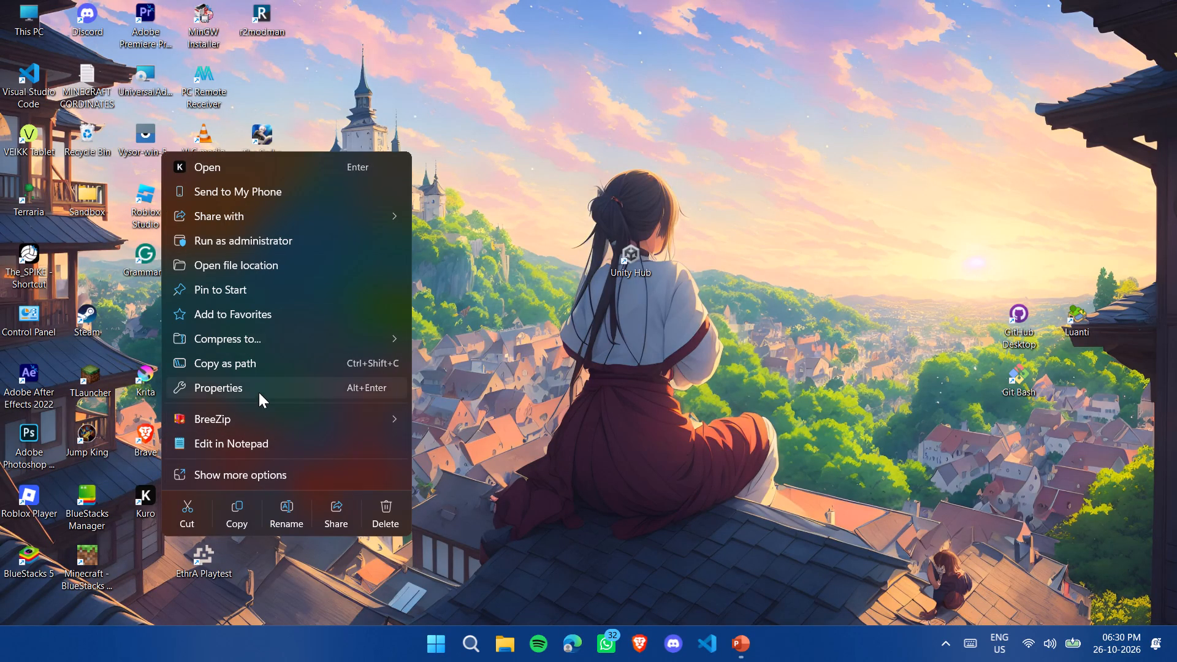
Dismiss the desktop shortcut's context menu and switch to the open Diazepam presentation in PowerPoint.
{"action": "left_click", "coordinate": [630, 413]}
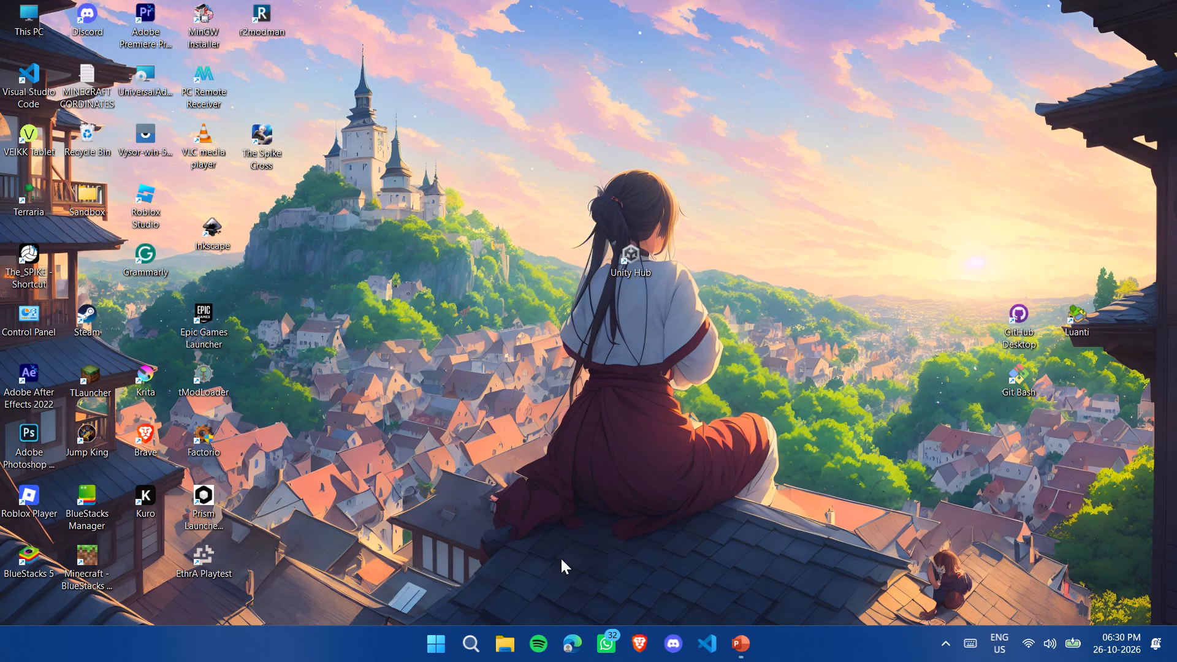
{"action": "left_click", "coordinate": [731, 645]}
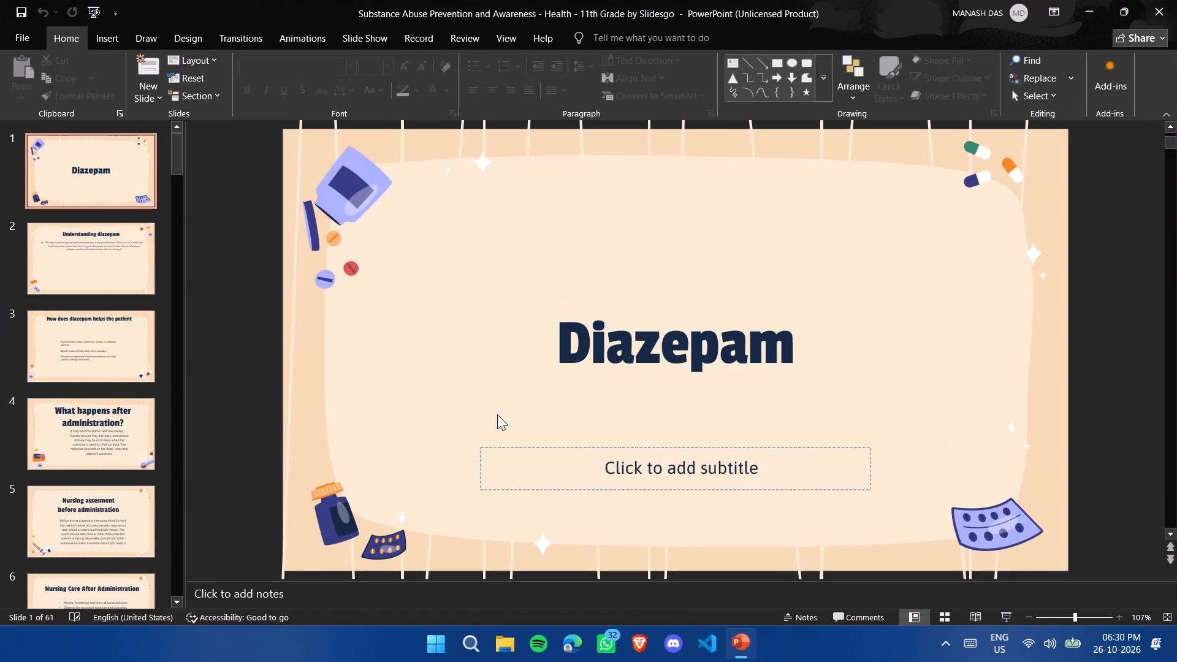
Show the hidden system tray icons.
{"action": "left_click", "coordinate": [943, 650]}
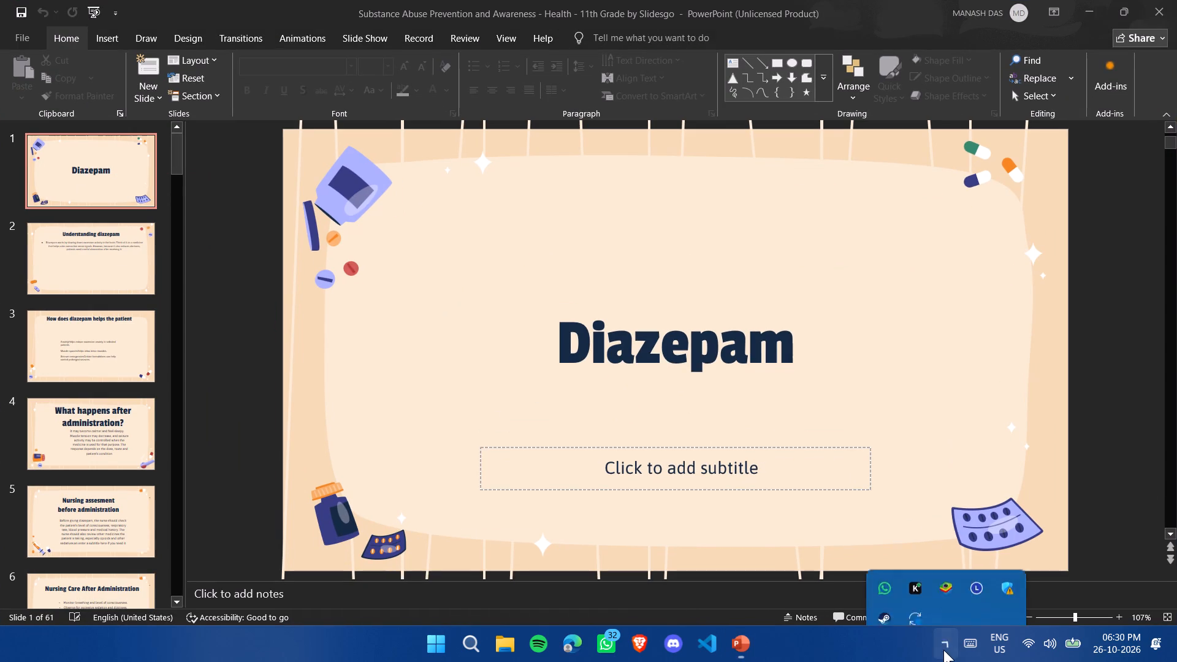
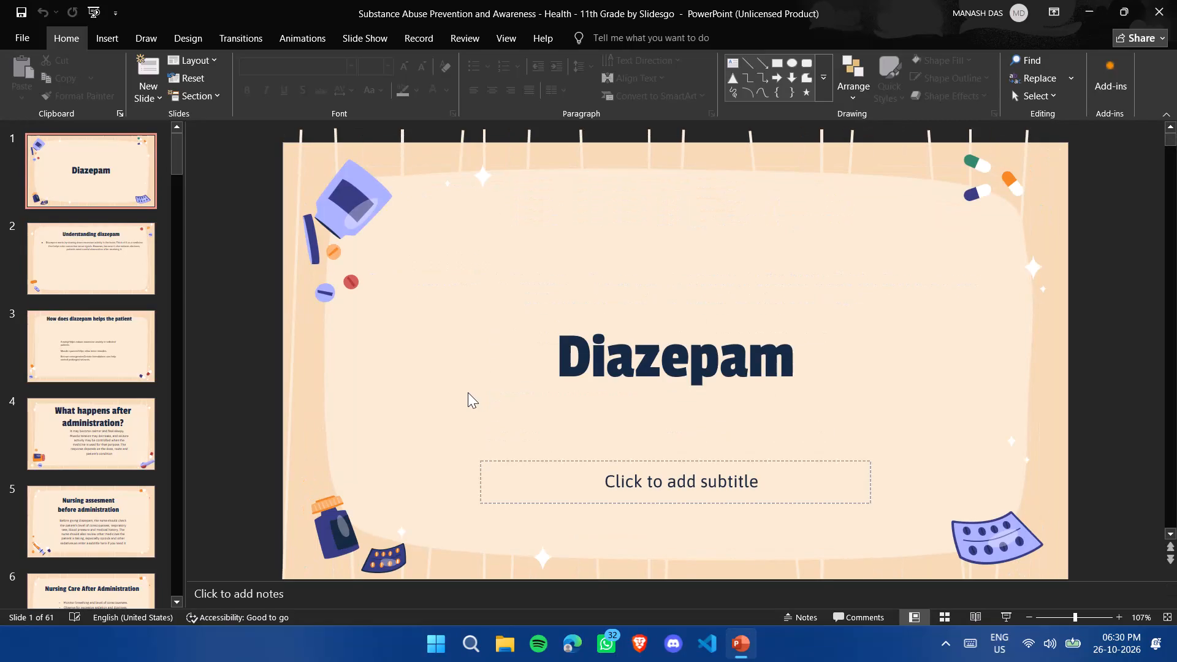
Look through the Diazepam content slides from the title slide to the Conclusion on slide 10.
{"action": "left_click", "coordinate": [116, 245]}
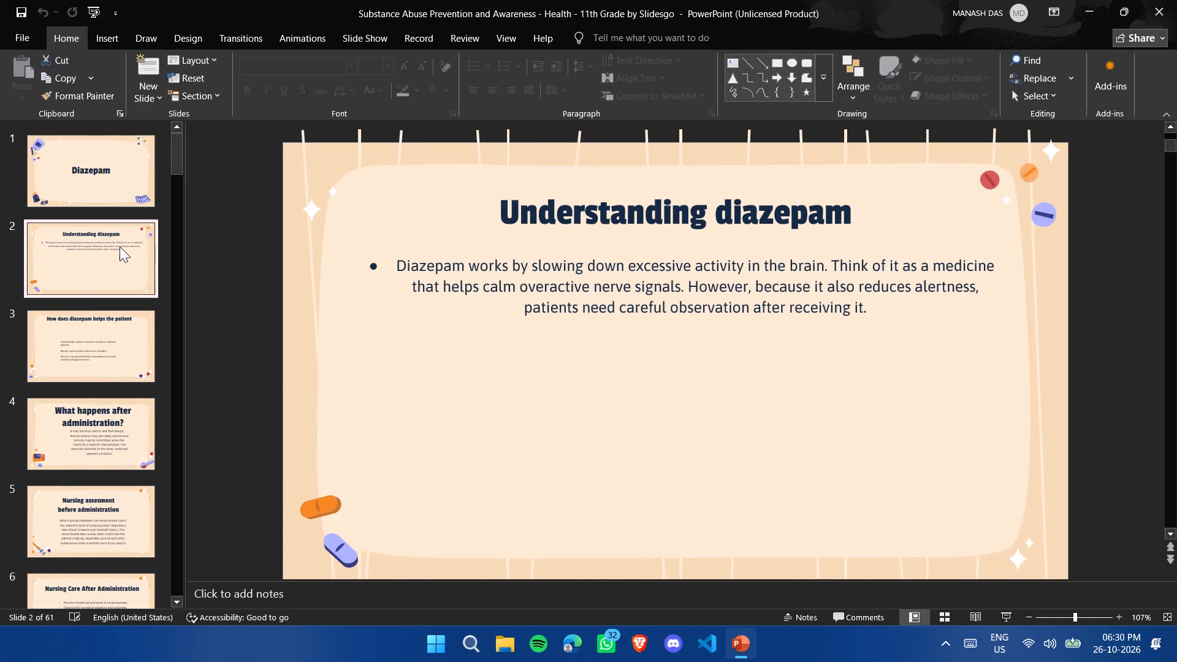
{"action": "scroll", "coordinate": [101, 186], "scroll_direction": "up", "scroll_amount": 4}
{"action": "left_click", "coordinate": [109, 188]}
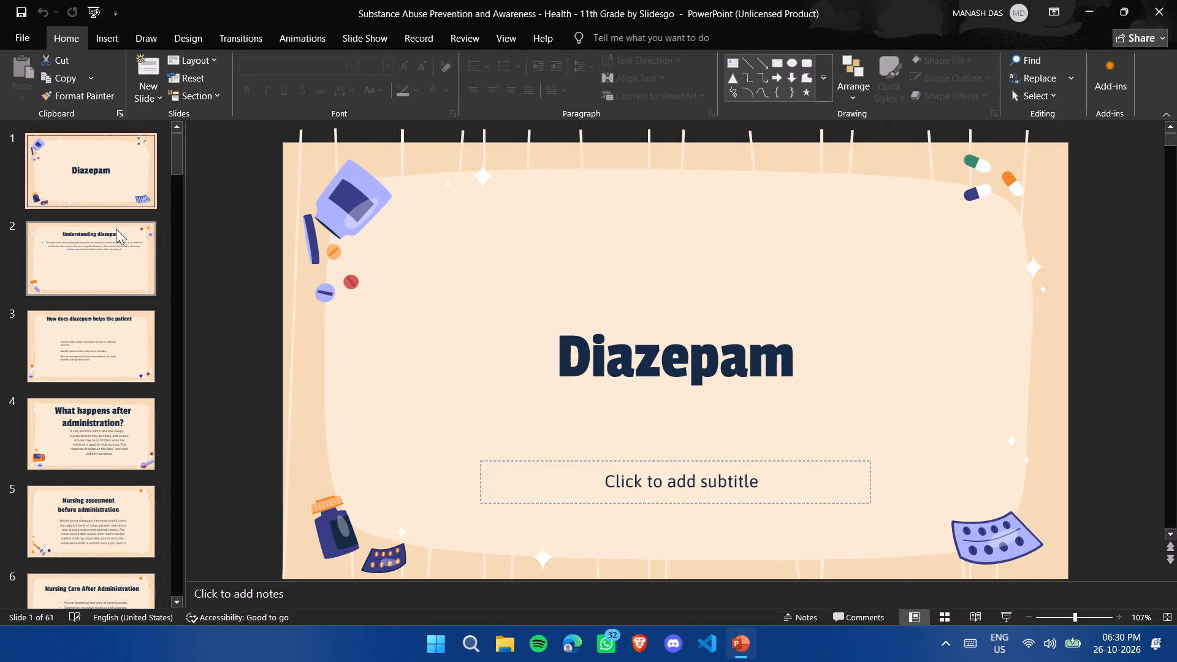
{"action": "left_click", "coordinate": [102, 245]}
{"action": "left_click", "coordinate": [121, 326]}
{"action": "scroll", "coordinate": [121, 326], "scroll_direction": "down", "scroll_amount": 2}
{"action": "left_click", "coordinate": [113, 327]}
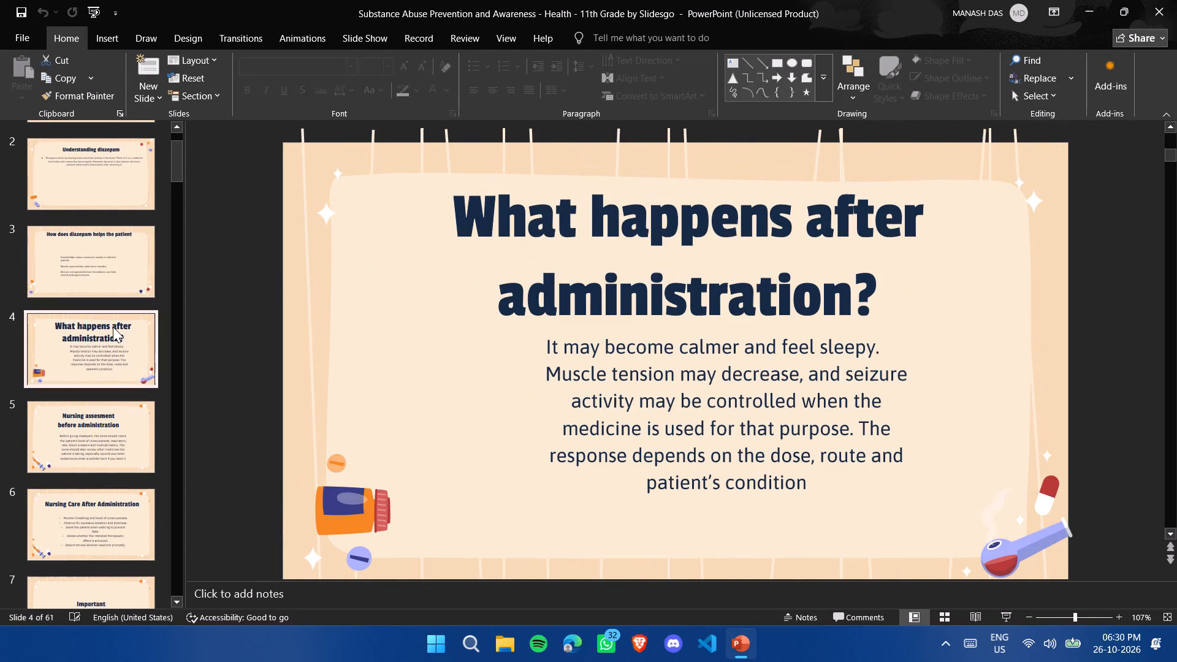
{"action": "scroll", "coordinate": [134, 392], "scroll_direction": "down", "scroll_amount": 2}
{"action": "left_click", "coordinate": [96, 367]}
{"action": "left_click", "coordinate": [97, 420]}
{"action": "scroll", "coordinate": [98, 421], "scroll_direction": "down", "scroll_amount": 4}
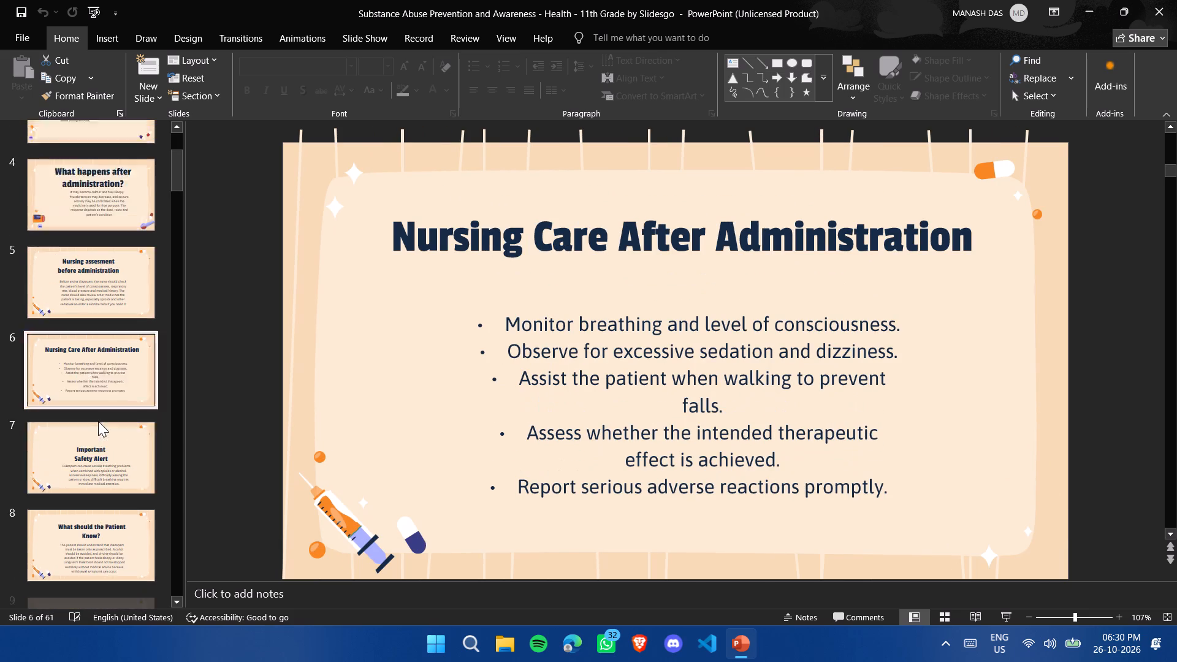
{"action": "left_click", "coordinate": [84, 346]}
{"action": "scroll", "coordinate": [90, 445], "scroll_direction": "down", "scroll_amount": 2}
{"action": "left_click", "coordinate": [102, 374]}
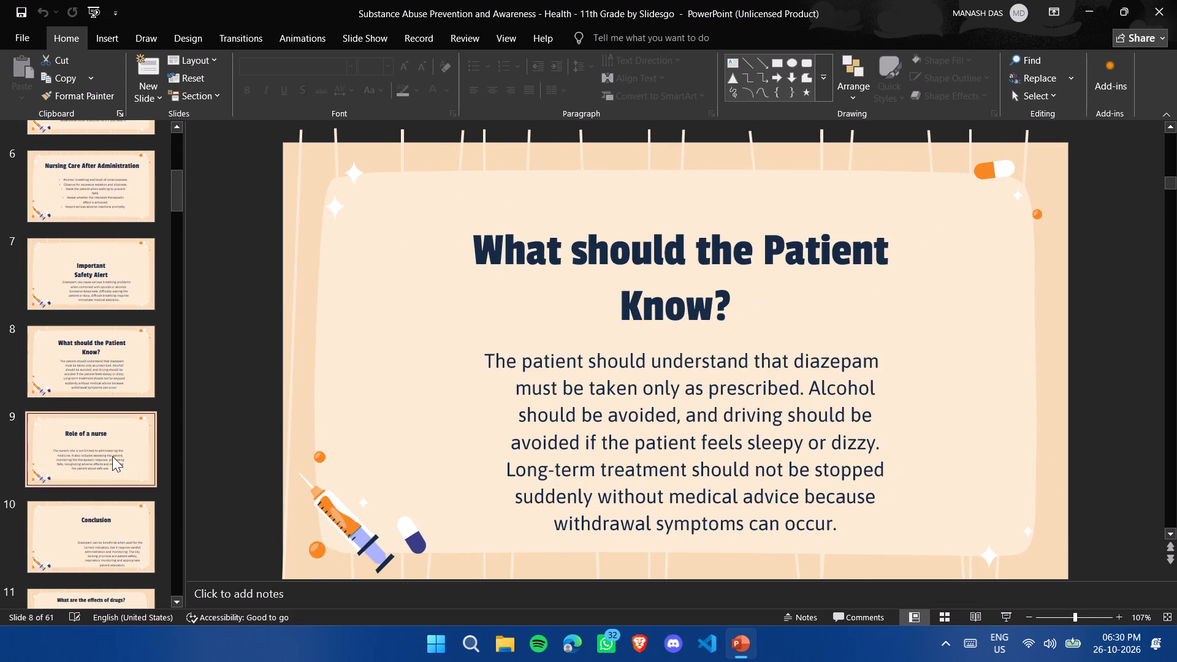
{"action": "left_click", "coordinate": [112, 456]}
{"action": "scroll", "coordinate": [121, 452], "scroll_direction": "down", "scroll_amount": 2}
{"action": "left_click", "coordinate": [97, 439]}
Look through the slides after the Conclusion, from slide 11 to the full-picture slide 19.
{"action": "scroll", "coordinate": [100, 437], "scroll_direction": "down", "scroll_amount": 4}
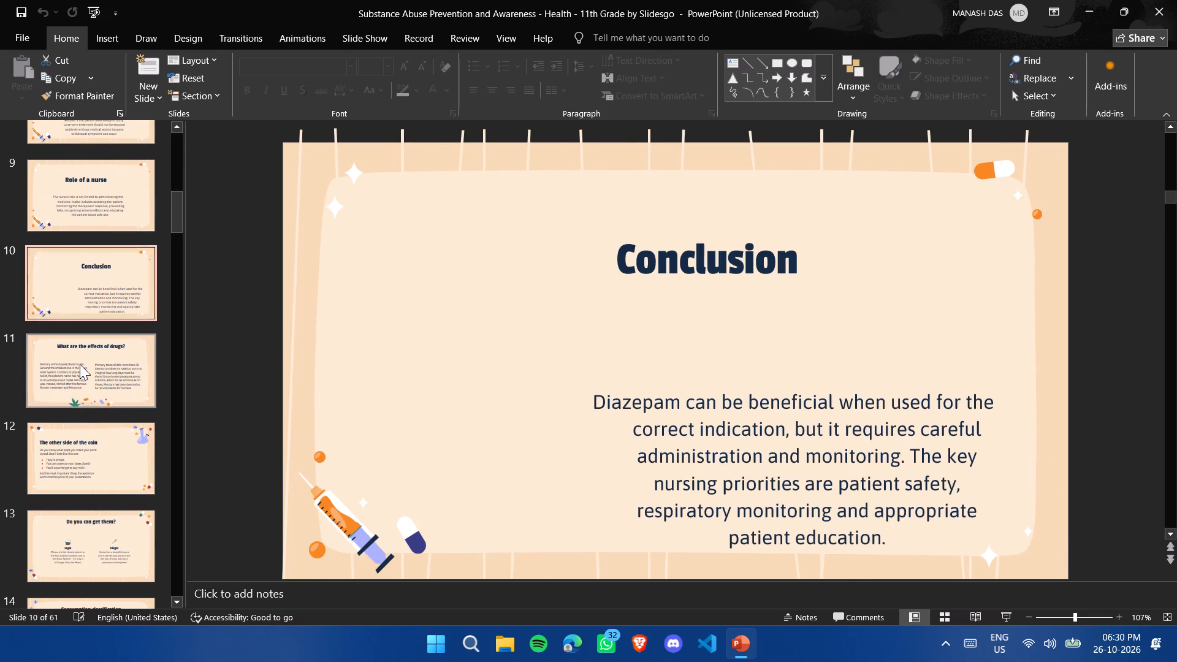
{"action": "left_click", "coordinate": [80, 363]}
{"action": "left_click", "coordinate": [88, 452]}
{"action": "scroll", "coordinate": [91, 449], "scroll_direction": "down", "scroll_amount": 2}
{"action": "left_click", "coordinate": [94, 439]}
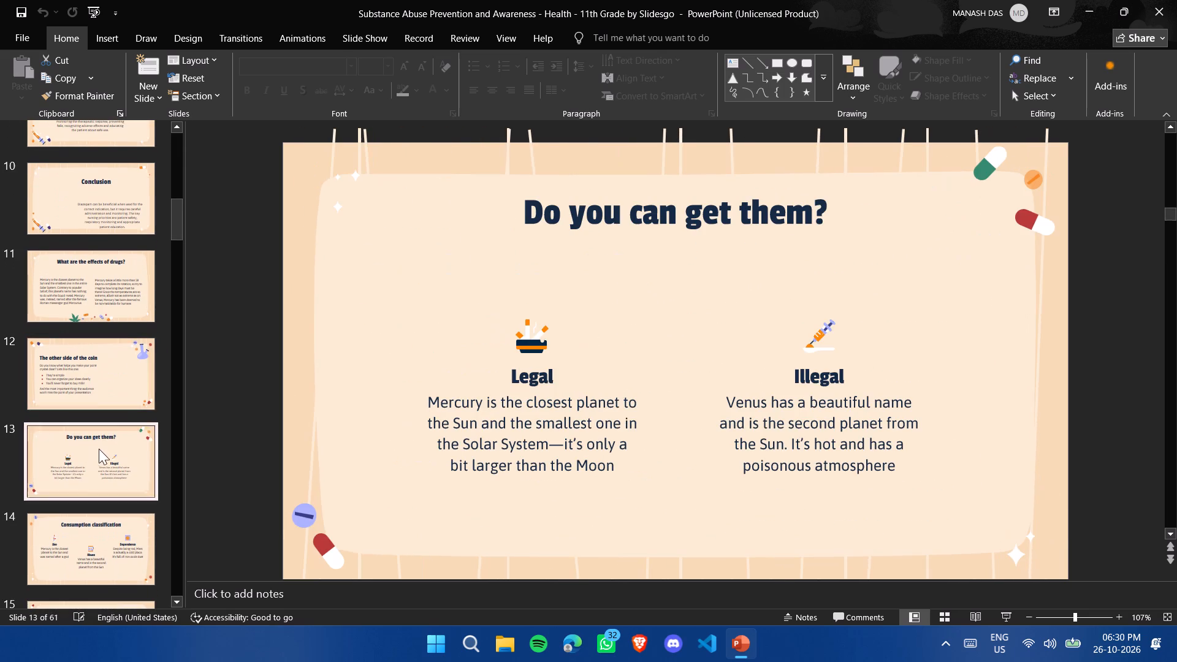
{"action": "scroll", "coordinate": [102, 451], "scroll_direction": "down", "scroll_amount": 4}
{"action": "left_click", "coordinate": [99, 374]}
{"action": "left_click", "coordinate": [91, 446]}
{"action": "scroll", "coordinate": [94, 446], "scroll_direction": "down", "scroll_amount": 2}
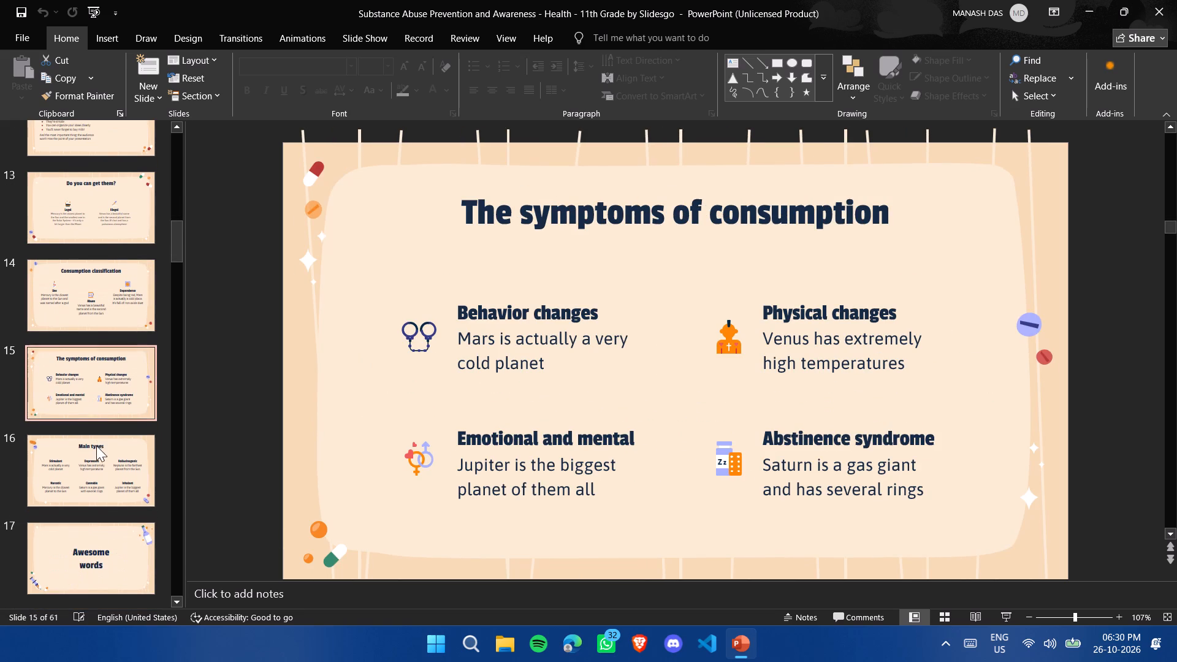
{"action": "left_click", "coordinate": [97, 454]}
{"action": "scroll", "coordinate": [97, 455], "scroll_direction": "down", "scroll_amount": 2}
{"action": "left_click", "coordinate": [100, 452]}
{"action": "scroll", "coordinate": [100, 452], "scroll_direction": "down", "scroll_amount": 2}
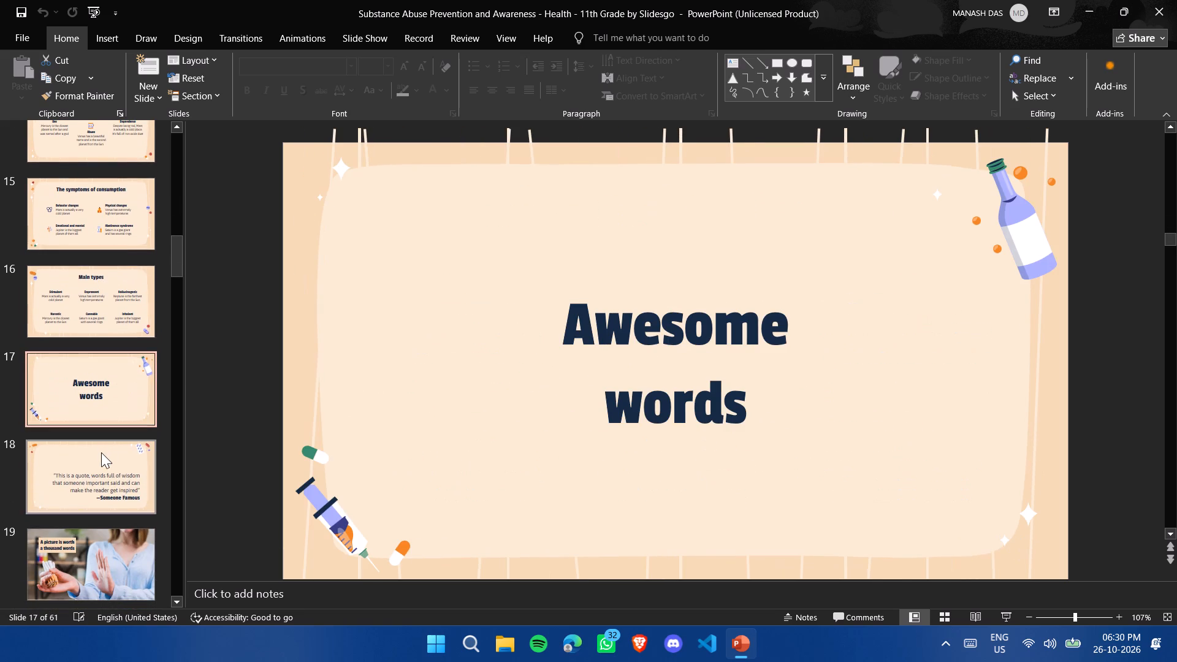
{"action": "left_click", "coordinate": [99, 473]}
{"action": "scroll", "coordinate": [112, 444], "scroll_direction": "down", "scroll_amount": 3}
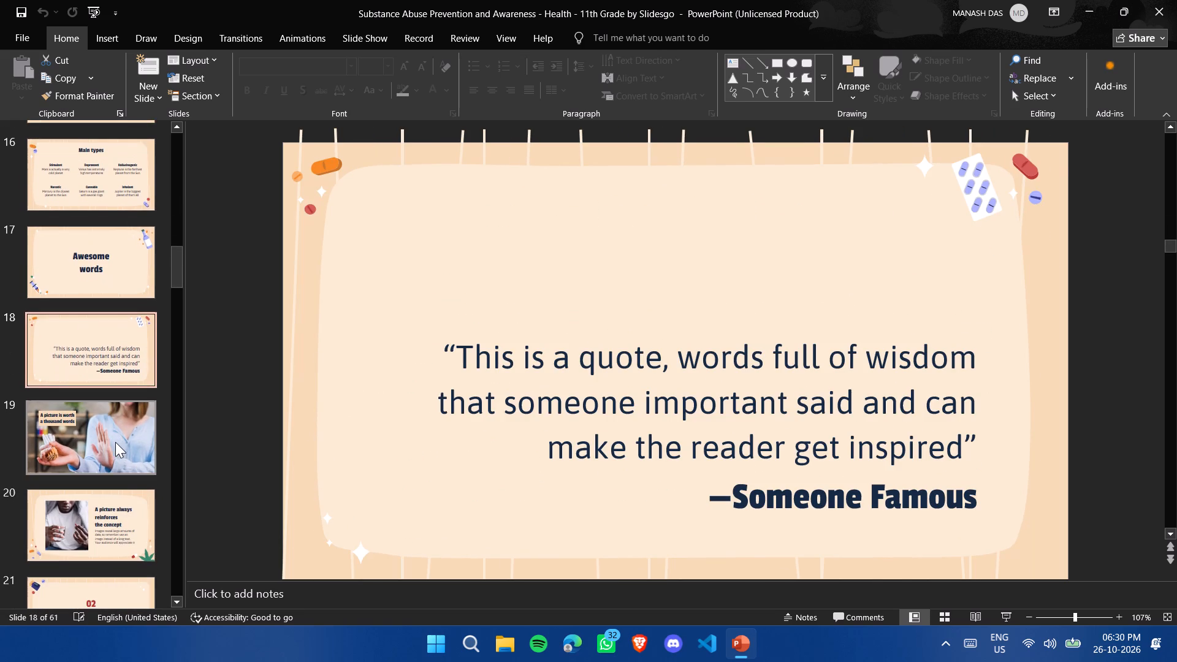
{"action": "left_click", "coordinate": [118, 436]}
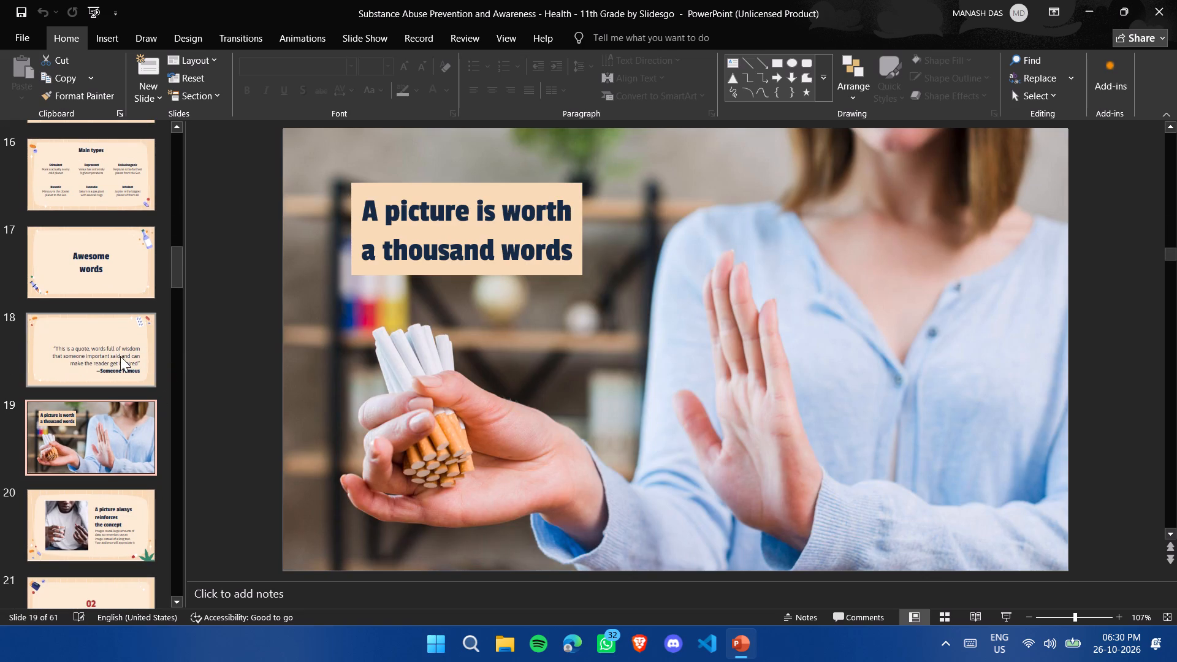
Go back to the Conclusion and Role of a nurse slides and examine their content.
{"action": "scroll", "coordinate": [120, 356], "scroll_direction": "up", "scroll_amount": 16}
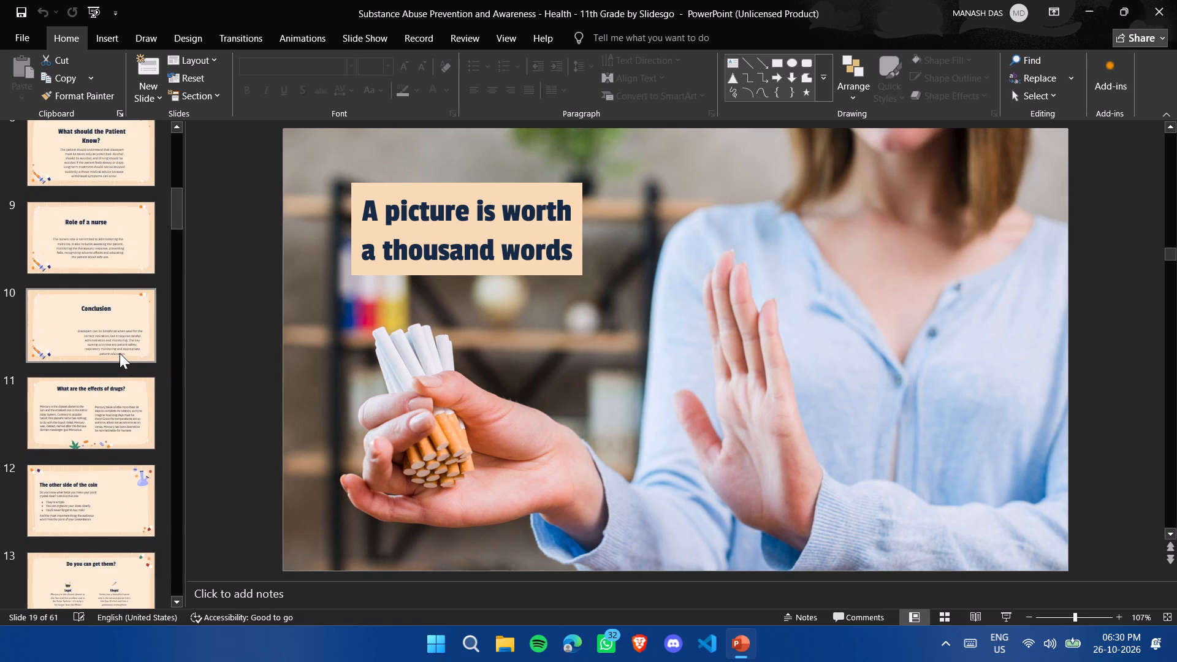
{"action": "left_click", "coordinate": [111, 320]}
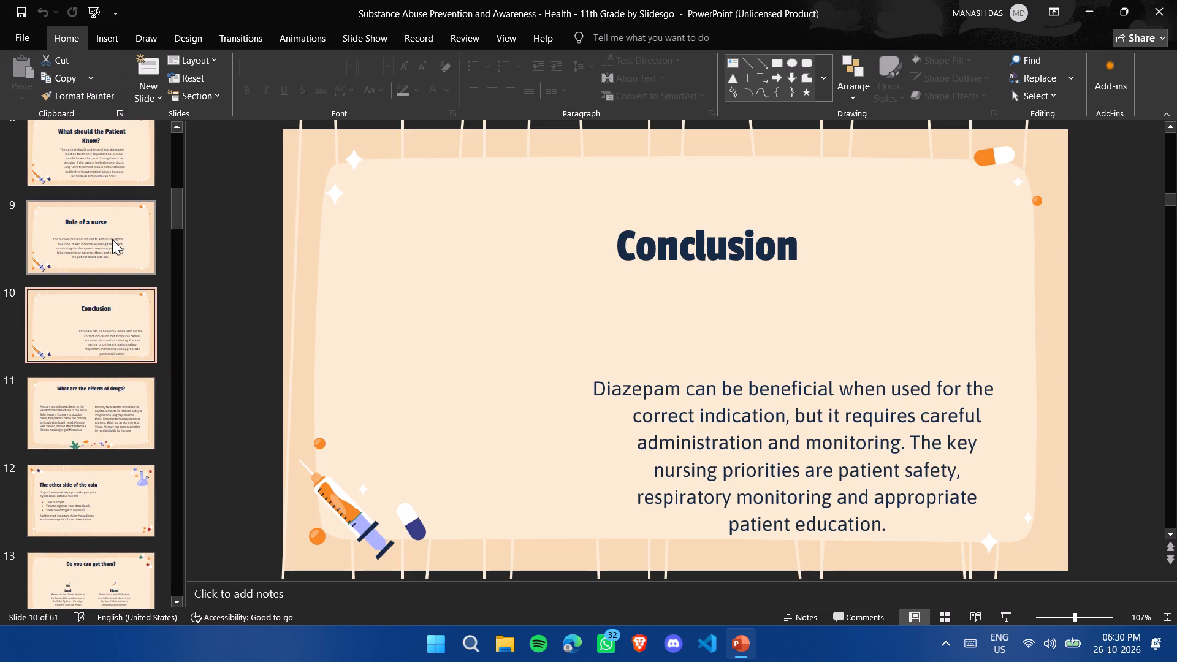
{"action": "left_click", "coordinate": [112, 239]}
{"action": "scroll", "coordinate": [113, 239], "scroll_direction": "up", "scroll_amount": 3}
{"action": "scroll", "coordinate": [118, 242], "scroll_direction": "up", "scroll_amount": 18}
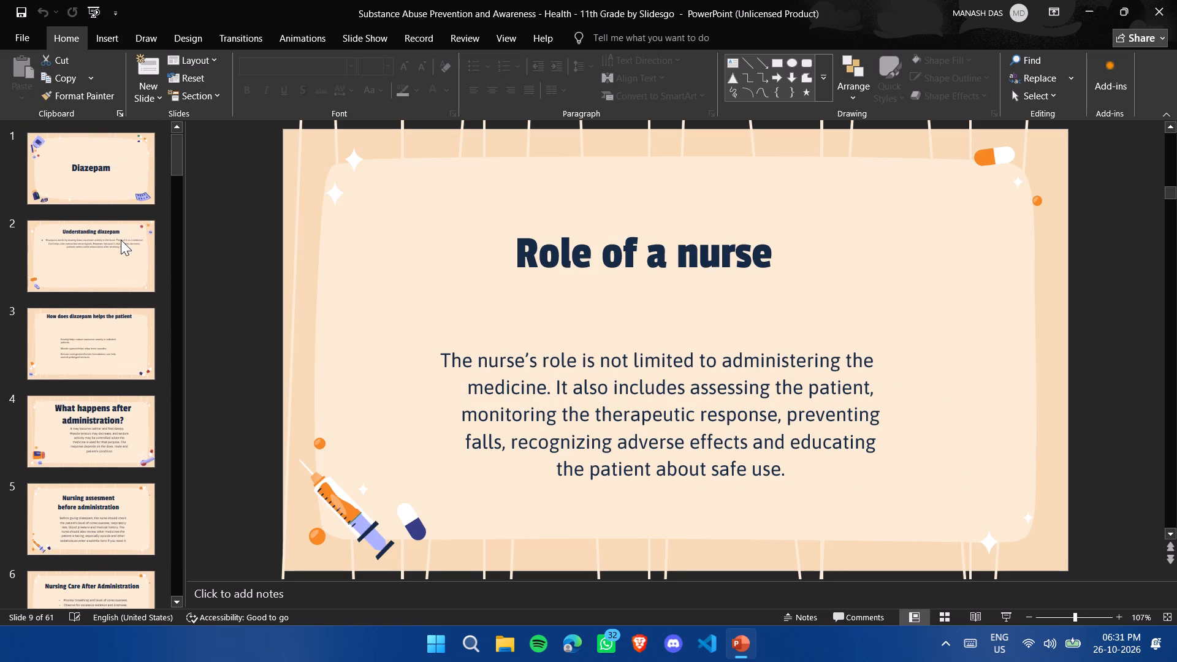
{"action": "scroll", "coordinate": [121, 240], "scroll_direction": "up", "scroll_amount": 4}
{"action": "left_click", "coordinate": [582, 312]}
{"action": "left_click", "coordinate": [593, 374]}
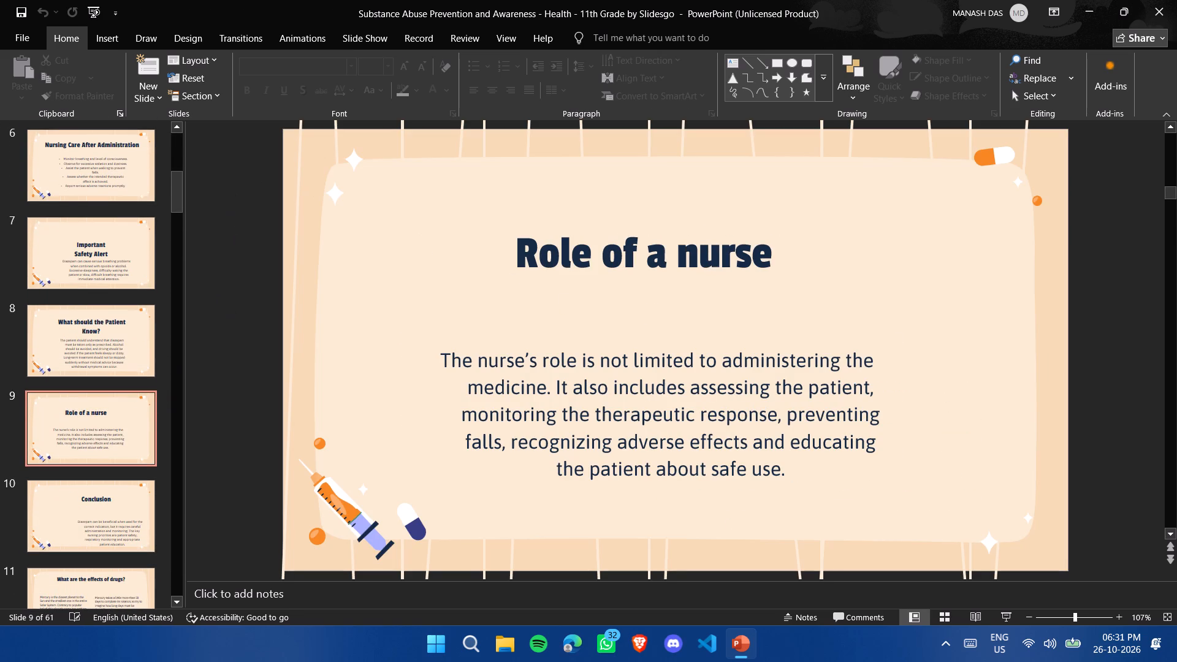
{"action": "left_click", "coordinate": [600, 270]}
Change the font of the "Diazepam" title on slide 1 to Times New Roman.
{"action": "scroll", "coordinate": [94, 320], "scroll_direction": "up", "scroll_amount": 14}
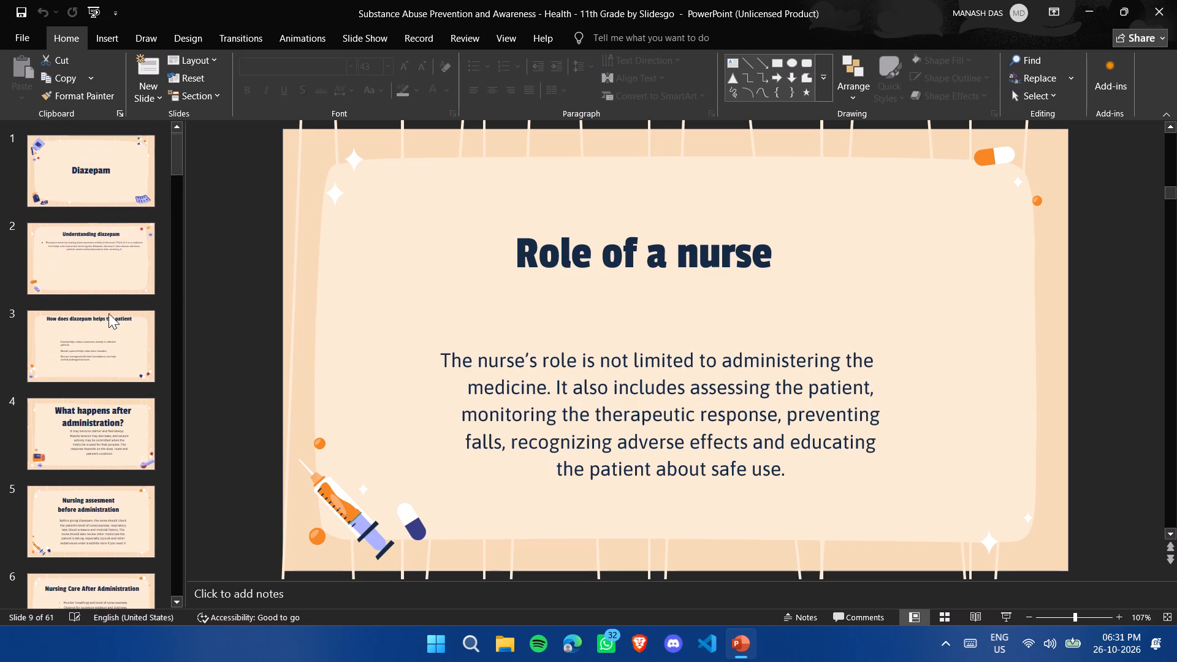
{"action": "scroll", "coordinate": [109, 313], "scroll_direction": "up", "scroll_amount": 5}
{"action": "left_click", "coordinate": [88, 173]}
{"action": "left_click", "coordinate": [603, 338]}
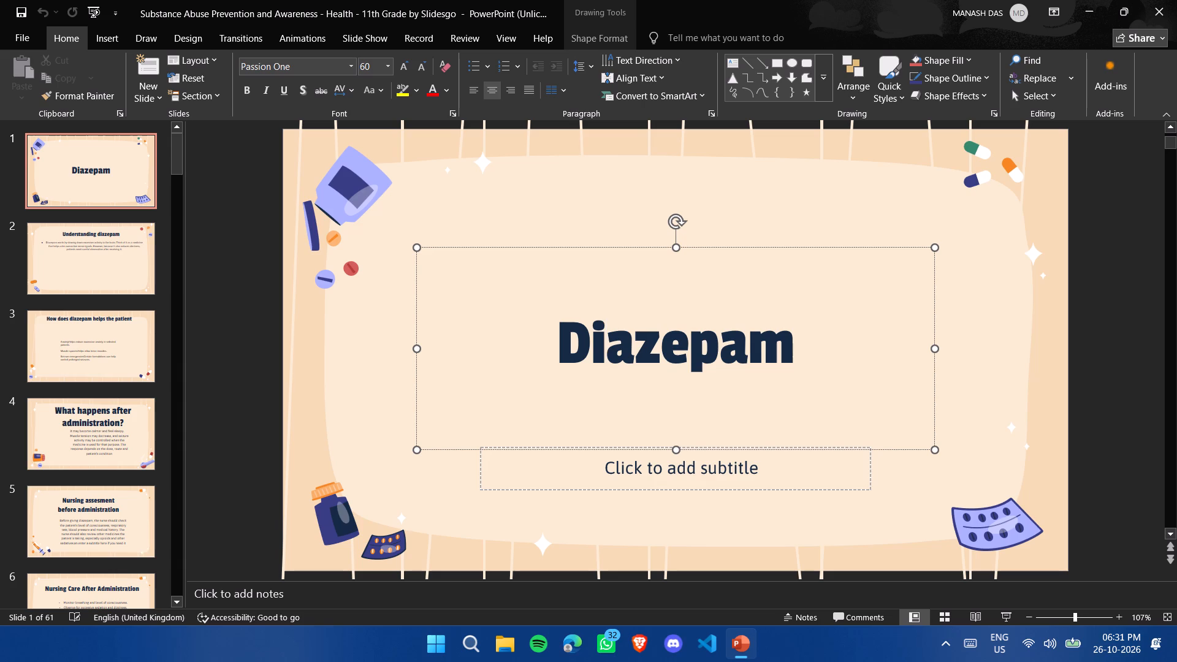
{"action": "left_click_drag", "start_coordinate": [799, 357], "coordinate": [556, 354]}
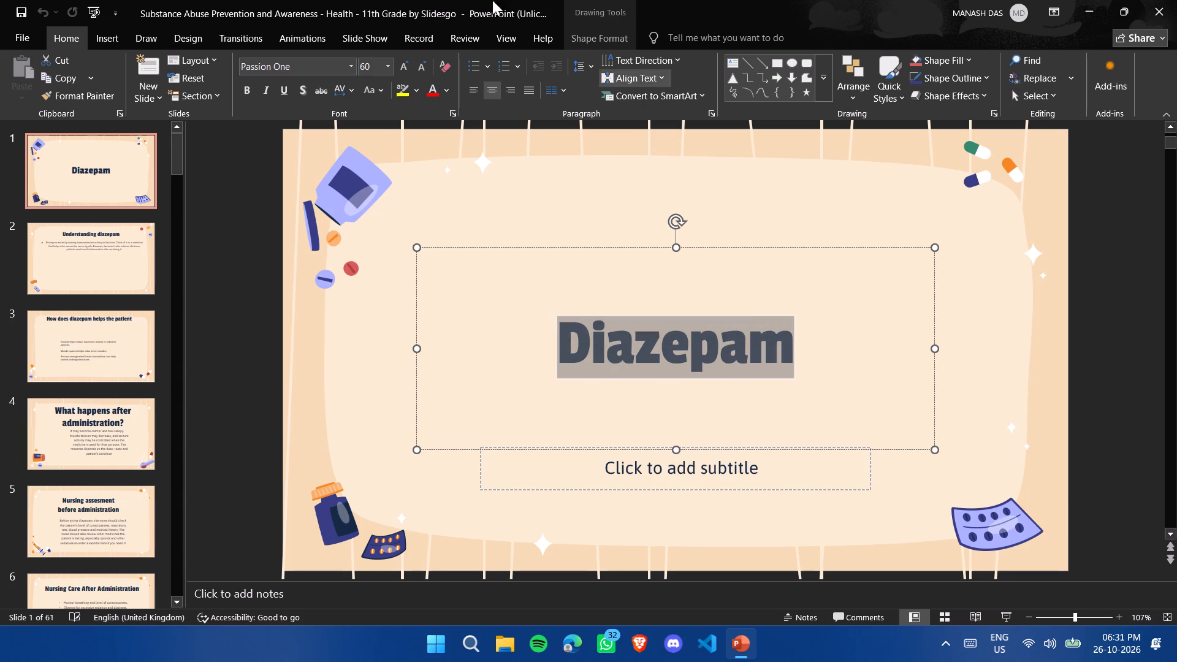
{"action": "left_click", "coordinate": [350, 70]}
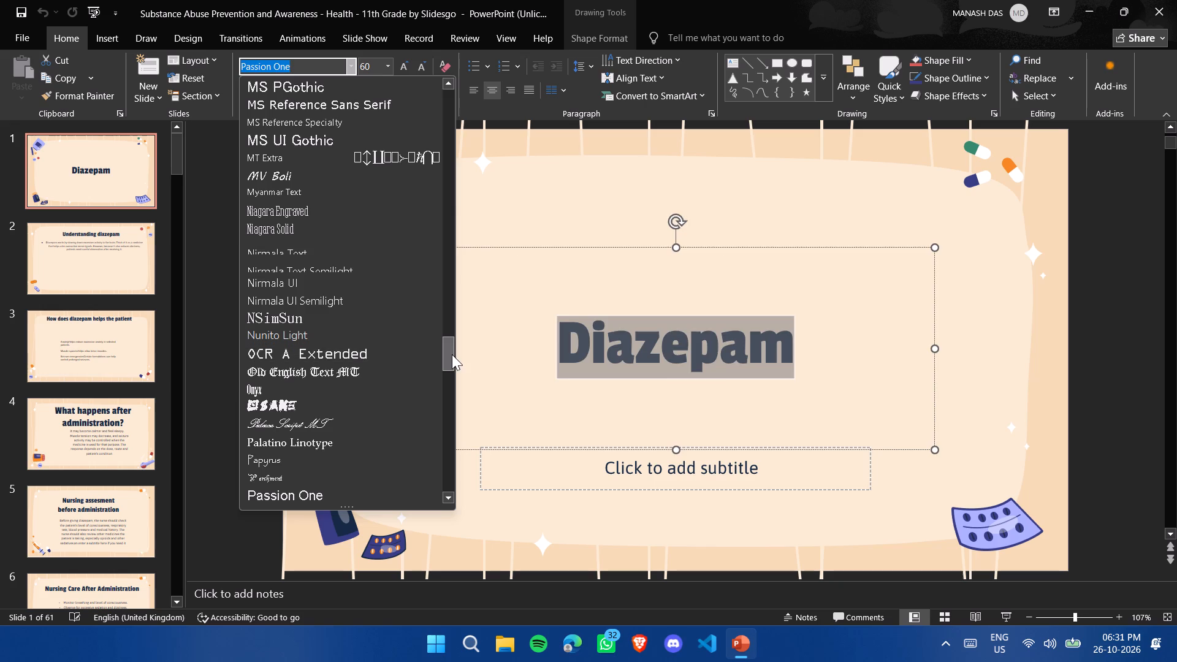
{"action": "left_click_drag", "start_coordinate": [452, 354], "coordinate": [448, 83]}
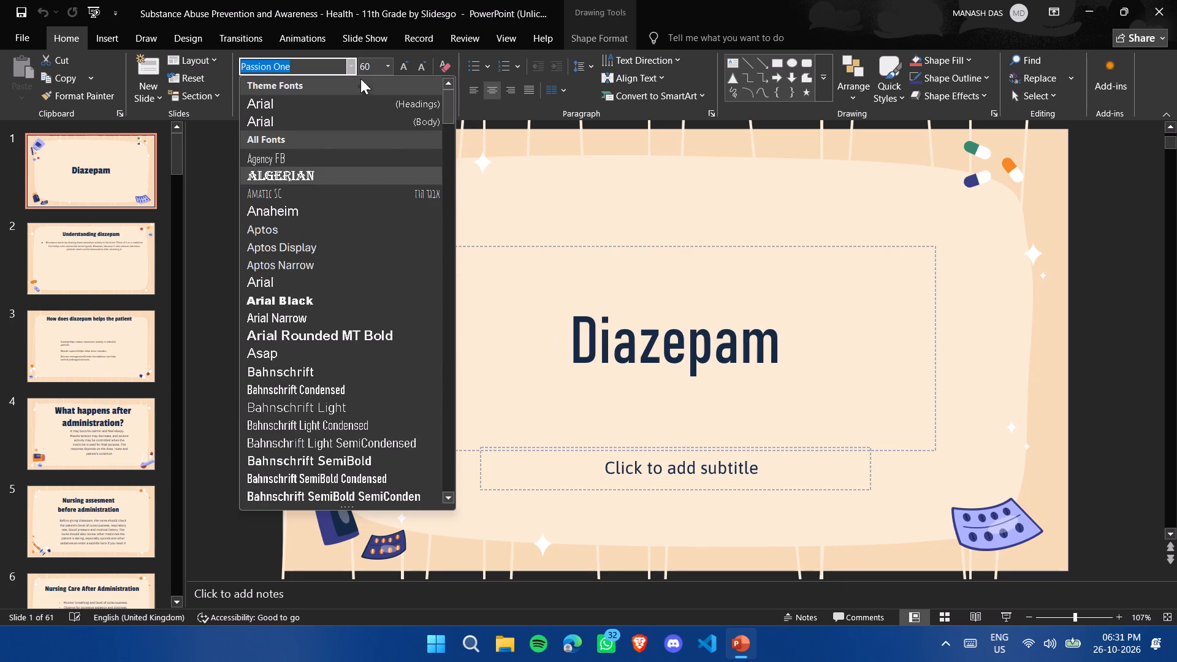
{"action": "type", "text": "tim"}
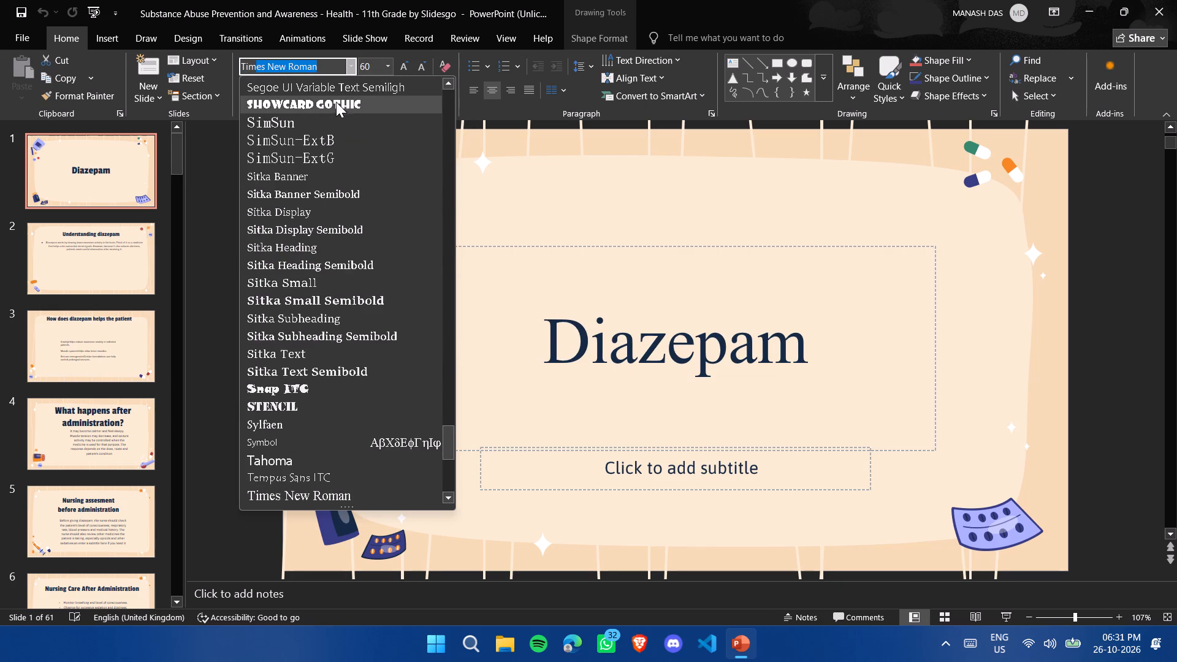
{"action": "type", "text": "es"}
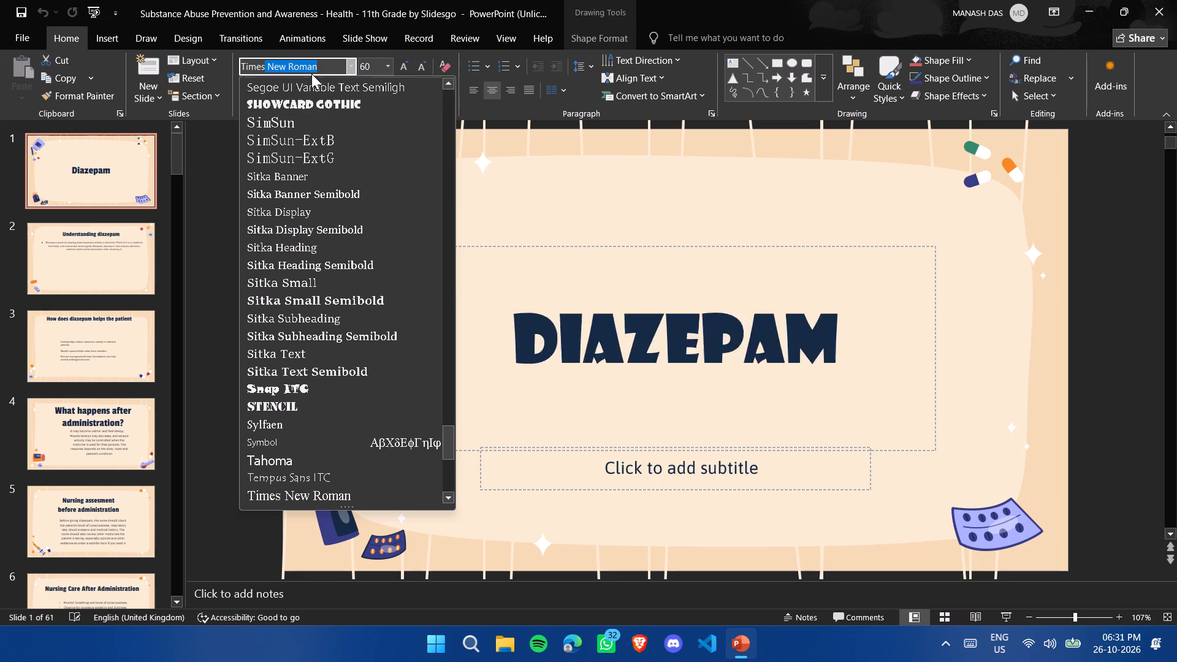
{"action": "key", "text": "Tab"}
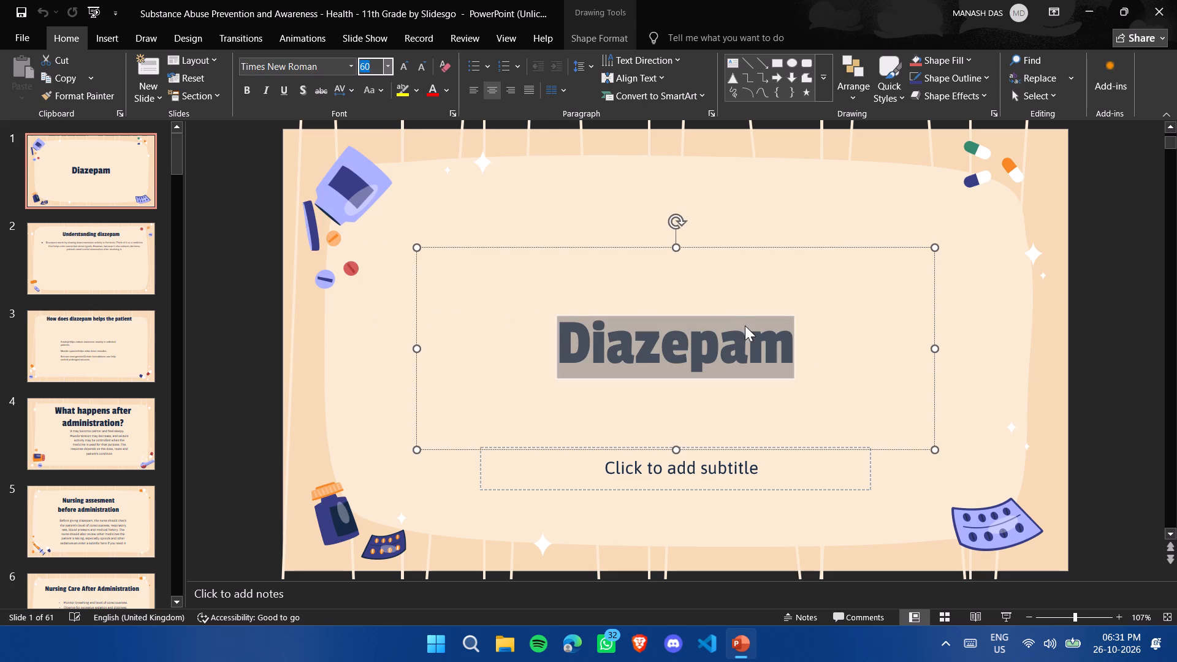
{"action": "left_click", "coordinate": [417, 67]}
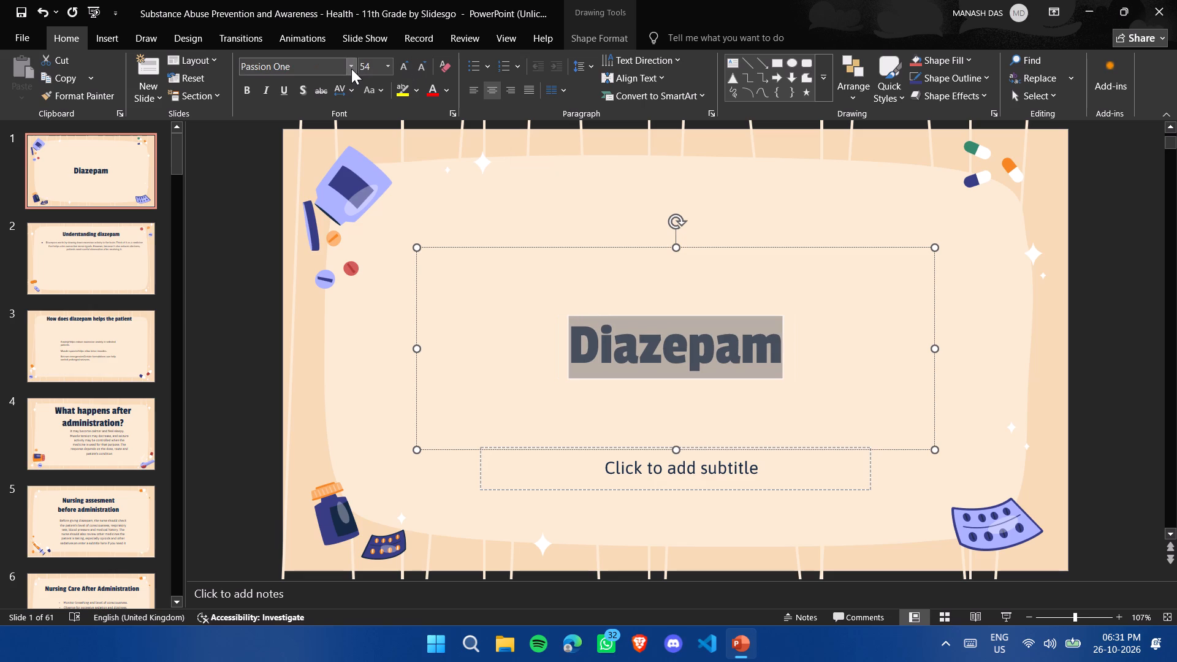
{"action": "left_click", "coordinate": [317, 67]}
{"action": "type", "text": "tim"}
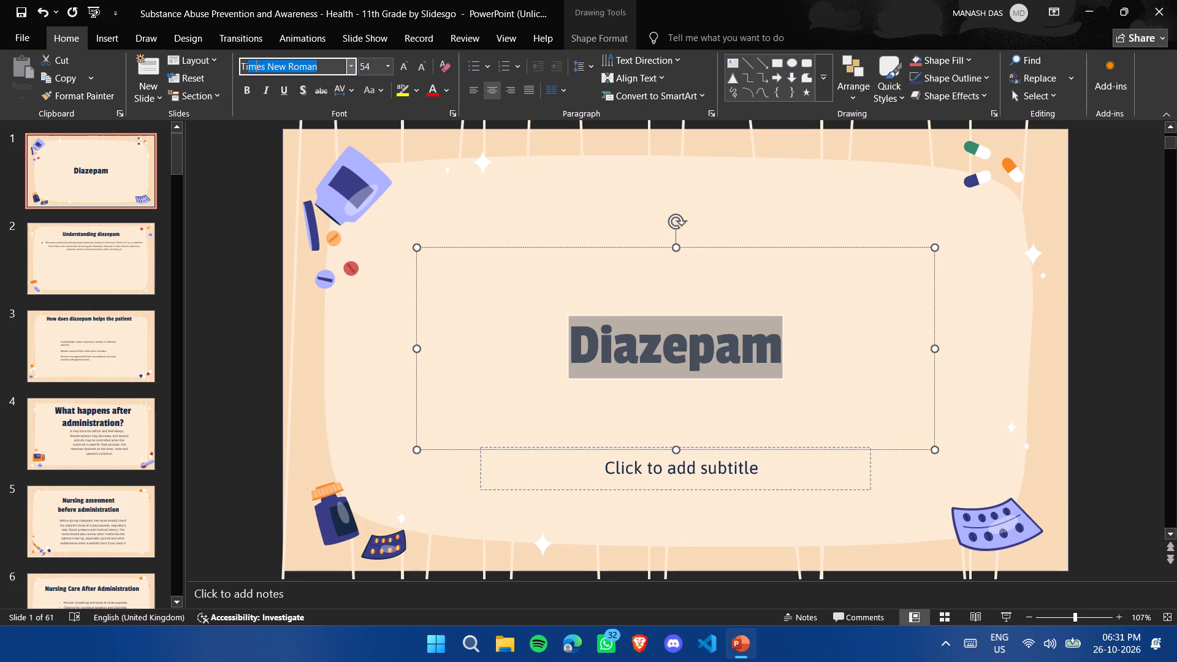
{"action": "key", "text": "Tab"}
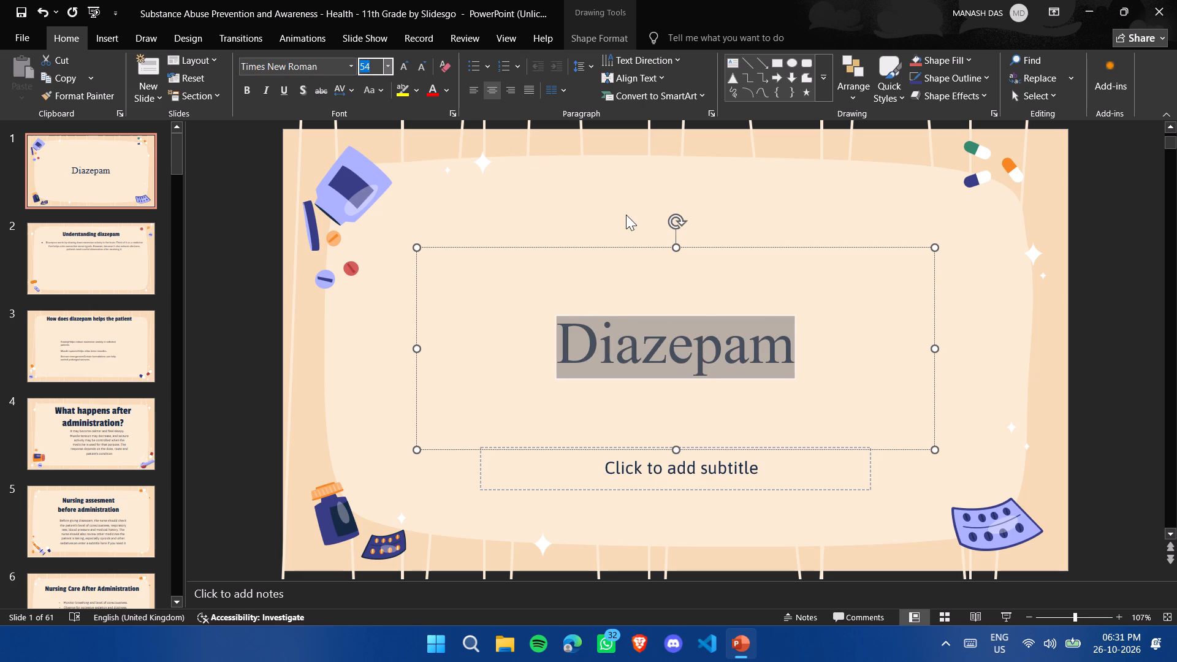
{"action": "key", "text": "Return"}
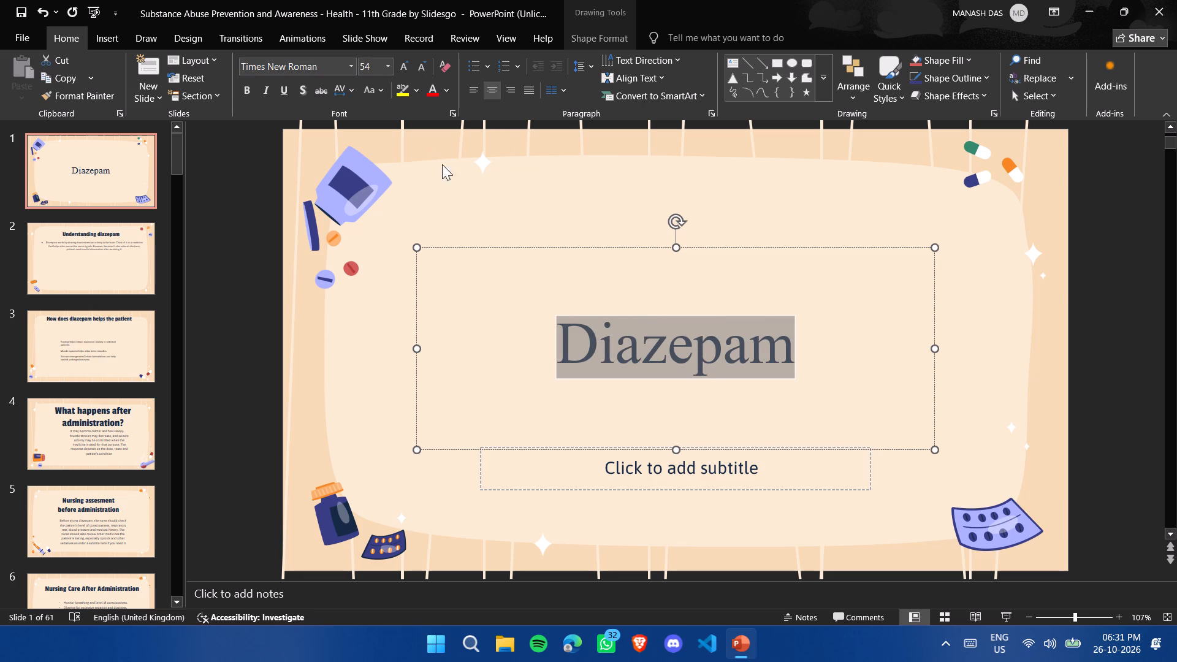
Enlarge the "Diazepam" title text on slide 1 to size 96 and deselect it.
{"action": "left_click", "coordinate": [403, 66]}
{"action": "triple_click", "coordinate": [404, 66]}
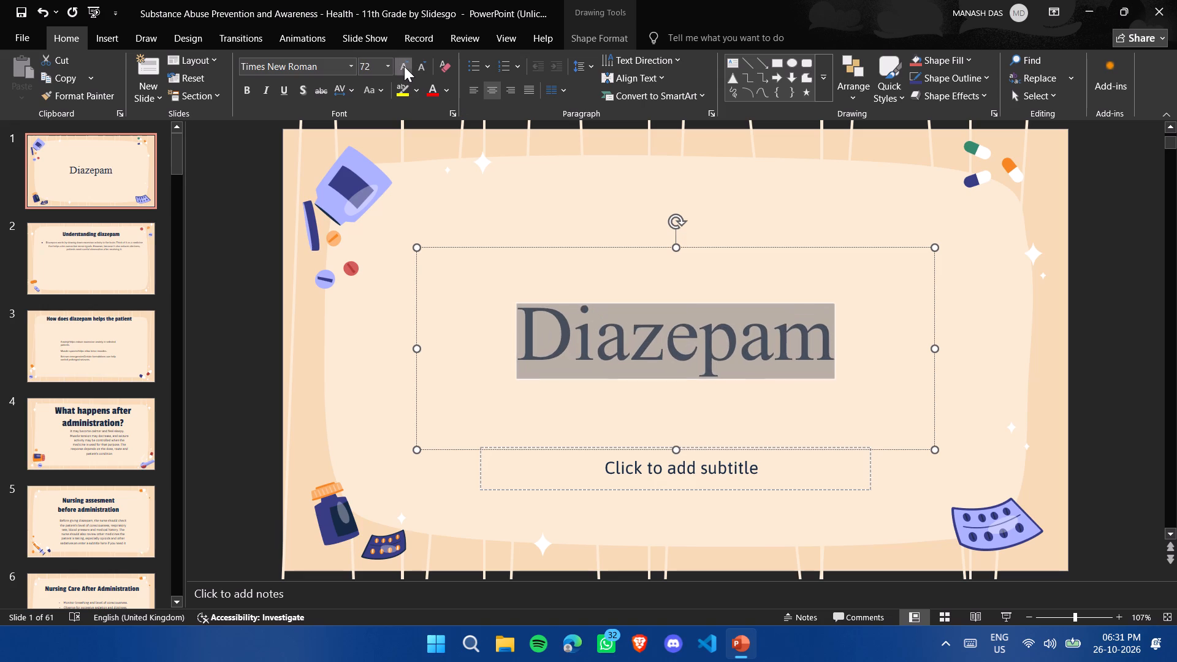
{"action": "left_click", "coordinate": [405, 66]}
{"action": "left_click", "coordinate": [405, 66]}
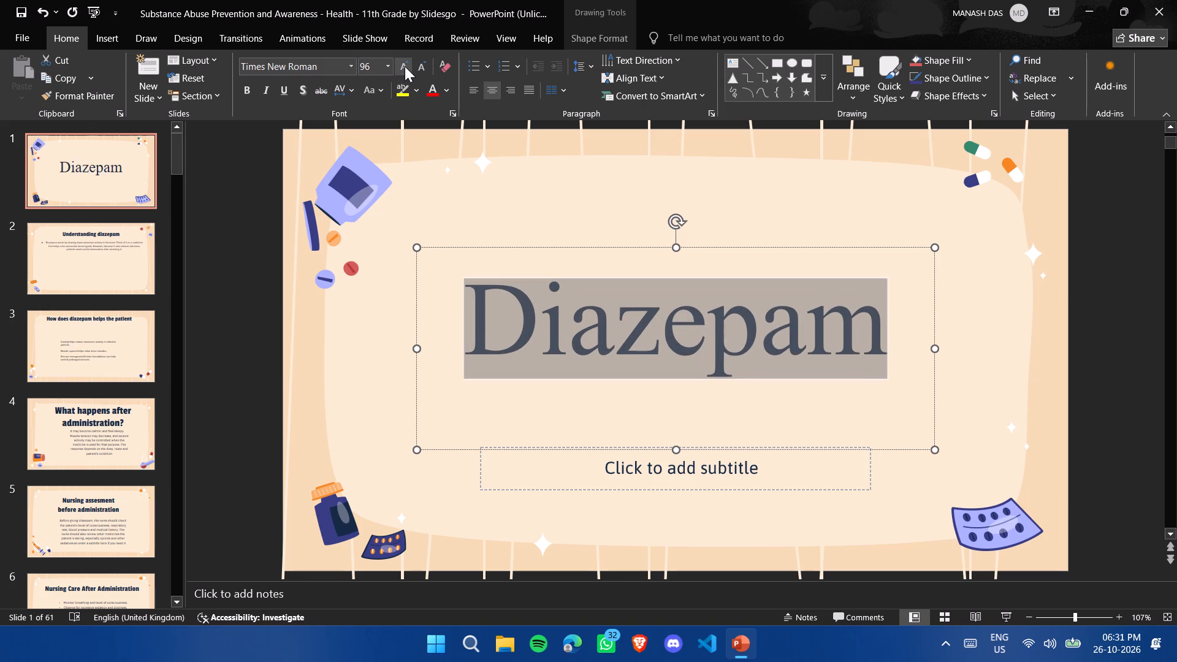
{"action": "left_click", "coordinate": [980, 404]}
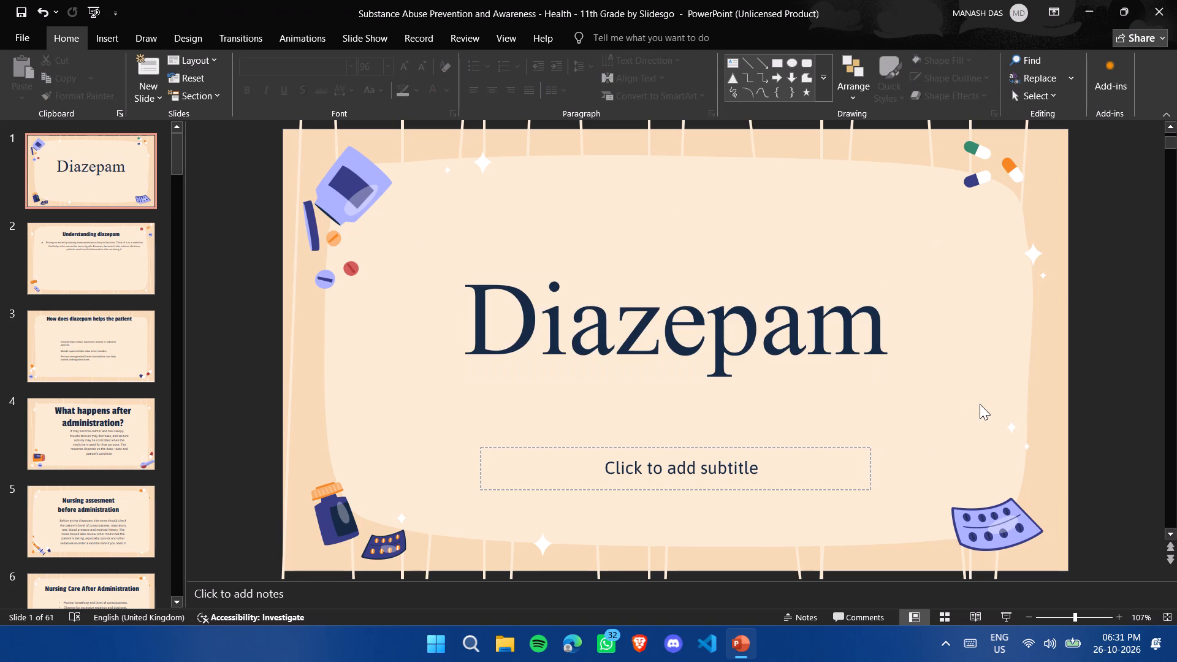
Change the font of the "Understanding diazepam" heading on slide 2 to Times New Roman.
{"action": "left_click", "coordinate": [99, 254]}
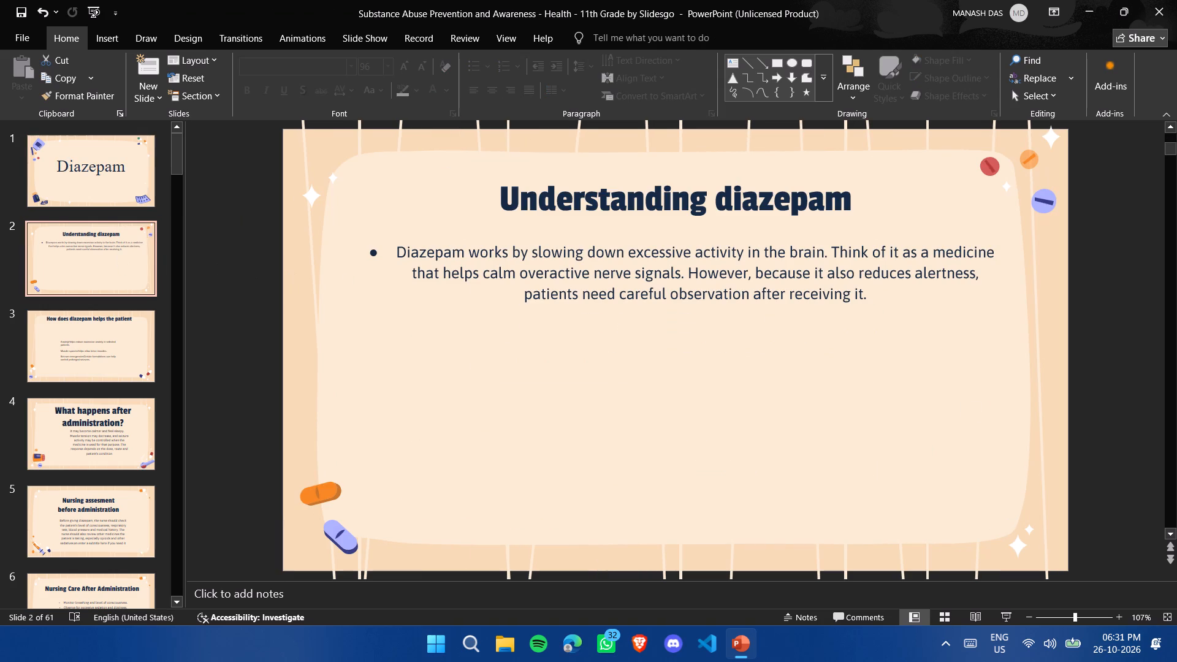
{"action": "left_click", "coordinate": [700, 338]}
{"action": "left_click", "coordinate": [636, 320]}
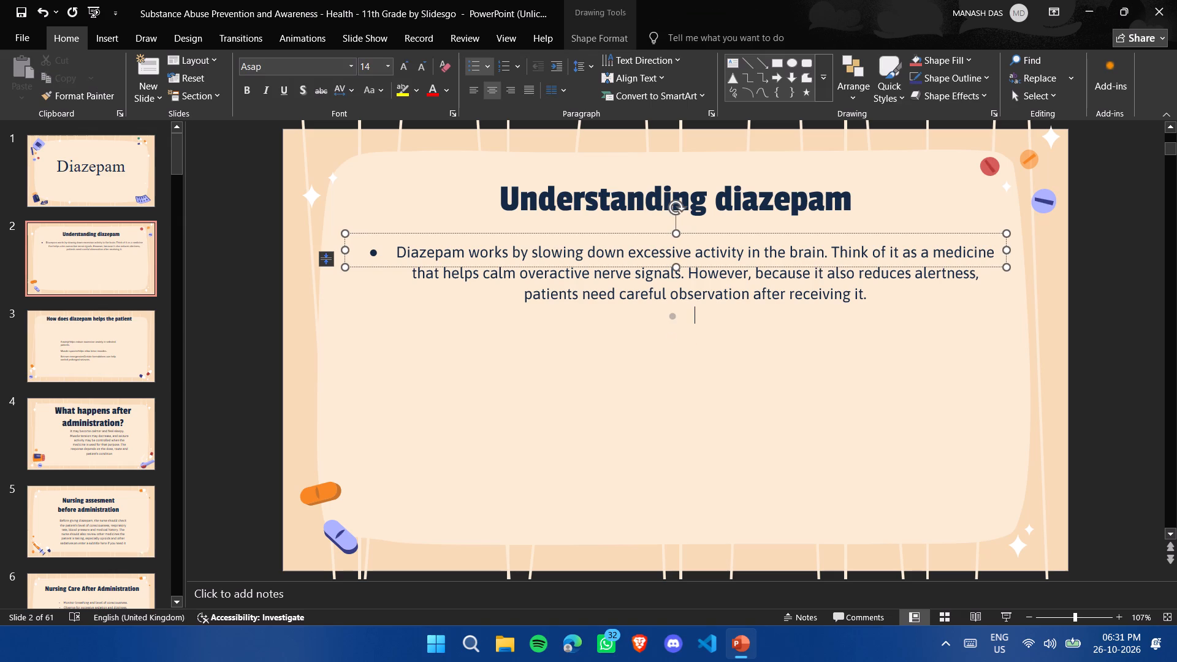
{"action": "left_click", "coordinate": [828, 382]}
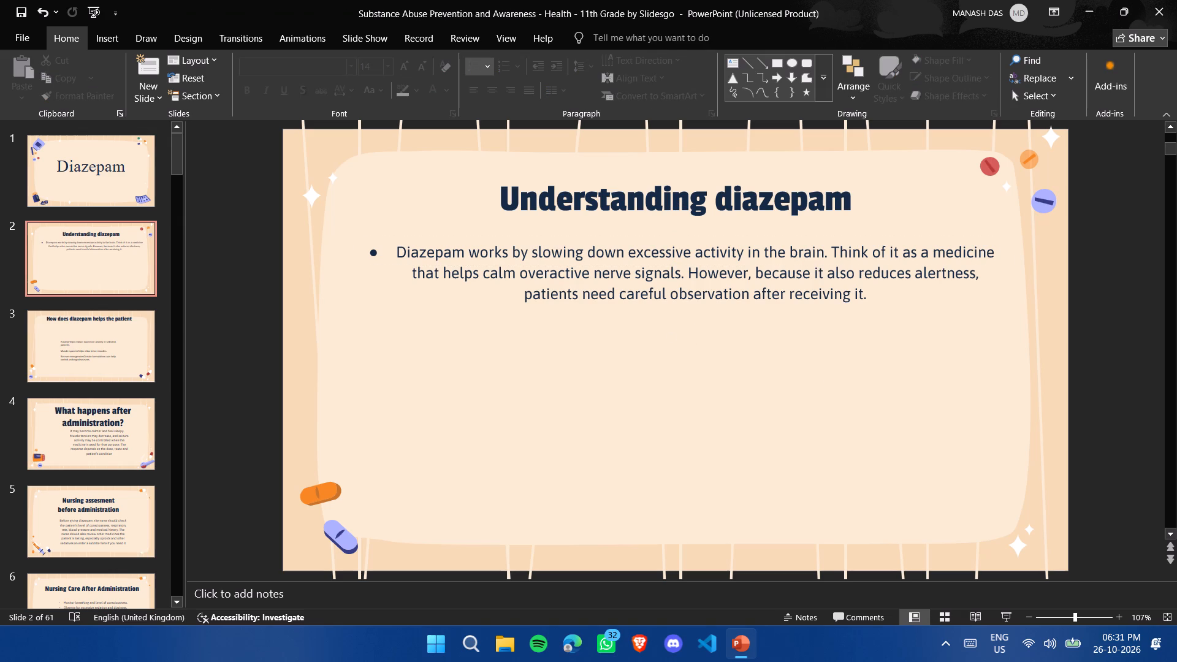
{"action": "left_click_drag", "start_coordinate": [503, 198], "coordinate": [808, 192]}
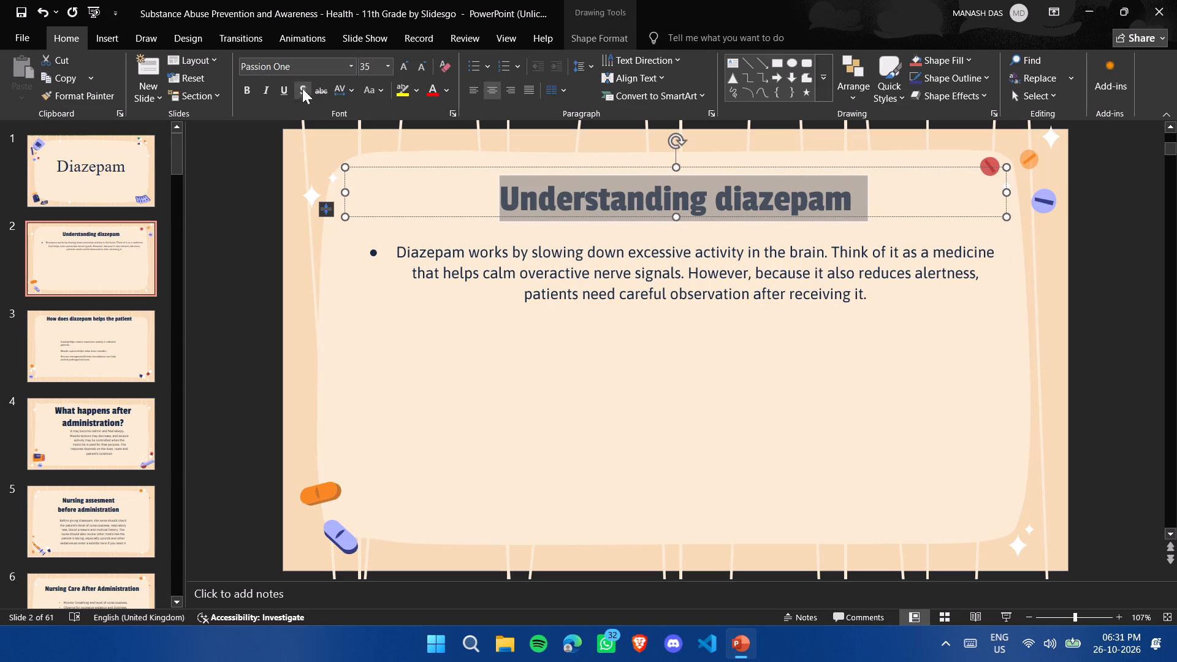
{"action": "left_click", "coordinate": [337, 65]}
{"action": "type", "text": "tim"}
{"action": "key", "text": "Tab"}
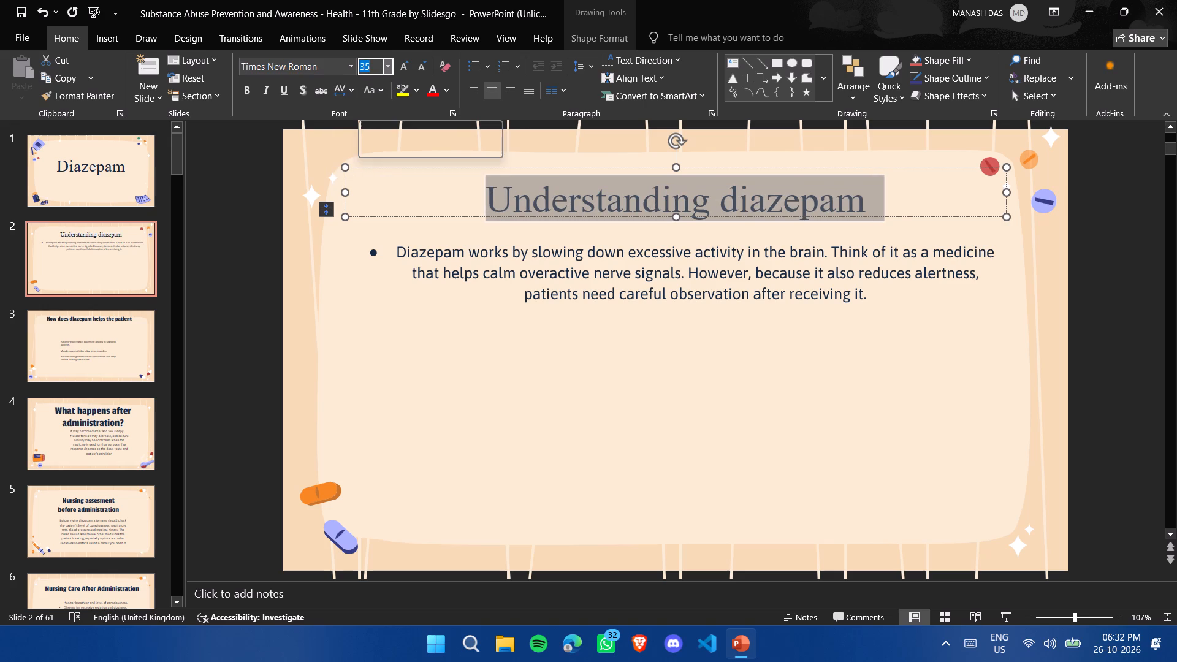
Extend the body text box on slide 2 downward so it encloses all three lines of text.
{"action": "key", "text": "Return"}
{"action": "left_click", "coordinate": [656, 321]}
{"action": "left_click", "coordinate": [840, 346]}
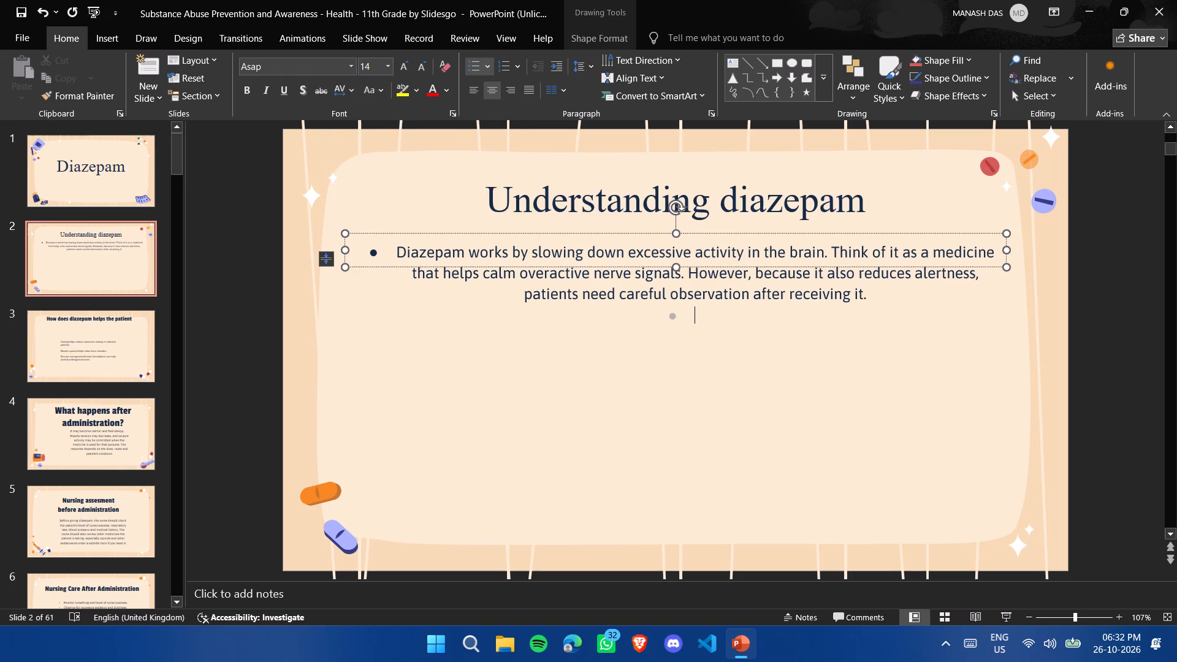
{"action": "left_click", "coordinate": [722, 276]}
{"action": "left_click_drag", "start_coordinate": [677, 264], "coordinate": [684, 300]}
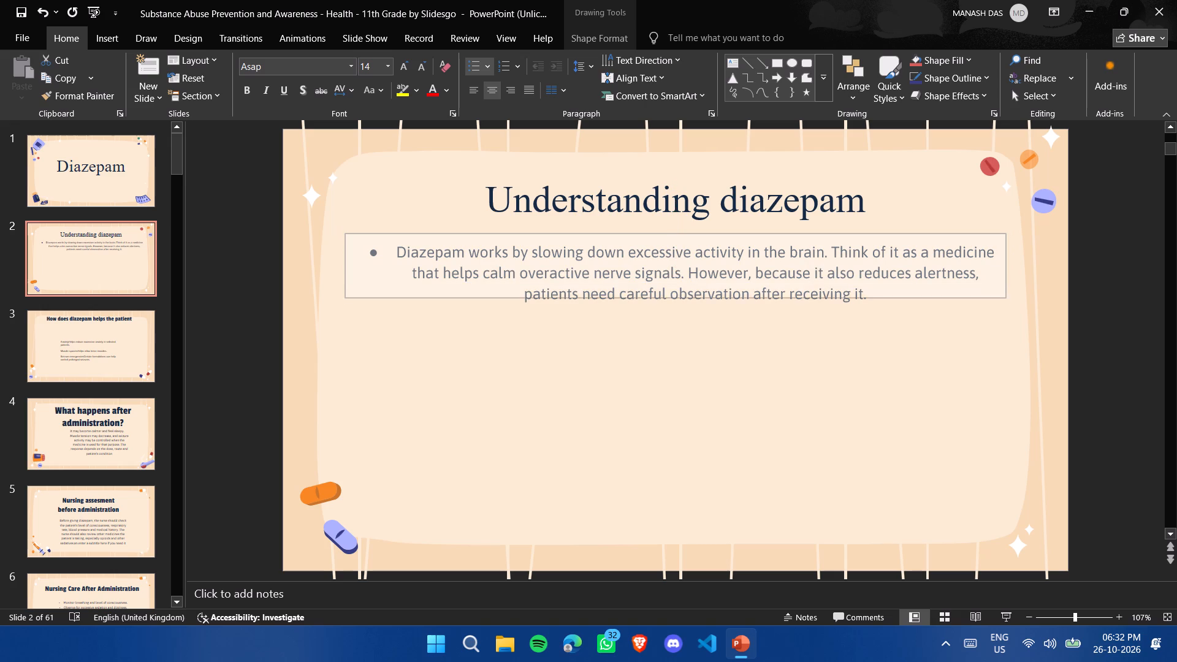
{"action": "left_click_drag", "start_coordinate": [684, 300], "coordinate": [684, 306]}
{"action": "left_click", "coordinate": [717, 348]}
Change the font of the whole body paragraph on slide 2 to Times New Roman.
{"action": "left_click", "coordinate": [530, 253]}
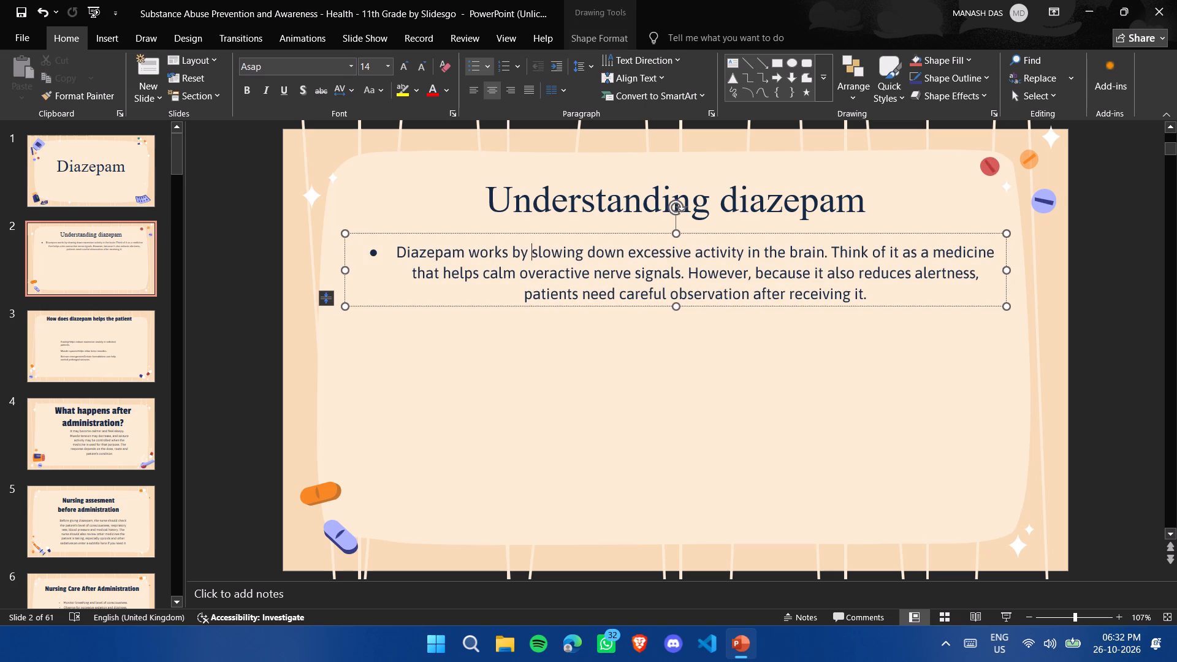
{"action": "left_click_drag", "start_coordinate": [866, 293], "coordinate": [585, 274]}
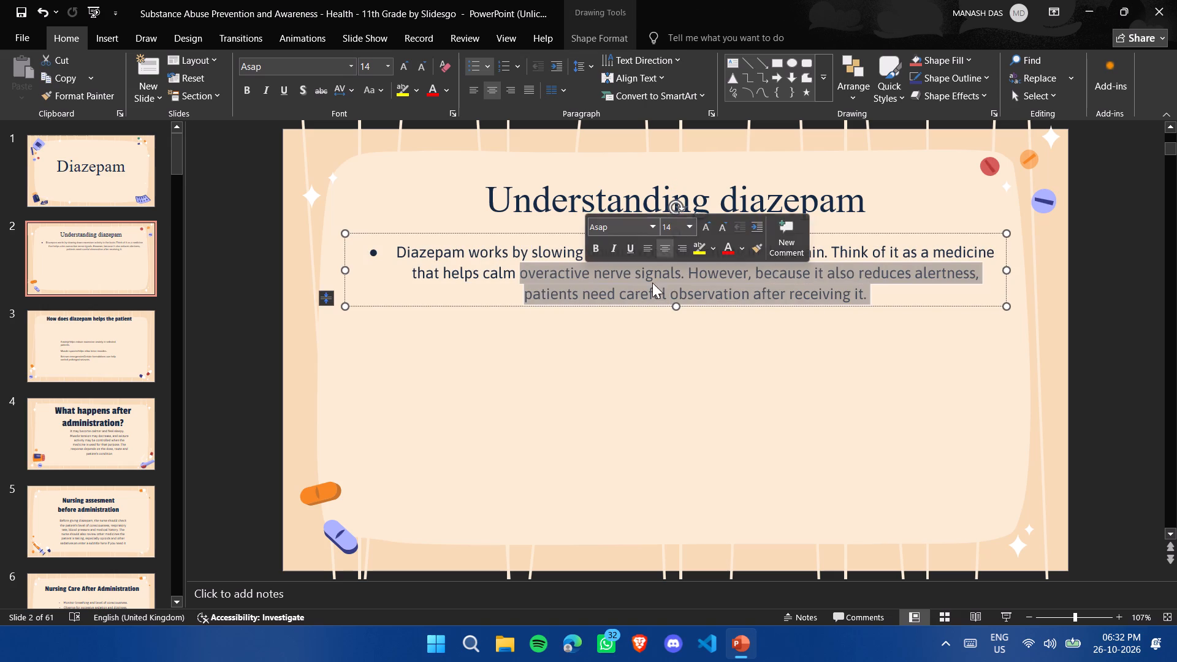
{"action": "left_click", "coordinate": [543, 270]}
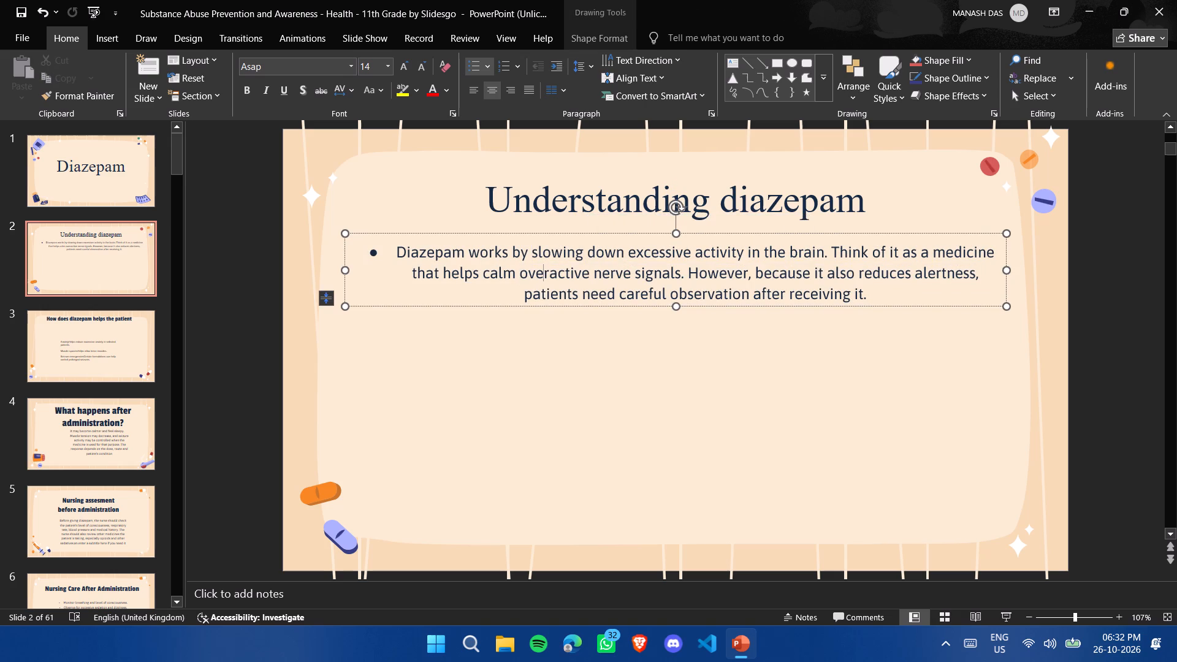
{"action": "key", "text": "ctrl+a"}
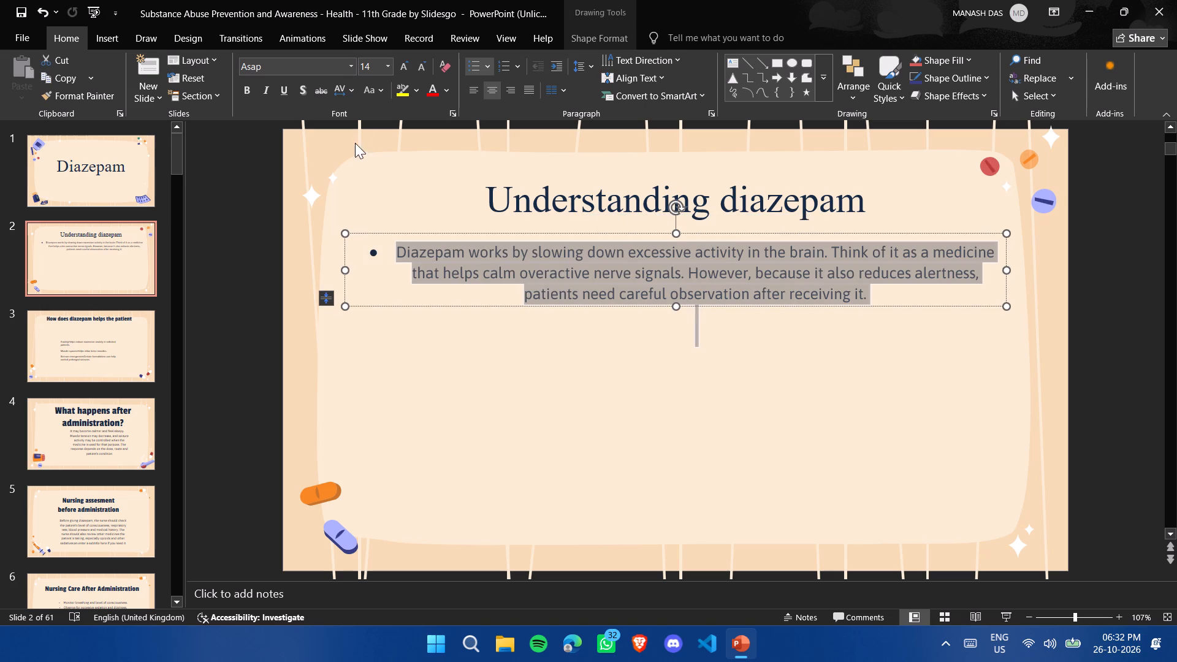
{"action": "left_click", "coordinate": [328, 65]}
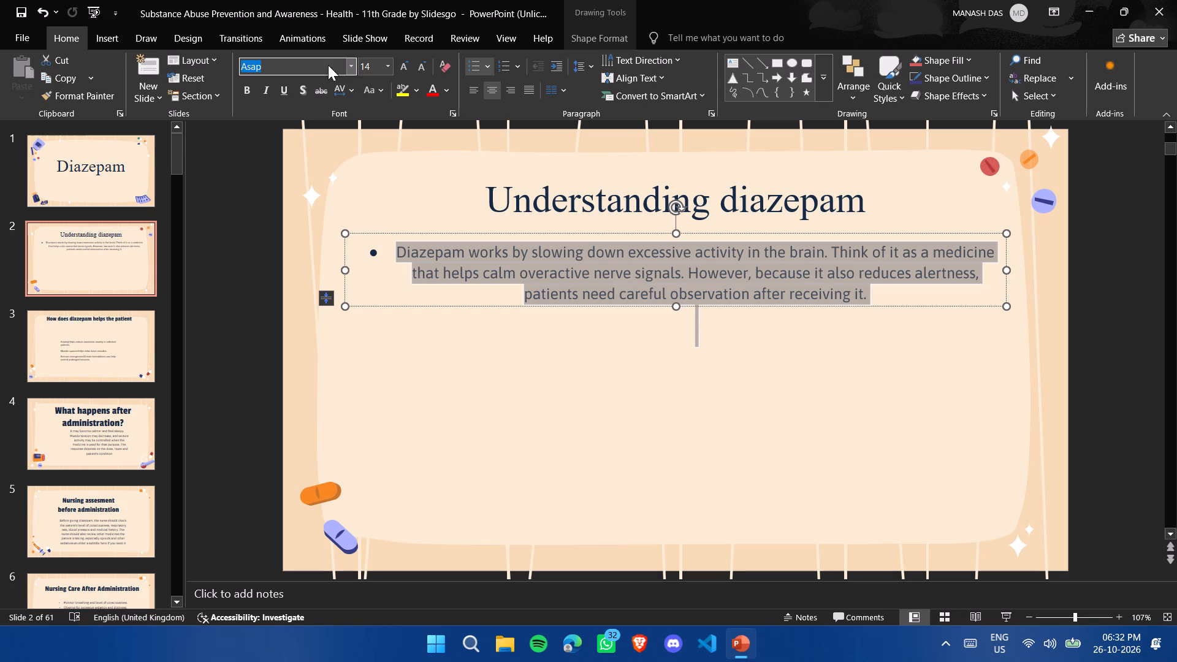
{"action": "key", "text": "t"}
{"action": "key", "text": "i"}
{"action": "key", "text": "m"}
{"action": "key", "text": "e"}
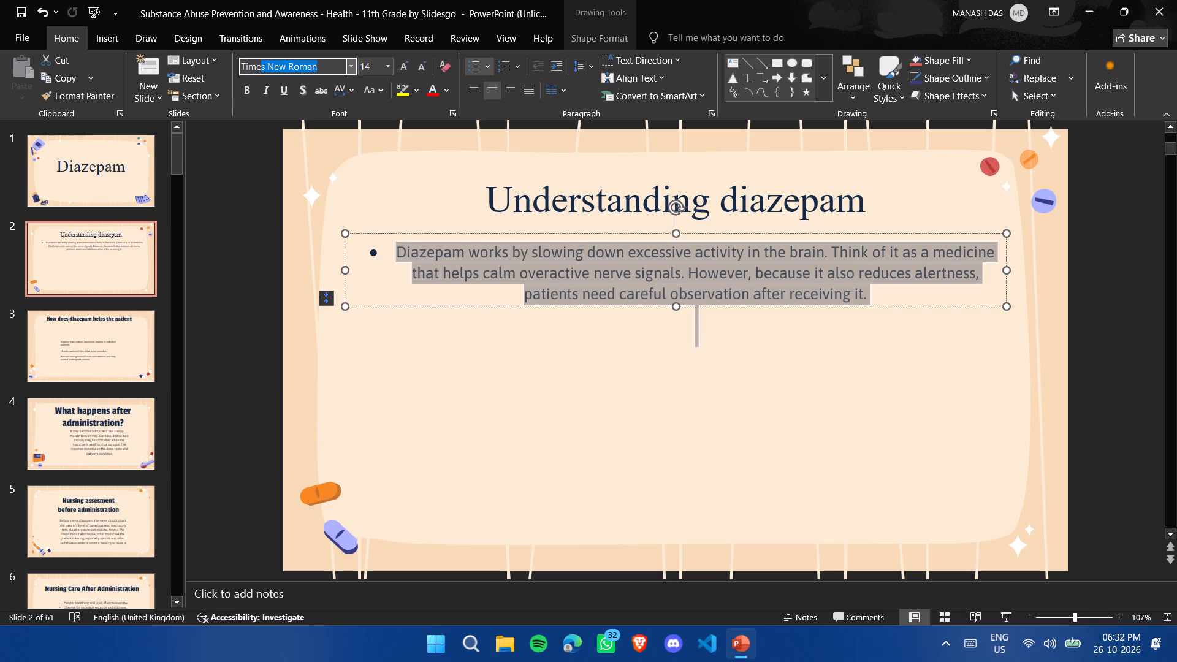
{"action": "key", "text": "Tab"}
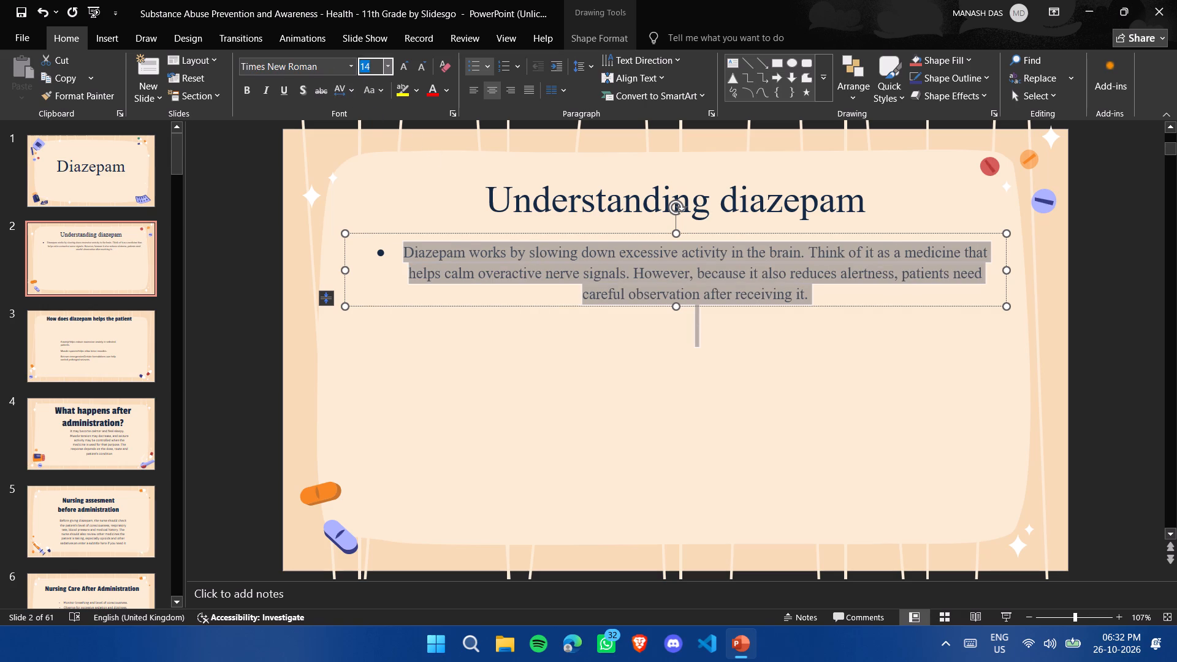
{"action": "key", "text": "Return"}
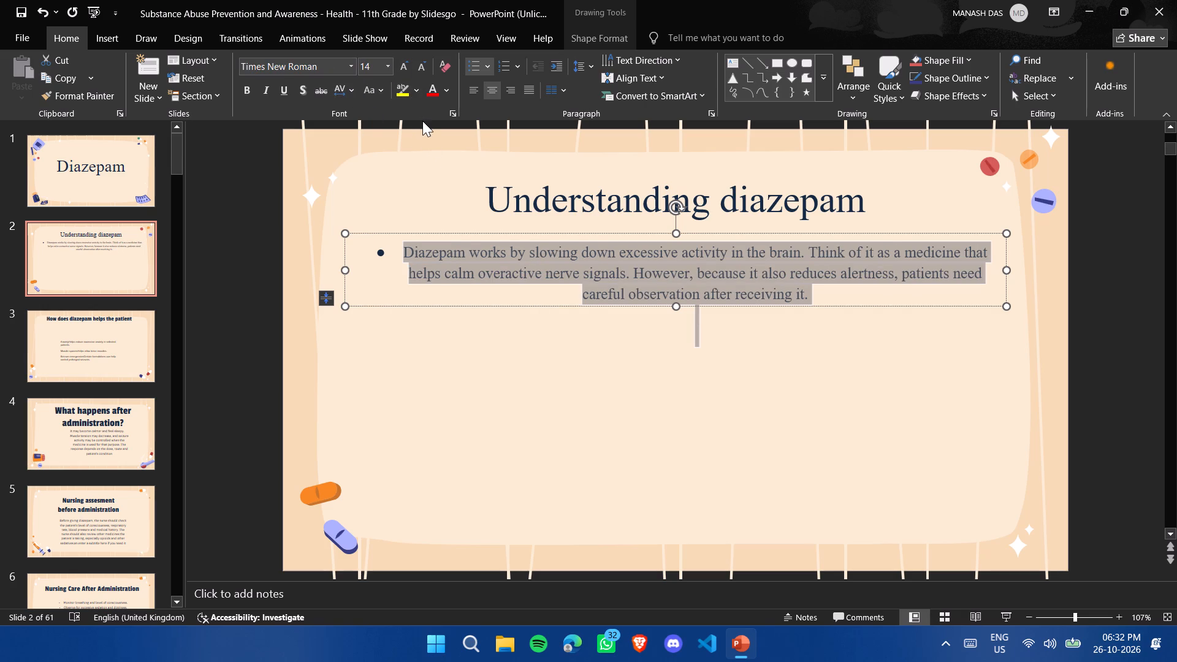
Enlarge the body paragraph on slide 2 to size 16 and deselect it.
{"action": "left_click", "coordinate": [406, 70]}
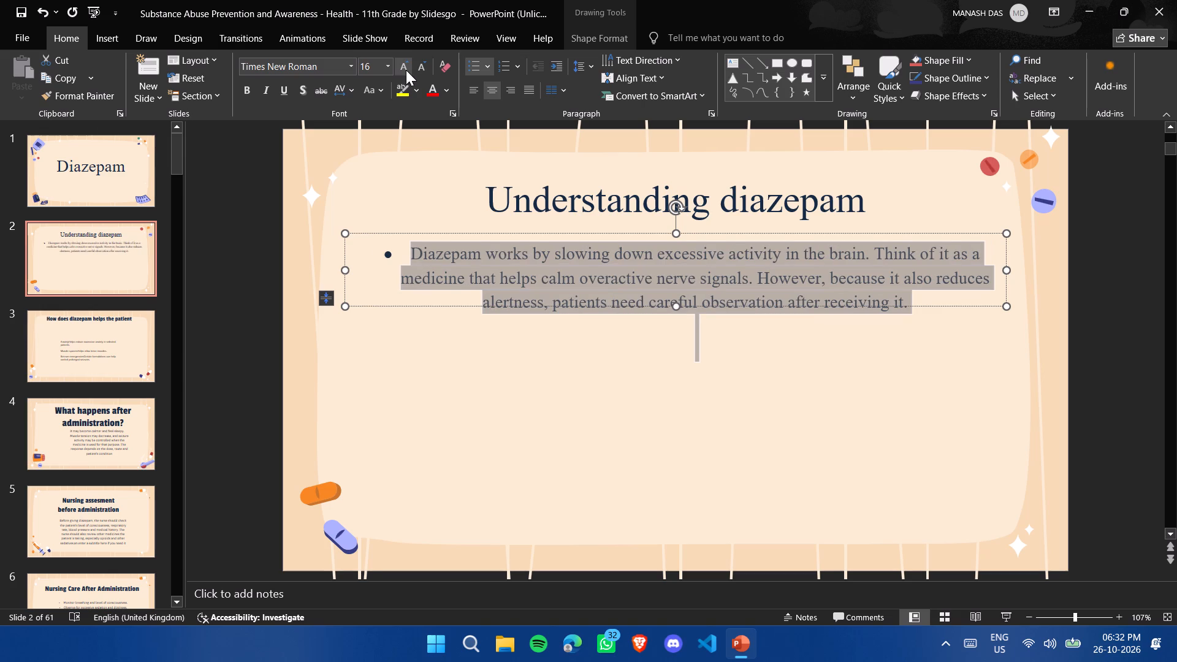
{"action": "left_click", "coordinate": [442, 197]}
{"action": "left_click", "coordinate": [493, 287]}
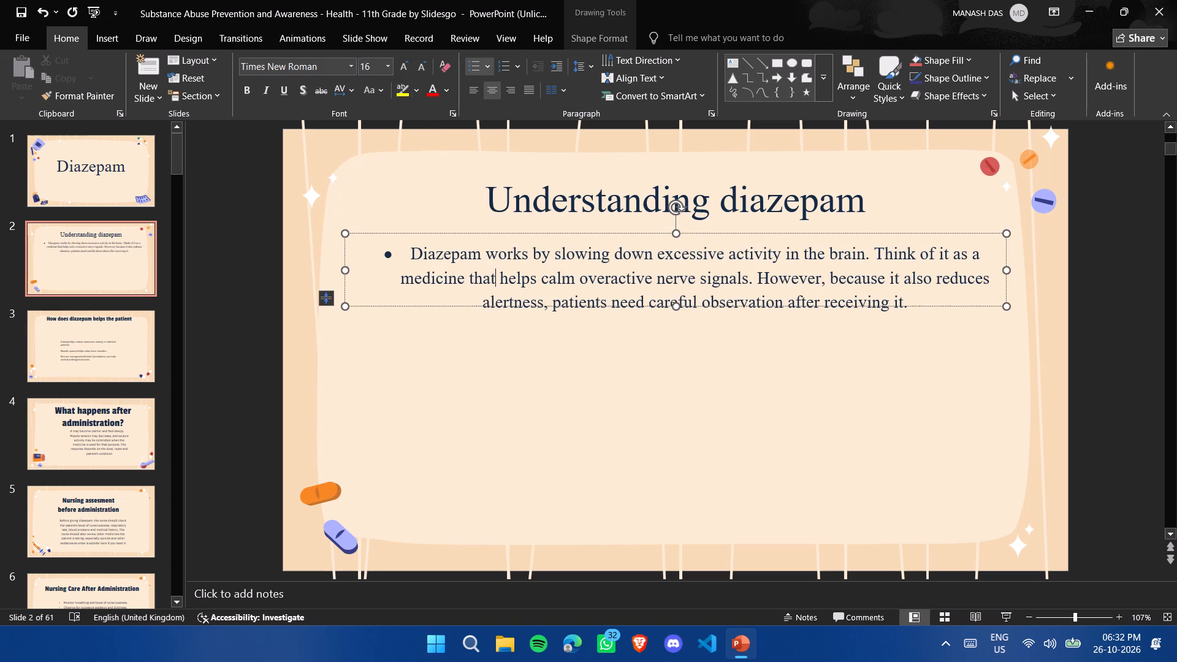
{"action": "left_click", "coordinate": [555, 369]}
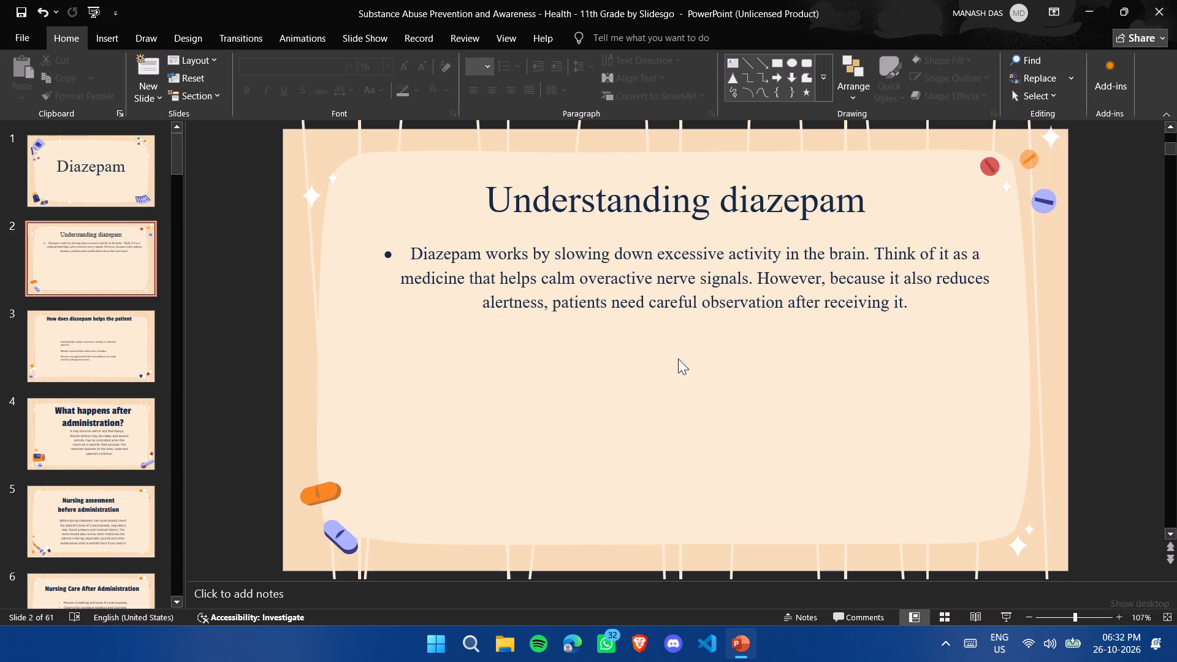
Extend the slide 2 body text box downward again to enclose the enlarged paragraph, and deselect it.
{"action": "left_click", "coordinate": [830, 291]}
{"action": "left_click", "coordinate": [820, 257]}
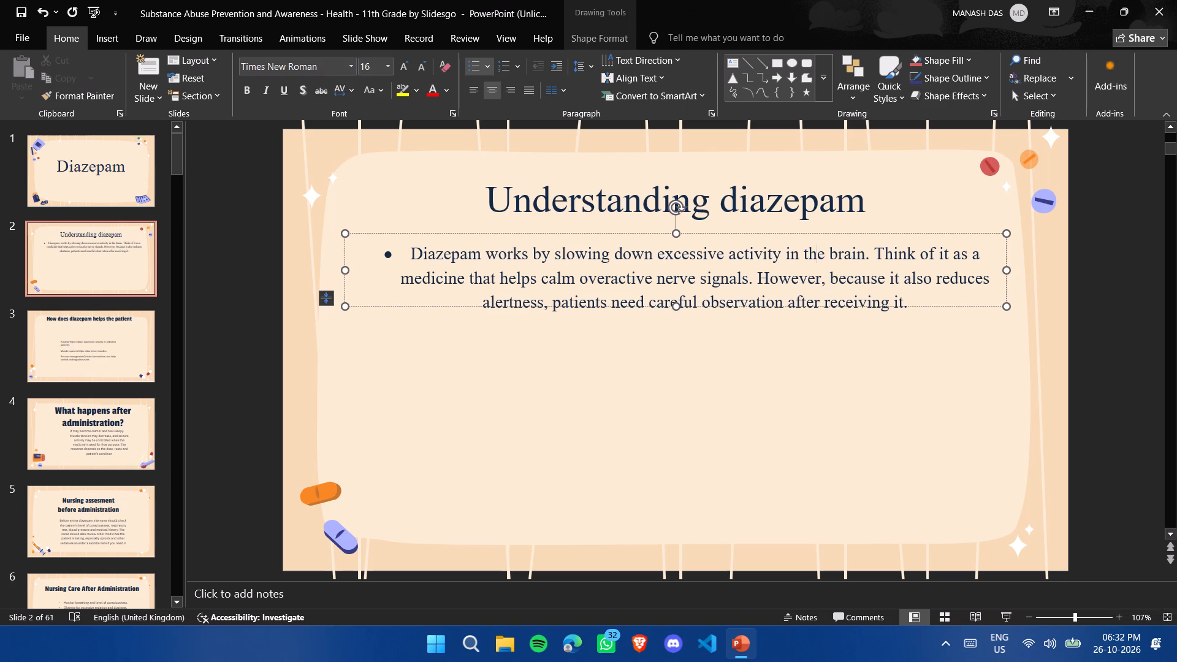
{"action": "left_click_drag", "start_coordinate": [676, 305], "coordinate": [676, 315]}
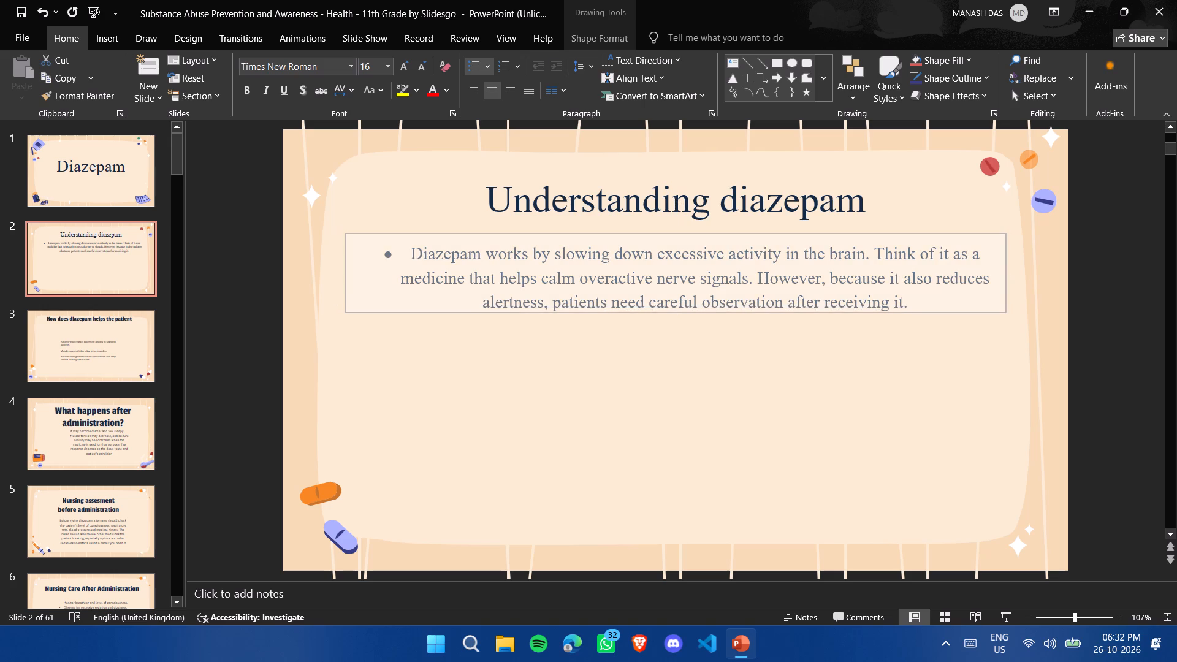
{"action": "left_click_drag", "start_coordinate": [676, 315], "coordinate": [677, 318]}
{"action": "left_click", "coordinate": [689, 352]}
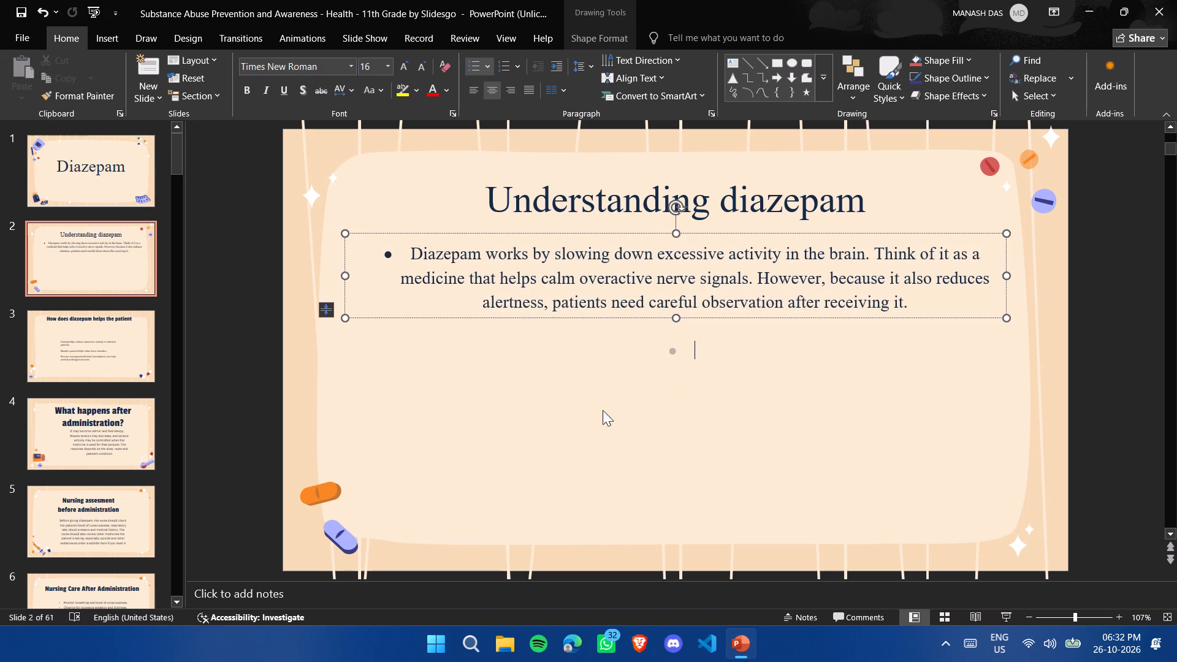
{"action": "left_click", "coordinate": [599, 411]}
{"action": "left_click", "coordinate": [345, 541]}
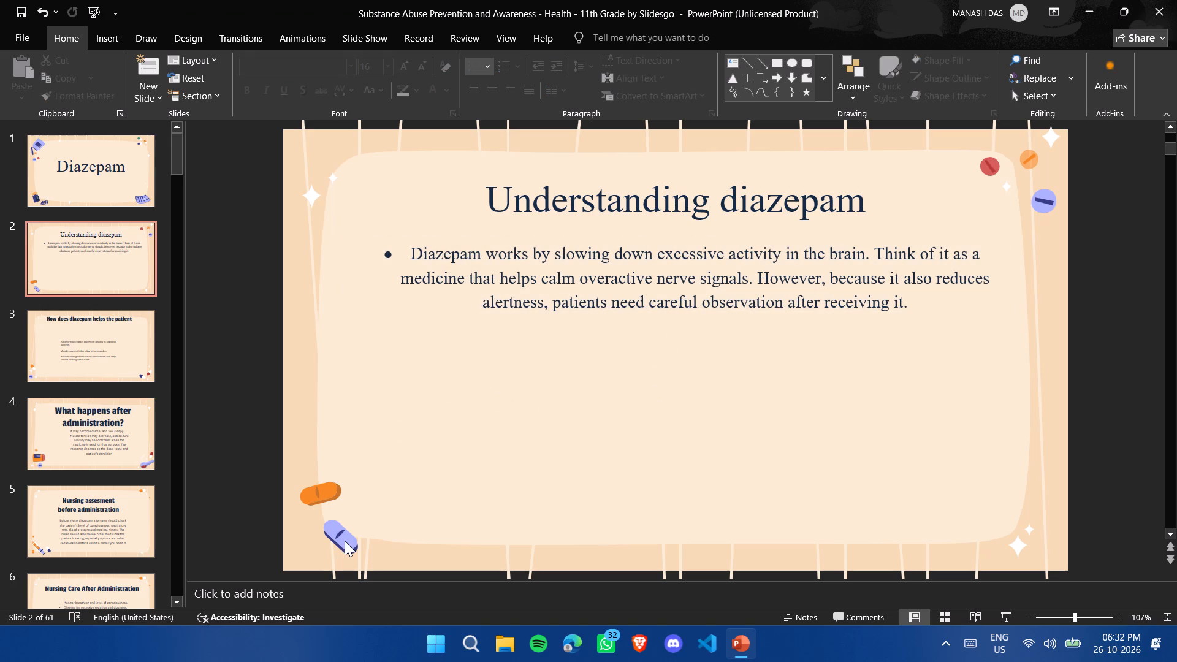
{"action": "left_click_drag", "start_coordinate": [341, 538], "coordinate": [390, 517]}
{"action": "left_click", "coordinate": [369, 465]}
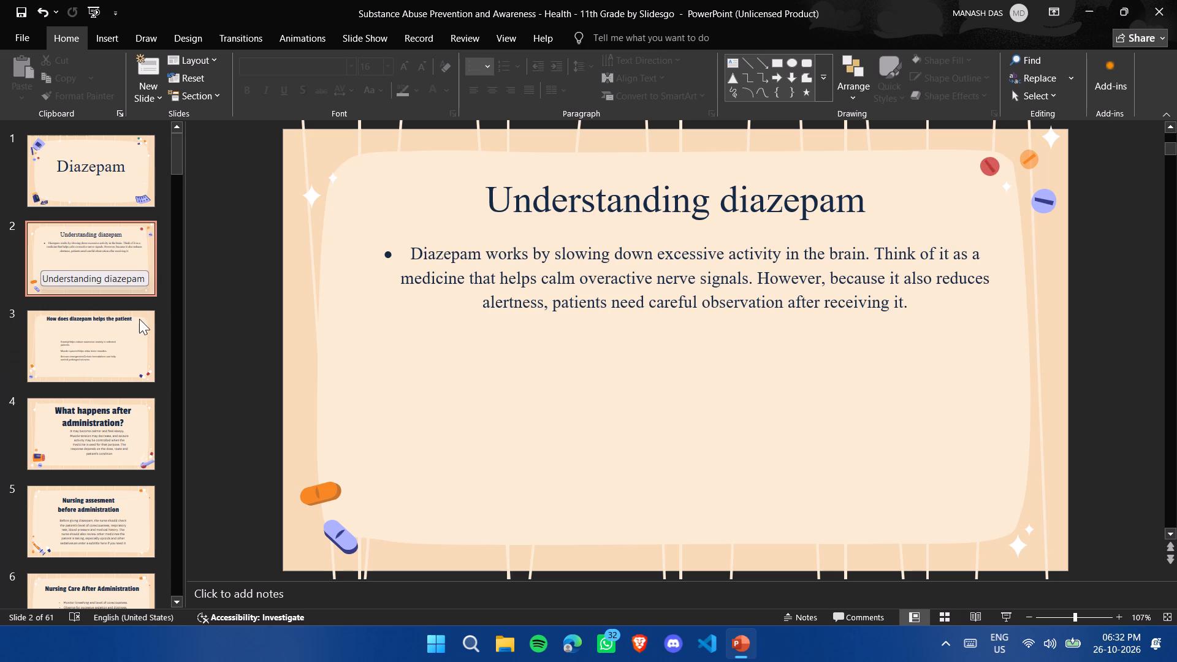
Change the font of the "How does diazepam helps the patient" title on slide 3 to Times New Roman.
{"action": "left_click", "coordinate": [99, 340]}
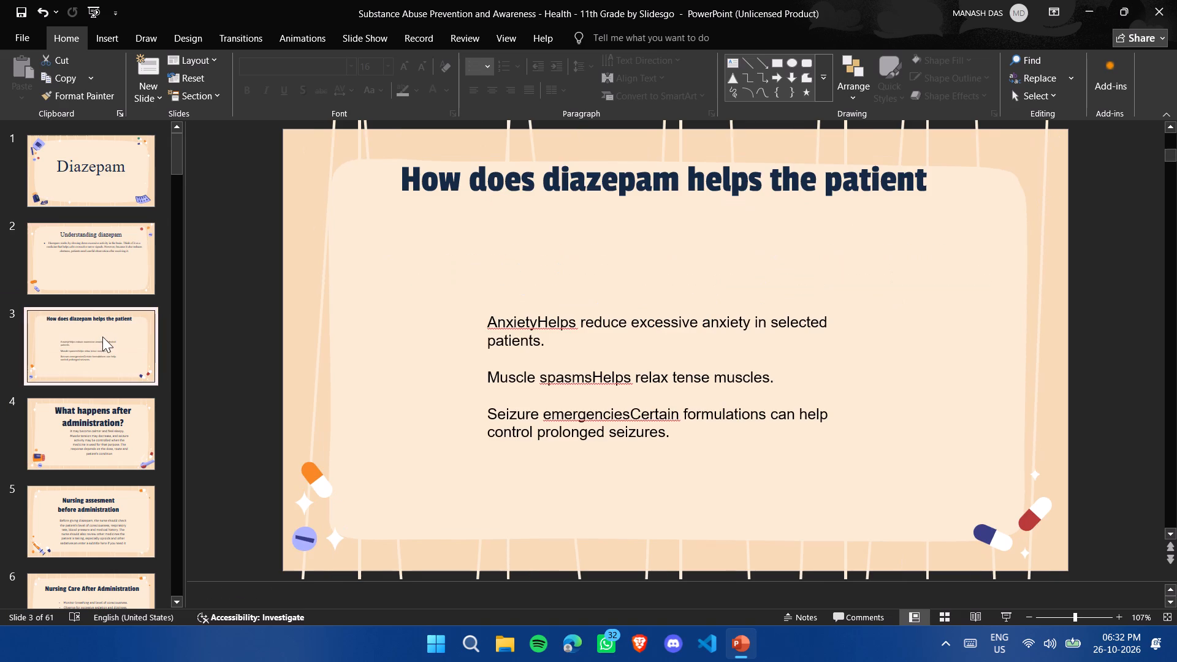
{"action": "left_click", "coordinate": [728, 265]}
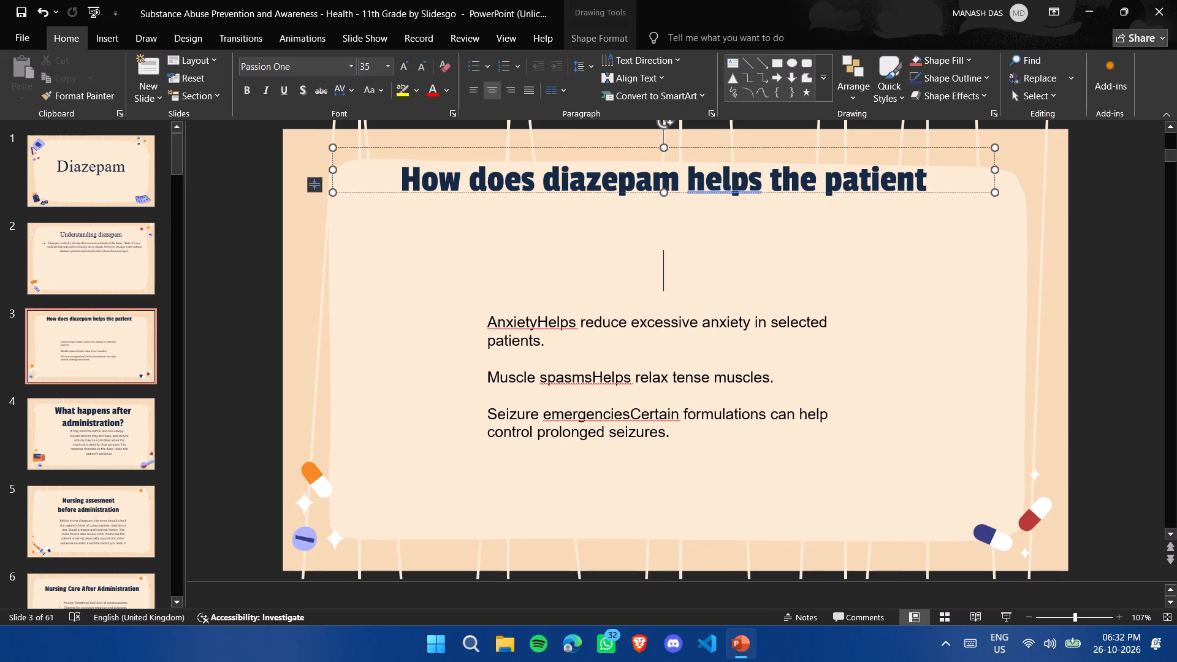
{"action": "left_click", "coordinate": [450, 178]}
{"action": "left_click_drag", "start_coordinate": [405, 177], "coordinate": [881, 171]}
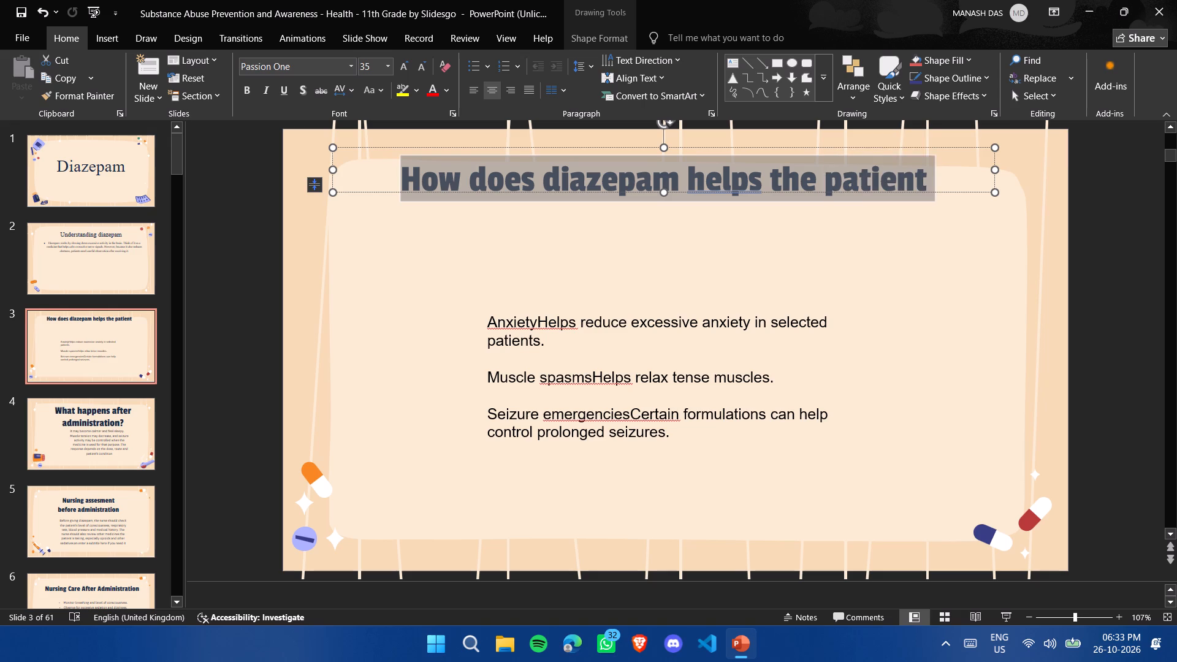
{"action": "left_click_drag", "start_coordinate": [881, 171], "coordinate": [886, 171]}
{"action": "left_click", "coordinate": [322, 64]}
{"action": "type", "text": "ti"}
{"action": "key", "text": "m"}
{"action": "key", "text": "Tab"}
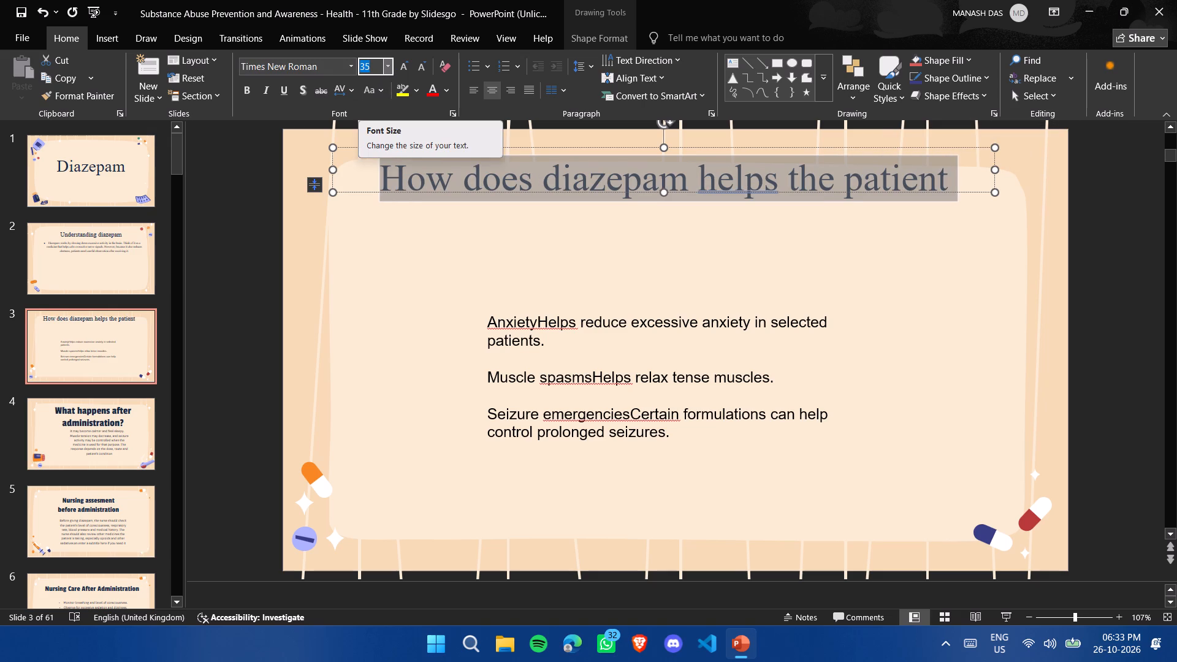
{"action": "key", "text": "Return"}
{"action": "left_click", "coordinate": [840, 316]}
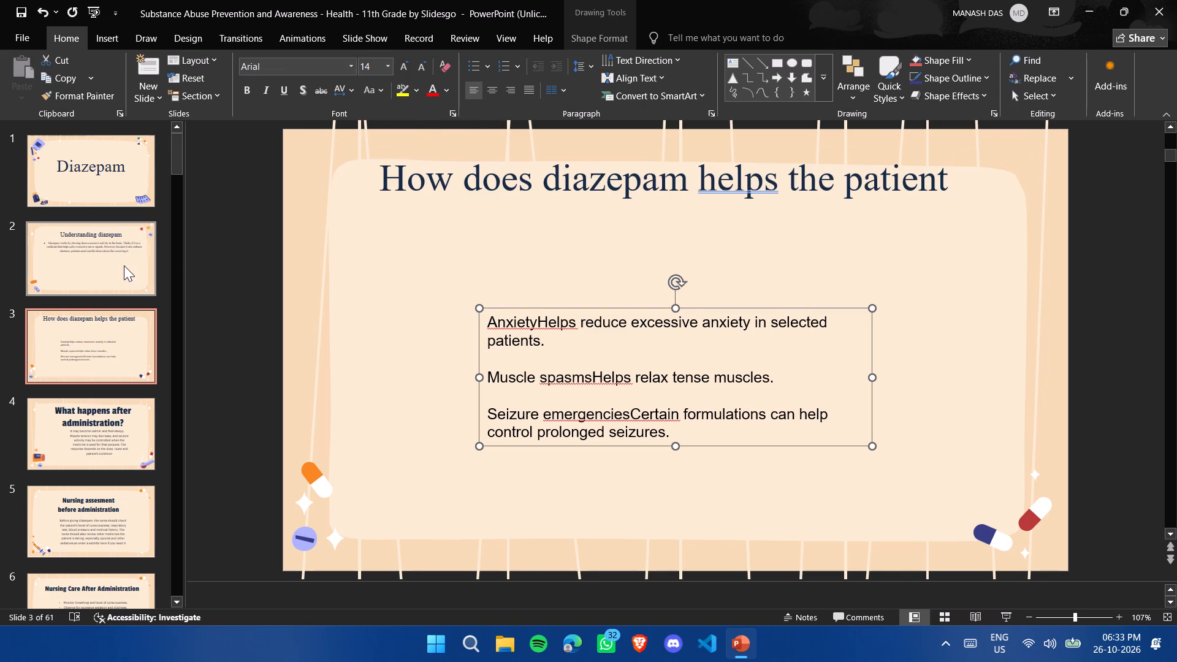
Compare slide 3's title with slide 2's heading and extend the slide 3 title box downward to enclose its text.
{"action": "left_click", "coordinate": [124, 265]}
{"action": "left_click", "coordinate": [107, 322]}
{"action": "left_click", "coordinate": [124, 256]}
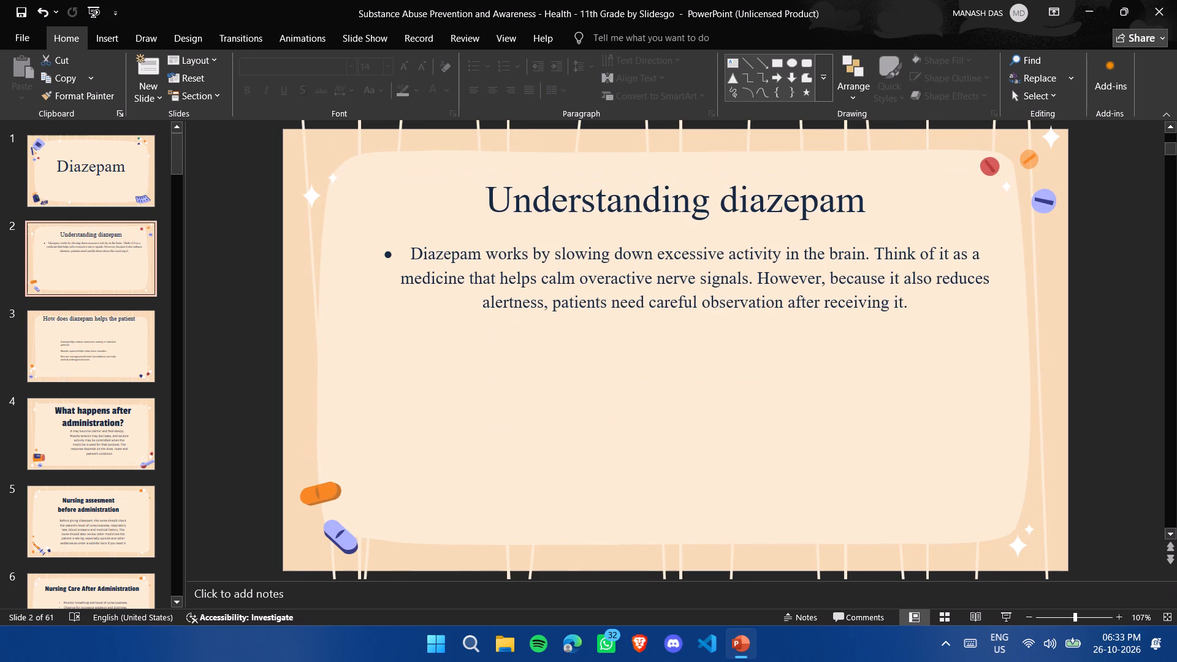
{"action": "left_click", "coordinate": [537, 209]}
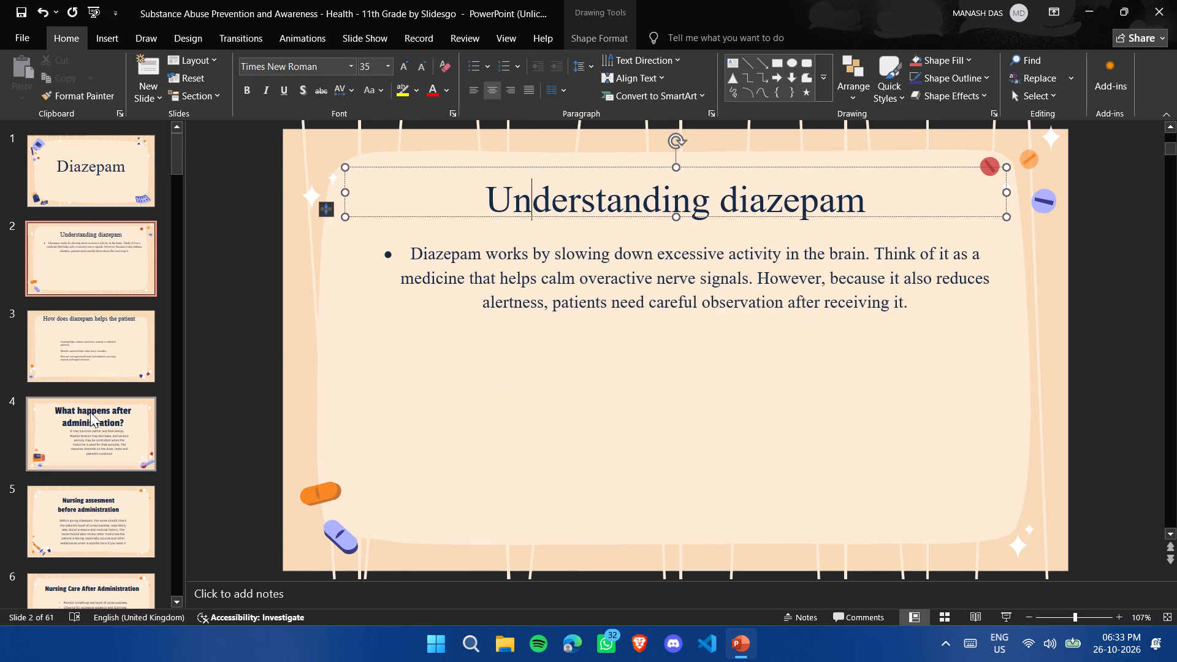
{"action": "left_click", "coordinate": [97, 348]}
{"action": "left_click", "coordinate": [499, 172]}
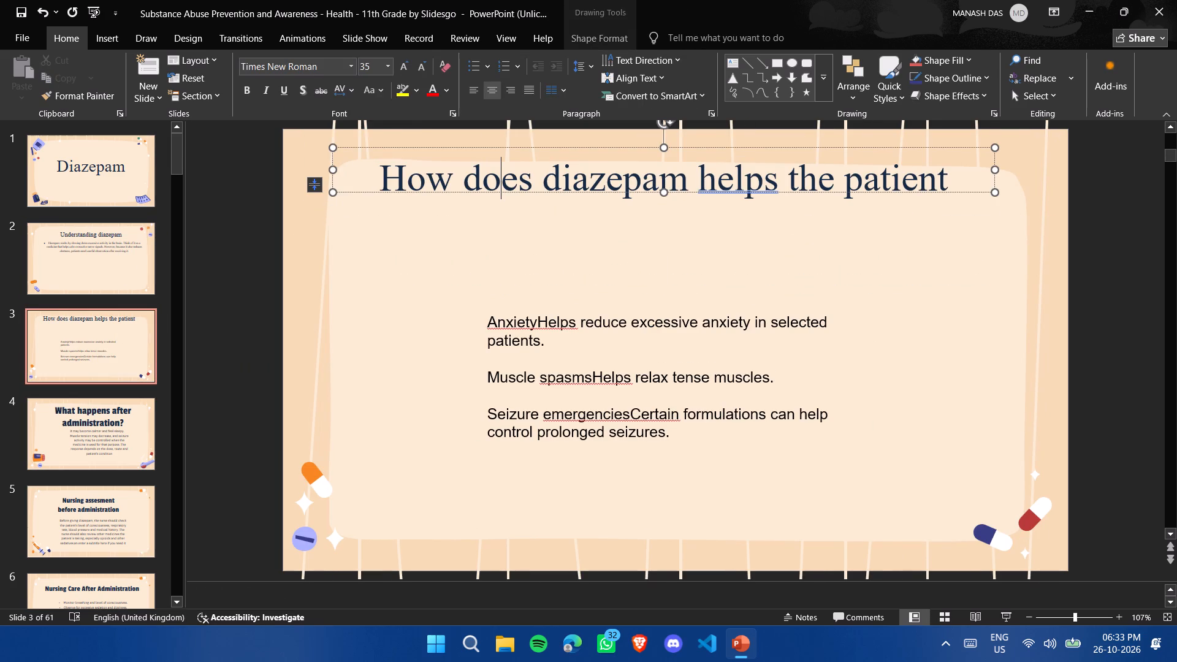
{"action": "left_click", "coordinate": [581, 285]}
{"action": "left_click_drag", "start_coordinate": [665, 194], "coordinate": [665, 201]}
{"action": "left_click", "coordinate": [777, 261]}
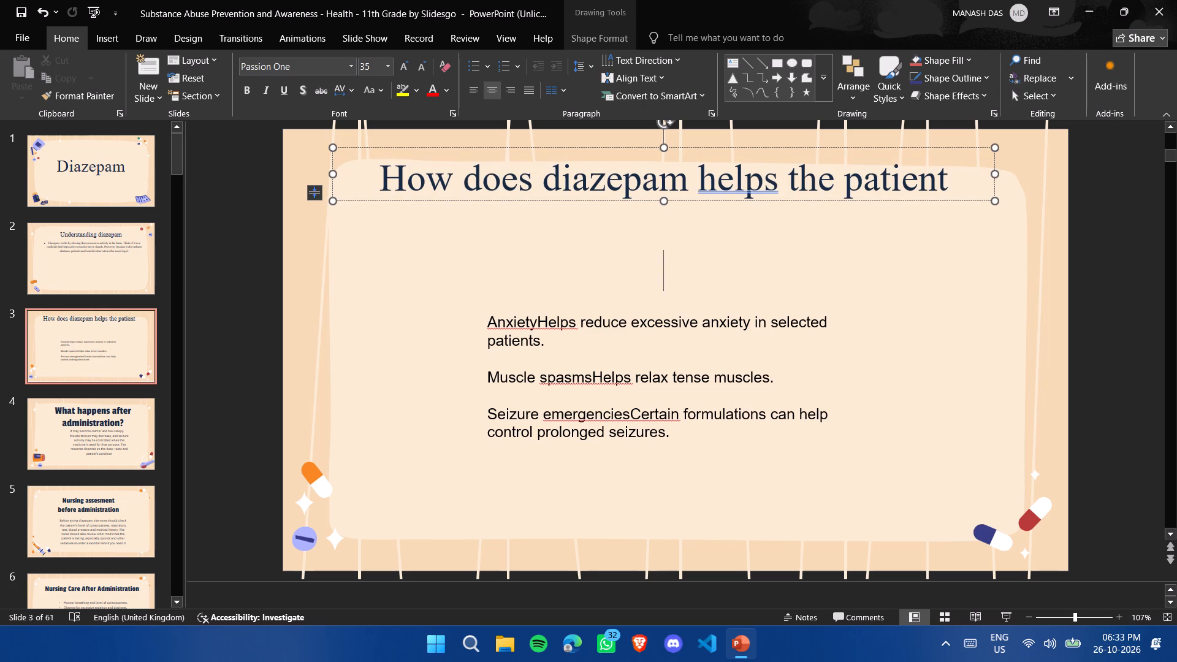
Correct "helps" to "help" in the slide 3 title using the grammar suggestion.
{"action": "left_click", "coordinate": [751, 191]}
{"action": "right_click", "coordinate": [753, 189]}
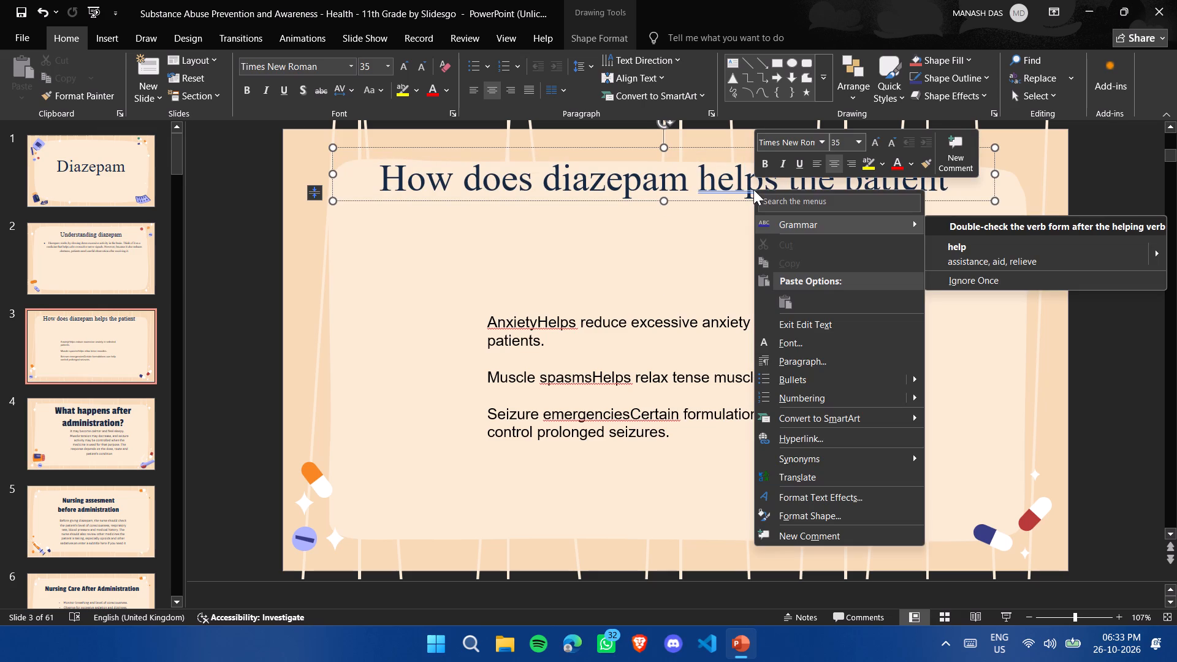
{"action": "left_click", "coordinate": [960, 245]}
{"action": "left_click", "coordinate": [678, 265]}
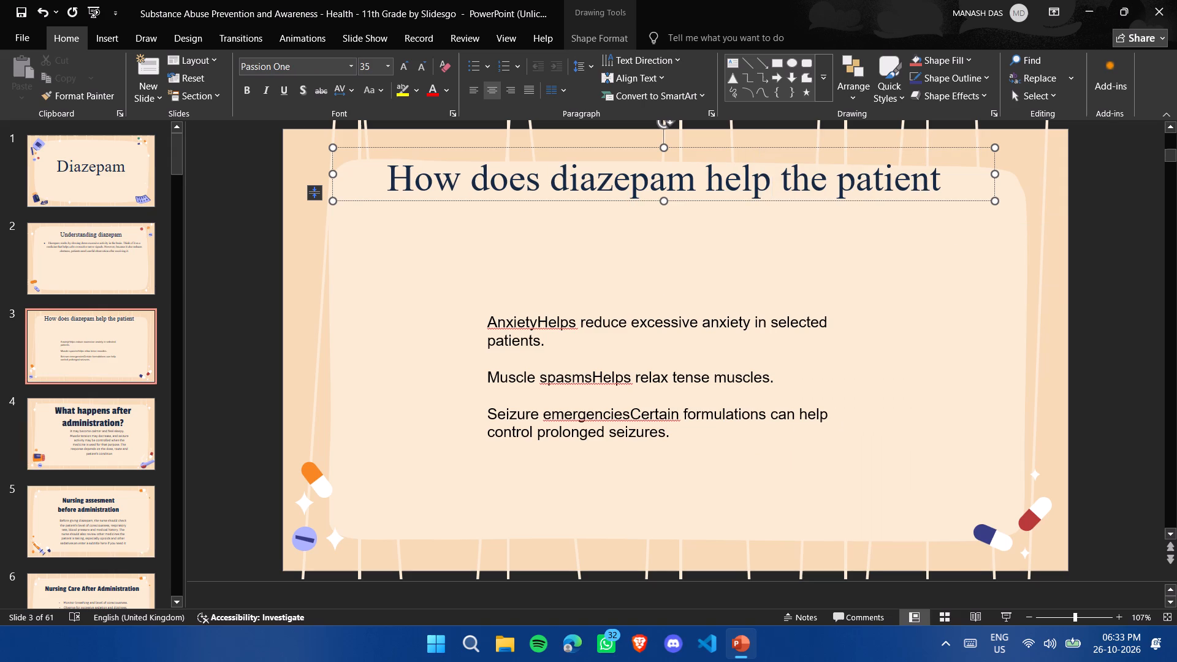
{"action": "left_click", "coordinate": [880, 308]}
Insert the missing spaces in "emergenciesCertain" and "spasmsHelps" in the slide 3 body text.
{"action": "left_click", "coordinate": [680, 432]}
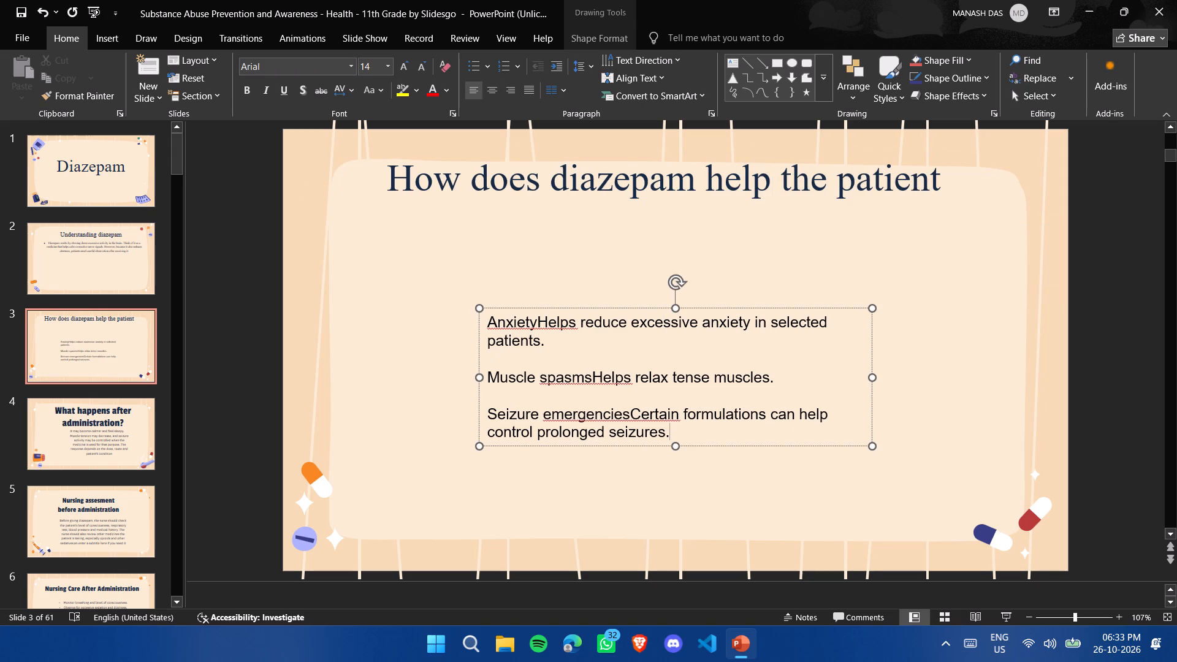
{"action": "left_click", "coordinate": [630, 415]}
{"action": "right_click", "coordinate": [630, 415]}
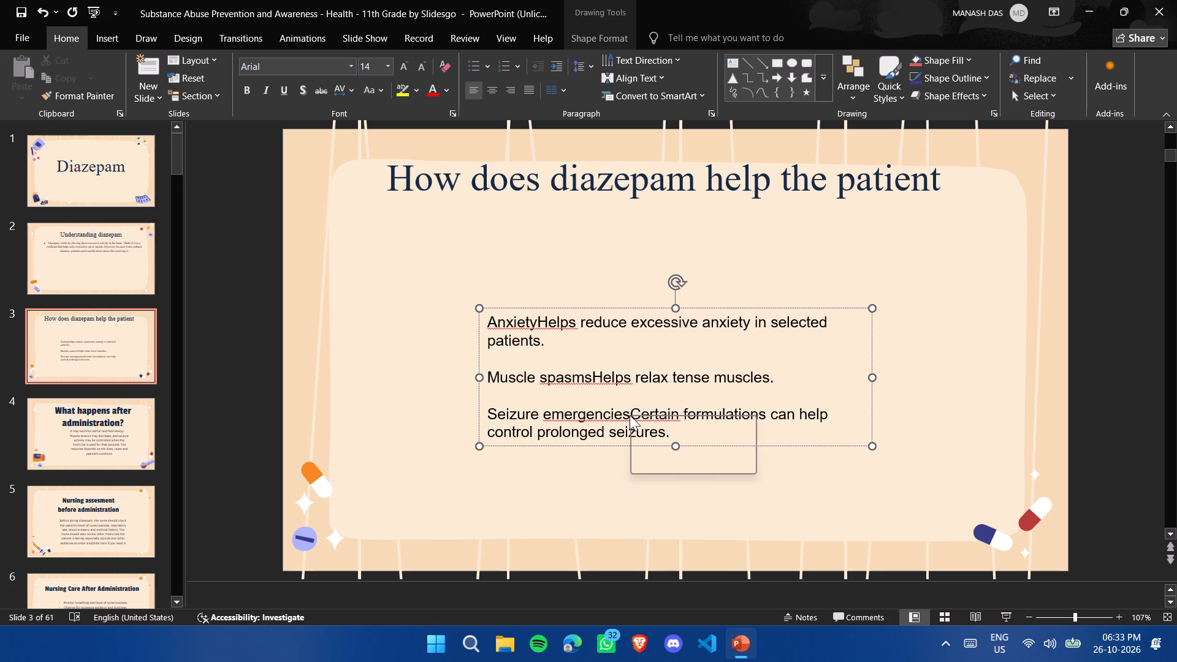
{"action": "left_click", "coordinate": [647, 419]}
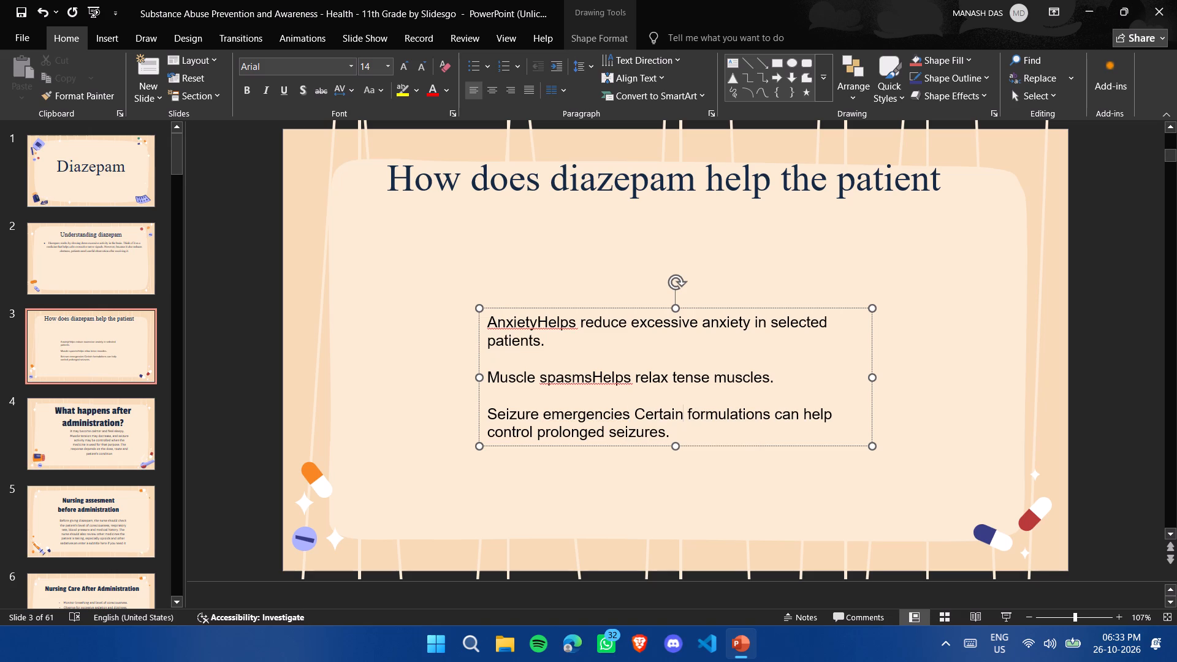
{"action": "left_click", "coordinate": [593, 381]}
{"action": "key", "text": "space"}
{"action": "left_click", "coordinate": [608, 375]}
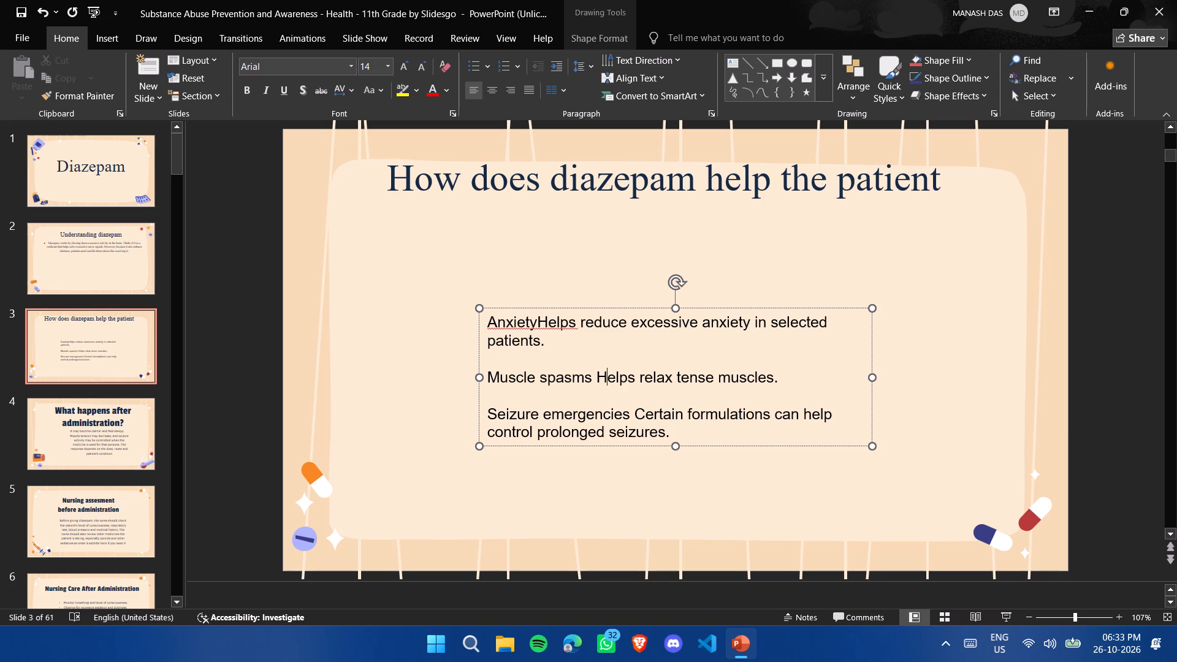
Change "Helps" after "Muscle spasms" and "Certain" to lowercase and add a comma after "emergencies" in slide 3's body text.
{"action": "key", "text": "BackSpace"}
{"action": "key", "text": "h"}
{"action": "left_click", "coordinate": [647, 413]}
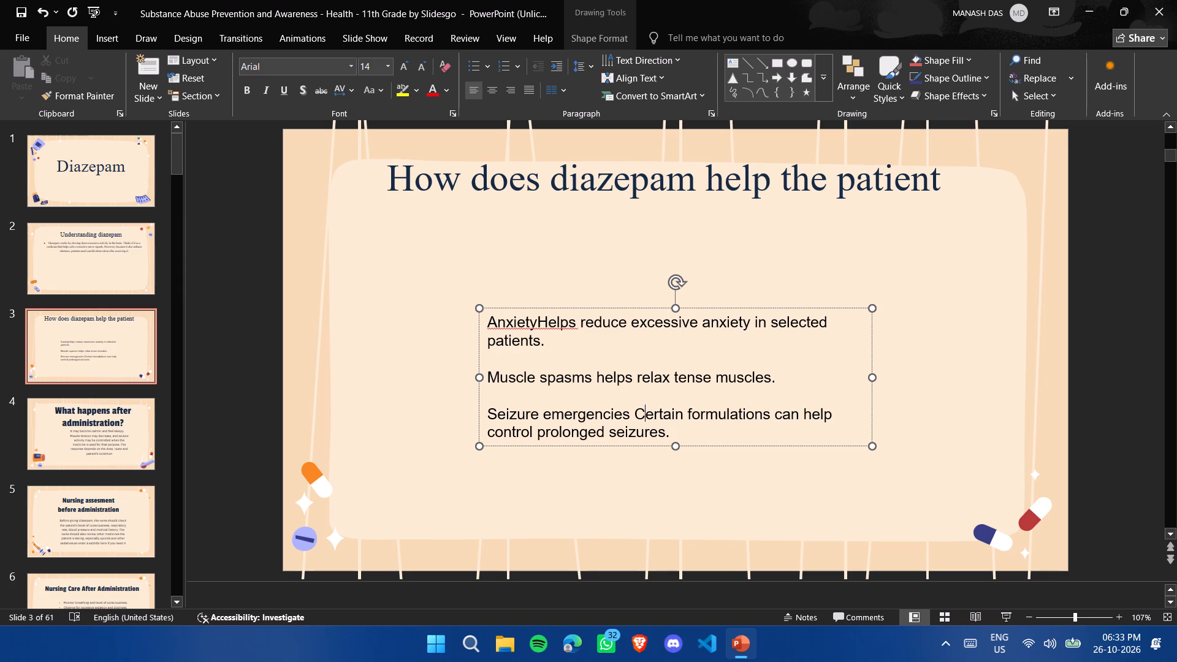
{"action": "key", "text": "BackSpace"}
{"action": "key", "text": "c"}
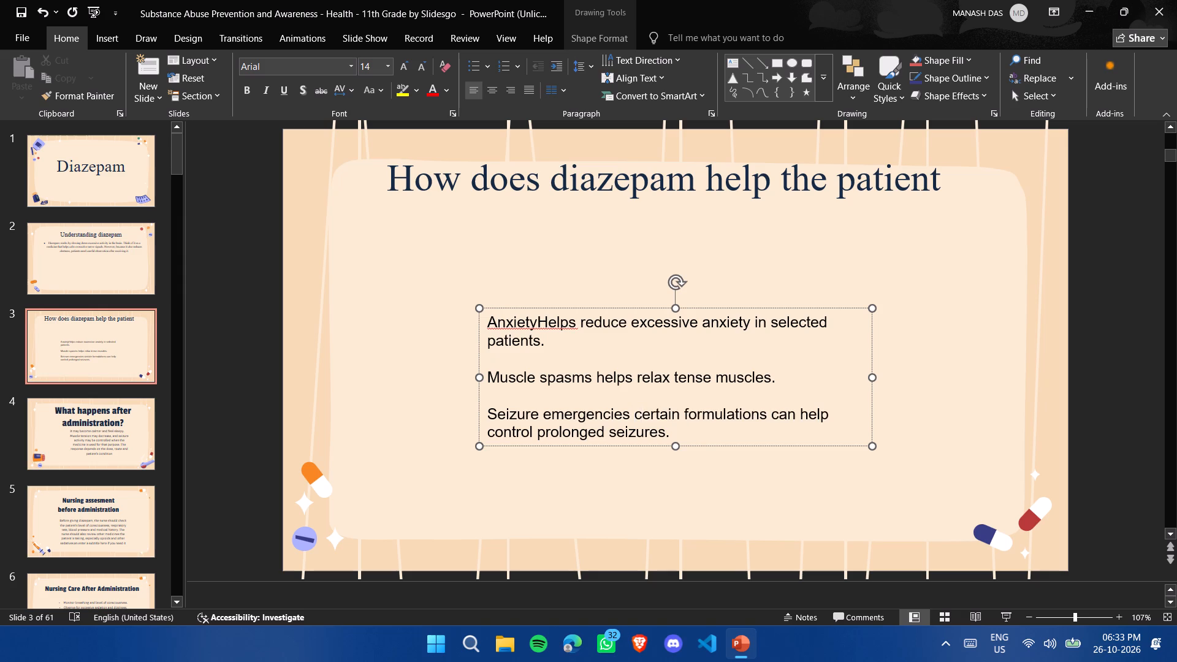
{"action": "left_click", "coordinate": [629, 414]}
{"action": "key", "text": "comma"}
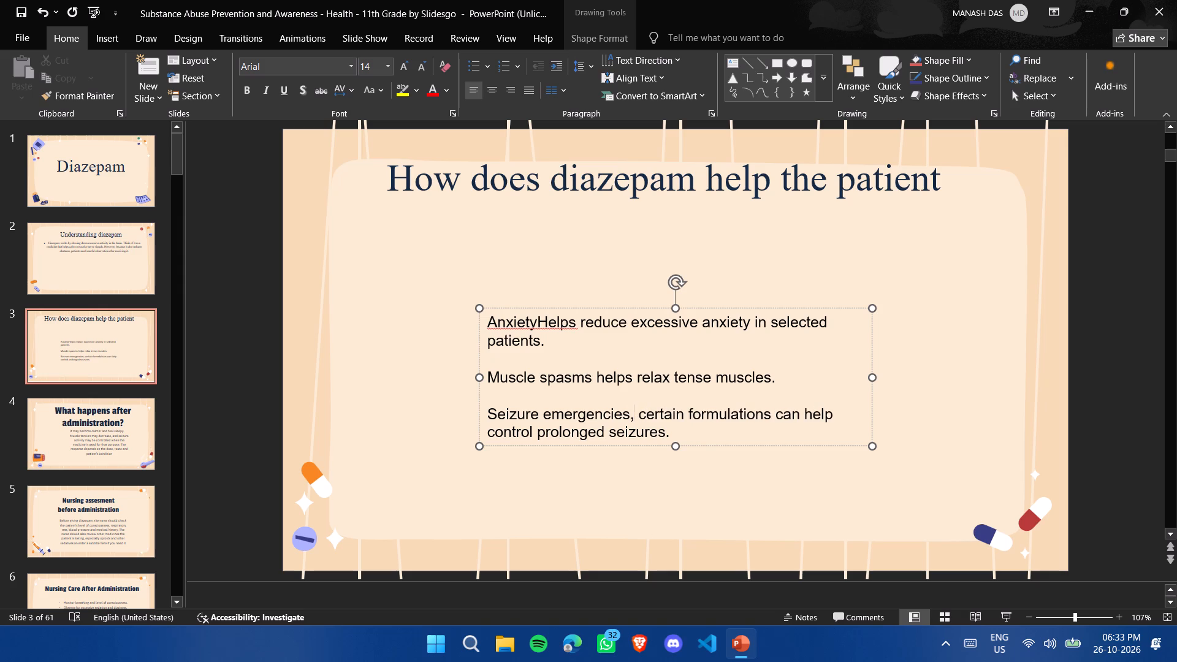
{"action": "left_click", "coordinate": [655, 476]}
Apply hollow round bullets to all of the body text on slide 3.
{"action": "left_click", "coordinate": [668, 438]}
{"action": "key", "text": "ctrl+a"}
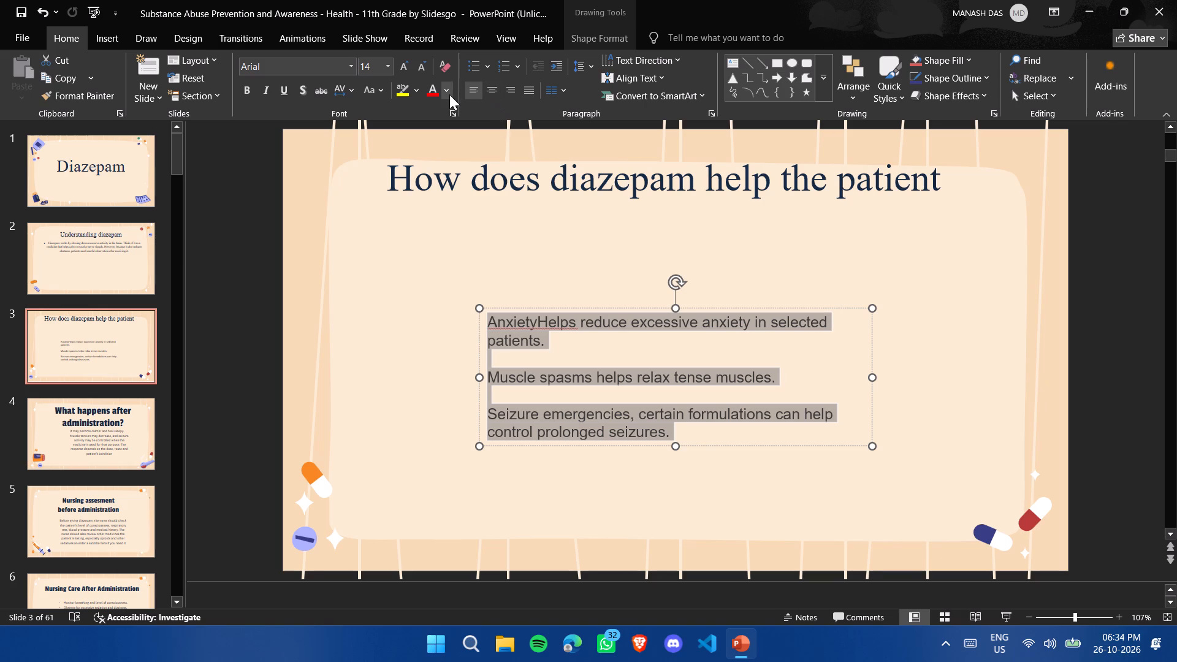
{"action": "left_click", "coordinate": [465, 65]}
{"action": "left_click", "coordinate": [476, 67]}
{"action": "left_click", "coordinate": [487, 69]}
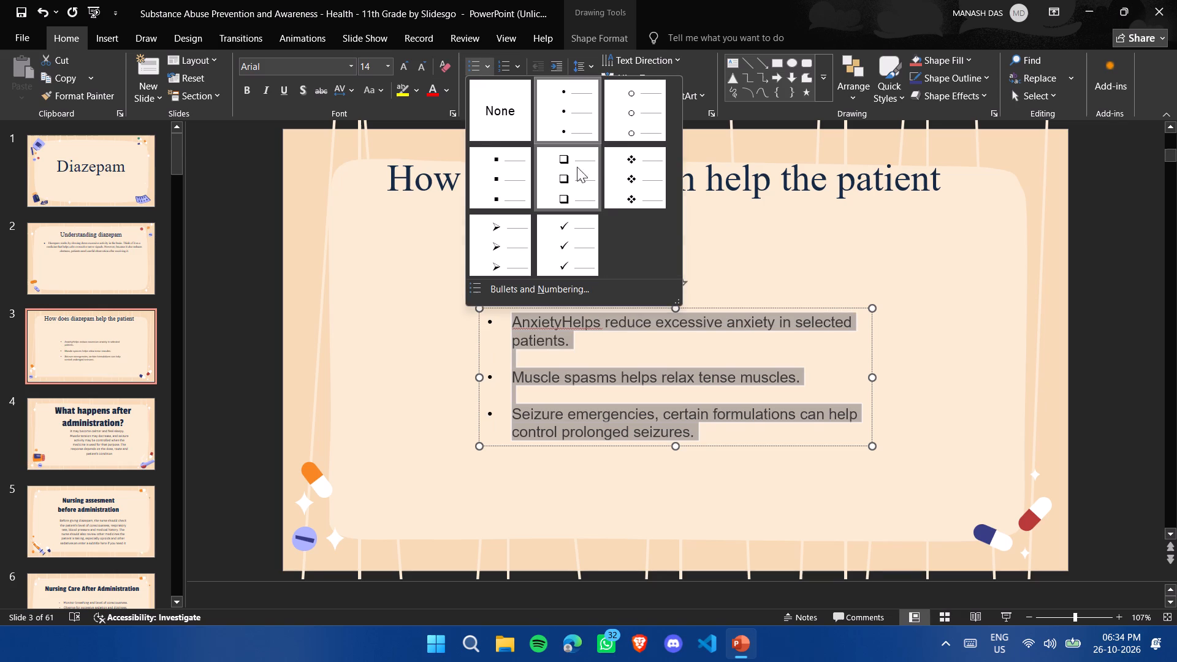
{"action": "left_click", "coordinate": [623, 132]}
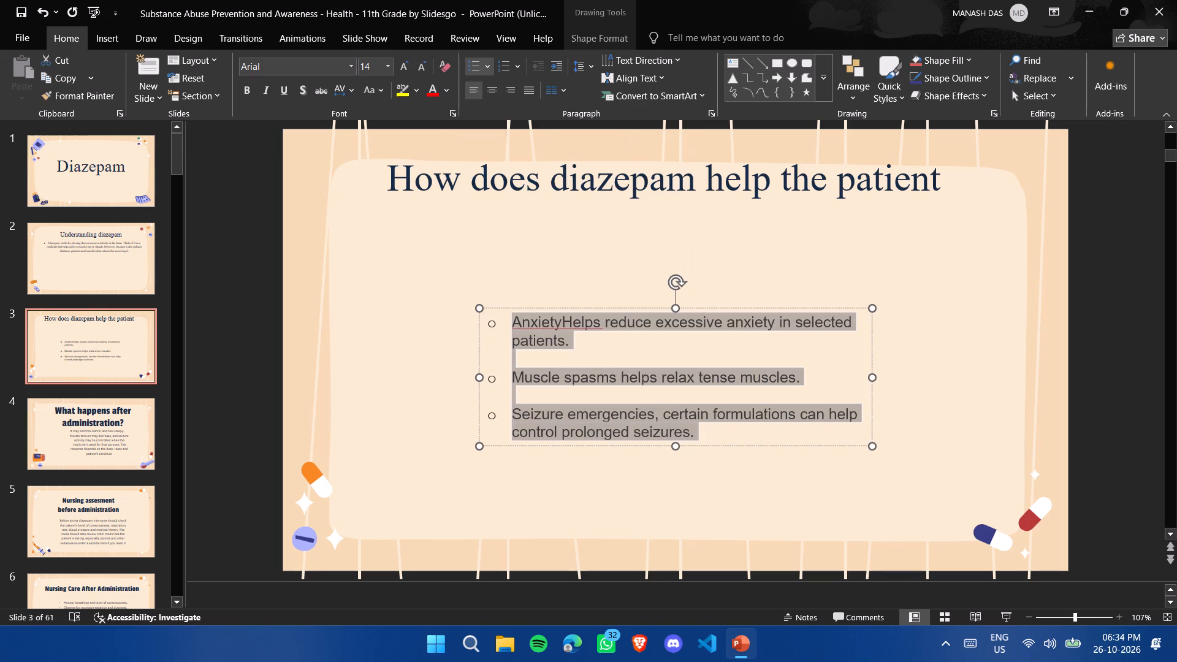
Set the slide 3 body text to Times New Roman, size 16.
{"action": "left_click", "coordinate": [339, 70]}
{"action": "key", "text": "t"}
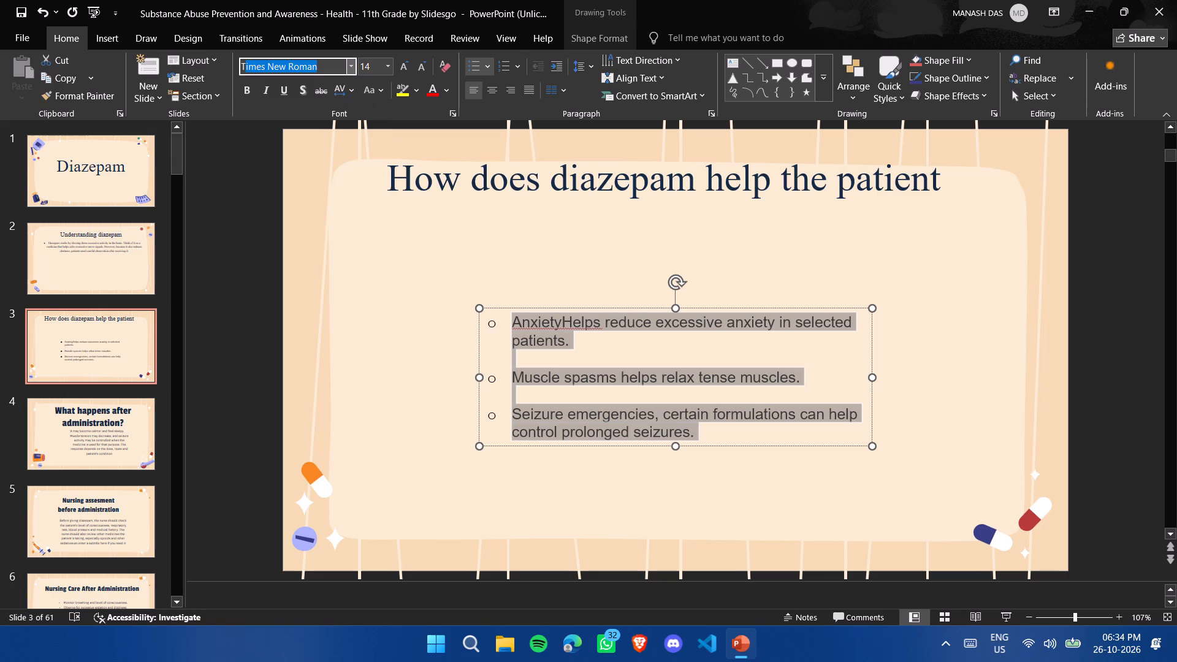
{"action": "key", "text": "Tab"}
{"action": "type", "text": "16"}
{"action": "key", "text": "Return"}
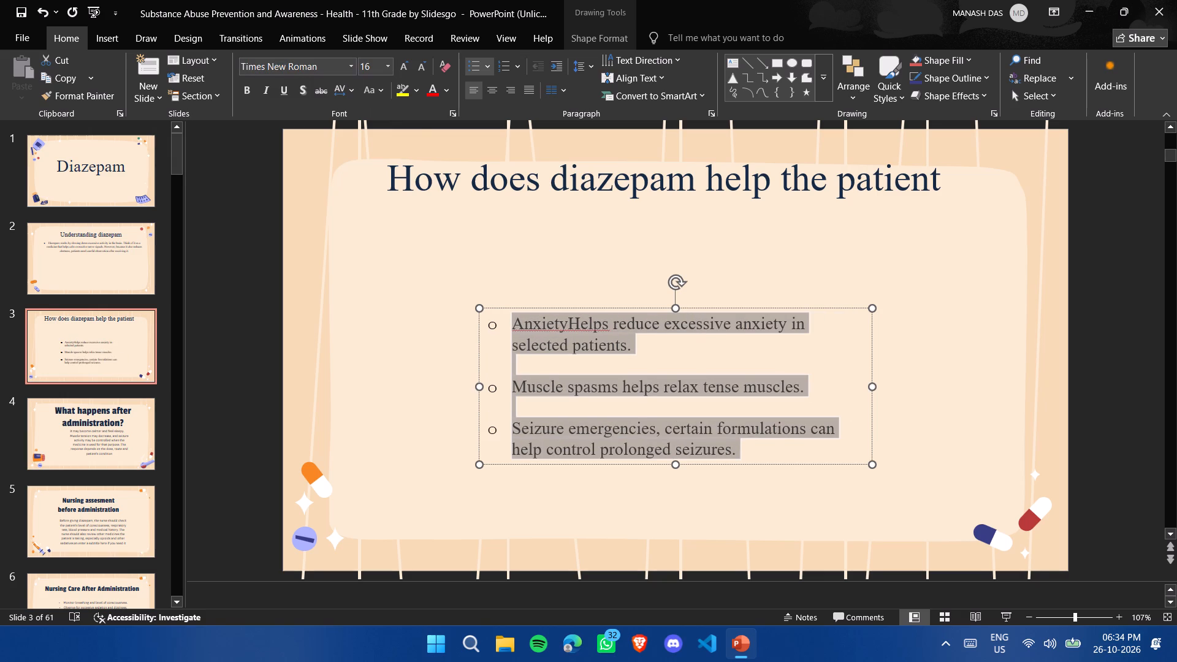
Move the slide 3 body text box up directly beneath the title, with its left edge near the title's start.
{"action": "left_click_drag", "start_coordinate": [685, 306], "coordinate": [572, 204]}
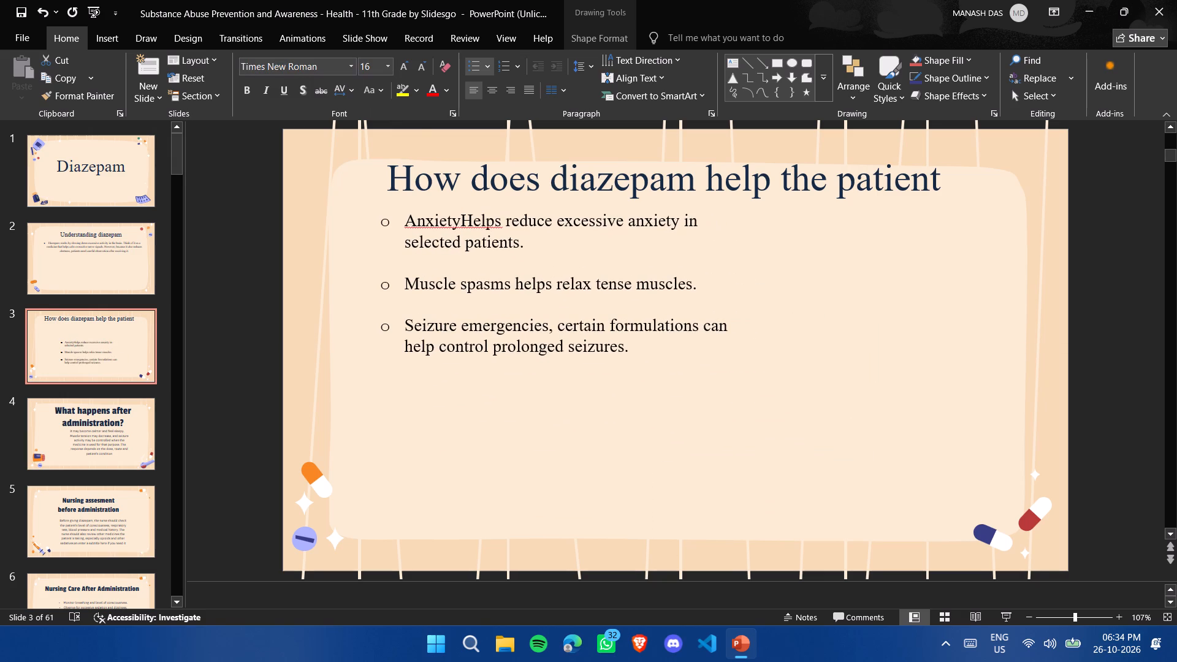
{"action": "left_click_drag", "start_coordinate": [572, 204], "coordinate": [677, 204]}
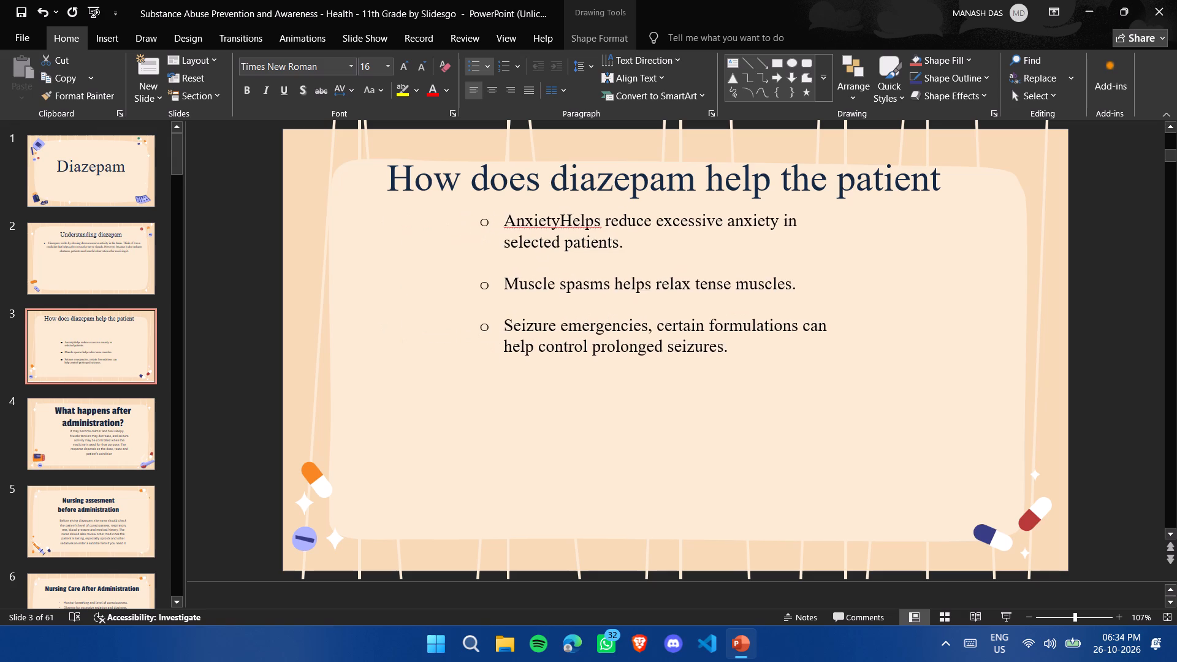
{"action": "left_click_drag", "start_coordinate": [677, 204], "coordinate": [587, 202]}
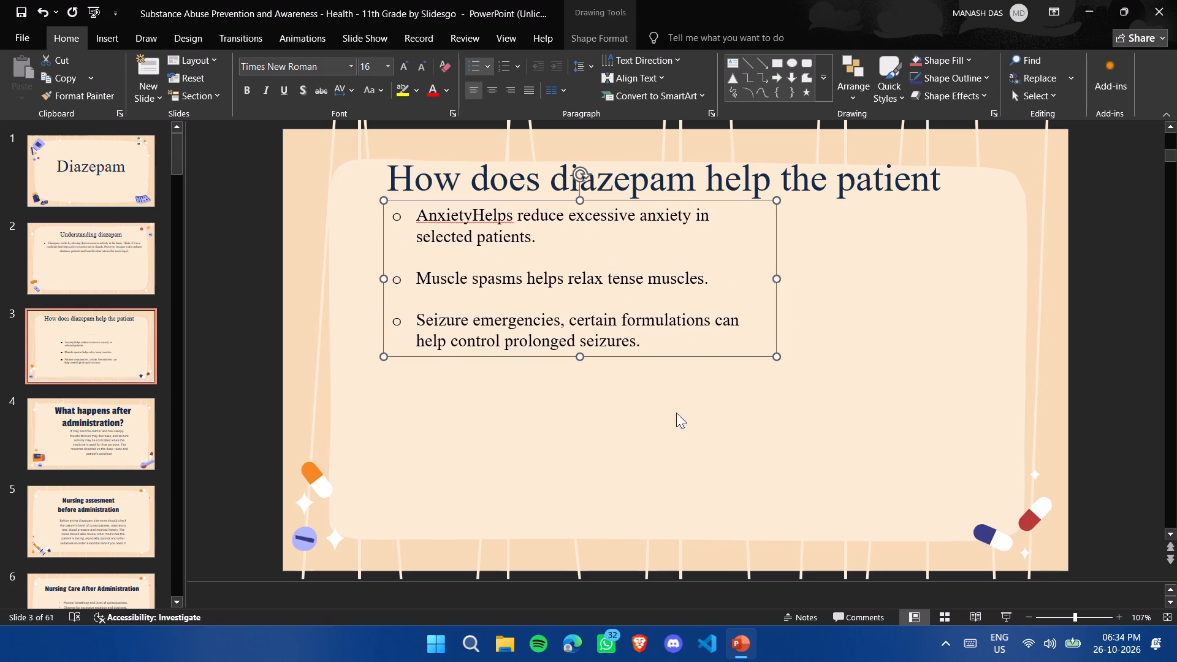
{"action": "left_click", "coordinate": [688, 438]}
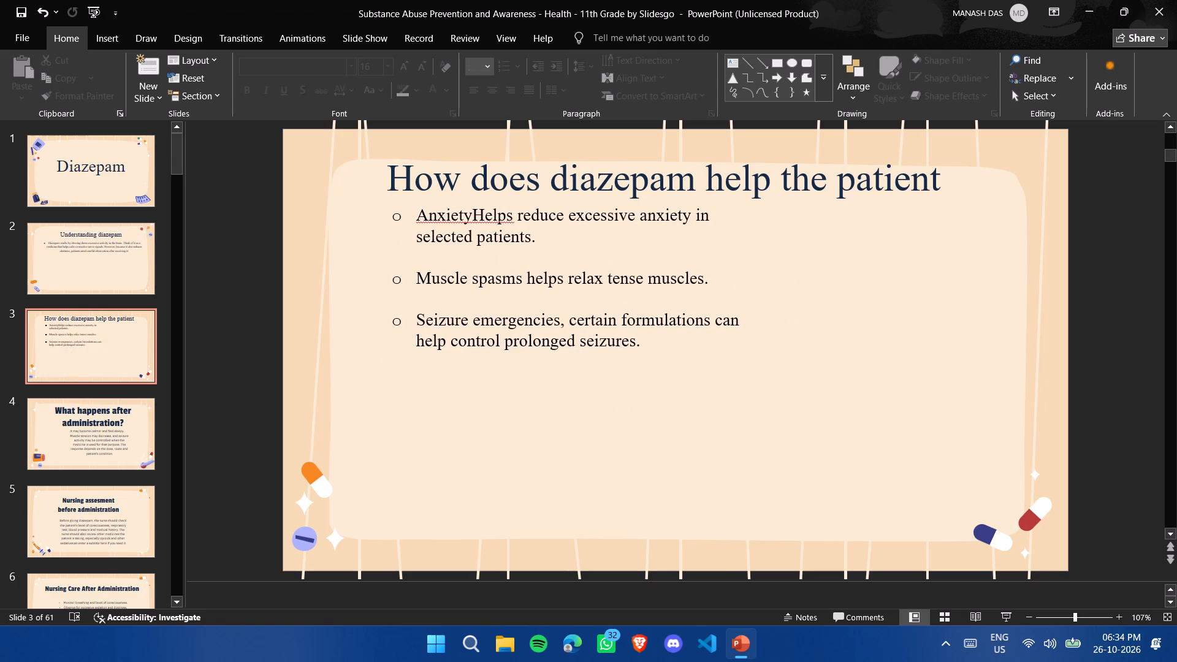
Correct "AnxietyHelps" to "Anxiety helps" in the first bullet on slide 3.
{"action": "left_click", "coordinate": [473, 219]}
{"action": "key", "text": "space"}
{"action": "left_click", "coordinate": [488, 213]}
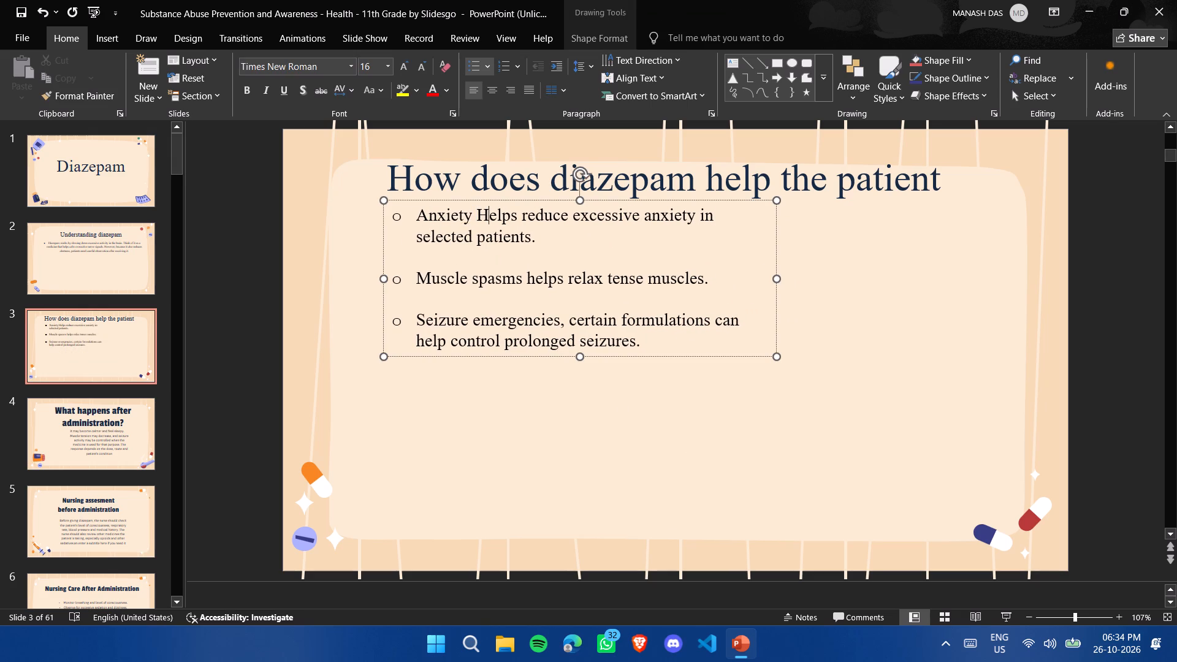
{"action": "key", "text": "BackSpace"}
{"action": "key", "text": "h"}
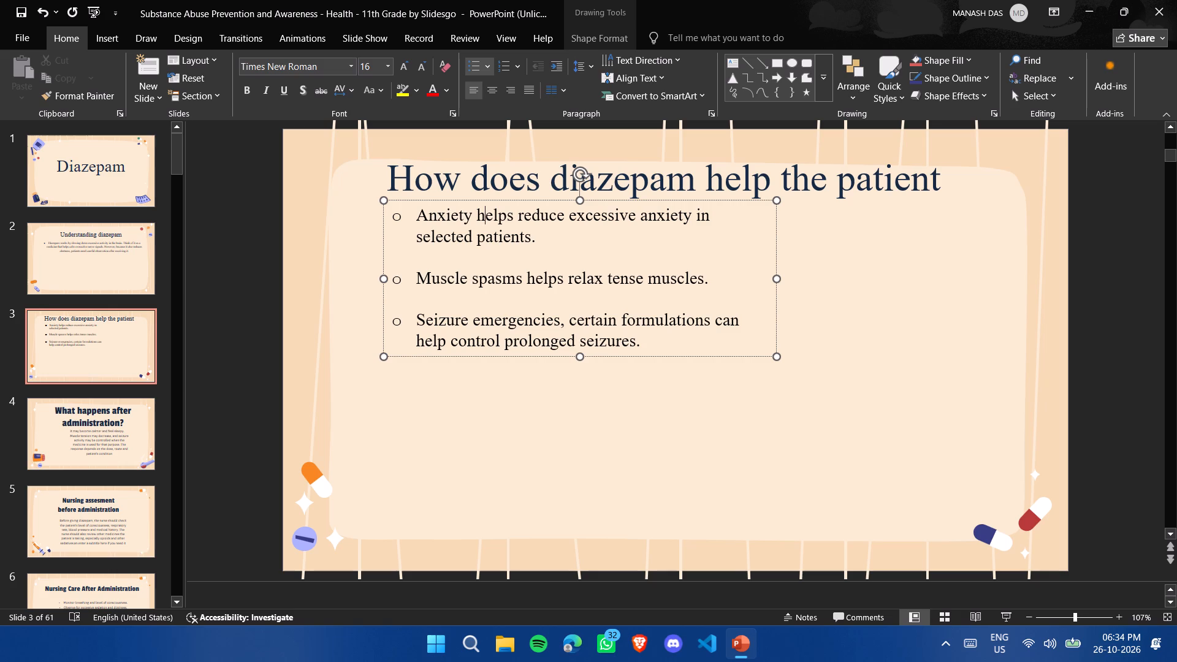
{"action": "left_click", "coordinate": [628, 404]}
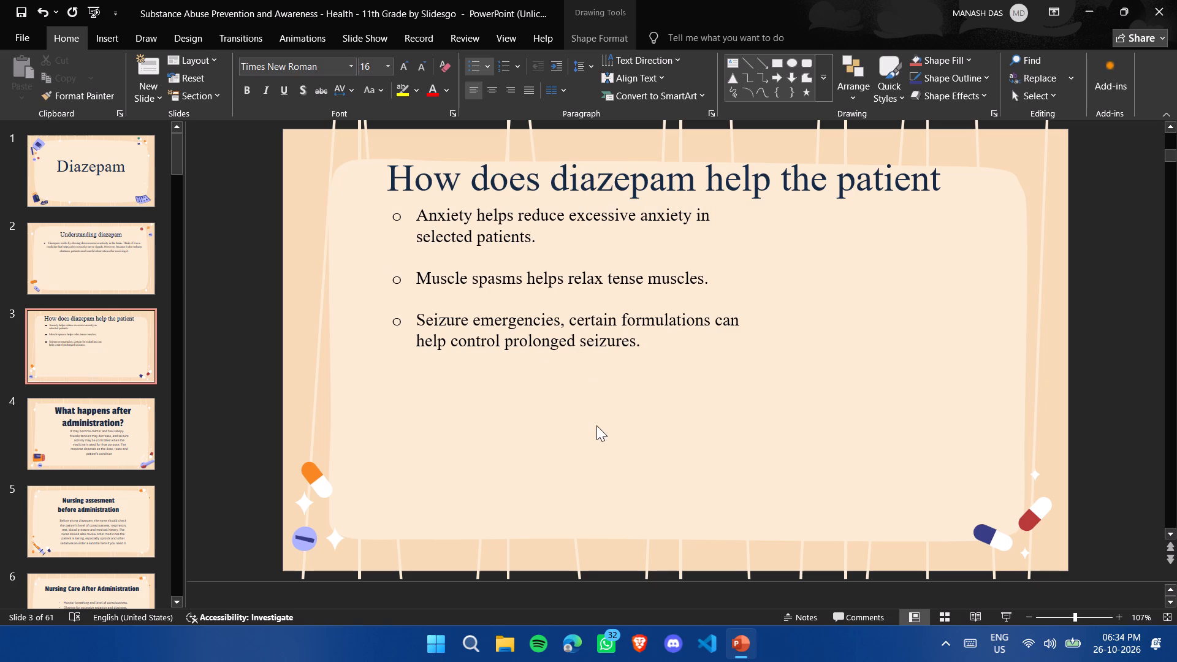
{"action": "left_click", "coordinate": [536, 322]}
{"action": "left_click", "coordinate": [569, 384]}
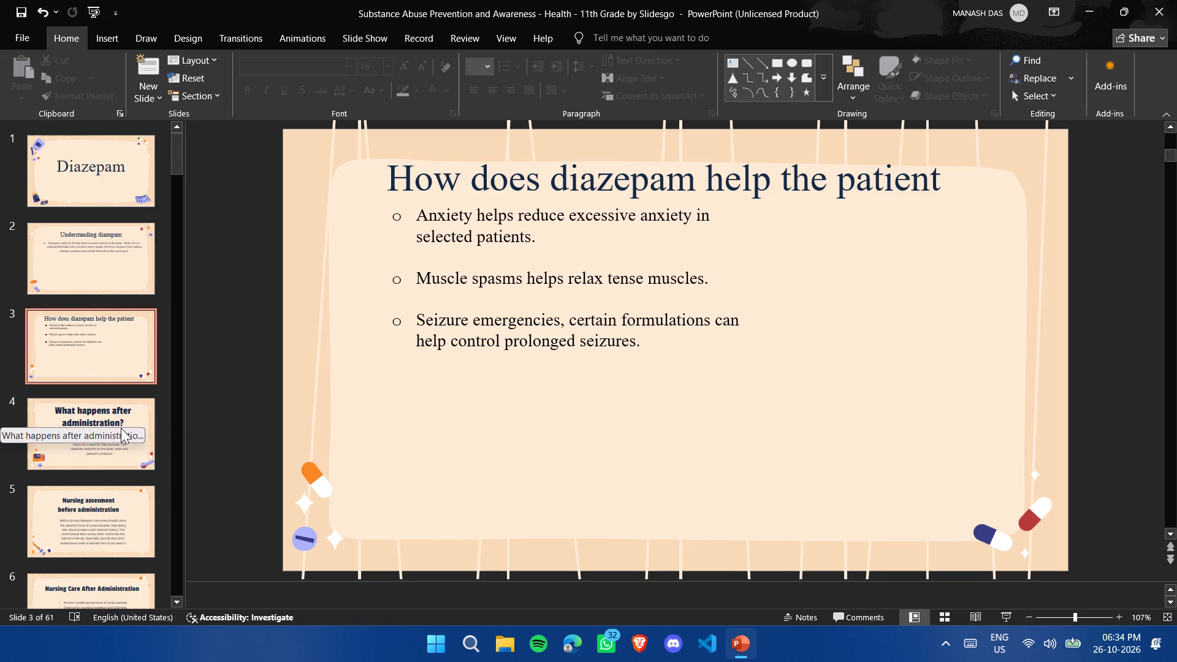
Set the "What happens after administration?" title on slide 4 to Times New Roman, size 35.
{"action": "left_click", "coordinate": [120, 408]}
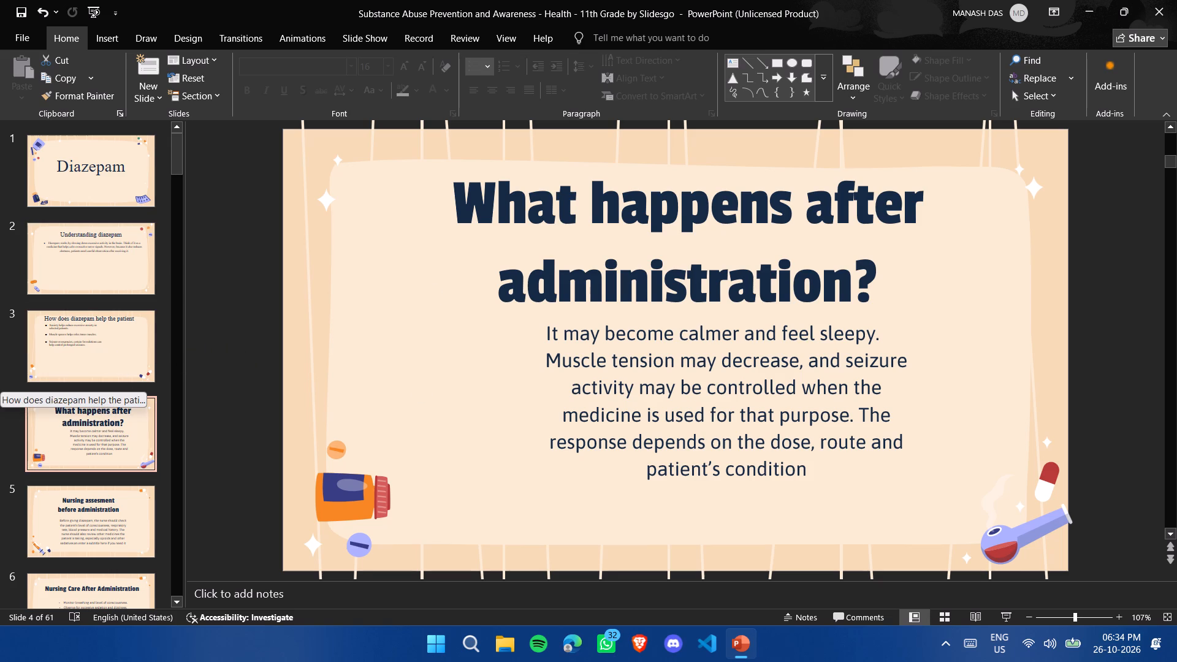
{"action": "left_click", "coordinate": [813, 293]}
{"action": "left_click_drag", "start_coordinate": [875, 282], "coordinate": [448, 179]}
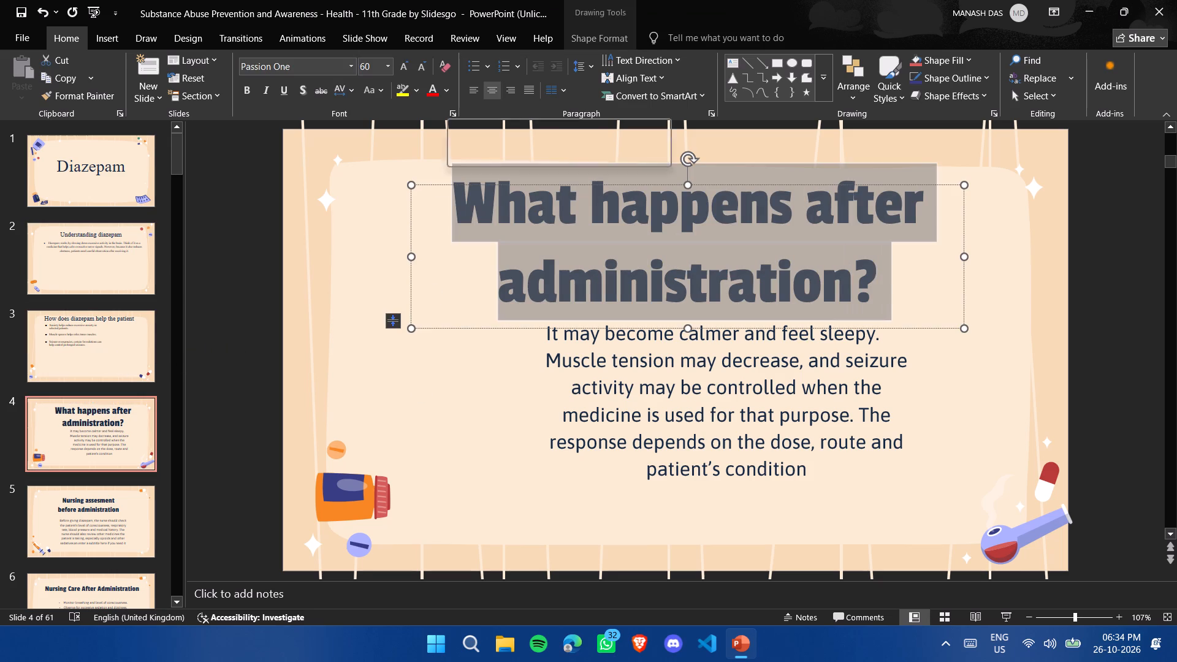
{"action": "left_click", "coordinate": [305, 72]}
{"action": "type", "text": "tim"}
{"action": "key", "text": "e"}
{"action": "key", "text": "Tab"}
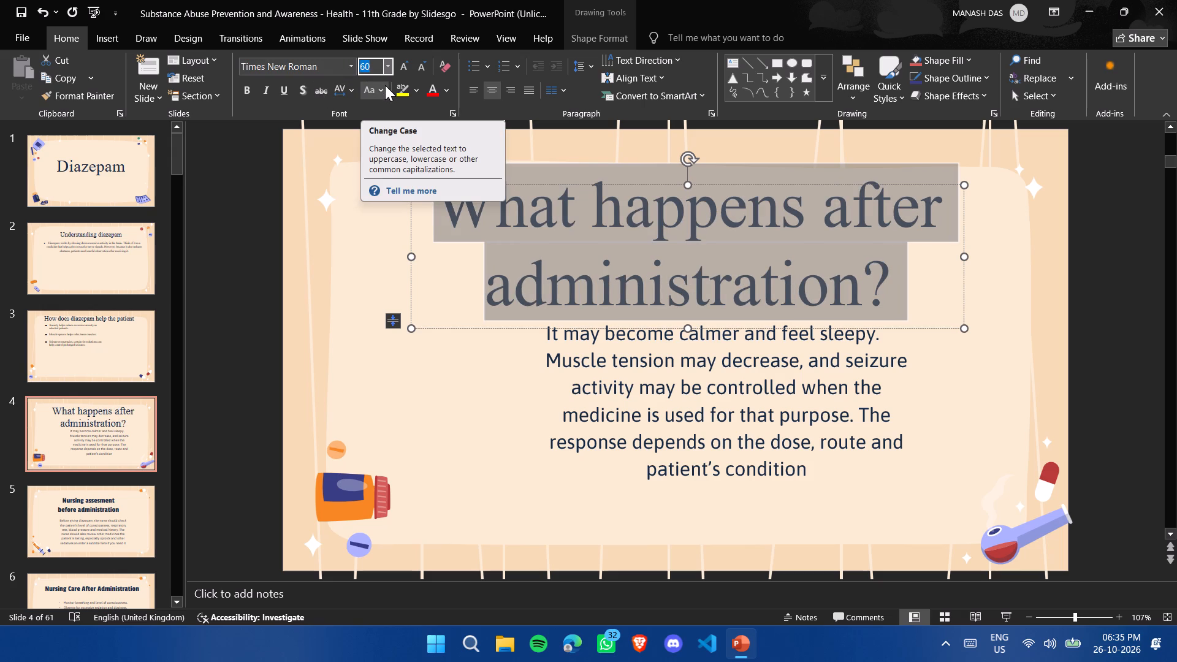
{"action": "type", "text": "35"}
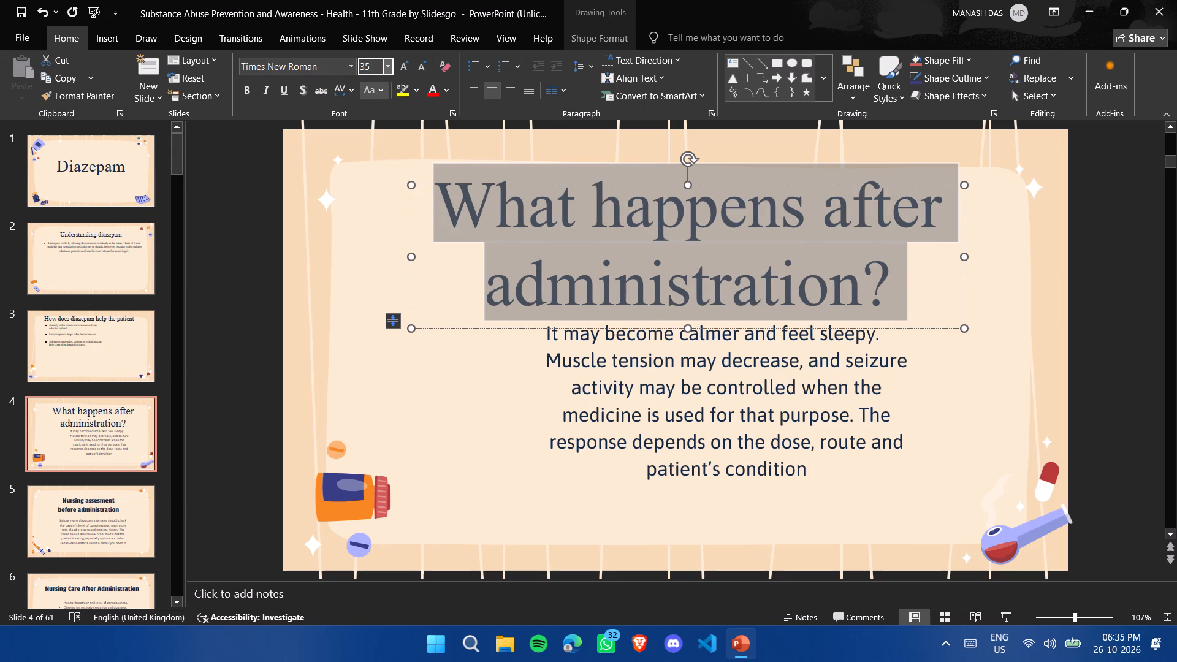
{"action": "key", "text": "Return"}
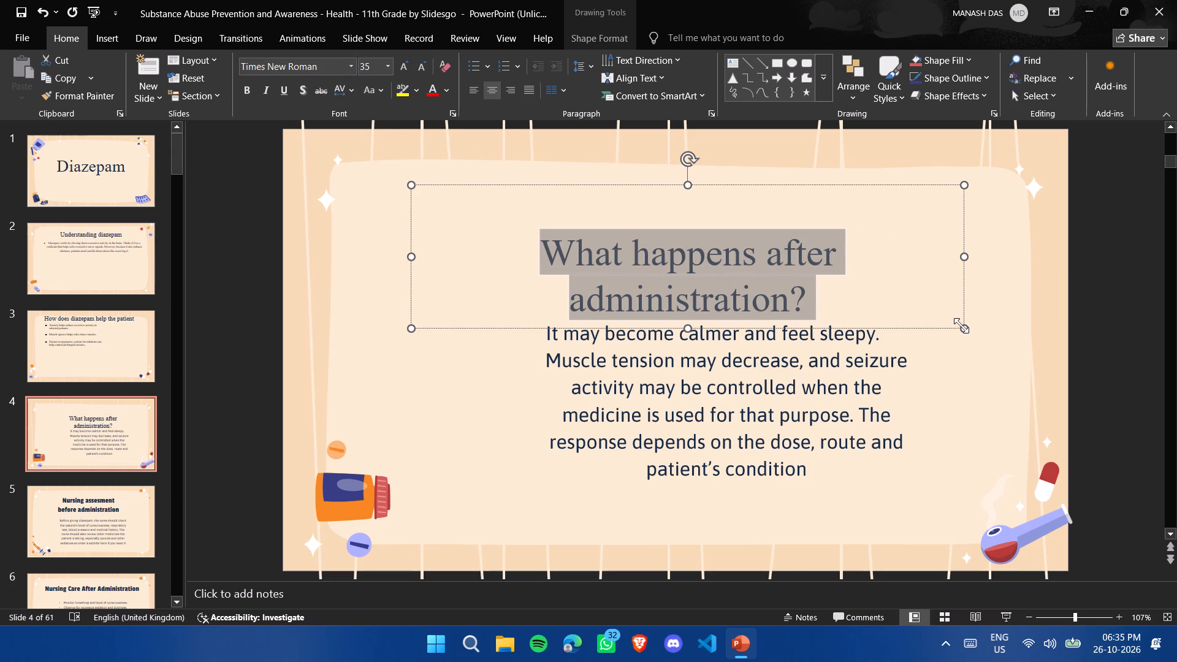
Widen and shorten the slide 4 title box to fit the title on one line, and move it up to the slide's top.
{"action": "left_click_drag", "start_coordinate": [415, 183], "coordinate": [324, 191]}
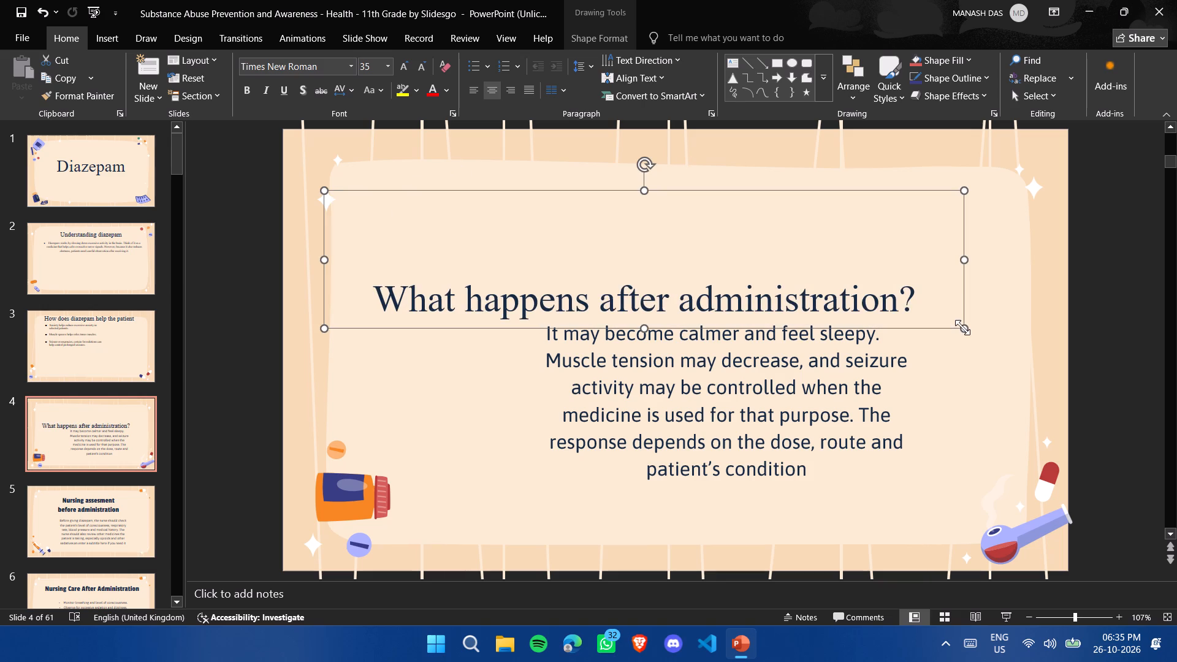
{"action": "left_click_drag", "start_coordinate": [965, 329], "coordinate": [998, 241]}
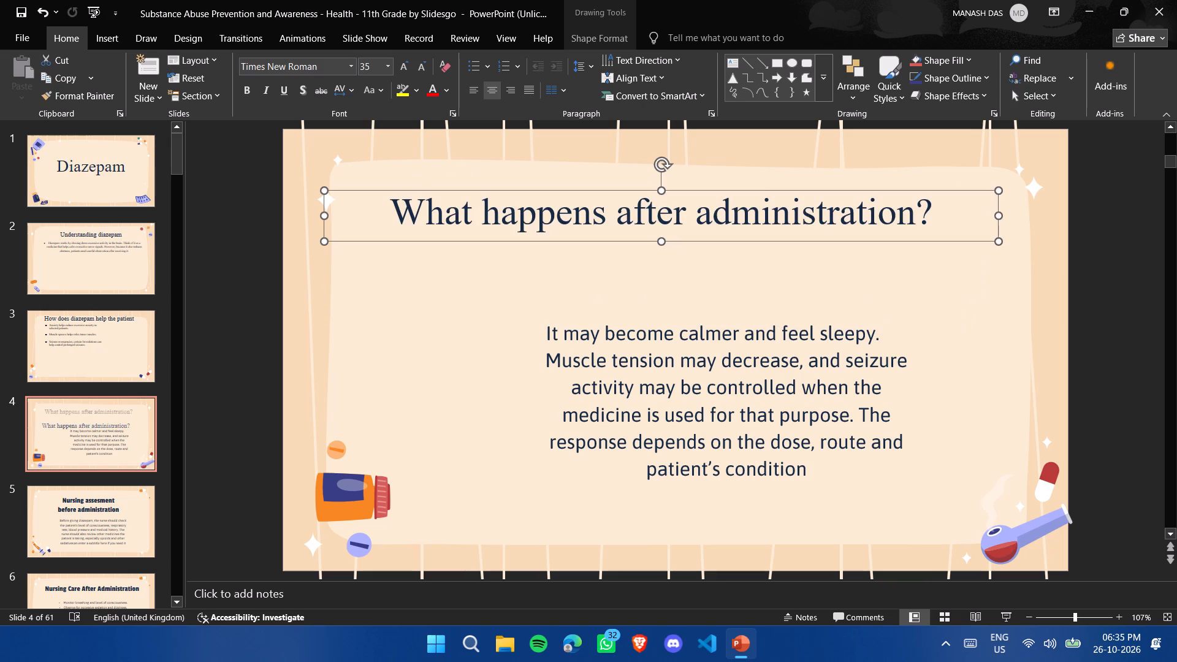
{"action": "left_click_drag", "start_coordinate": [793, 189], "coordinate": [801, 156]}
Set the slide 4 body text to Times New Roman, size 16.
{"action": "left_click", "coordinate": [784, 397]}
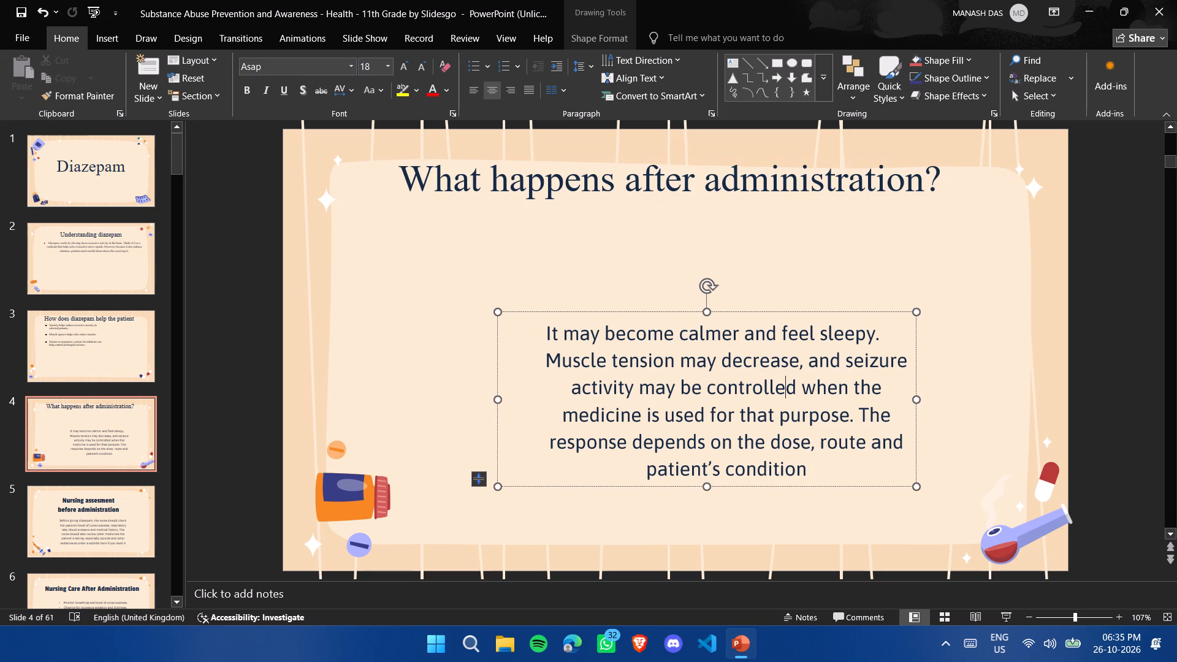
{"action": "key", "text": "ctrl+a"}
{"action": "left_click", "coordinate": [321, 71]}
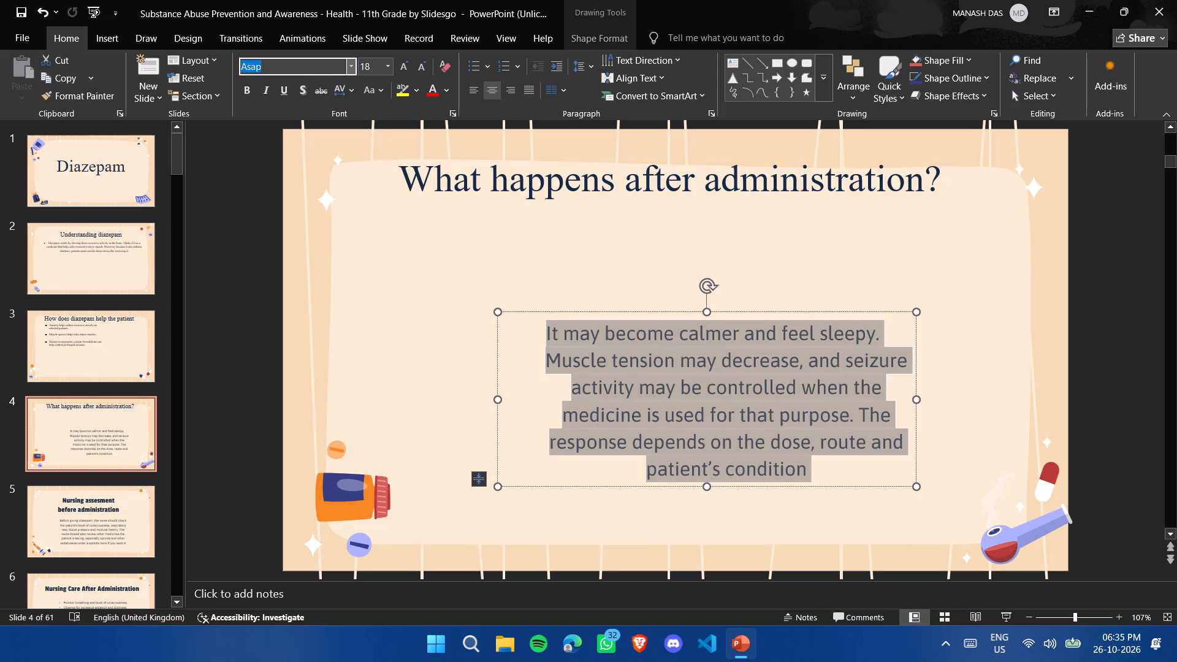
{"action": "key", "text": "t"}
{"action": "key", "text": "Tab"}
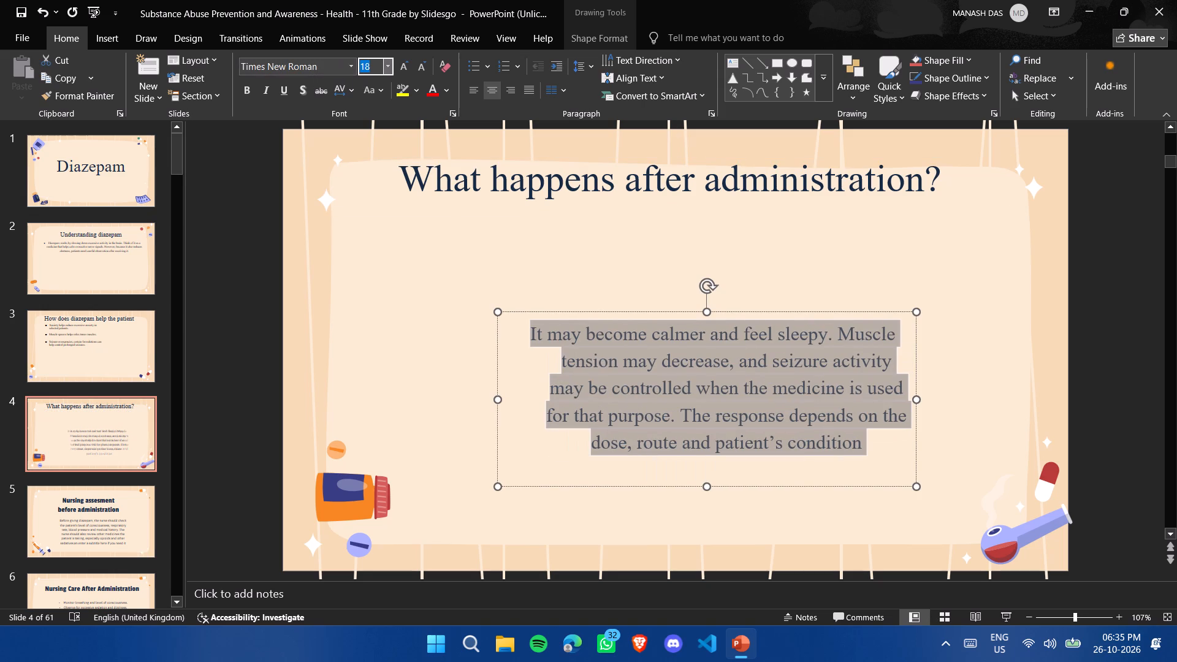
{"action": "key", "text": "1"}
{"action": "key", "text": "6"}
{"action": "key", "text": "Return"}
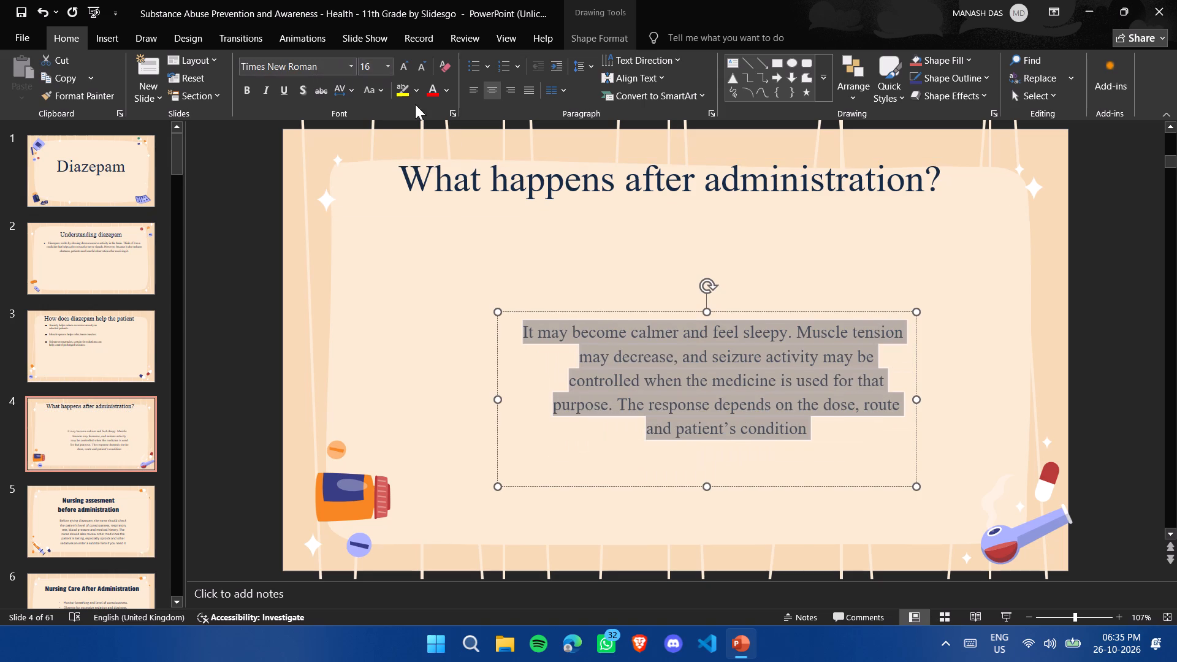
{"action": "left_click", "coordinate": [716, 476]}
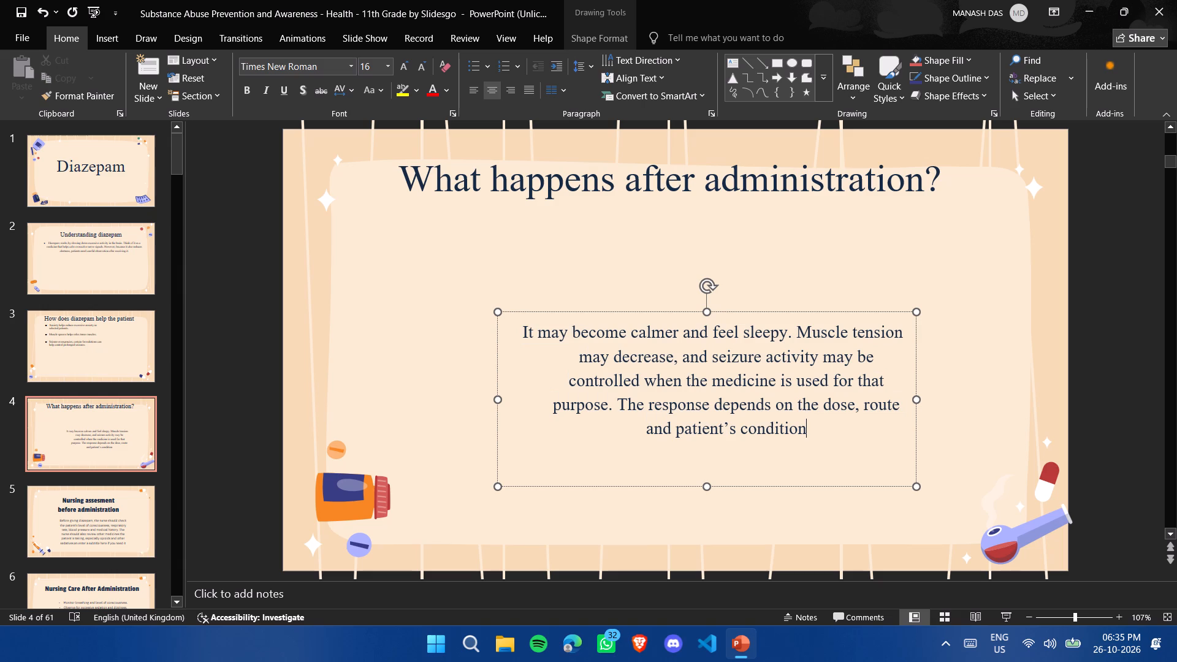
Compare the formatting and placement of slide 4's body text with the body text on slide 3.
{"action": "left_click", "coordinate": [730, 321]}
{"action": "left_click", "coordinate": [123, 322]}
{"action": "left_click", "coordinate": [644, 327]}
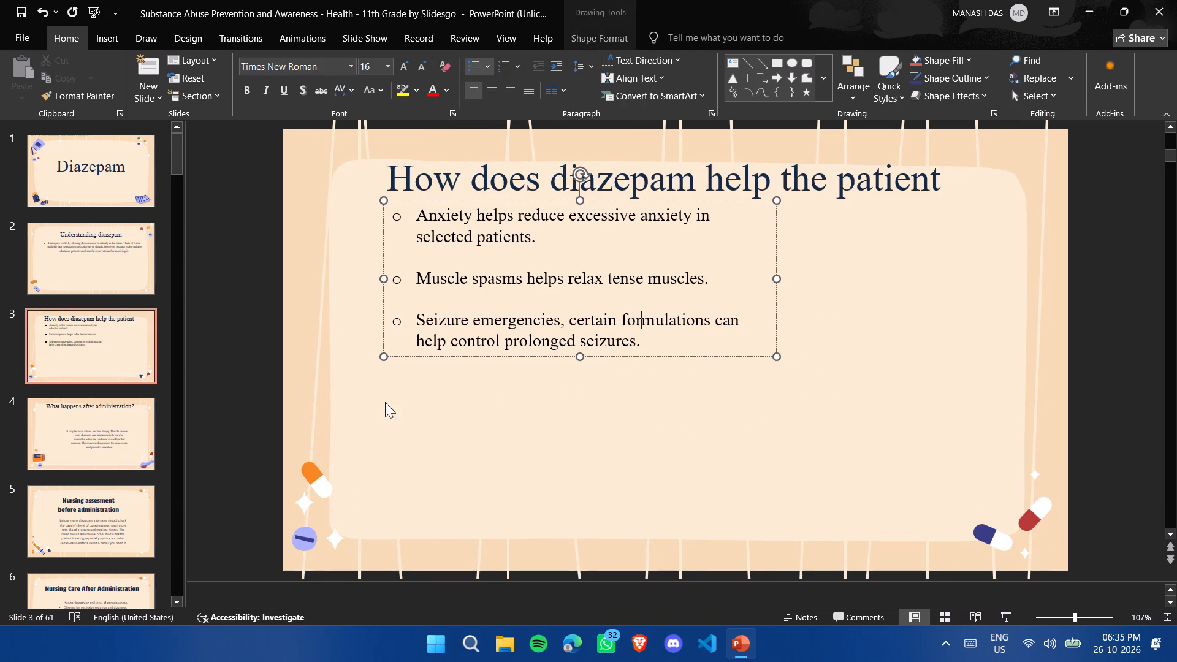
{"action": "left_click", "coordinate": [84, 392]}
{"action": "left_click", "coordinate": [93, 414]}
{"action": "left_click", "coordinate": [704, 390]}
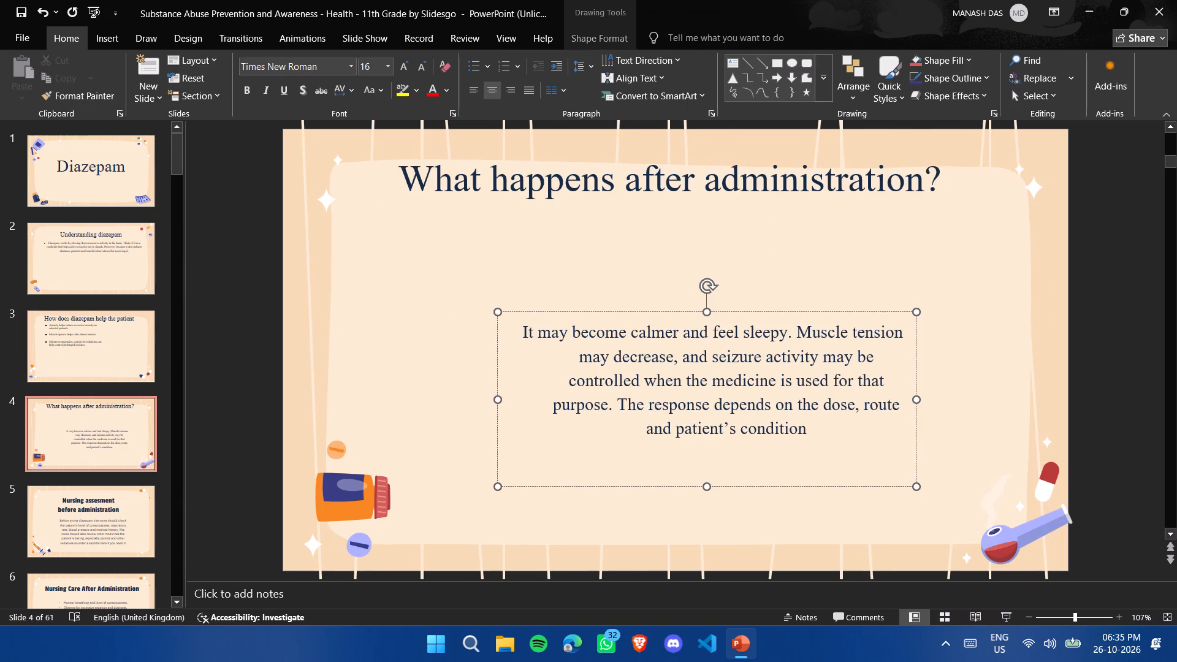
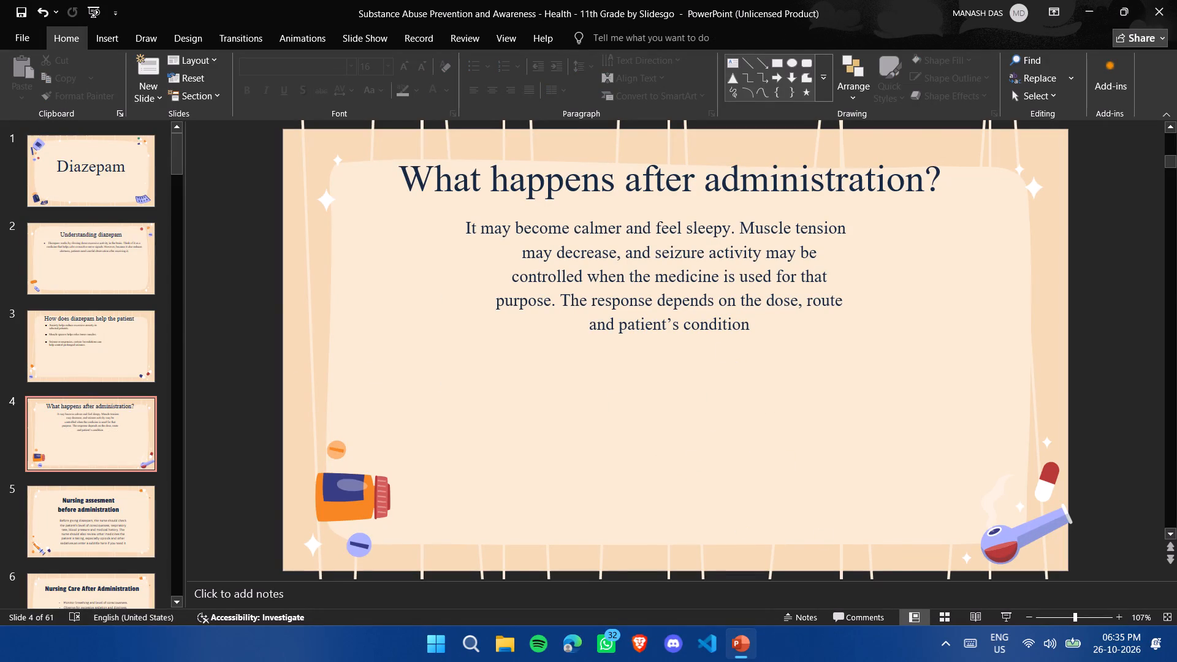
Move slide 3's bulleted text down to leave more space below the title.
{"action": "left_click", "coordinate": [116, 235]}
{"action": "left_click", "coordinate": [109, 357]}
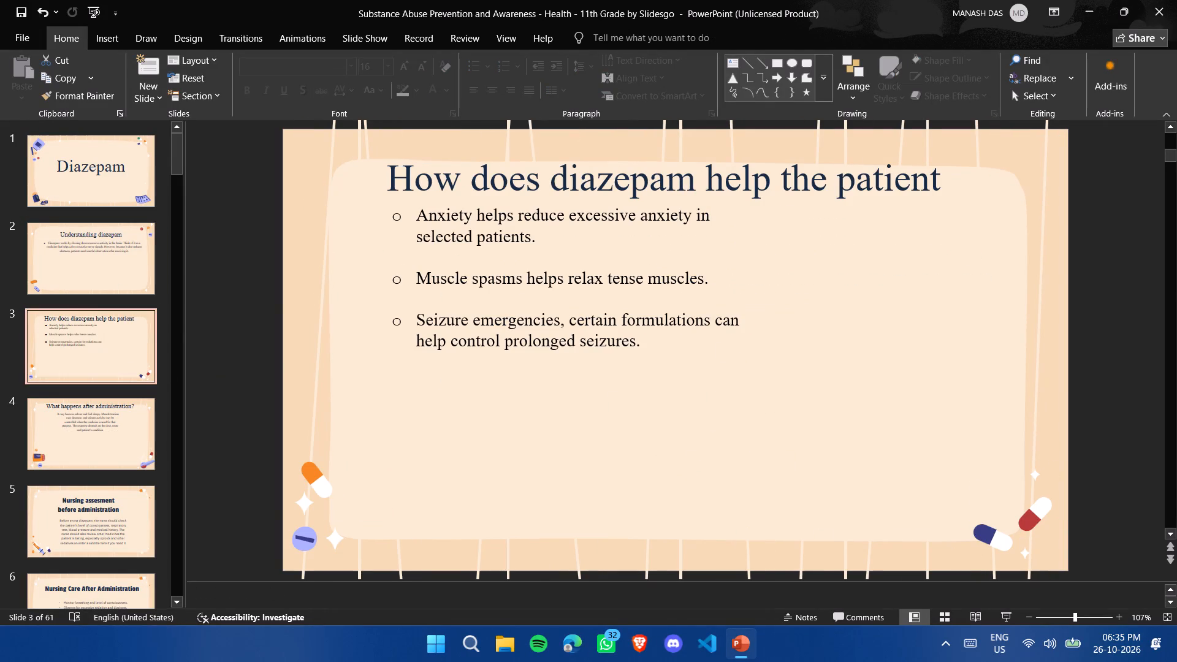
{"action": "left_click", "coordinate": [777, 312]}
{"action": "left_click", "coordinate": [573, 276]}
{"action": "left_click_drag", "start_coordinate": [520, 201], "coordinate": [520, 208]}
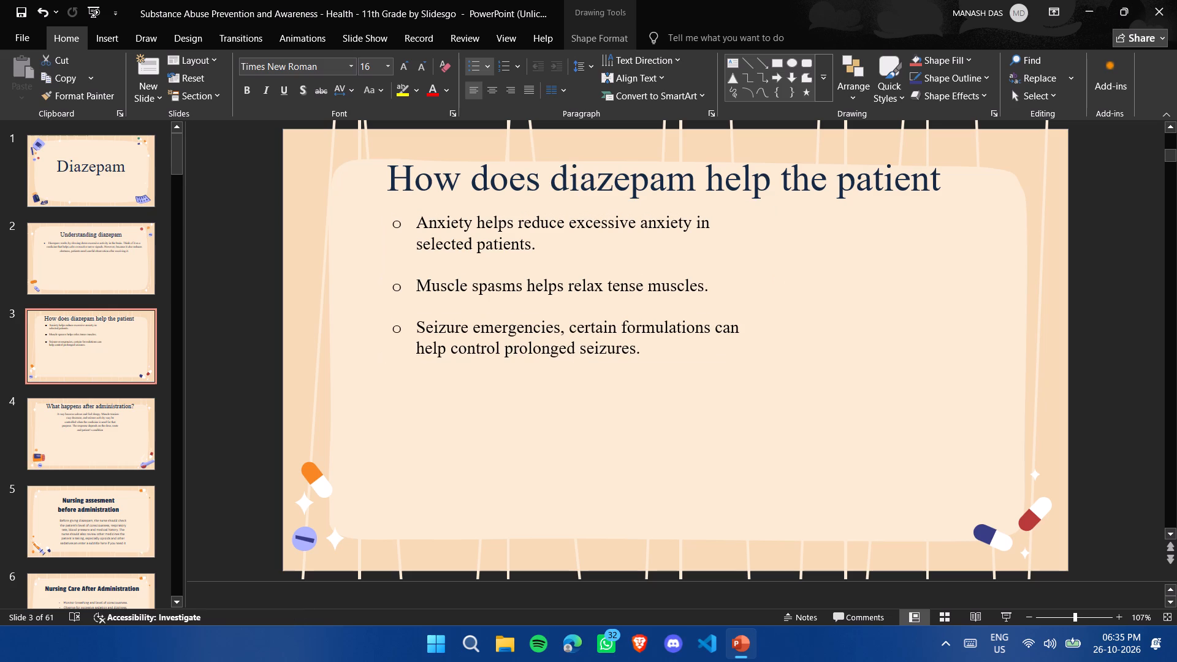
{"action": "left_click_drag", "start_coordinate": [520, 208], "coordinate": [520, 224]}
Move the "How does diazepam help the patient" title on slide 3 down to sit just above the bulleted text.
{"action": "left_click", "coordinate": [529, 190]}
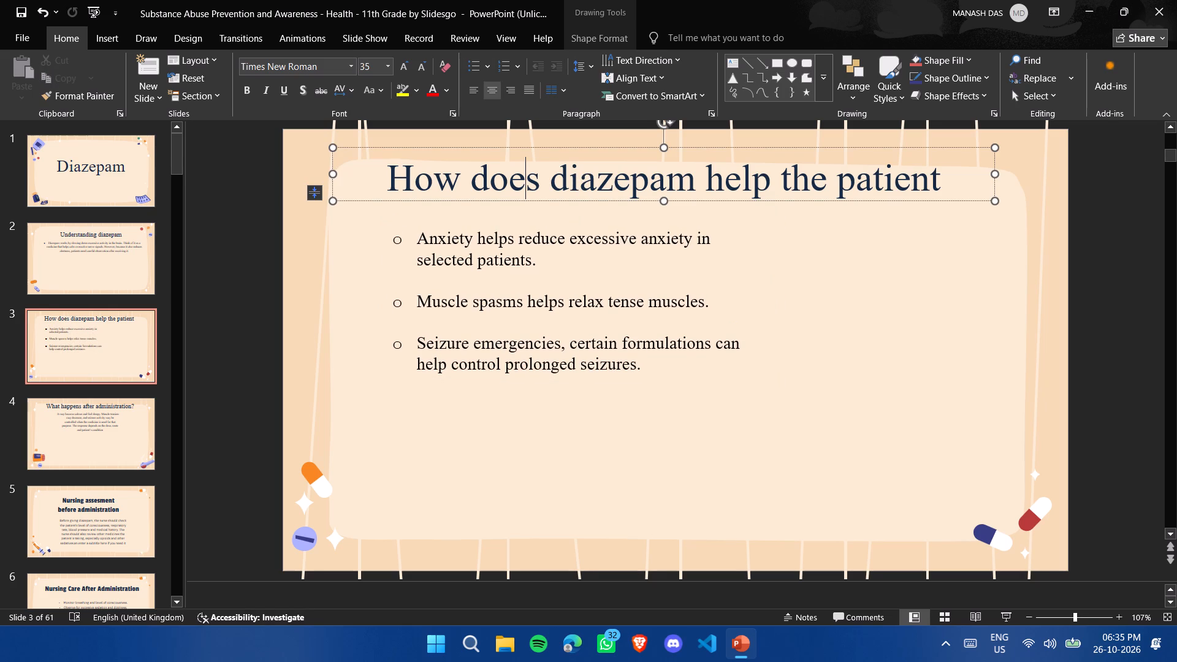
{"action": "left_click", "coordinate": [554, 144]}
{"action": "key", "text": "Down"}
{"action": "key", "text": "Down"}
{"action": "key", "text": "Down"}
{"action": "key", "text": "Down"}
{"action": "key", "text": "Down"}
{"action": "key", "text": "Down"}
{"action": "key", "text": "Down"}
{"action": "key", "text": "Down"}
{"action": "key", "text": "Down"}
{"action": "key", "text": "Down"}
{"action": "key", "text": "Down"}
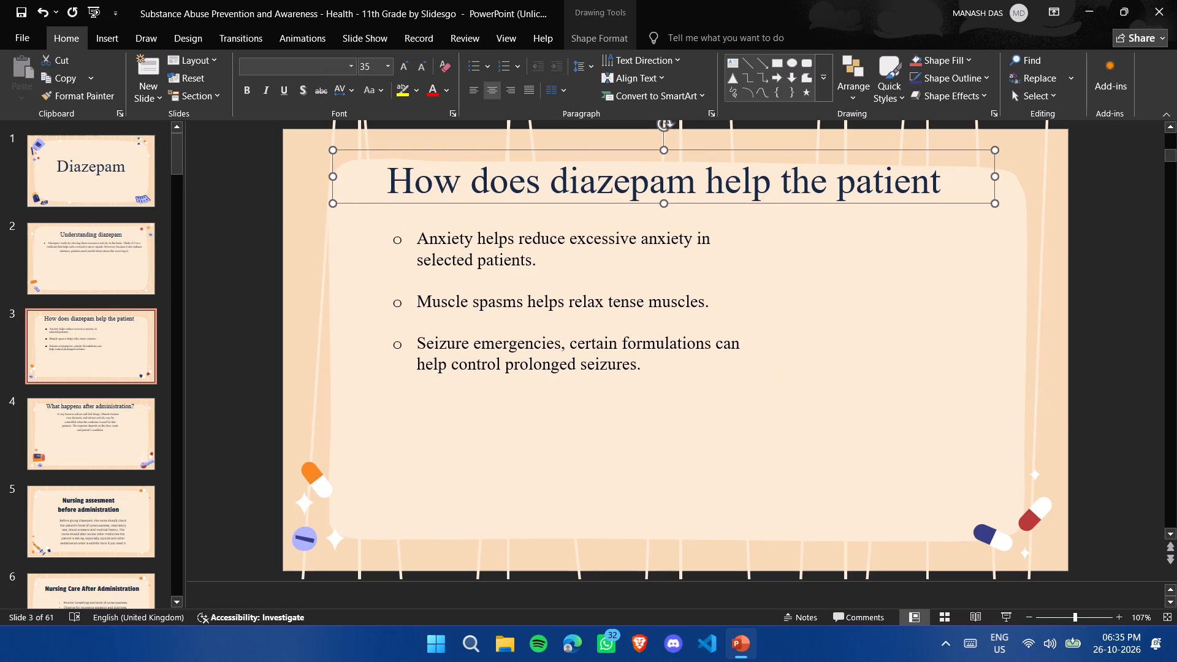
{"action": "key", "text": "Down"}
{"action": "key", "text": "Down"}
{"action": "key", "text": "Down"}
{"action": "key", "text": "Down"}
{"action": "key", "text": "Down"}
{"action": "key", "text": "Down"}
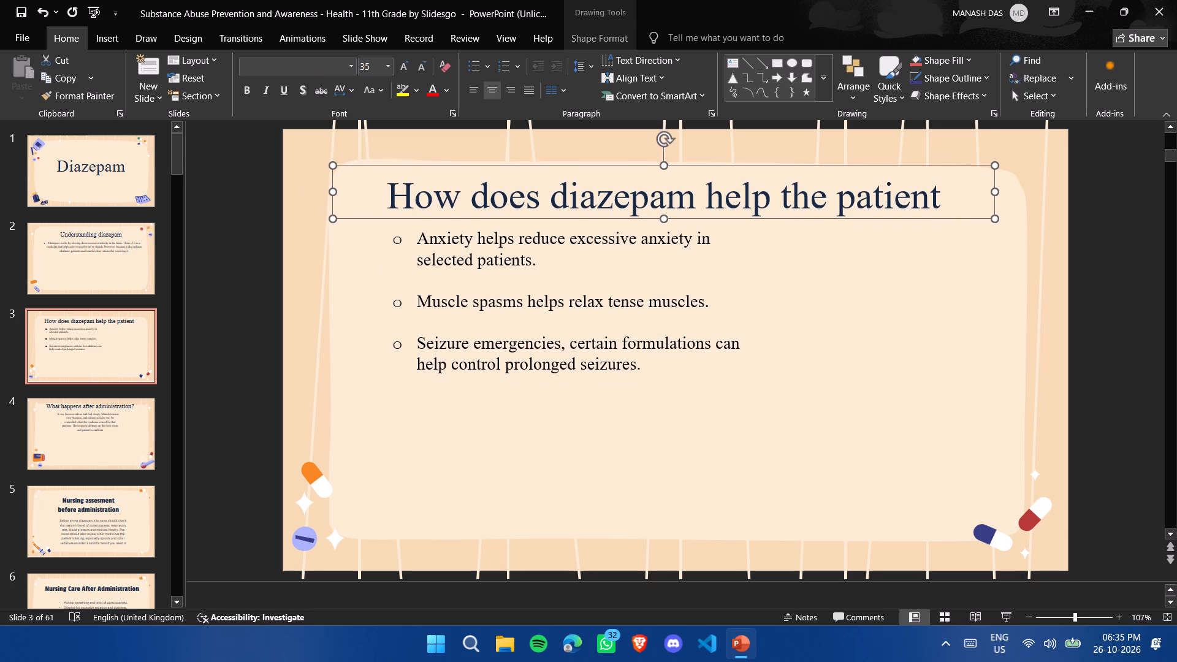
Shift slide 3's bulleted text box slightly further down, beneath the title.
{"action": "left_click", "coordinate": [621, 357]}
{"action": "left_click_drag", "start_coordinate": [550, 221], "coordinate": [550, 224]}
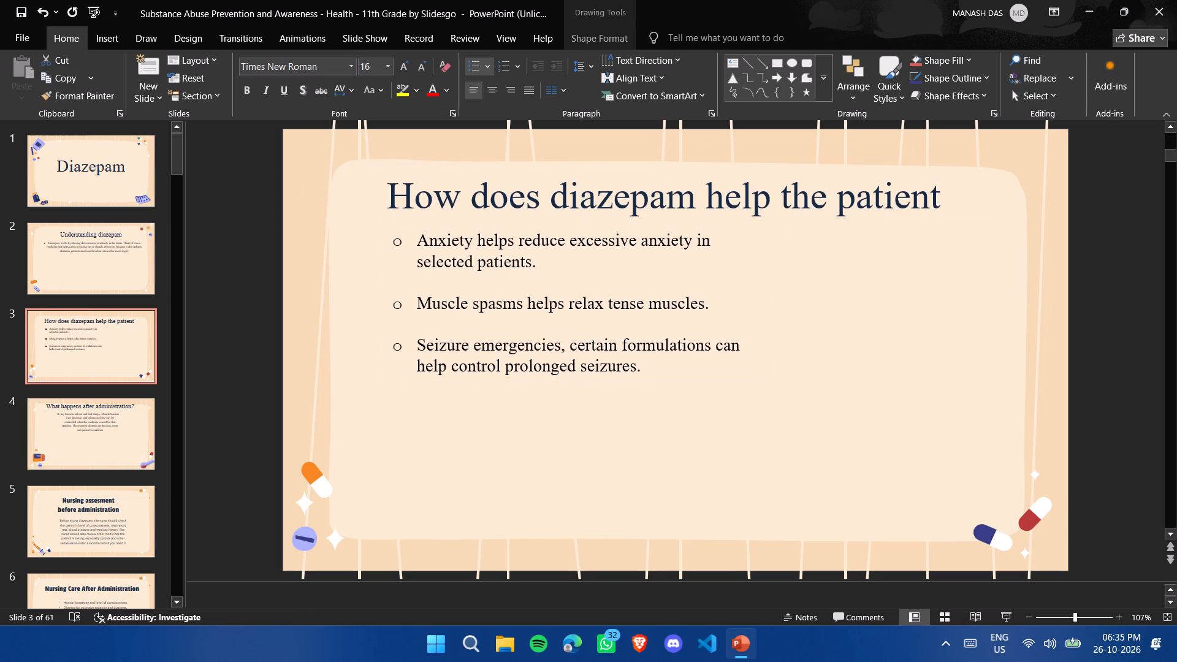
{"action": "left_click_drag", "start_coordinate": [550, 224], "coordinate": [550, 227]}
Check the title placement on slides 2 and 3, and move slide 4's title down to a similar height.
{"action": "left_click", "coordinate": [118, 255]}
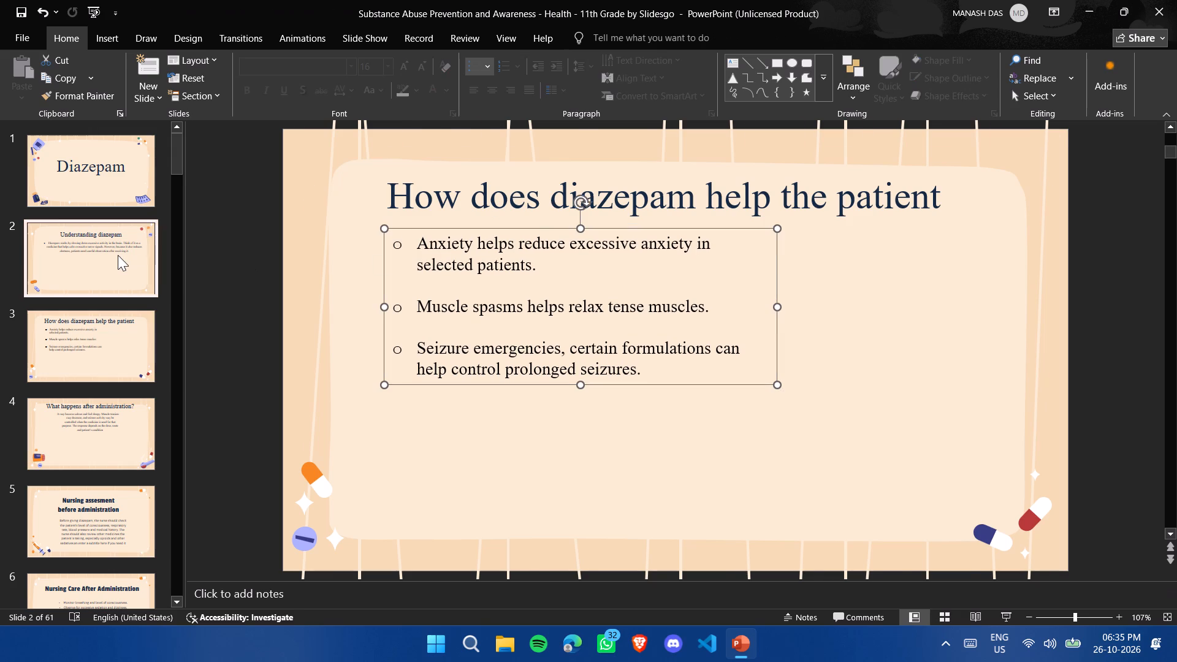
{"action": "left_click", "coordinate": [113, 346]}
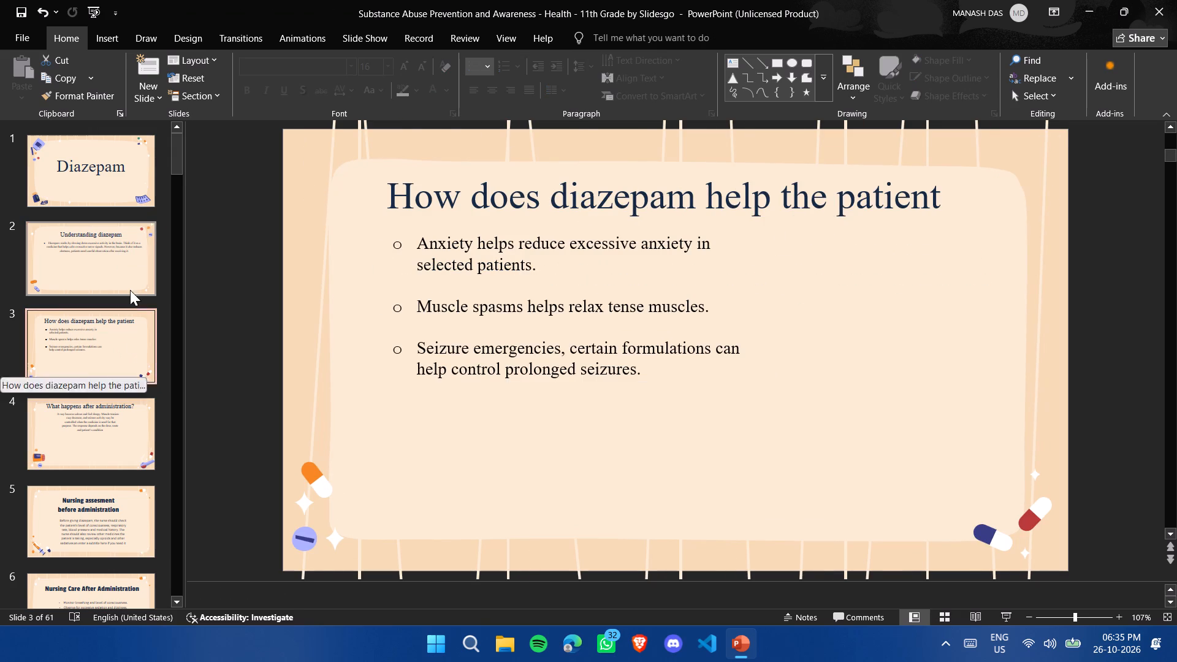
{"action": "left_click", "coordinate": [130, 283]}
{"action": "left_click", "coordinate": [134, 339]}
{"action": "left_click", "coordinate": [127, 428]}
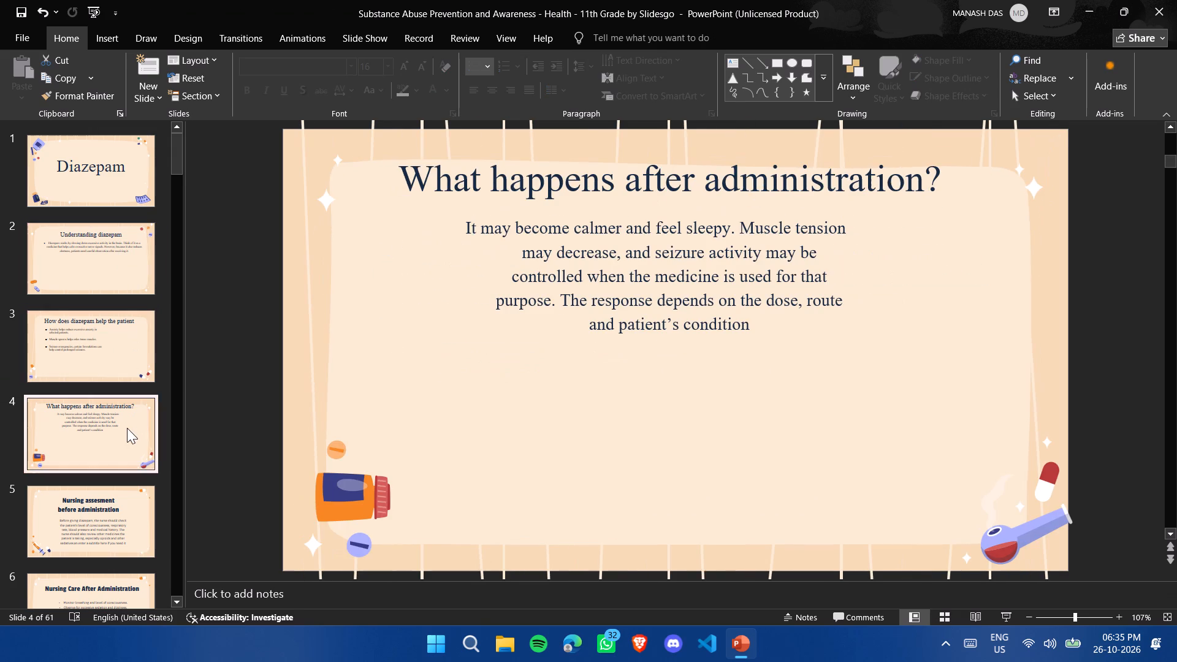
{"action": "left_click", "coordinate": [647, 220]}
{"action": "left_click", "coordinate": [600, 175]}
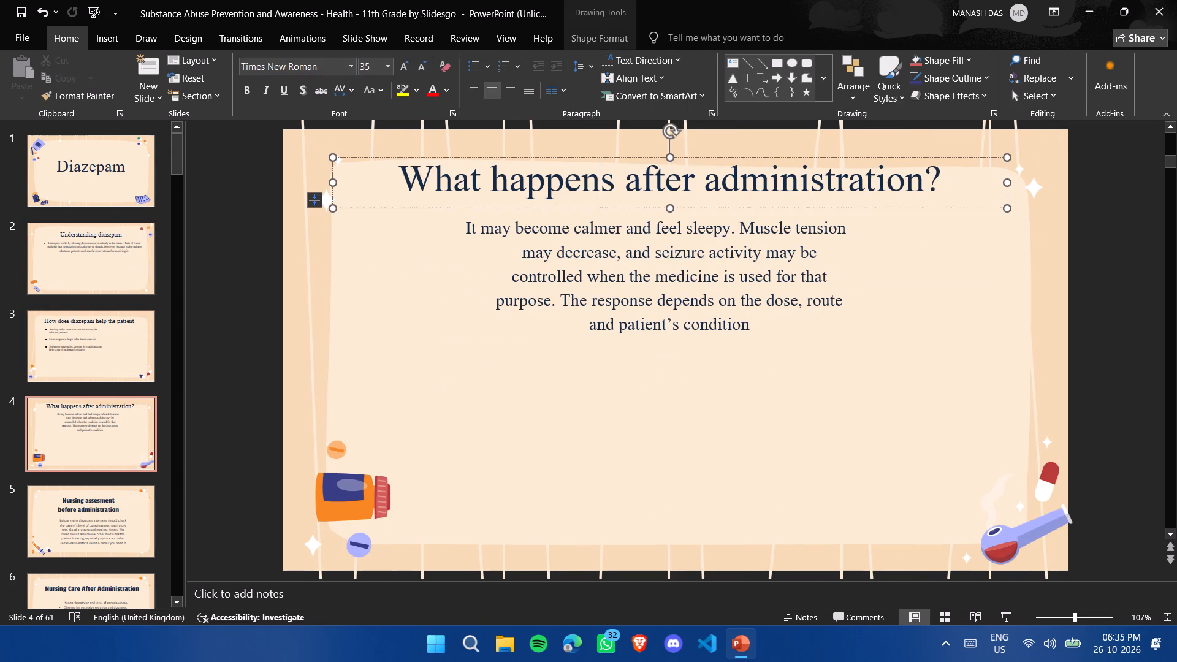
{"action": "left_click", "coordinate": [597, 158]}
{"action": "key", "text": "Down"}
{"action": "key", "text": "Down"}
{"action": "key", "text": "Down"}
{"action": "key", "text": "Down"}
{"action": "key", "text": "Down"}
{"action": "key", "text": "Down"}
{"action": "key", "text": "Down"}
{"action": "key", "text": "Down"}
{"action": "key", "text": "Down"}
{"action": "key", "text": "Down"}
{"action": "key", "text": "Down"}
{"action": "key", "text": "Down"}
{"action": "key", "text": "Down"}
{"action": "key", "text": "Down"}
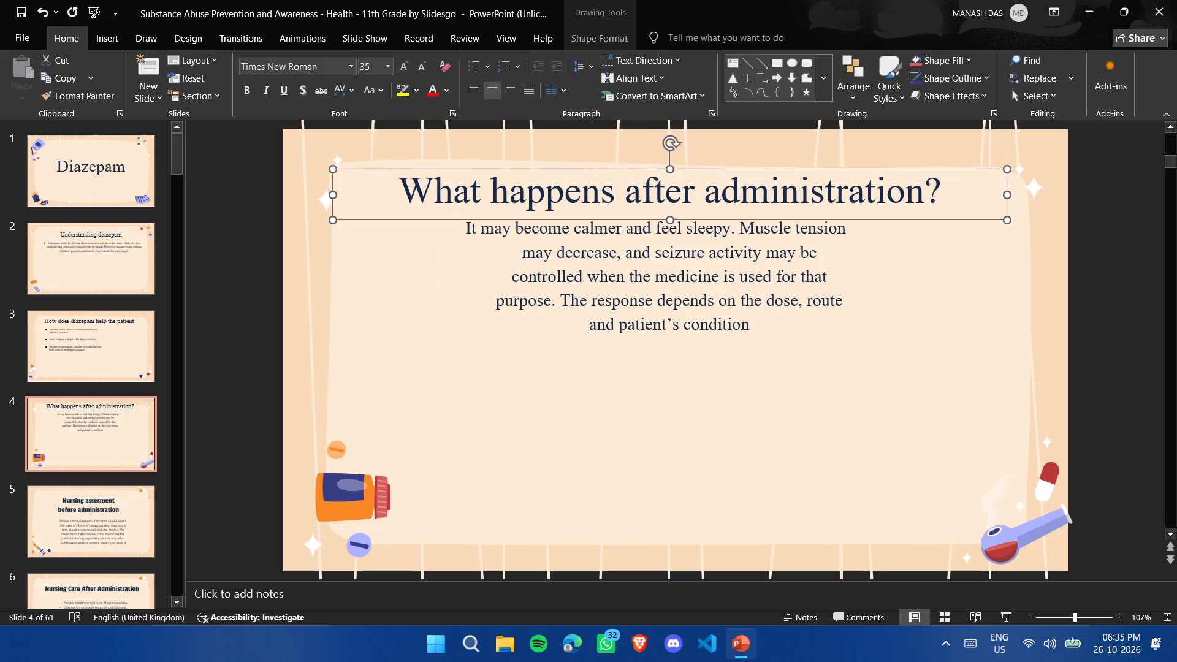
Move slide 4's body text box down to leave a clear gap below the title.
{"action": "left_click", "coordinate": [635, 258]}
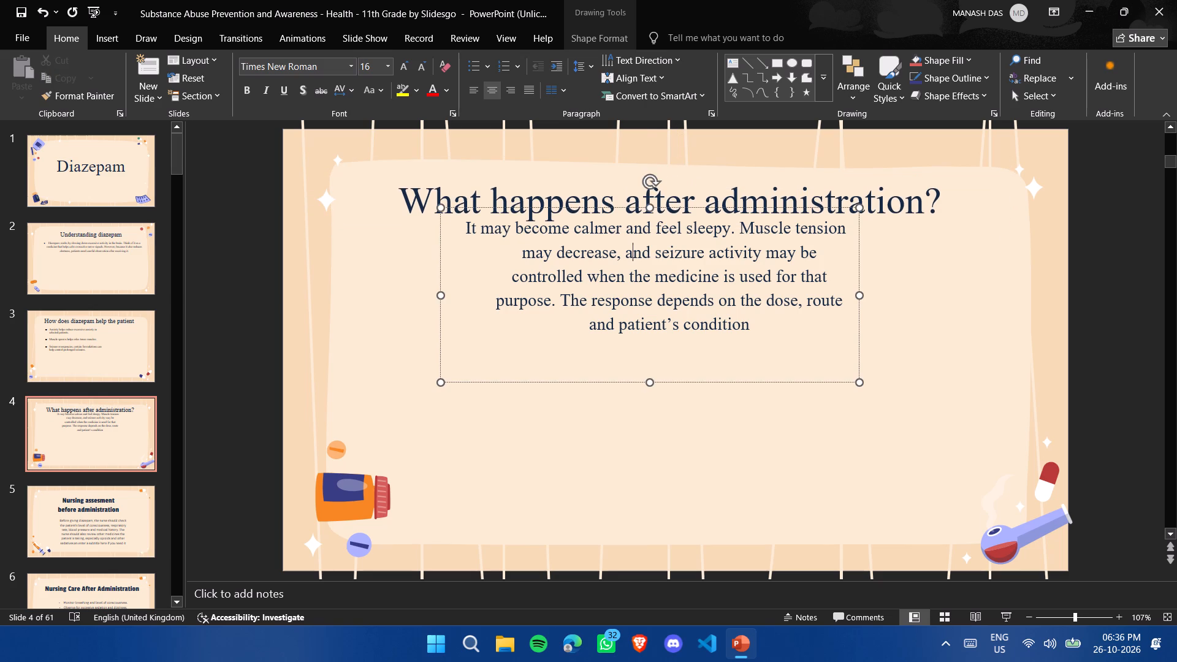
{"action": "left_click", "coordinate": [482, 386]}
{"action": "key", "text": "Down"}
{"action": "key", "text": "Down"}
{"action": "key", "text": "Down"}
{"action": "key", "text": "Down"}
{"action": "key", "text": "Down"}
{"action": "key", "text": "Down"}
{"action": "key", "text": "Down"}
{"action": "key", "text": "Down"}
{"action": "key", "text": "Down"}
{"action": "key", "text": "Down"}
{"action": "key", "text": "Down"}
{"action": "key", "text": "Down"}
{"action": "key", "text": "Down"}
{"action": "key", "text": "Down"}
{"action": "key", "text": "Down"}
{"action": "key", "text": "Down"}
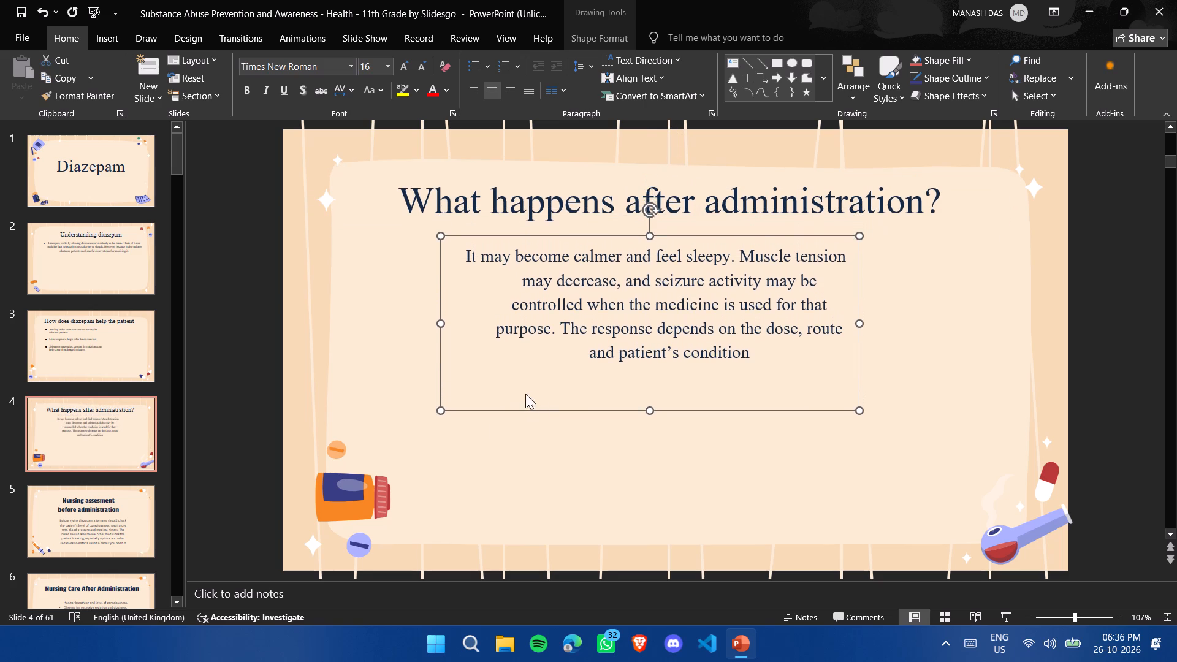
{"action": "key", "text": "Down"}
{"action": "left_click", "coordinate": [544, 457]}
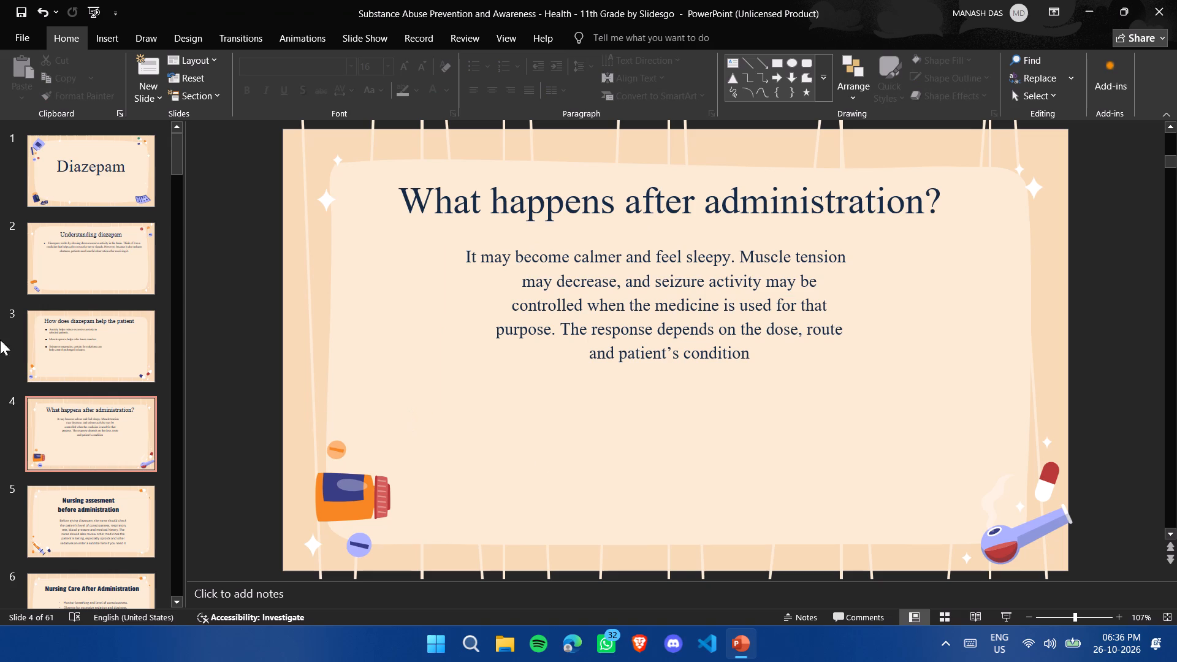
Set the "Nursing assesment before administration" title on slide 5 to Times New Roman, size 36.
{"action": "left_click", "coordinate": [94, 507]}
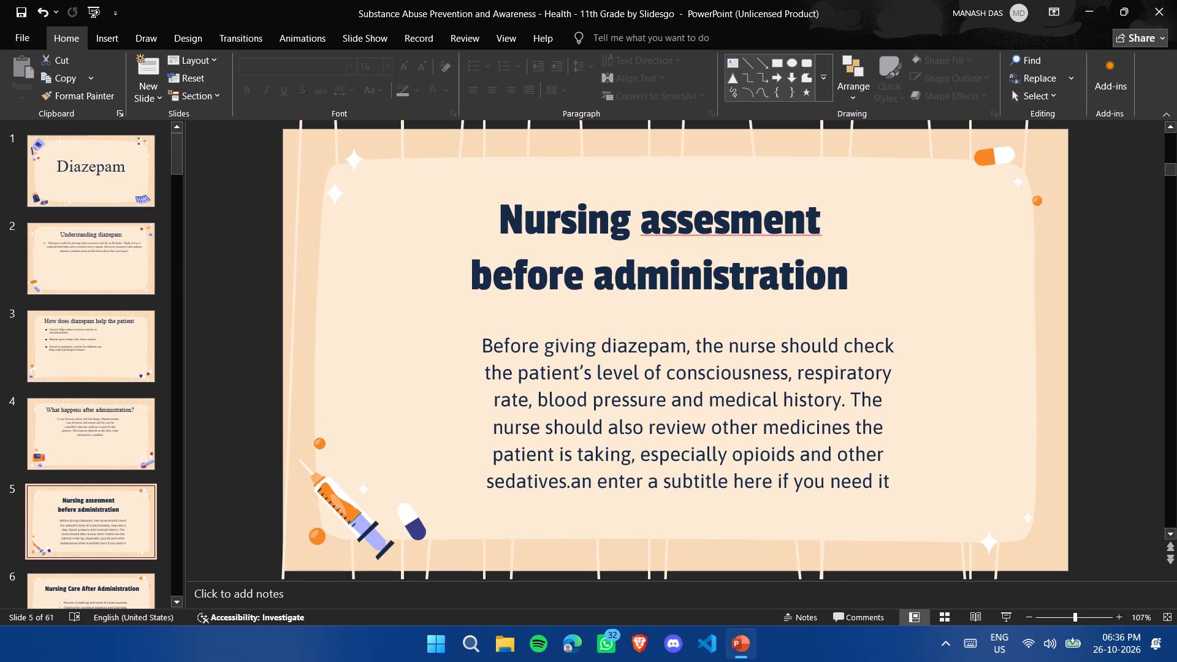
{"action": "left_click", "coordinate": [852, 292]}
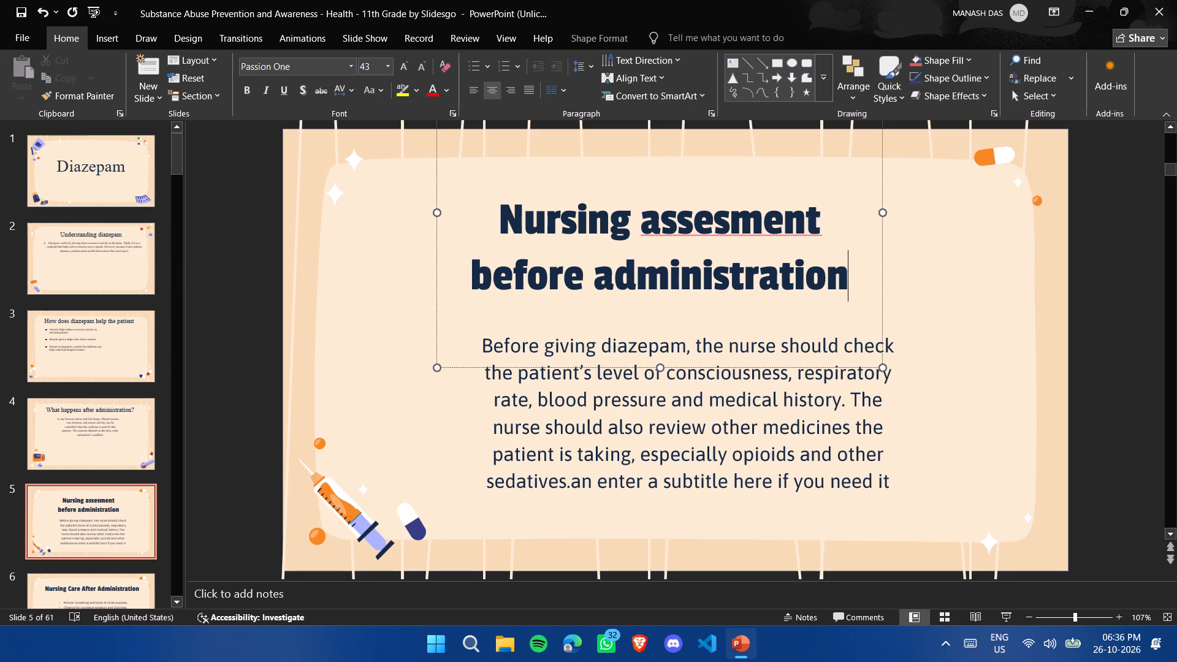
{"action": "left_click_drag", "start_coordinate": [852, 287], "coordinate": [525, 211]}
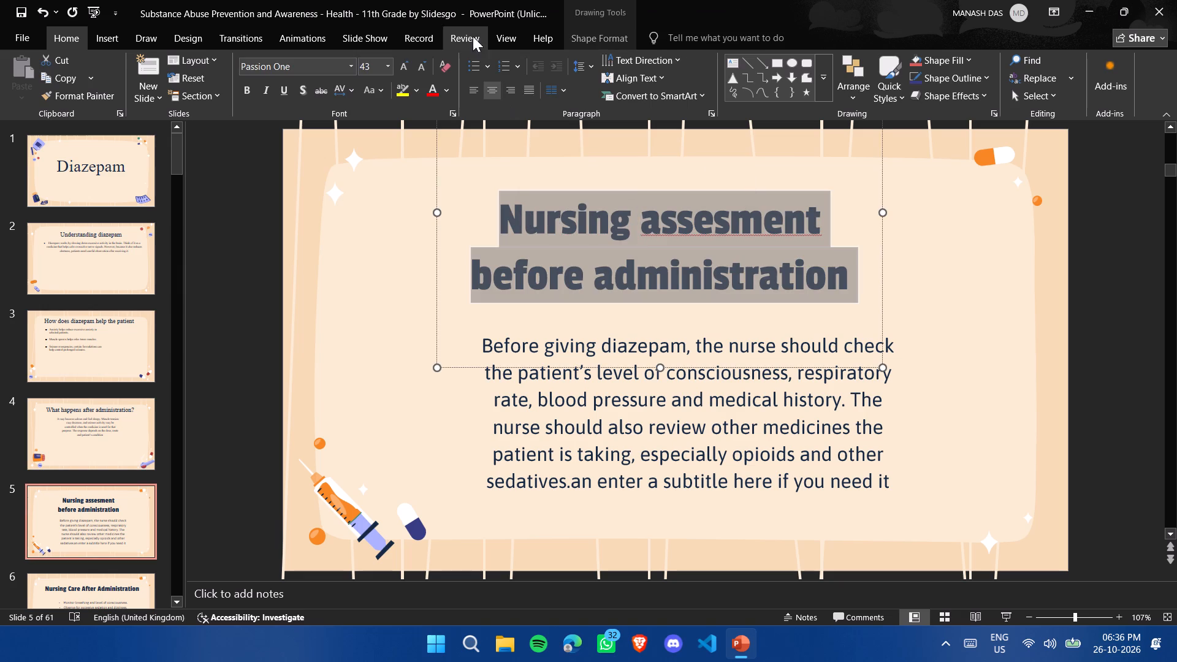
{"action": "left_click", "coordinate": [308, 69]}
{"action": "type", "text": "tim"}
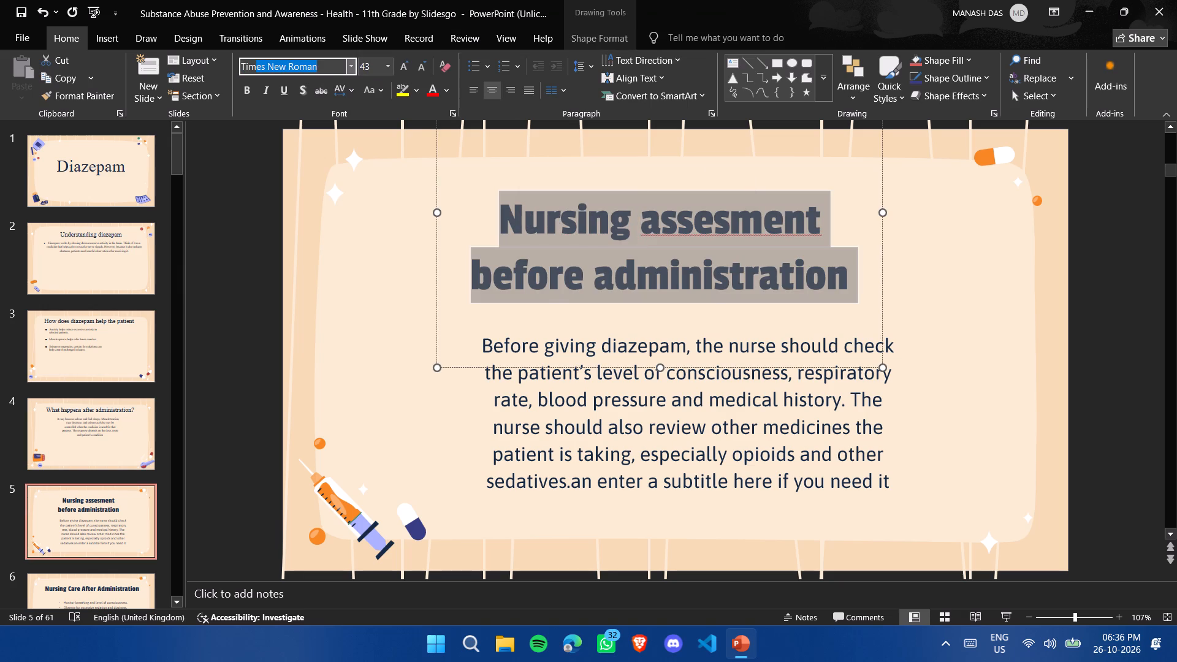
{"action": "key", "text": "Tab"}
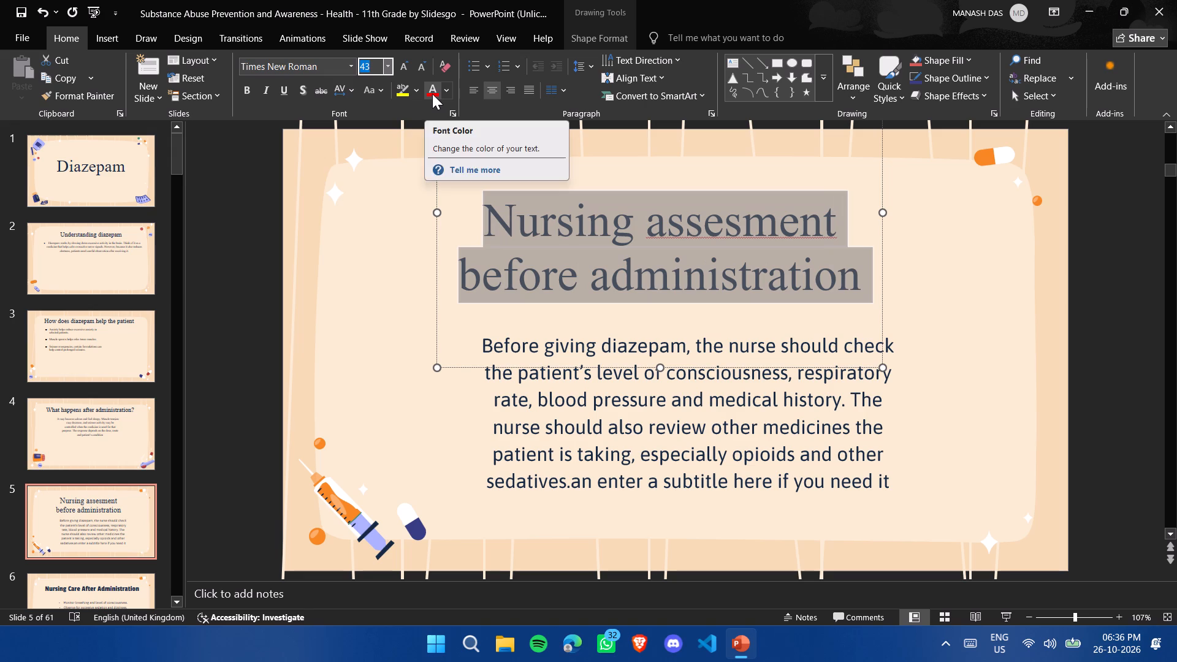
{"action": "type", "text": "36"}
{"action": "key", "text": "Return"}
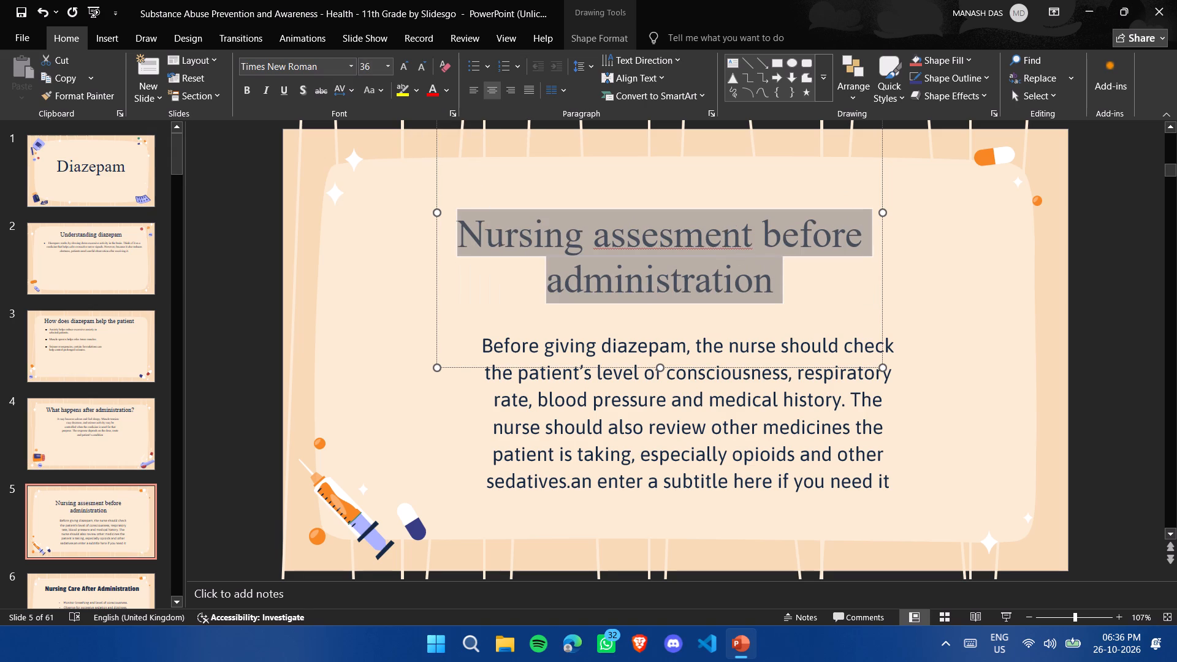
Widen and shorten slide 5's title box around the two-line title, and shift it to near the slide's horizontal centre.
{"action": "left_click_drag", "start_coordinate": [880, 368], "coordinate": [964, 306]}
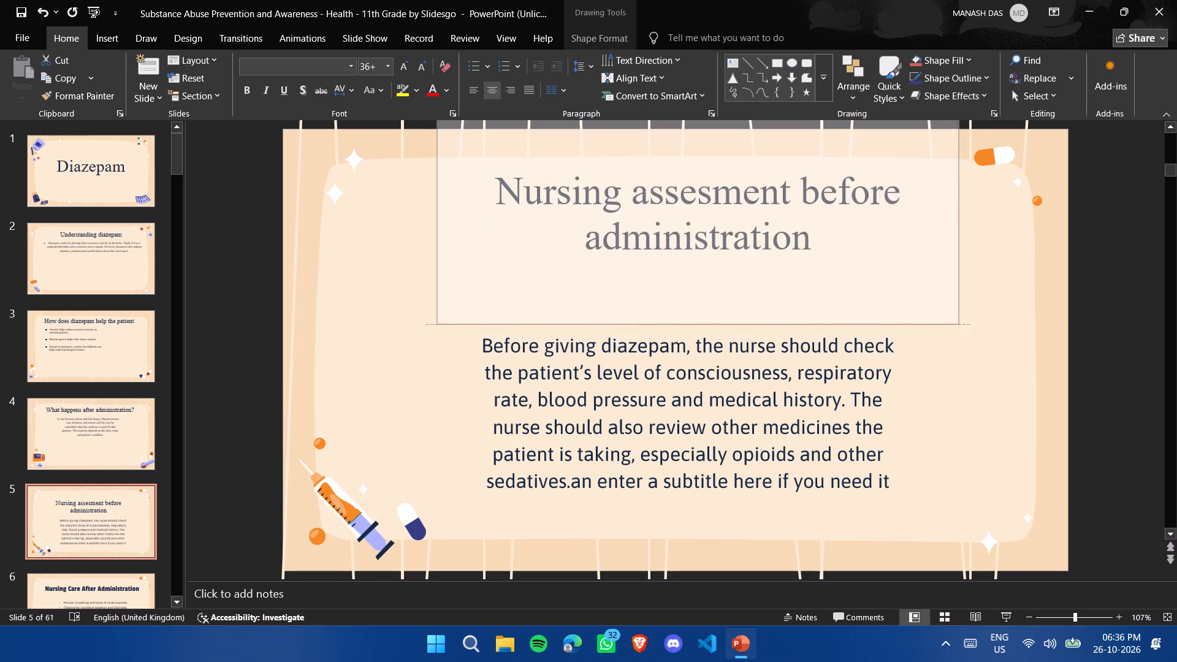
{"action": "left_click_drag", "start_coordinate": [964, 306], "coordinate": [989, 342]}
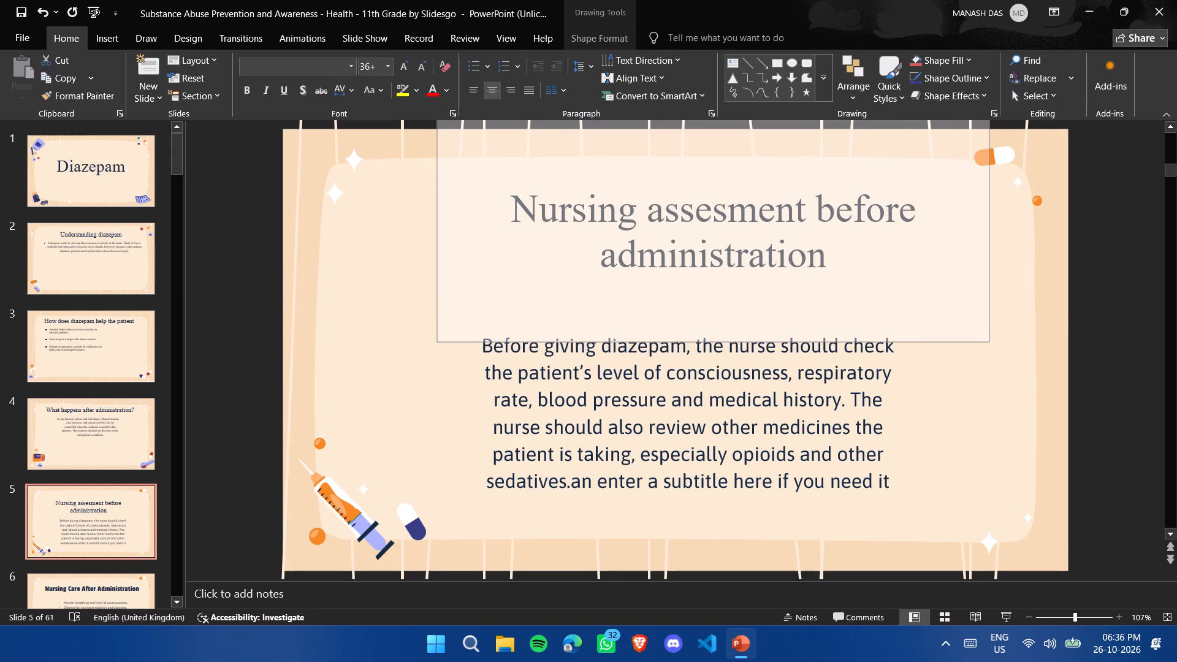
{"action": "left_click_drag", "start_coordinate": [989, 342], "coordinate": [989, 341]}
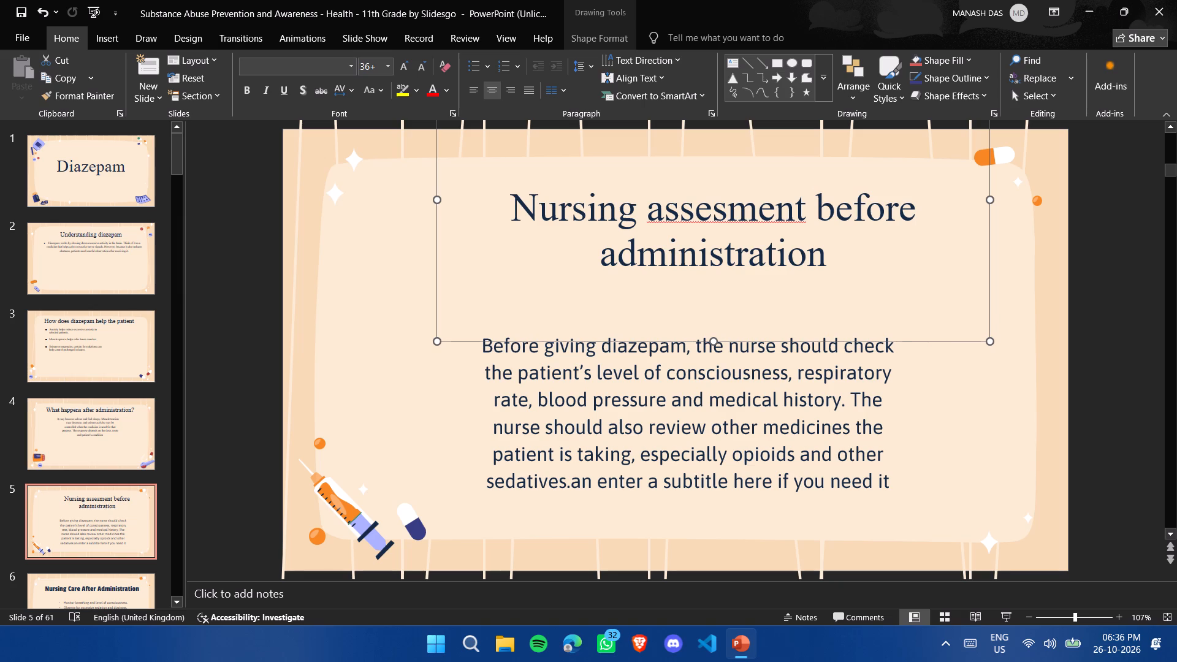
{"action": "left_click_drag", "start_coordinate": [717, 341], "coordinate": [717, 200]}
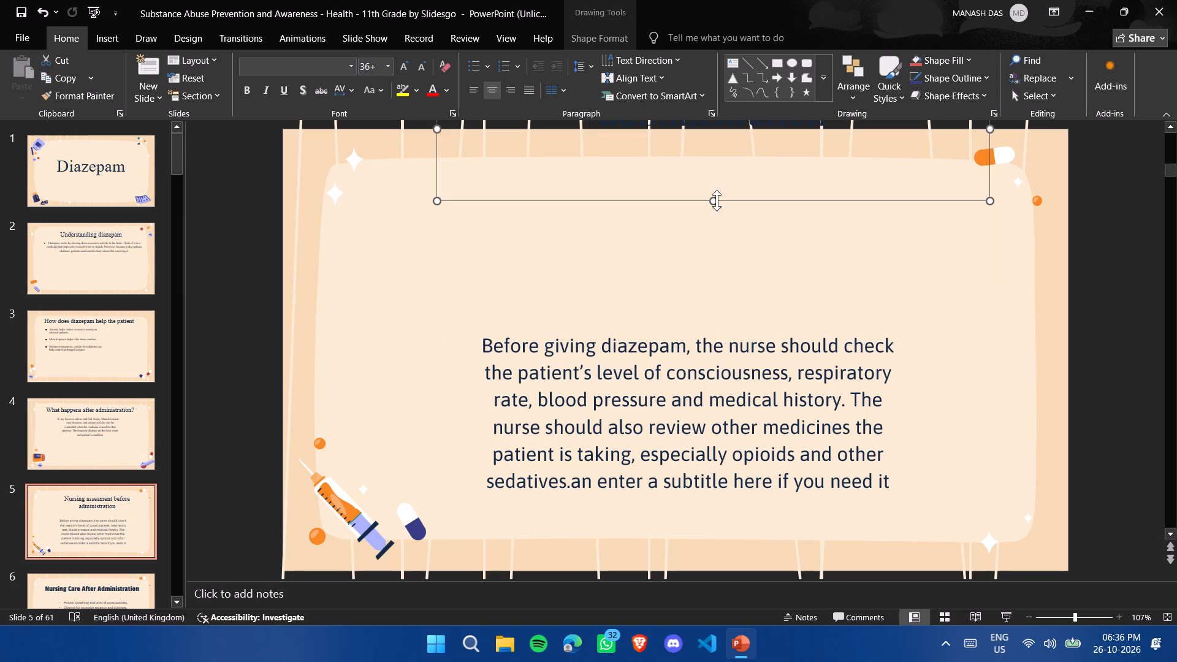
{"action": "left_click_drag", "start_coordinate": [725, 199], "coordinate": [676, 296]}
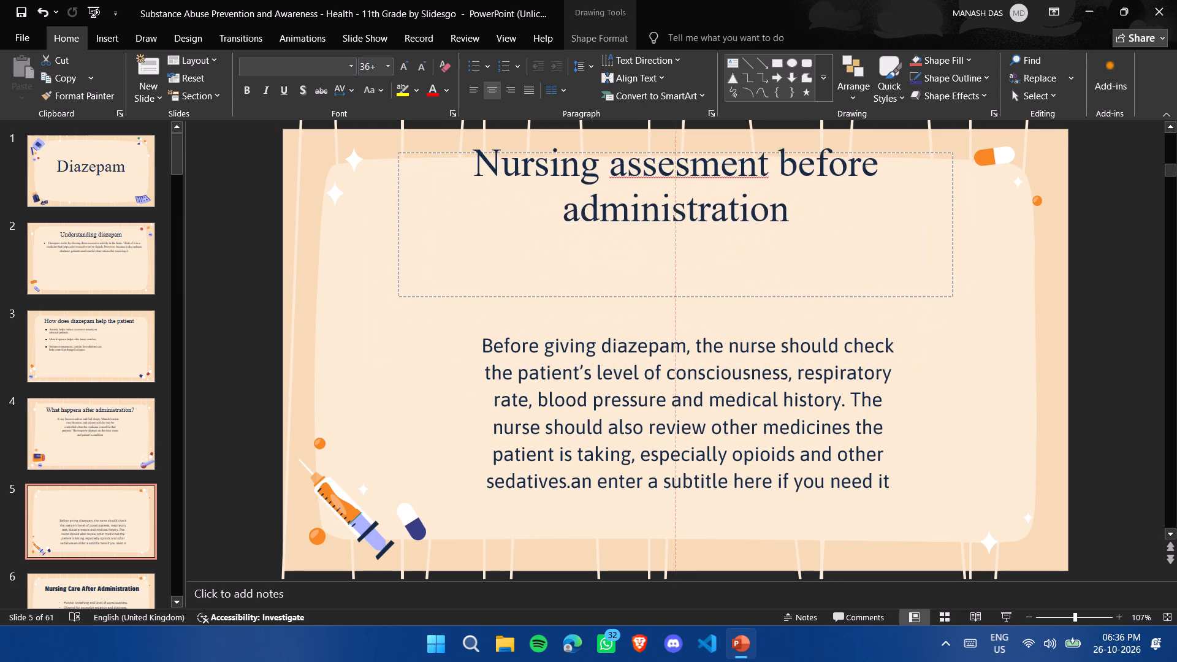
{"action": "left_click_drag", "start_coordinate": [676, 296], "coordinate": [672, 301]}
{"action": "left_click_drag", "start_coordinate": [661, 163], "coordinate": [676, 188]}
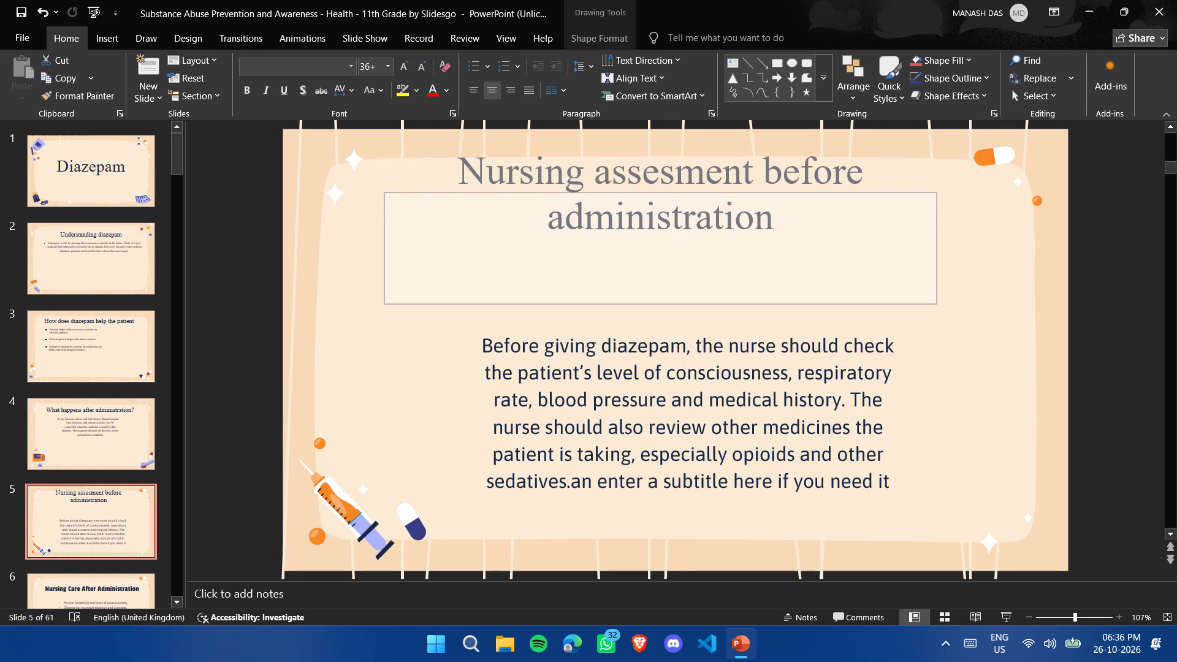
{"action": "left_click_drag", "start_coordinate": [676, 188], "coordinate": [677, 147]}
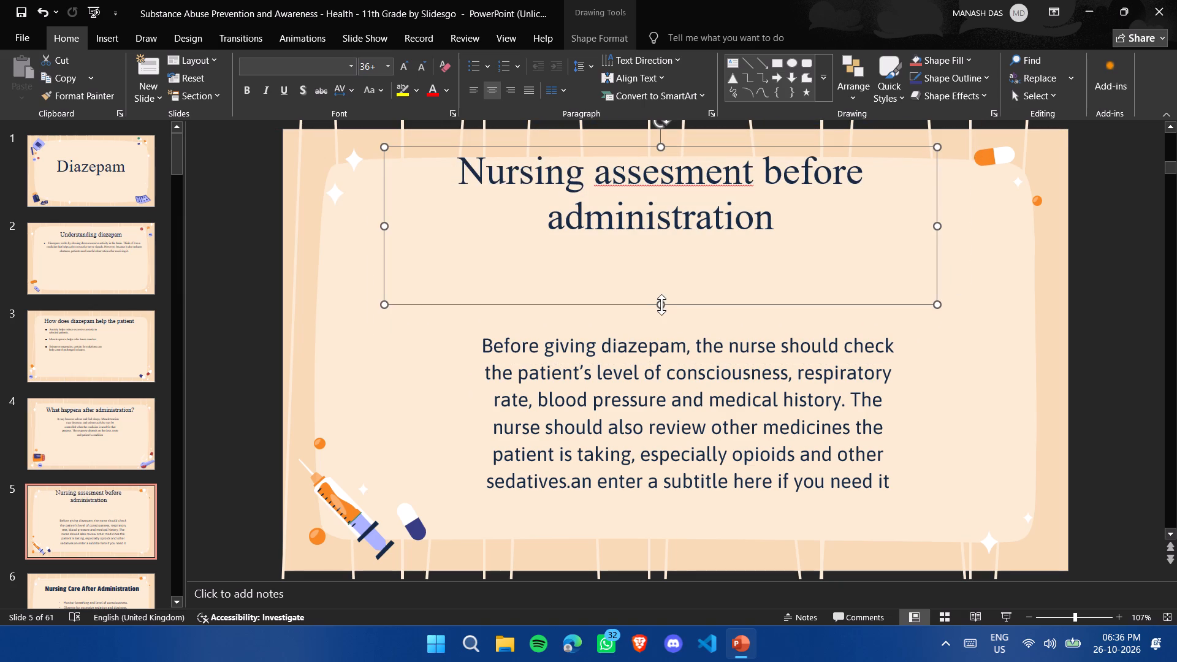
{"action": "left_click_drag", "start_coordinate": [661, 305], "coordinate": [665, 337]}
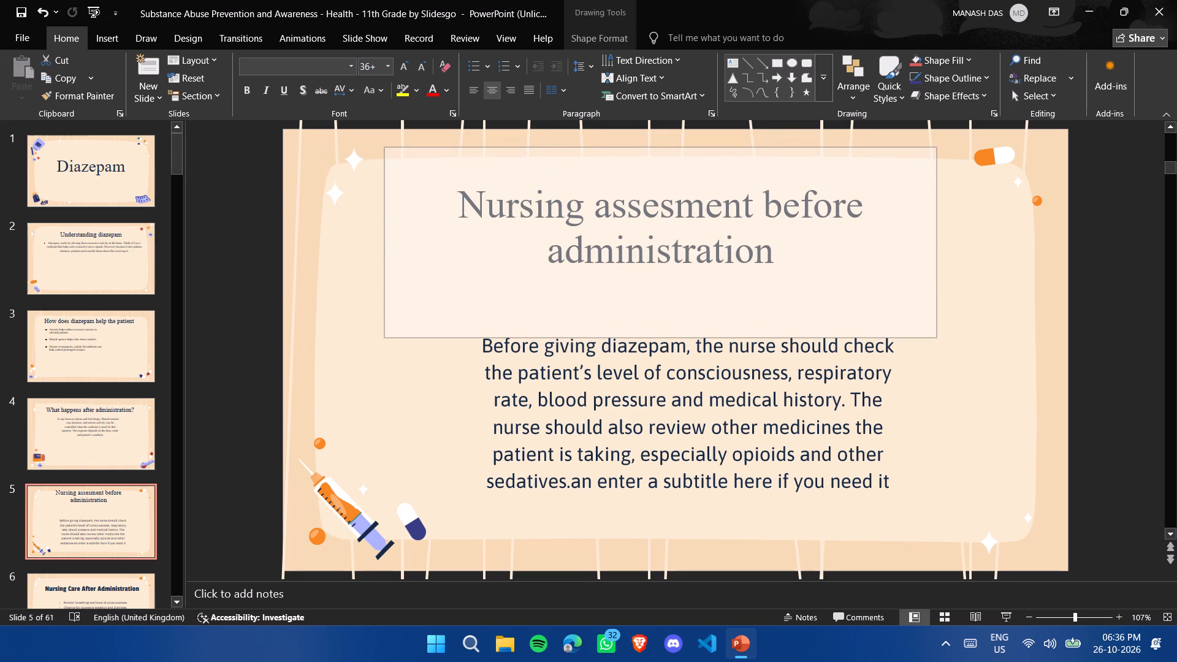
{"action": "left_click_drag", "start_coordinate": [665, 337], "coordinate": [665, 357]}
{"action": "left_click_drag", "start_coordinate": [661, 146], "coordinate": [665, 187]}
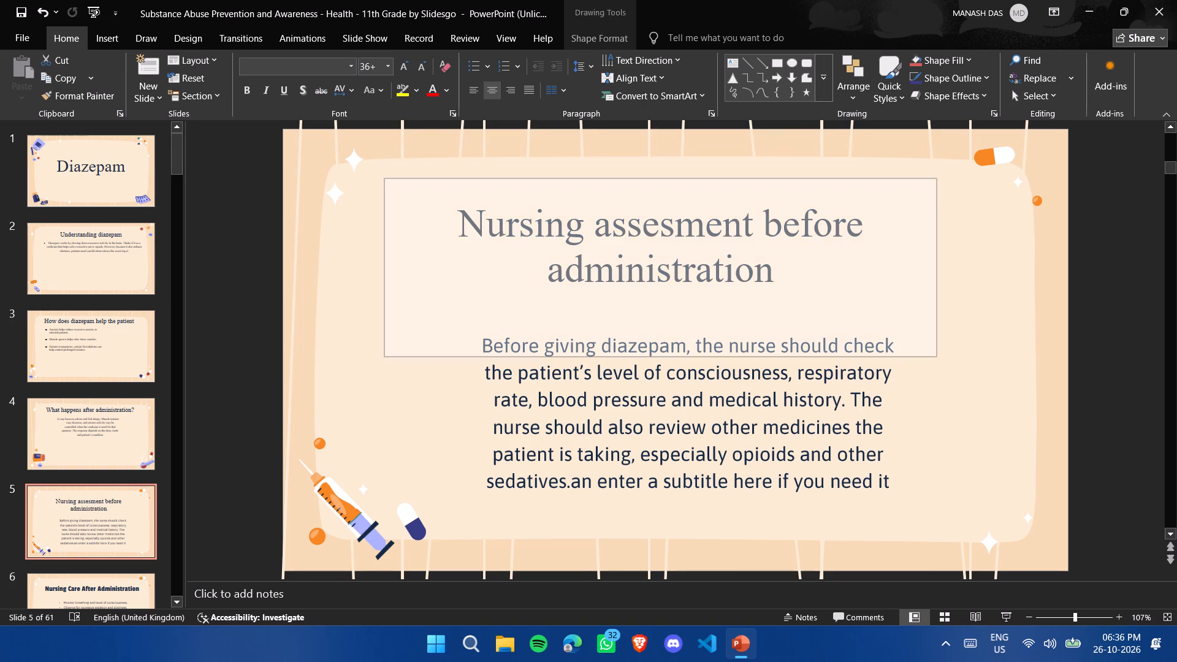
{"action": "left_click_drag", "start_coordinate": [665, 187], "coordinate": [666, 204]}
{"action": "left_click_drag", "start_coordinate": [662, 357], "coordinate": [662, 319]}
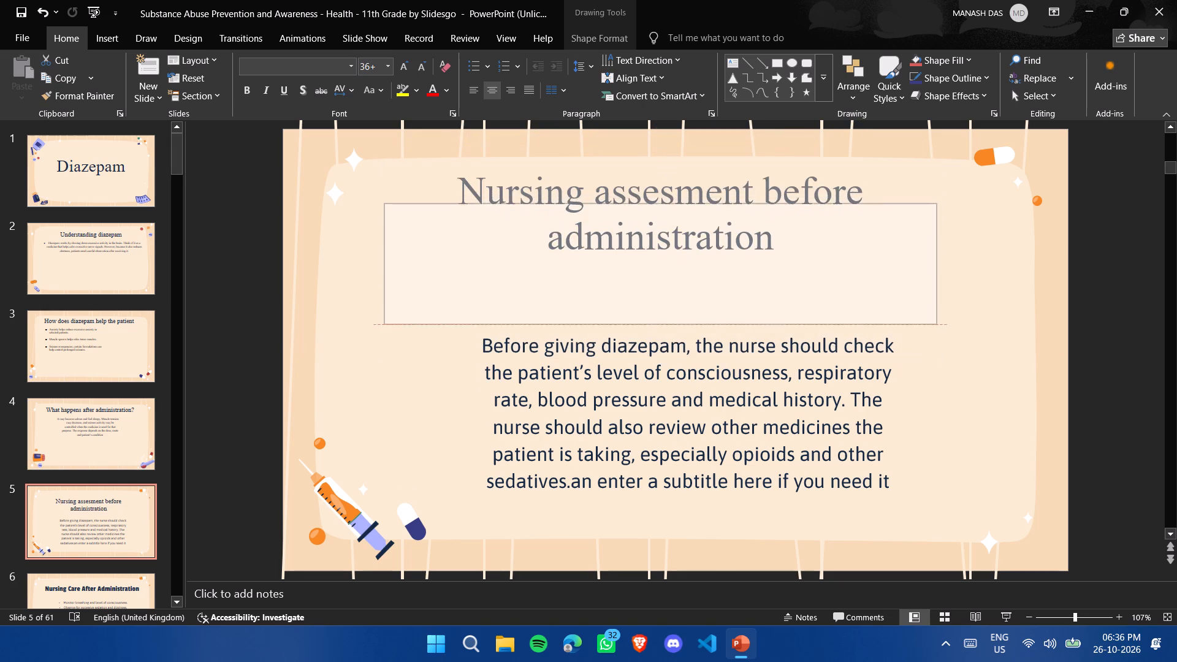
{"action": "left_click_drag", "start_coordinate": [662, 319], "coordinate": [659, 372]}
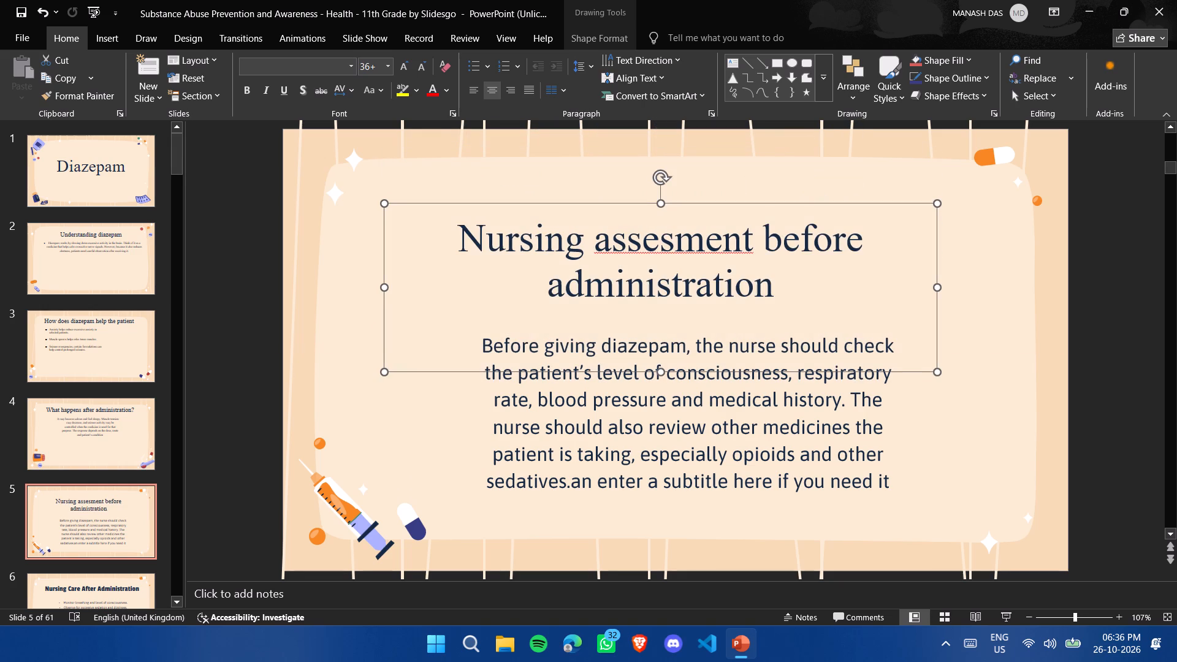
Correct the misspelled word "assesment" in slide 5's title to "assessment".
{"action": "left_click", "coordinate": [654, 251]}
{"action": "right_click", "coordinate": [654, 251]}
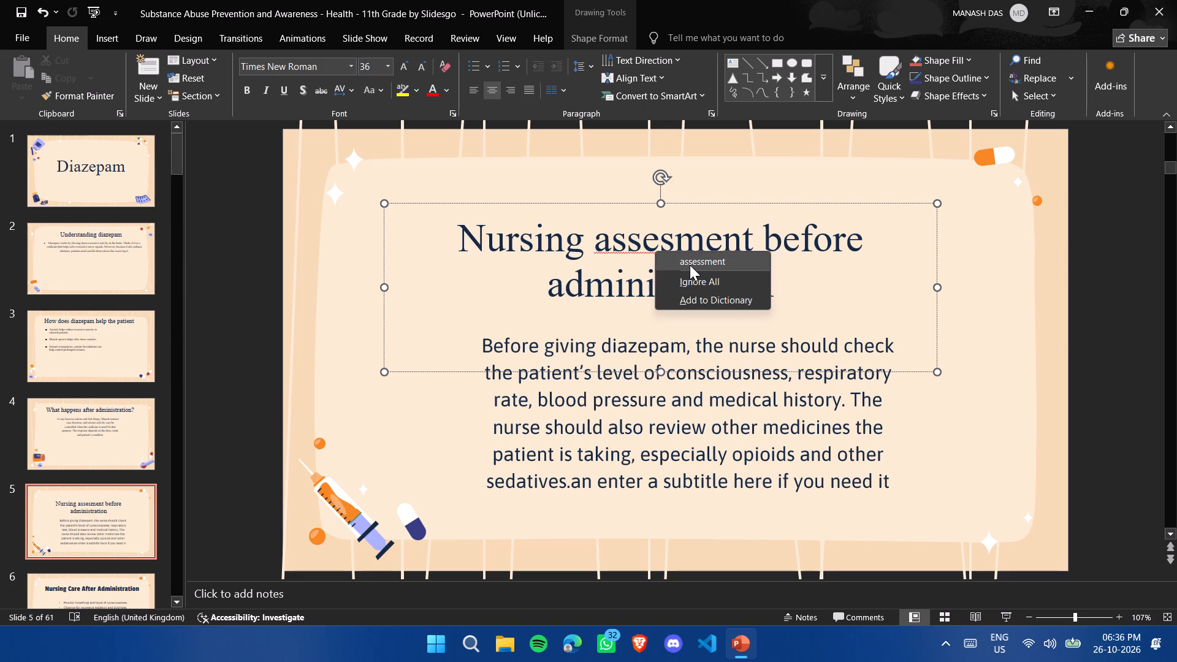
{"action": "left_click", "coordinate": [692, 265]}
Move slide 5's title box up, clear of the body text.
{"action": "left_click_drag", "start_coordinate": [707, 202], "coordinate": [707, 191]}
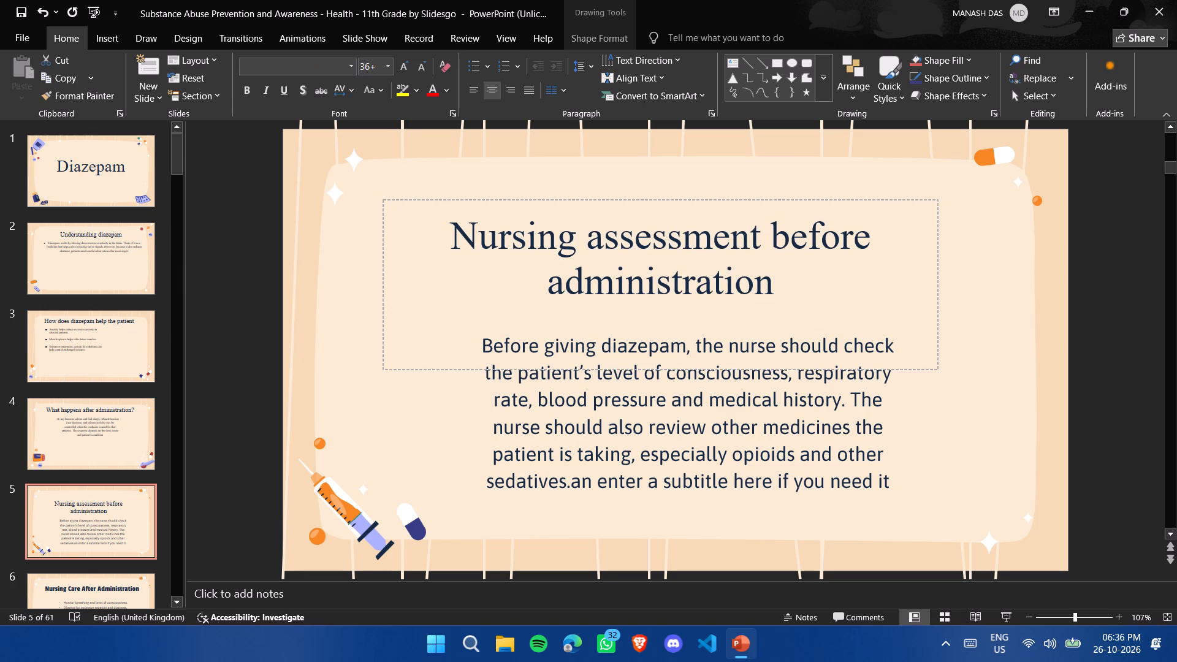
{"action": "left_click_drag", "start_coordinate": [707, 191], "coordinate": [712, 159]}
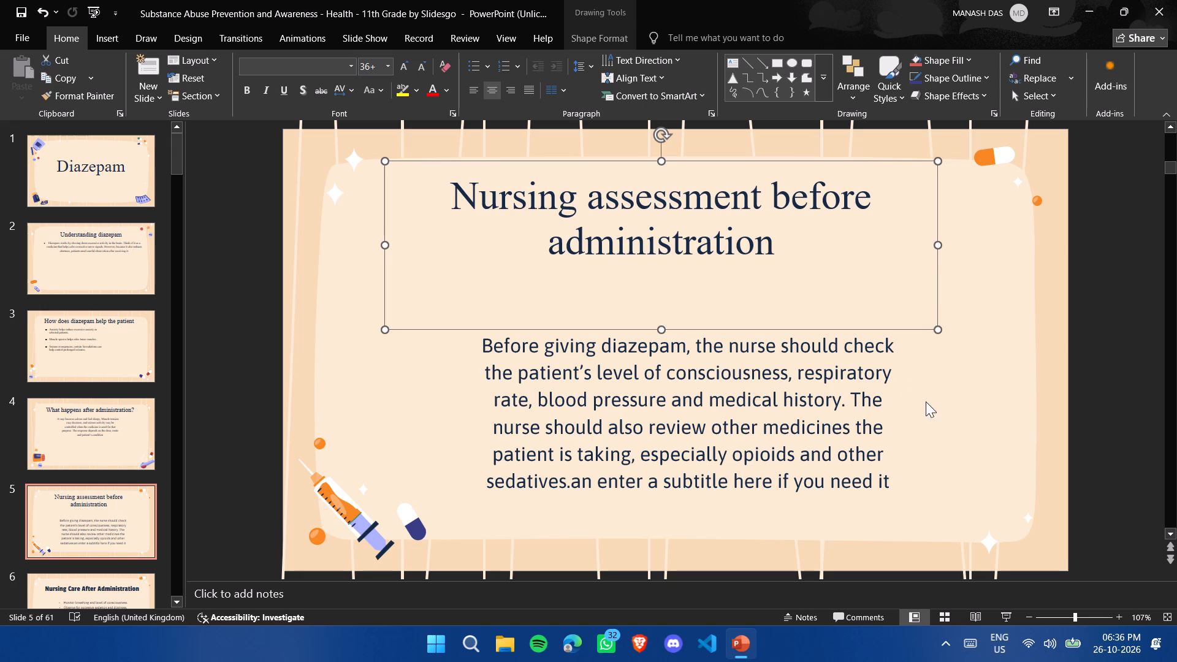
Set slide 5's body paragraph, starting "Before giving diazepam", to Times New Roman.
{"action": "left_click", "coordinate": [908, 410]}
{"action": "key", "text": "ctrl+a"}
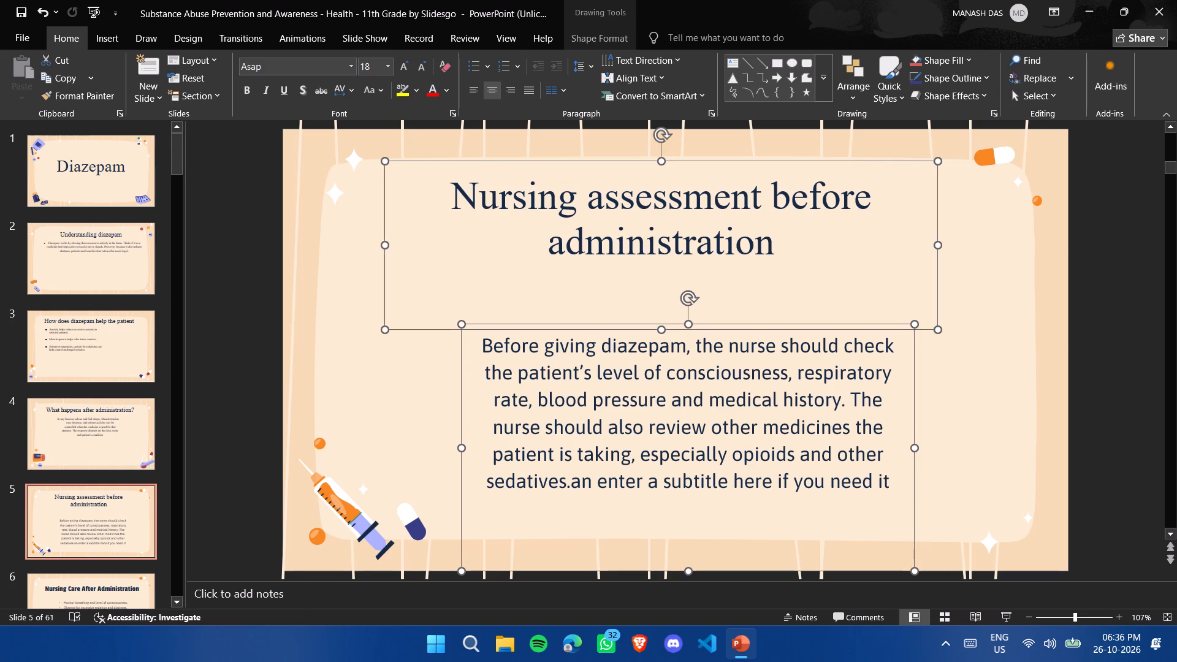
{"action": "left_click", "coordinate": [784, 433]}
{"action": "key", "text": "ctrl+a"}
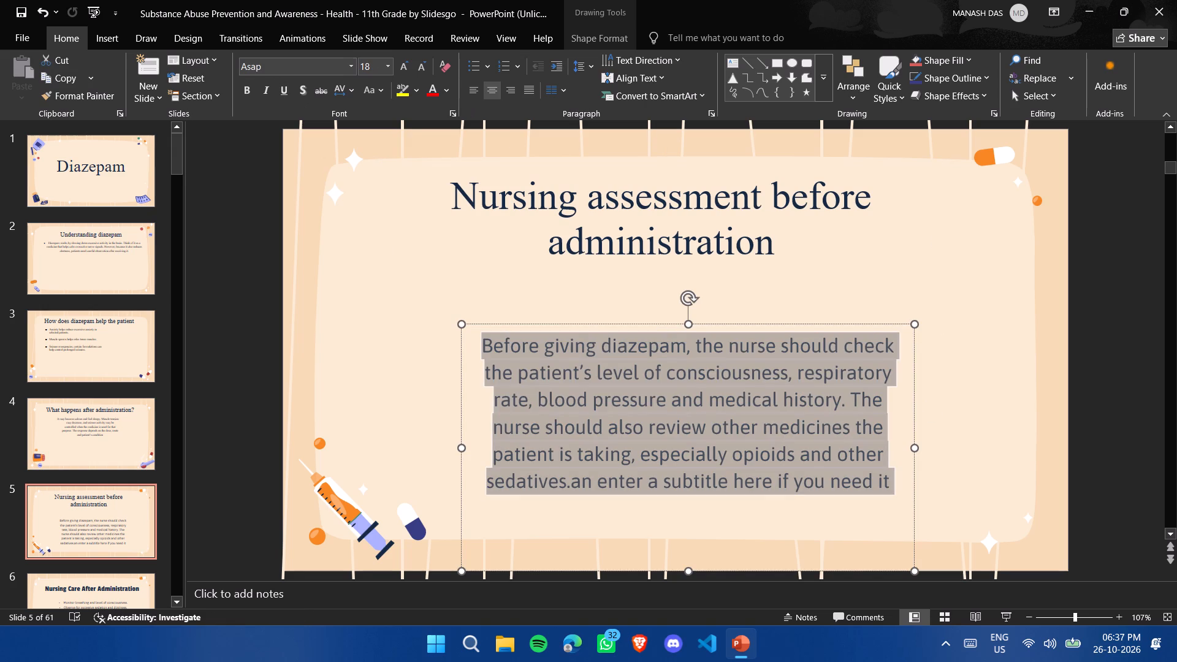
{"action": "left_click", "coordinate": [281, 66]}
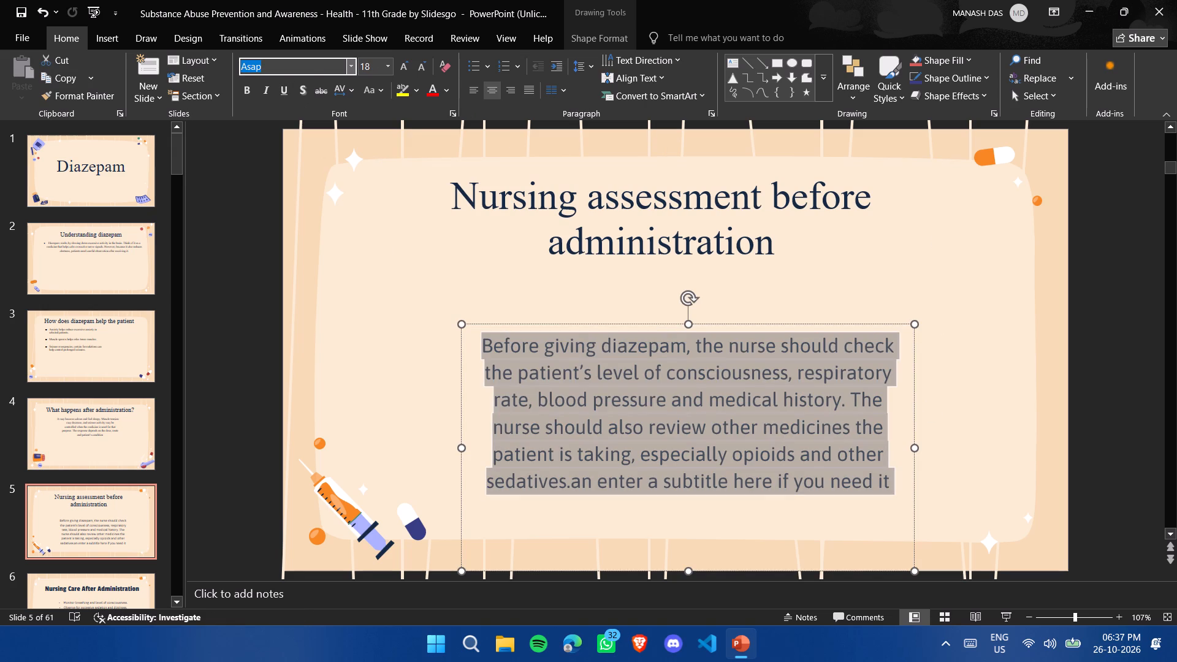
{"action": "key", "text": "t"}
{"action": "key", "text": "Tab"}
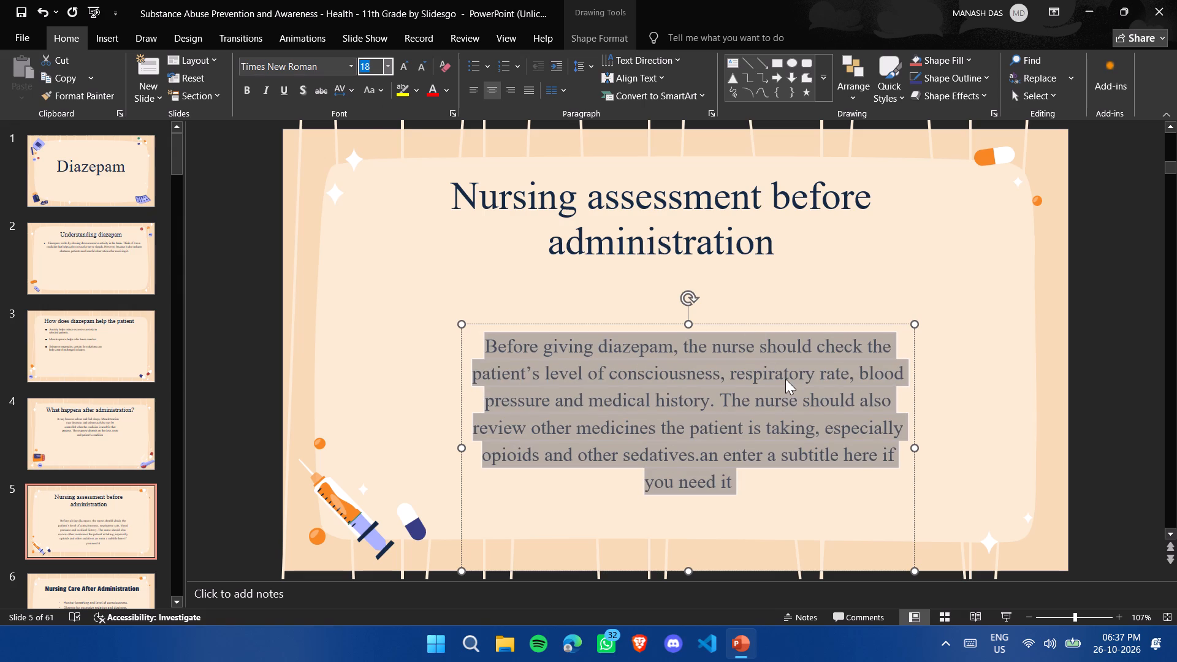
Move slide 5's body text box up close beneath the title and centre it horizontally on the slide.
{"action": "left_click_drag", "start_coordinate": [663, 322], "coordinate": [646, 299]}
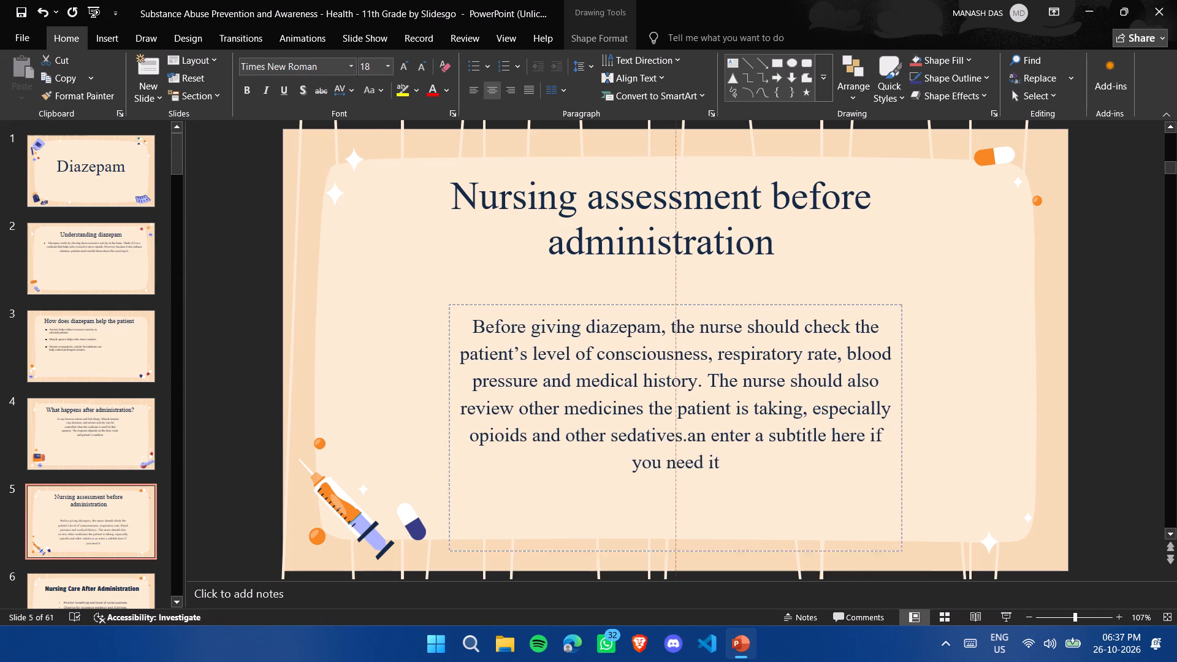
{"action": "left_click_drag", "start_coordinate": [646, 299], "coordinate": [648, 277]}
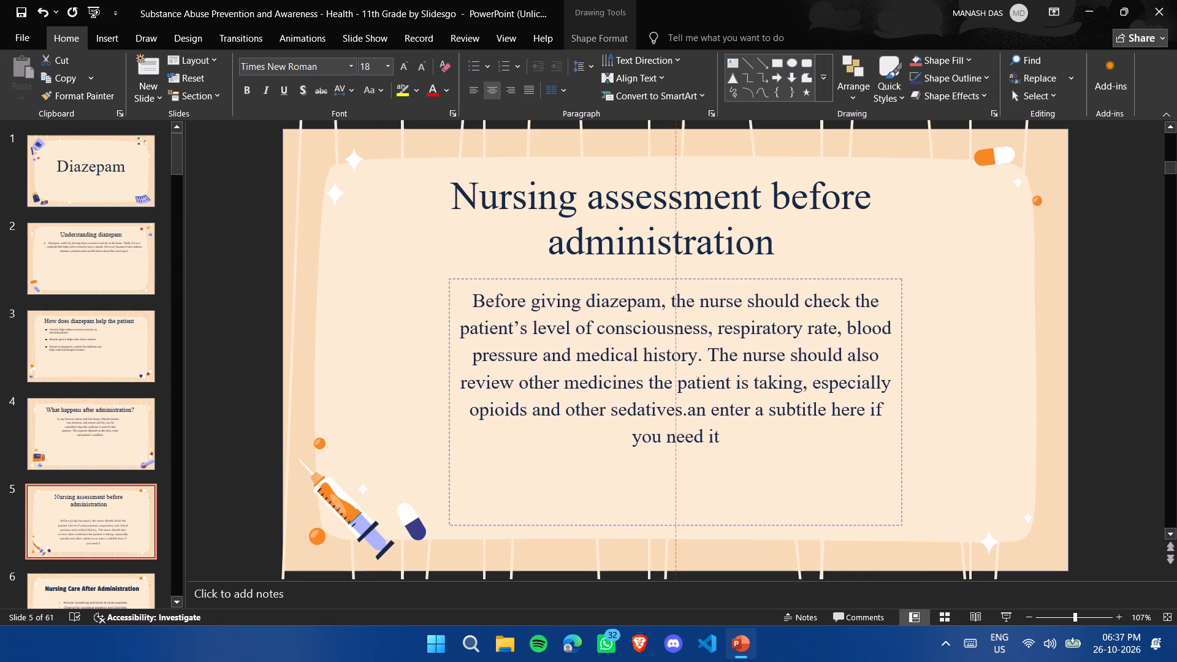
{"action": "left_click_drag", "start_coordinate": [648, 277], "coordinate": [647, 283]}
{"action": "left_click", "coordinate": [645, 319]}
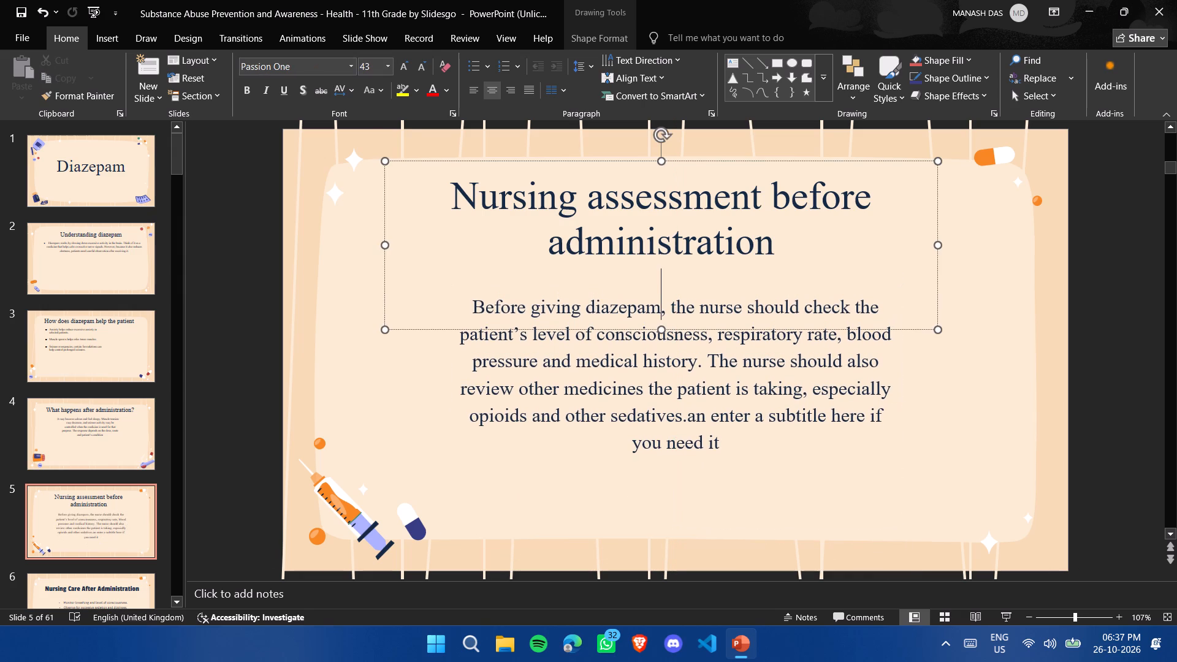
{"action": "left_click", "coordinate": [666, 368]}
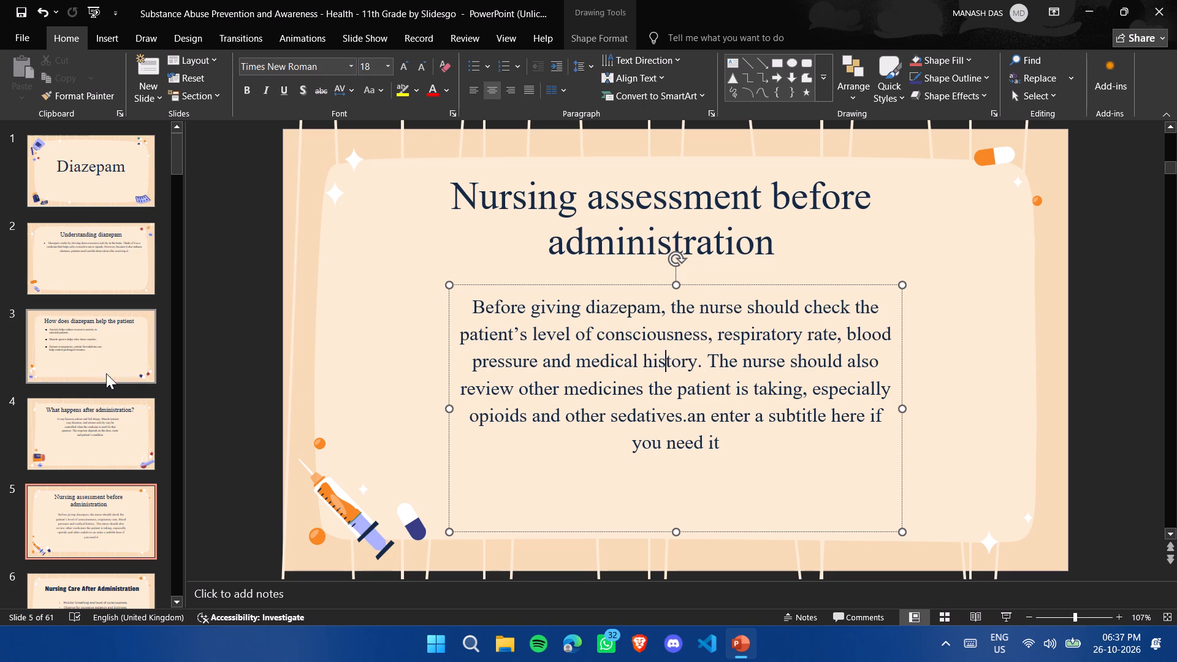
Widen and shorten slide 5's title box so the title runs on one line, and centre it near the slide's top edge.
{"action": "left_click", "coordinate": [70, 249]}
{"action": "left_click", "coordinate": [86, 335]}
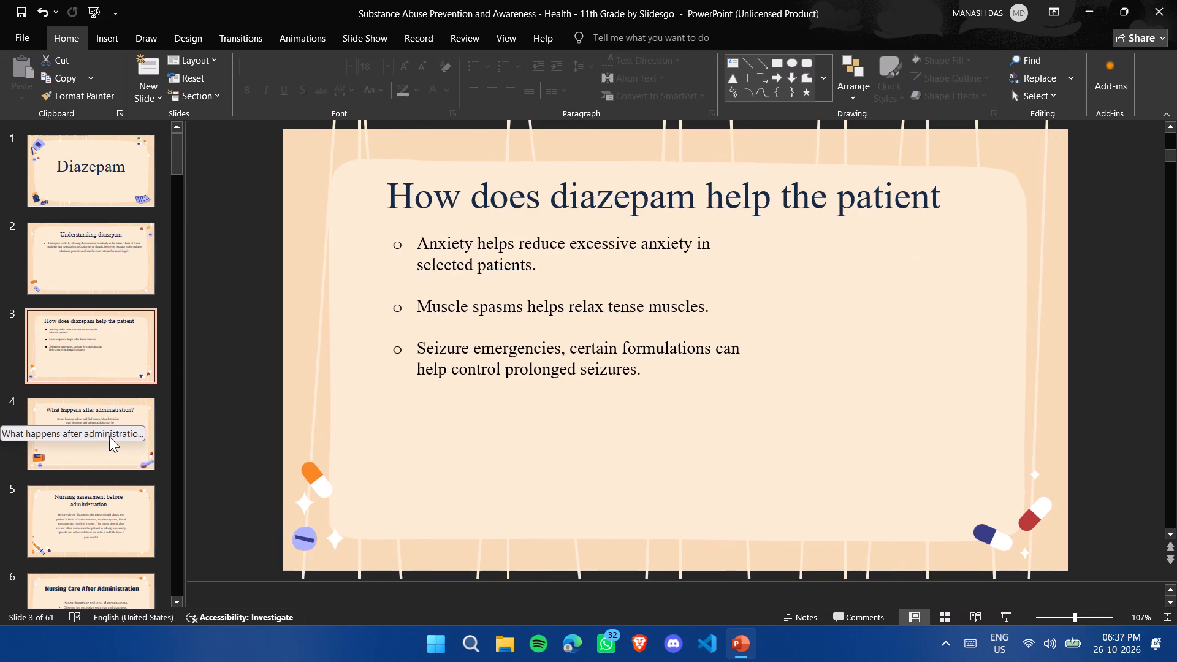
{"action": "left_click", "coordinate": [109, 432]}
{"action": "scroll", "coordinate": [93, 411], "scroll_direction": "down", "scroll_amount": 1}
{"action": "left_click", "coordinate": [105, 468]}
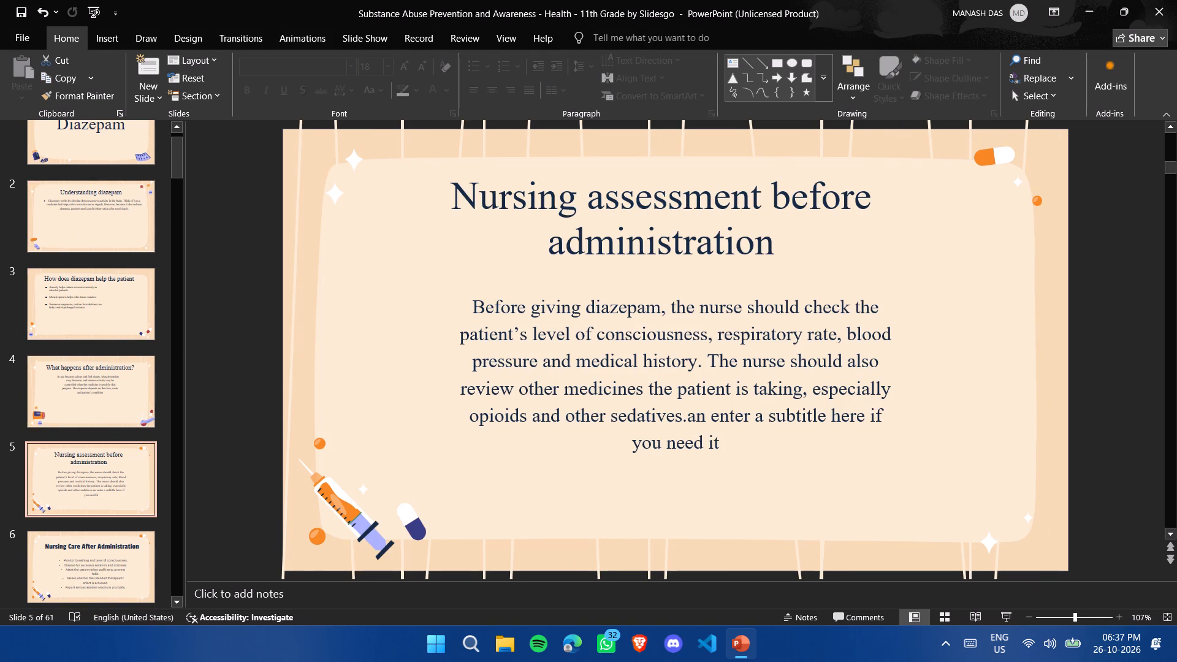
{"action": "left_click", "coordinate": [654, 242]}
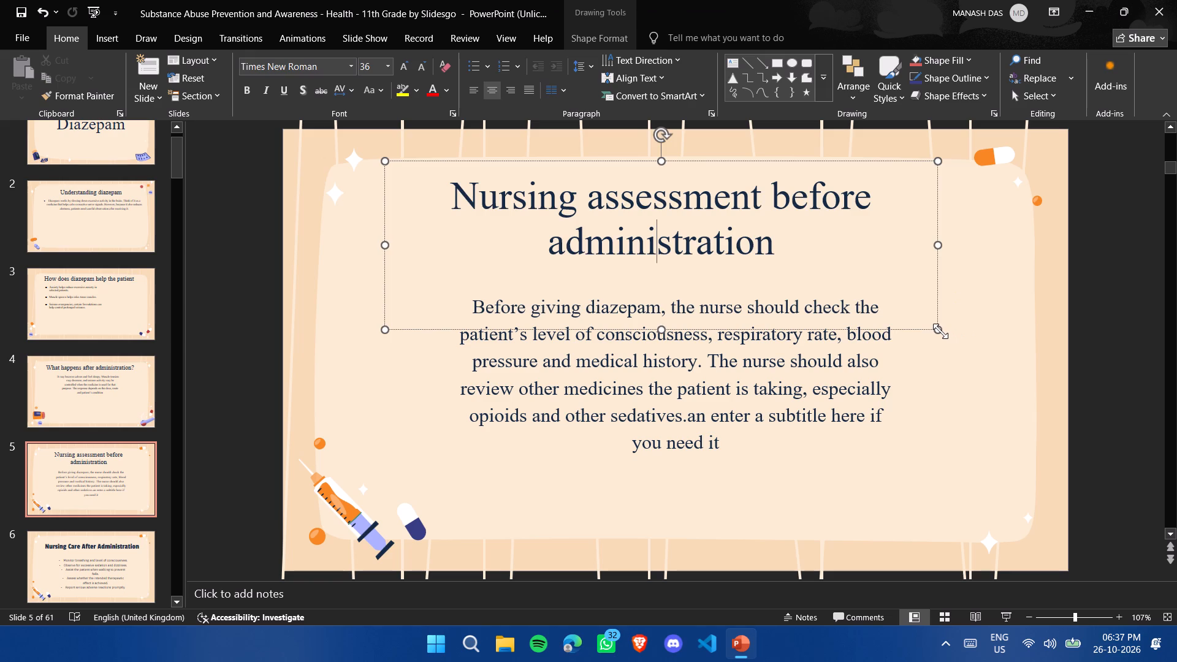
{"action": "left_click_drag", "start_coordinate": [940, 331], "coordinate": [1099, 300]}
{"action": "left_click_drag", "start_coordinate": [834, 161], "coordinate": [775, 161]}
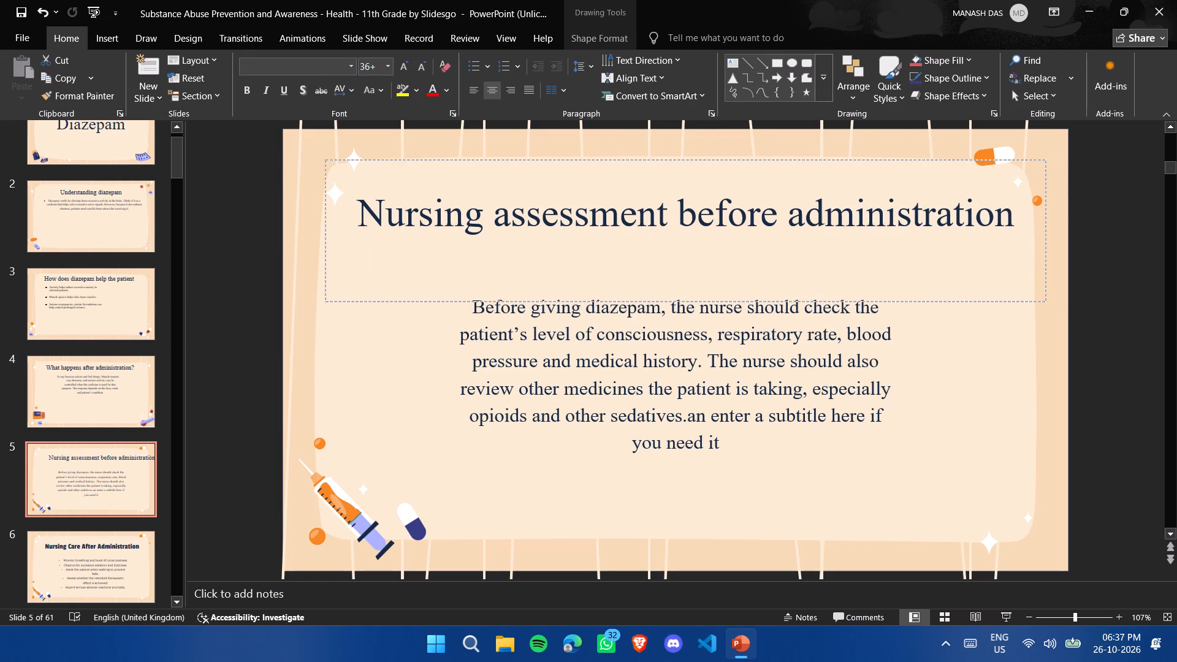
{"action": "left_click_drag", "start_coordinate": [775, 161], "coordinate": [769, 151]}
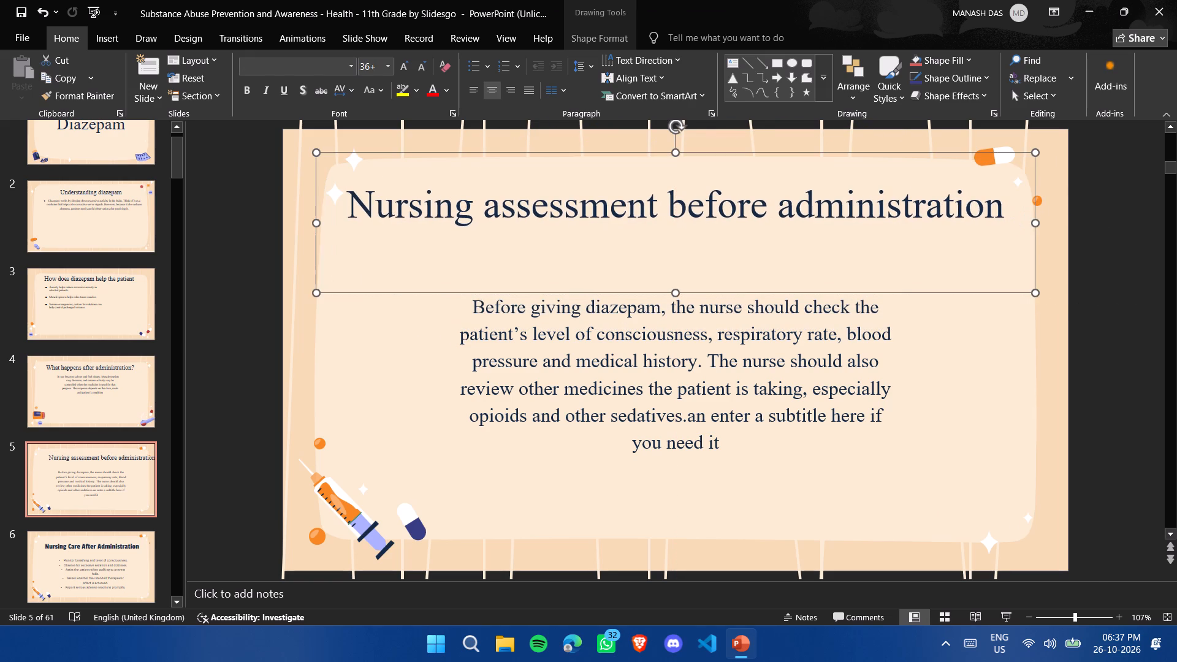
Widen and shorten slide 5's body text box, and move it up to sit centred beneath the one-line title.
{"action": "left_click", "coordinate": [756, 344]}
{"action": "left_click_drag", "start_coordinate": [905, 532], "coordinate": [958, 477]}
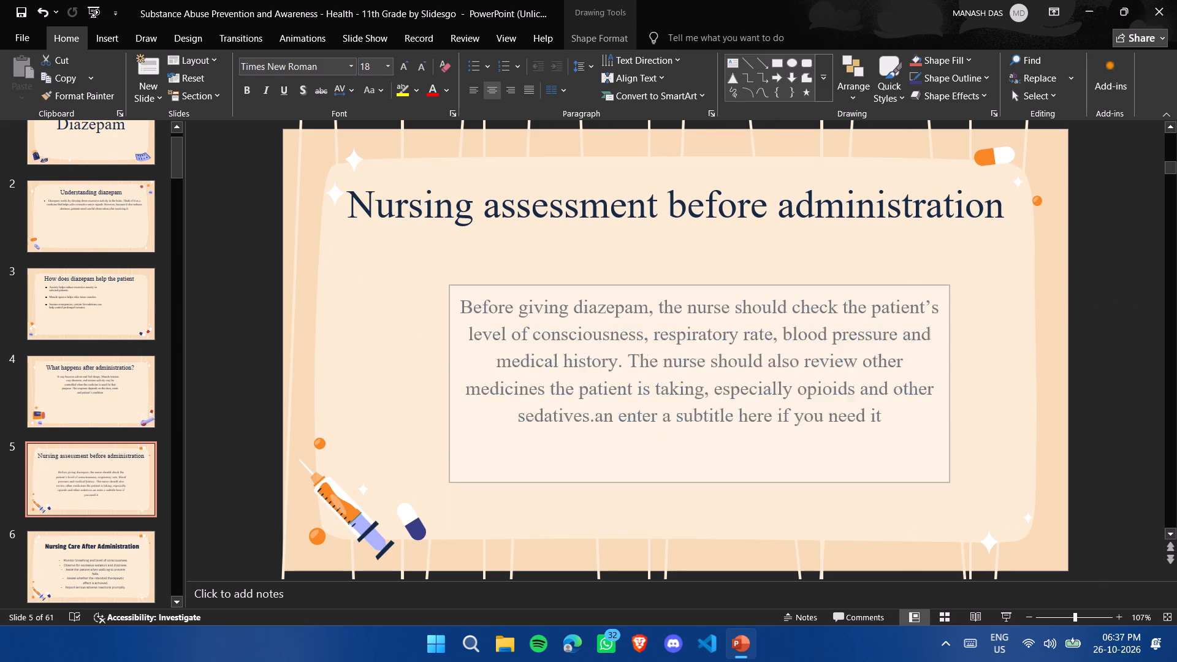
{"action": "left_click_drag", "start_coordinate": [958, 477], "coordinate": [1032, 422]}
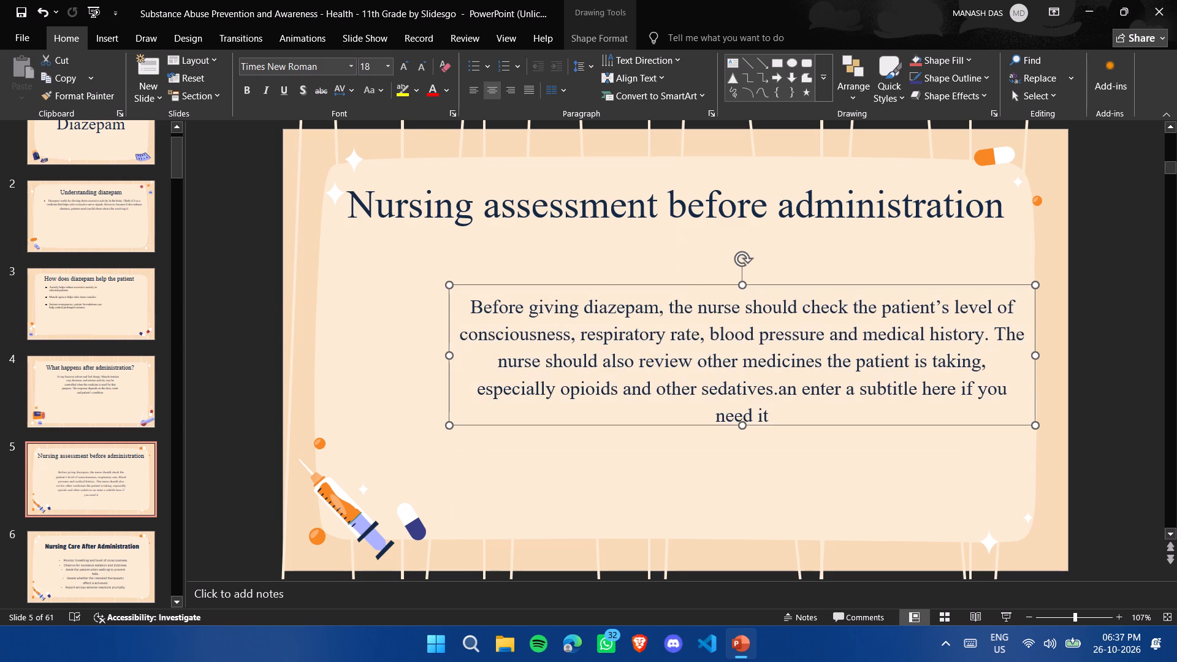
{"action": "left_click_drag", "start_coordinate": [679, 283], "coordinate": [622, 245]}
{"action": "left_click", "coordinate": [591, 159]}
{"action": "left_click", "coordinate": [919, 481]}
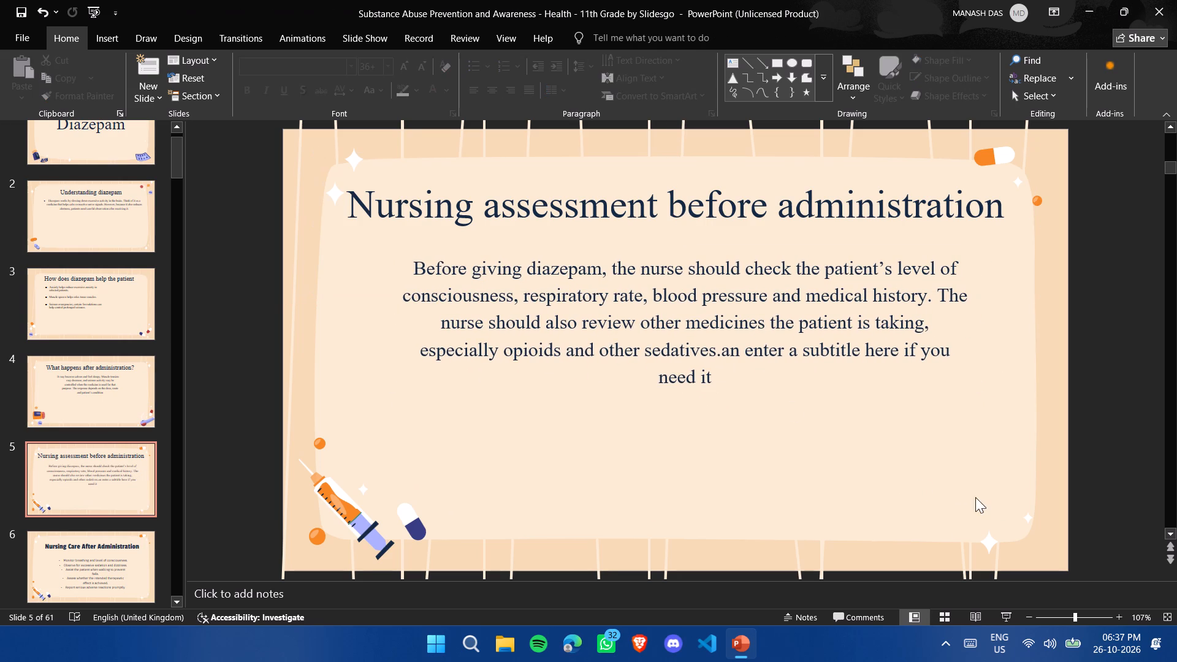
Review slides 2 to 5 to compare their title and body text formatting and placement.
{"action": "left_click", "coordinate": [81, 205]}
{"action": "left_click", "coordinate": [97, 295]}
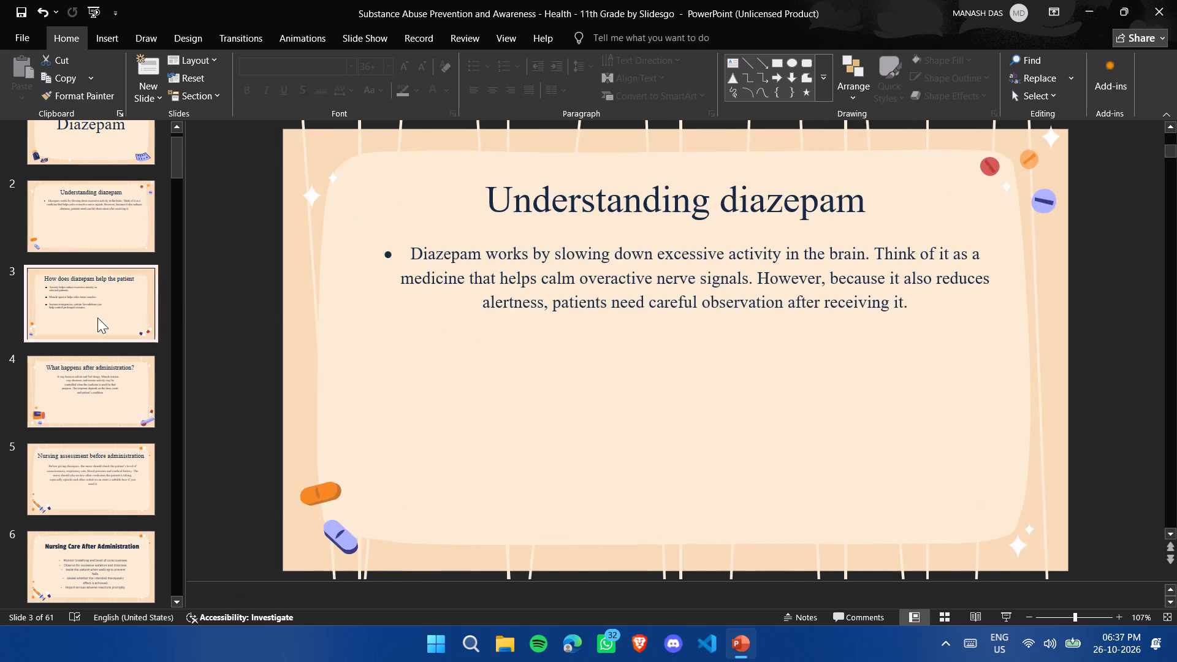
{"action": "left_click", "coordinate": [67, 384]}
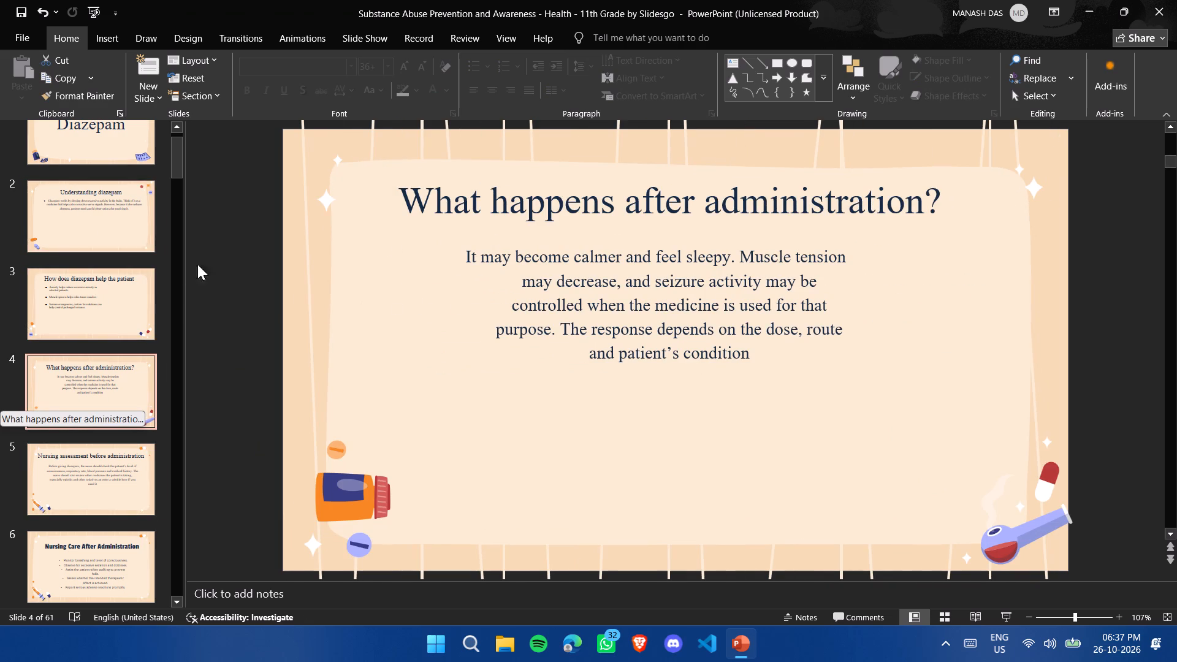
{"action": "left_click", "coordinate": [85, 235]}
{"action": "left_click", "coordinate": [94, 309]}
{"action": "left_click", "coordinate": [104, 376]}
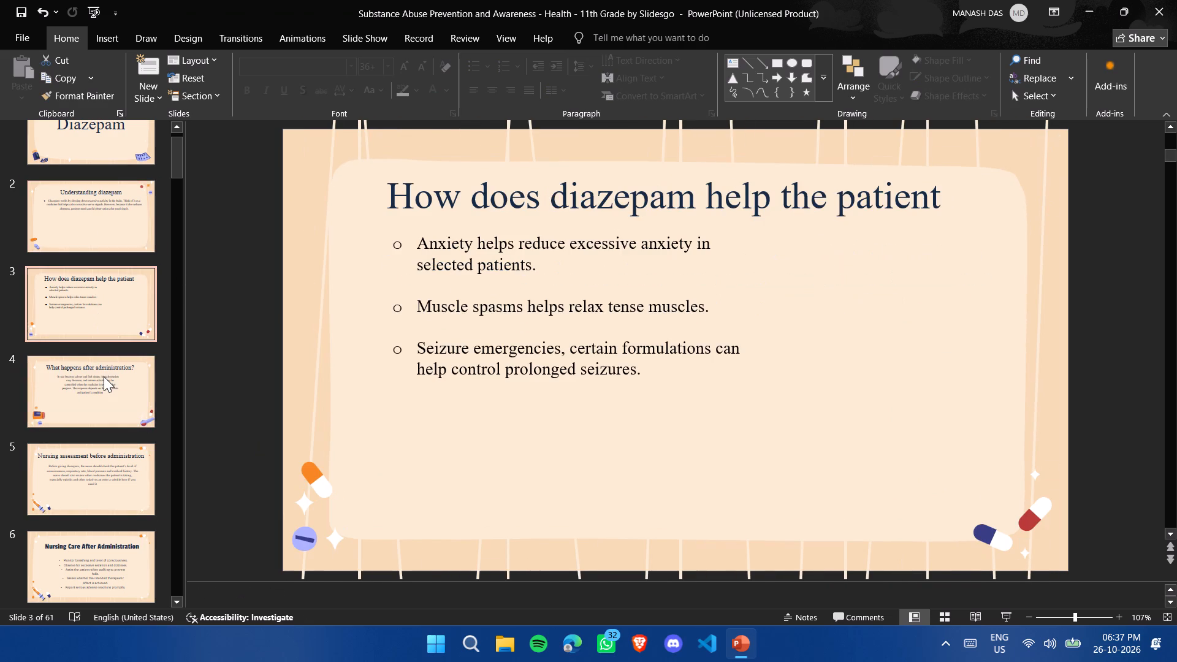
{"action": "left_click", "coordinate": [101, 475]}
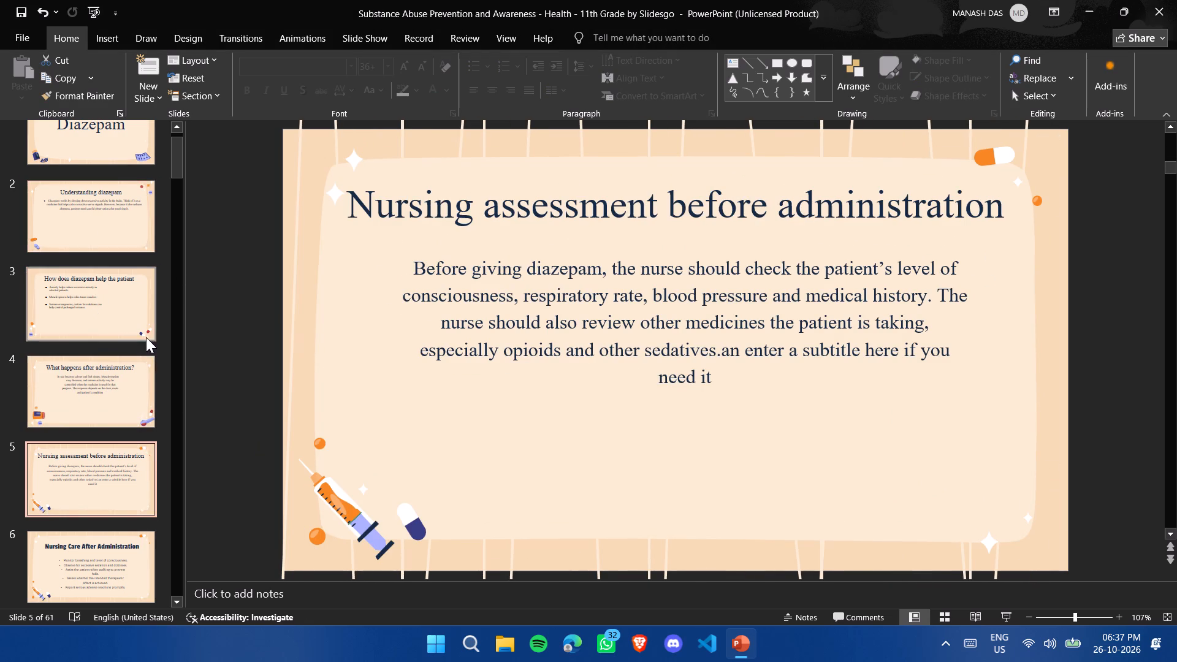
{"action": "scroll", "coordinate": [147, 337], "scroll_direction": "down", "scroll_amount": 2}
{"action": "left_click", "coordinate": [101, 389]}
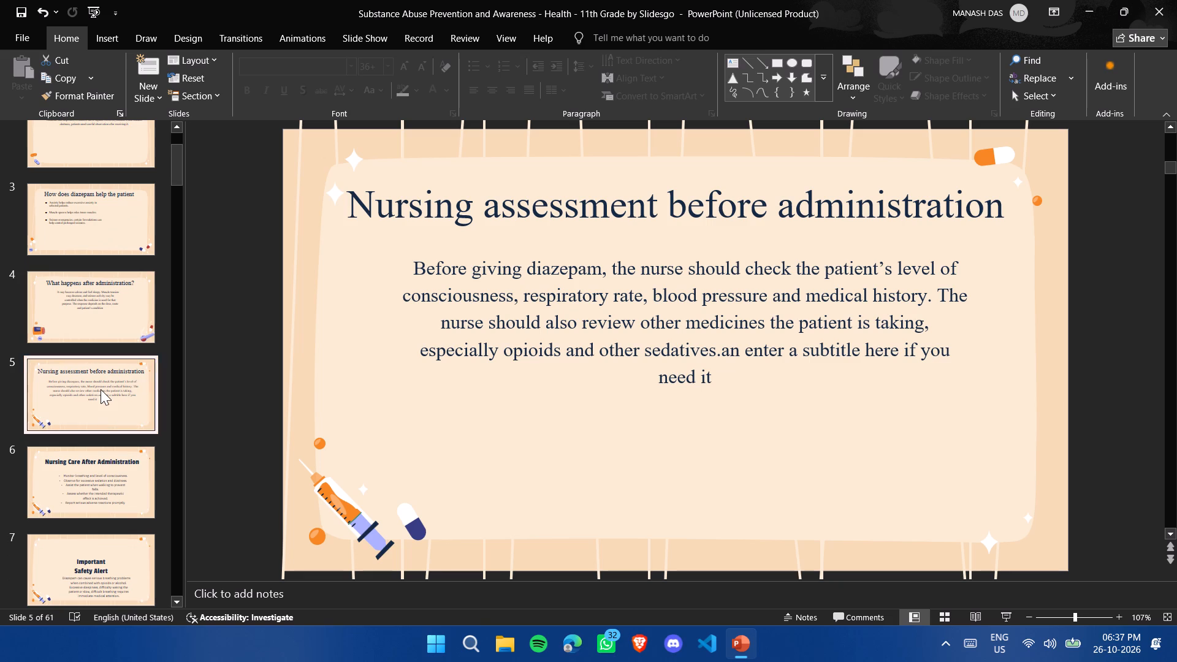
{"action": "left_click", "coordinate": [96, 304]}
{"action": "left_click", "coordinate": [96, 378]}
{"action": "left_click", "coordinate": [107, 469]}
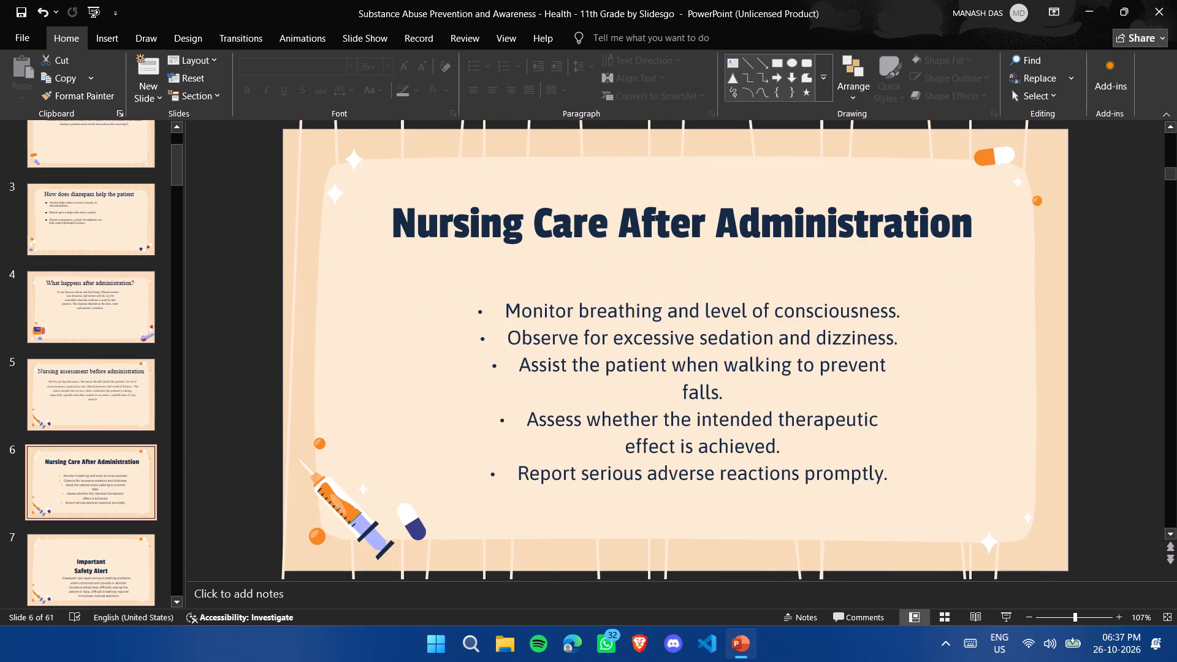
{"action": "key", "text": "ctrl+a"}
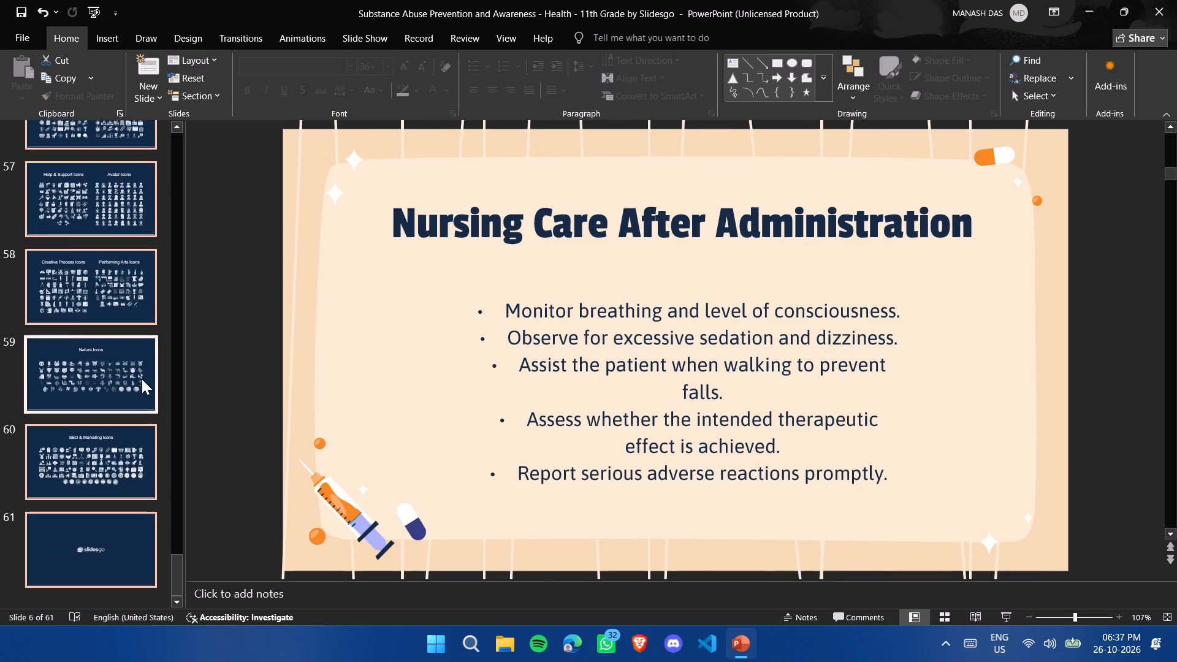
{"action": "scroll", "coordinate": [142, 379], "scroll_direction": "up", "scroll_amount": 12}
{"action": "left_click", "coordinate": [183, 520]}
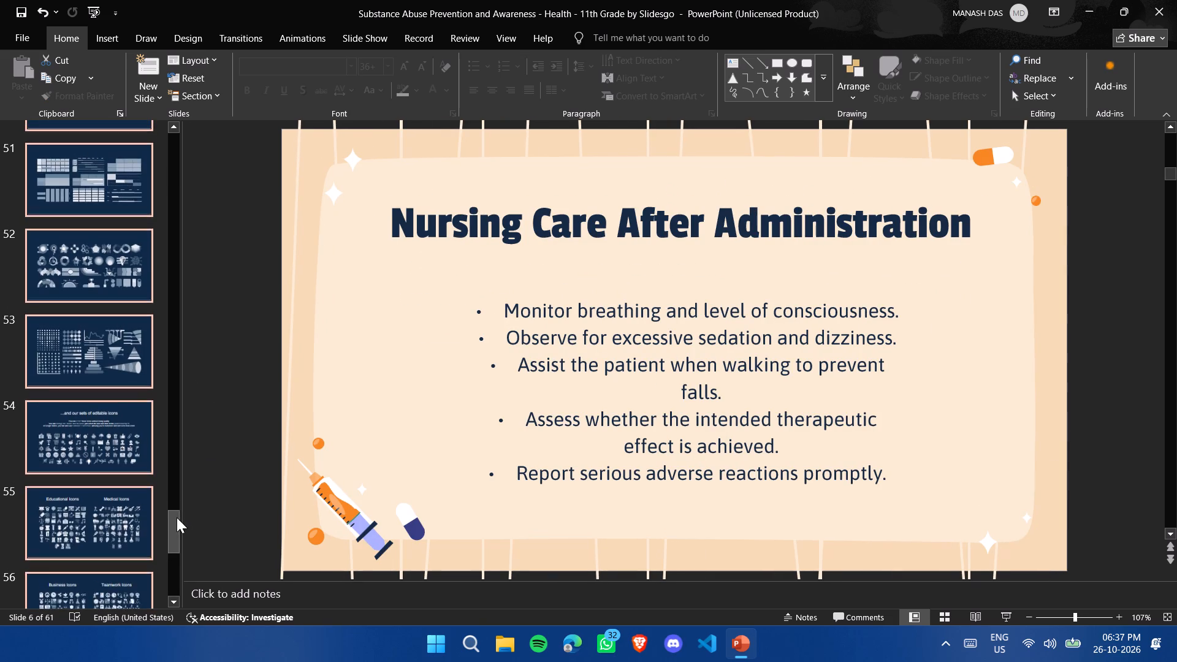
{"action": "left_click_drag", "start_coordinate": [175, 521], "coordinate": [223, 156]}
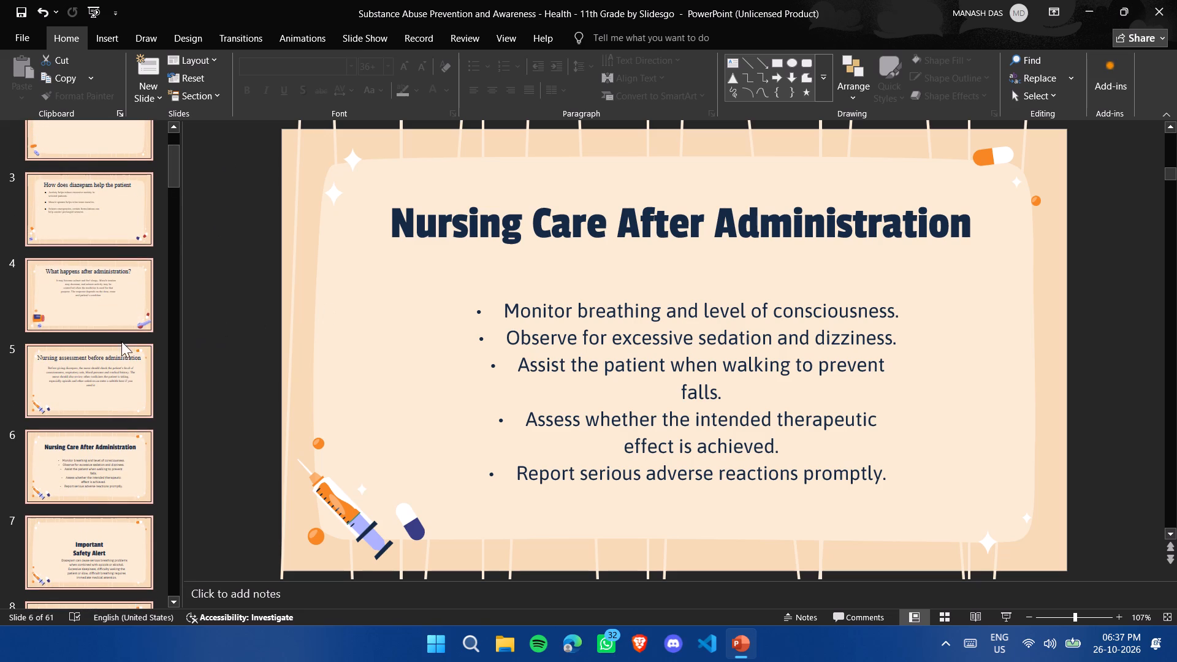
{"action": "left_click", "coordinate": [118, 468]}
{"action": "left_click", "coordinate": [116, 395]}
Set both the "Nursing Care After Administration" title and the bulleted body text on slide 6 to Times New Roman.
{"action": "left_click", "coordinate": [114, 458]}
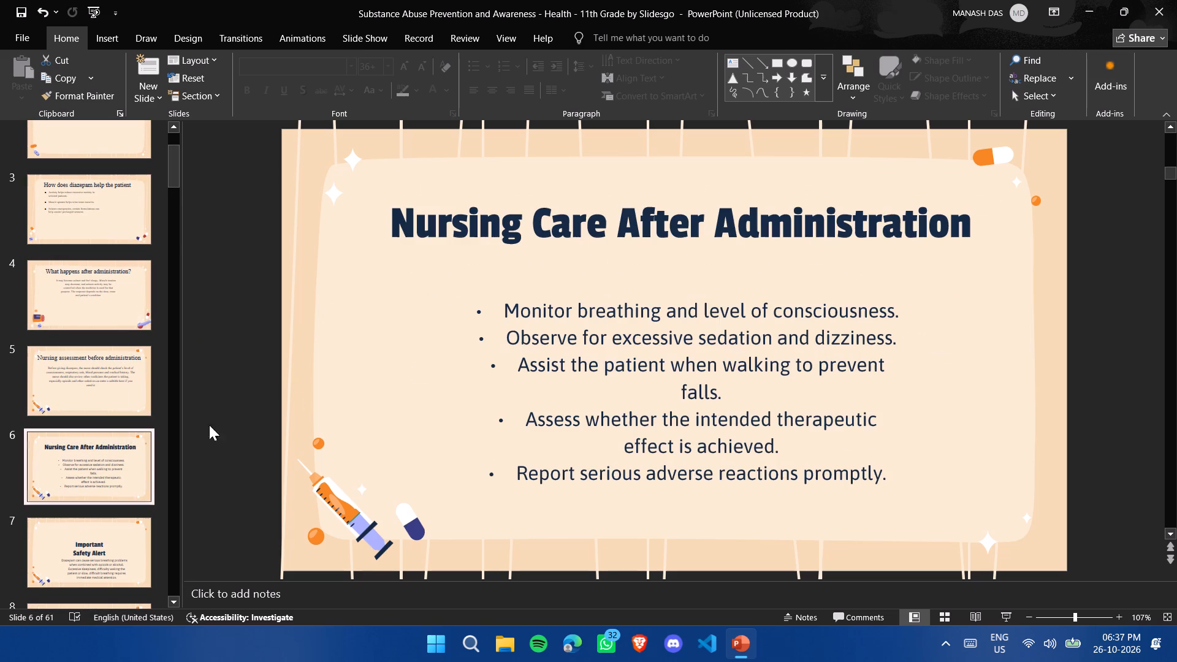
{"action": "left_click", "coordinate": [520, 258]}
{"action": "key", "text": "ctrl+a"}
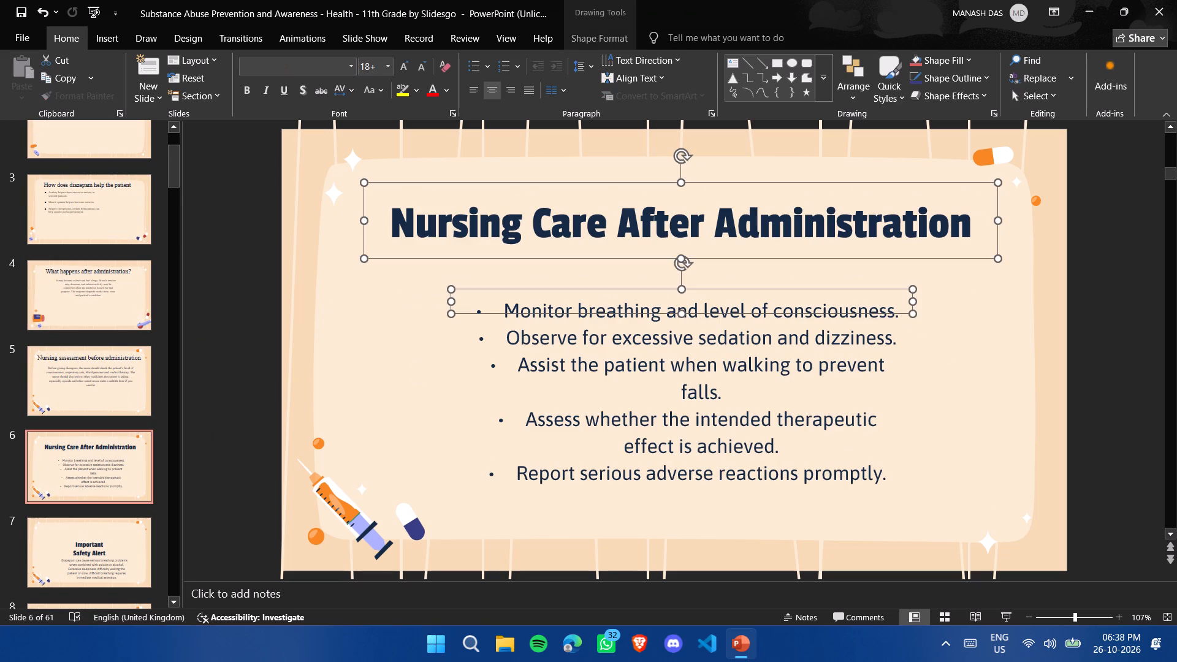
{"action": "left_click", "coordinate": [297, 68]}
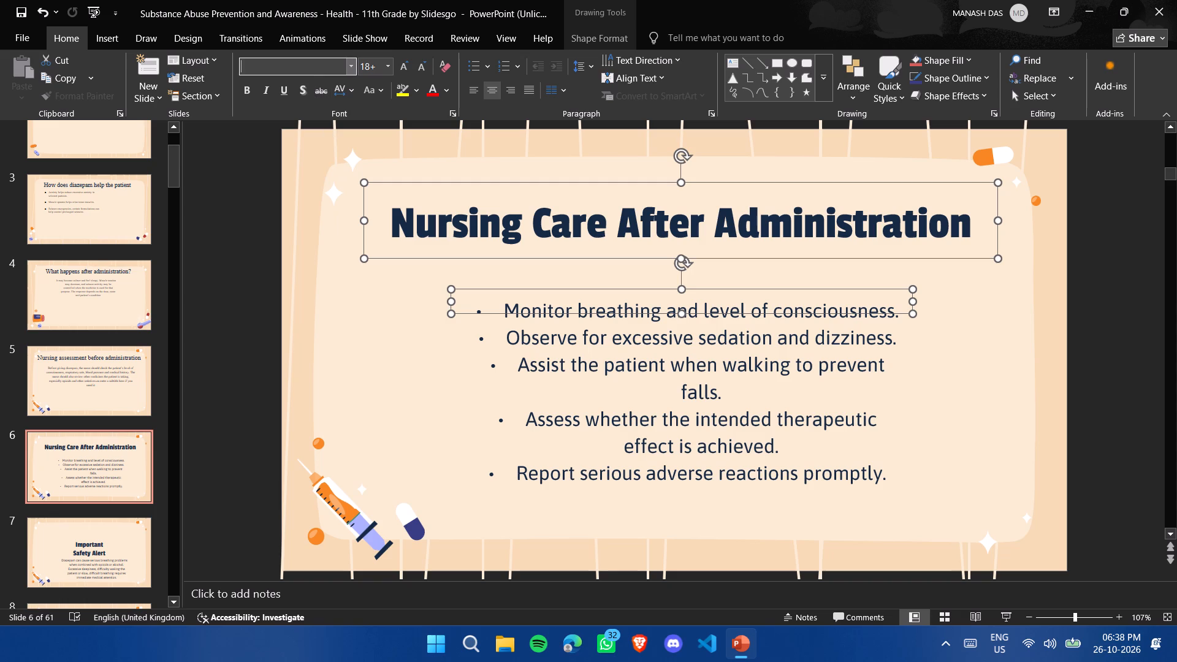
{"action": "key", "text": "t"}
{"action": "key", "text": "Tab"}
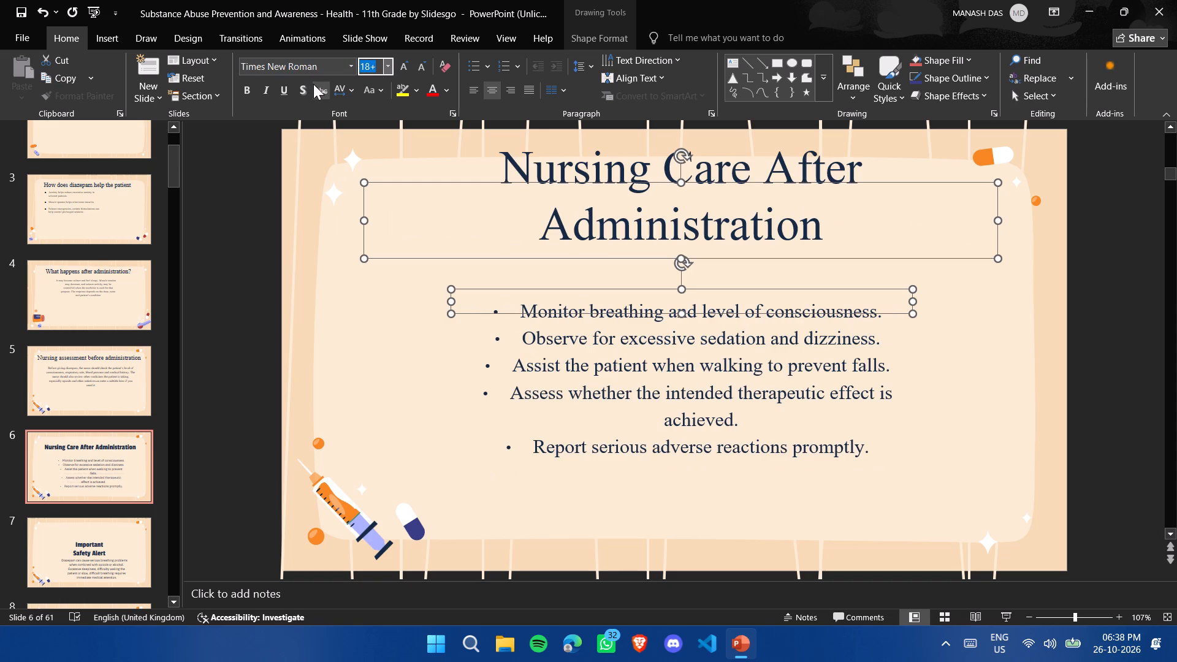
{"action": "left_click", "coordinate": [378, 235]}
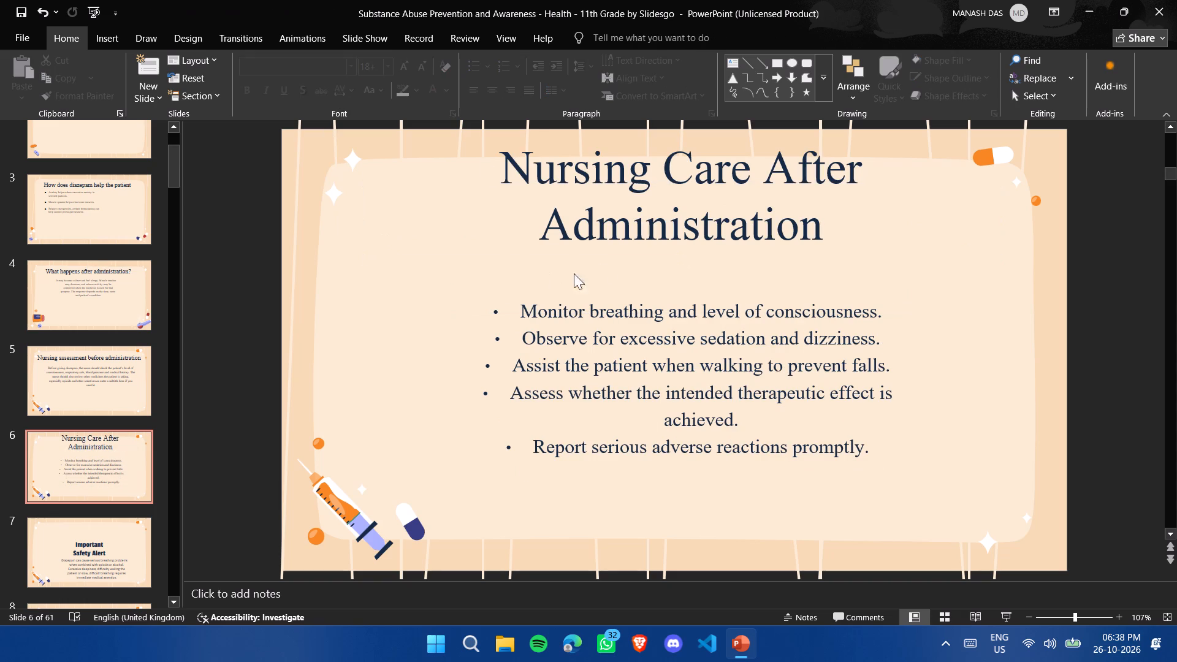
Set slide 6's title text to size 35.
{"action": "left_click", "coordinate": [622, 242]}
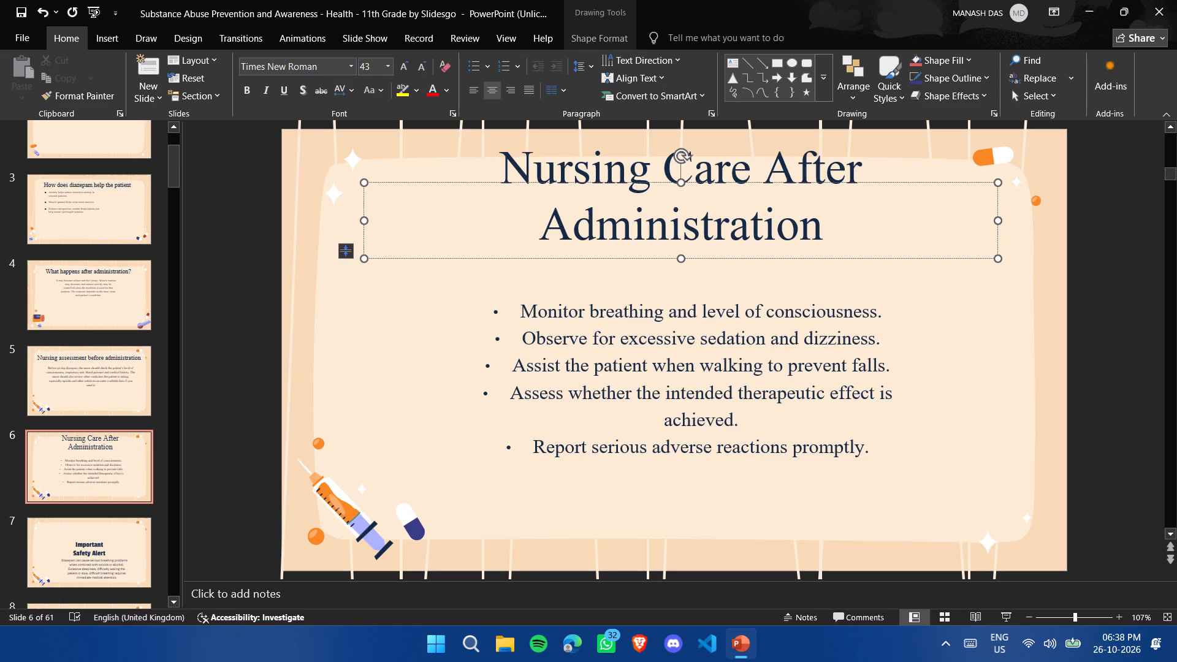
{"action": "key", "text": "ctrl+a"}
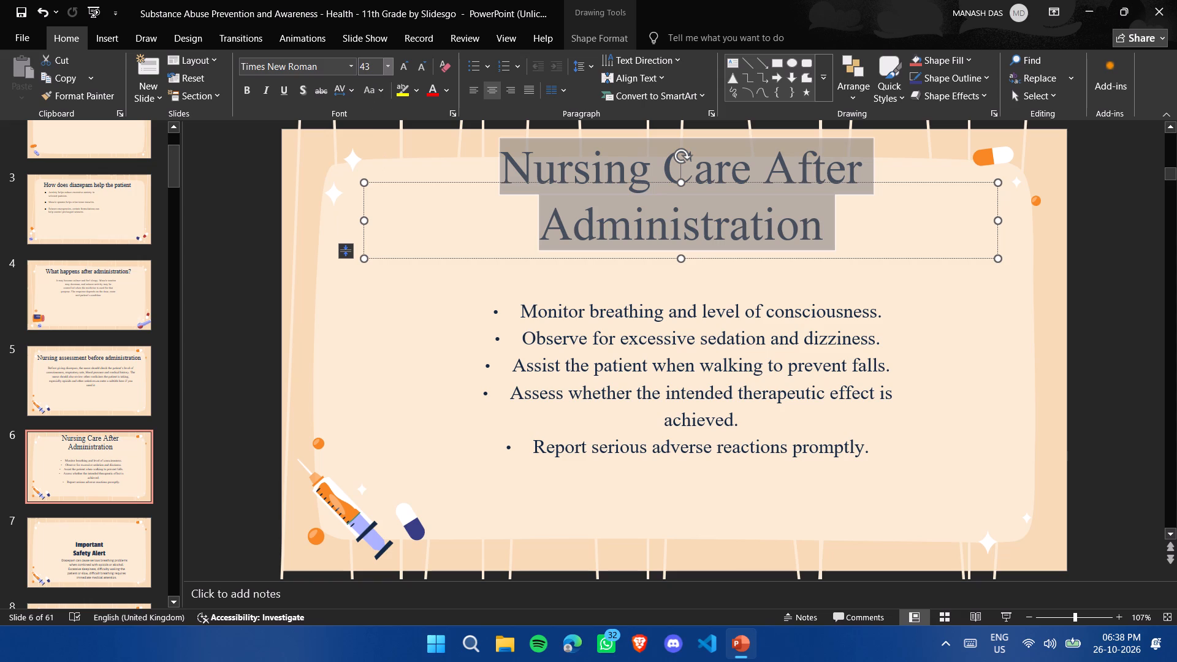
{"action": "left_click", "coordinate": [379, 69]}
{"action": "key", "text": "3"}
{"action": "key", "text": "5"}
{"action": "key", "text": "Return"}
{"action": "left_click", "coordinate": [722, 229]}
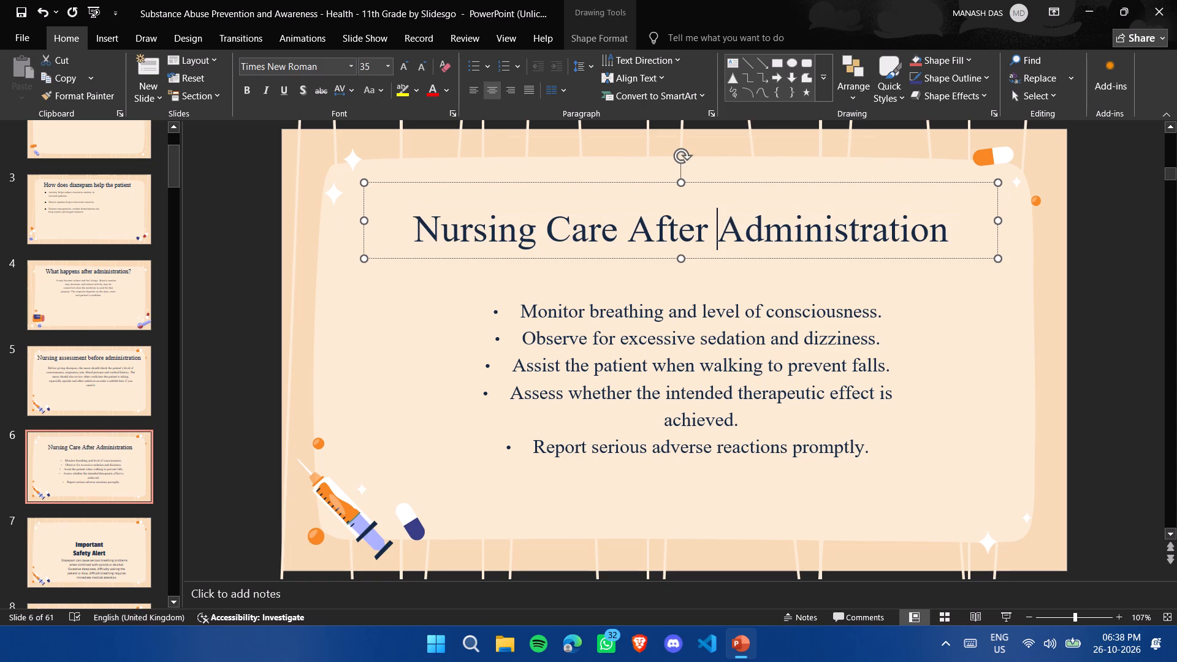
Compare slide 6's title placement with slides 4 and 5, and move the slide 6 title box up to a similar height.
{"action": "left_click", "coordinate": [95, 284]}
{"action": "left_click", "coordinate": [552, 214]}
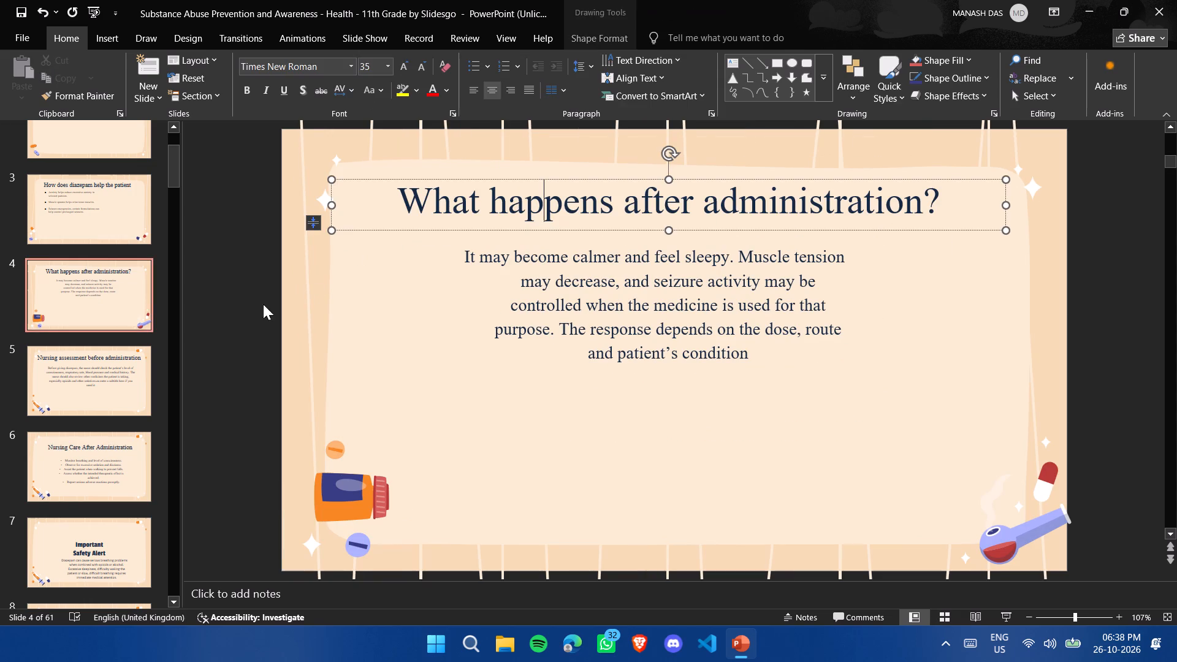
{"action": "left_click", "coordinate": [116, 348]}
{"action": "left_click", "coordinate": [97, 477]}
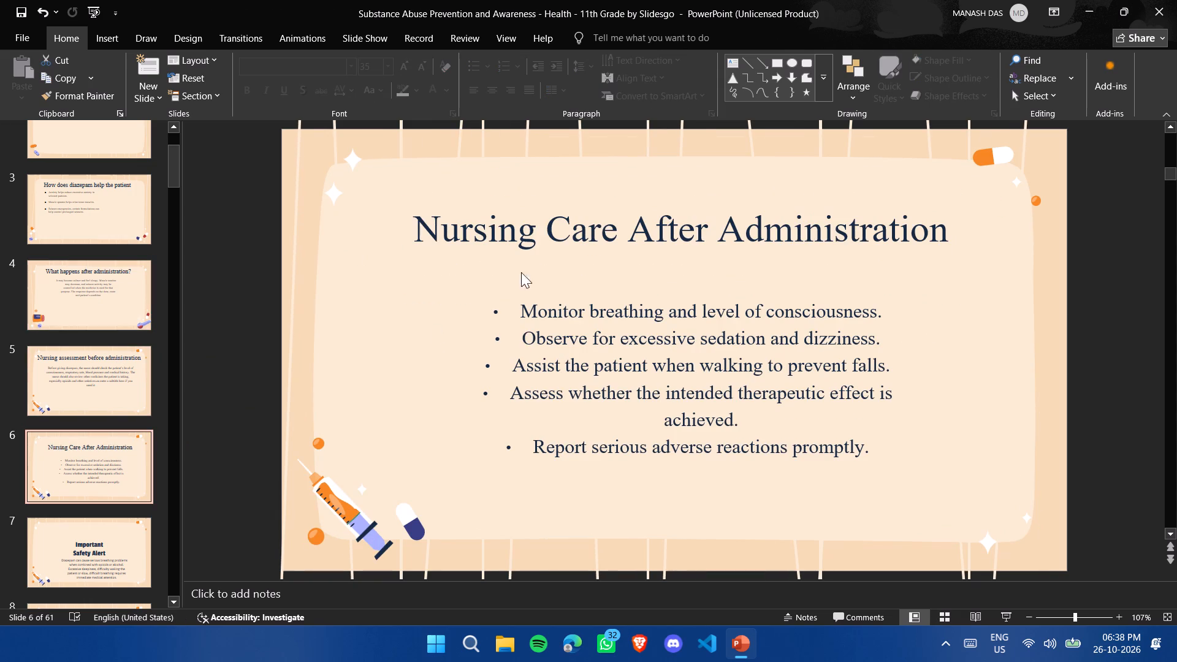
{"action": "left_click", "coordinate": [644, 408]}
{"action": "left_click", "coordinate": [620, 232]}
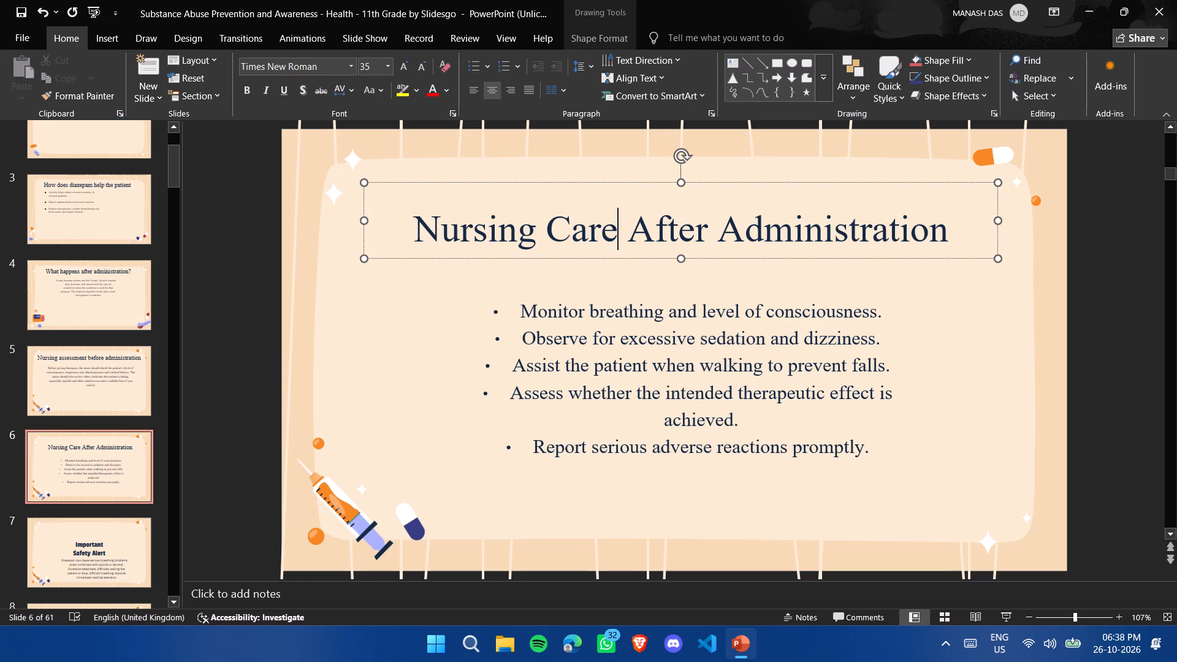
{"action": "left_click_drag", "start_coordinate": [957, 181], "coordinate": [958, 172]}
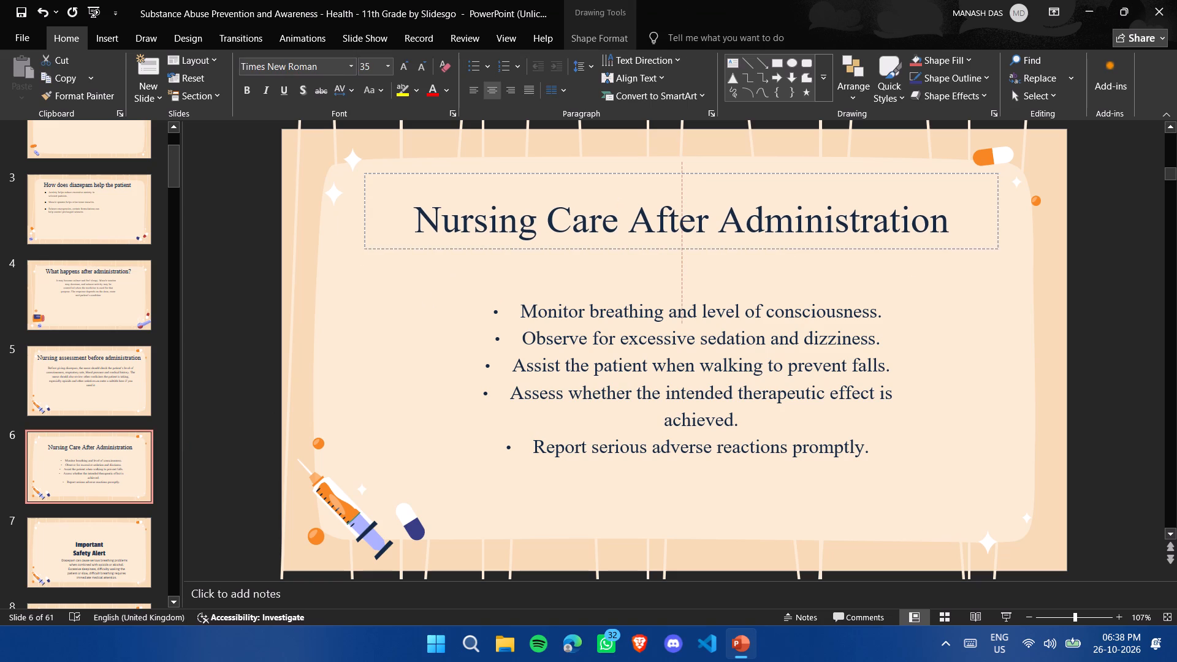
{"action": "left_click_drag", "start_coordinate": [958, 172], "coordinate": [958, 159]}
{"action": "left_click", "coordinate": [834, 525]}
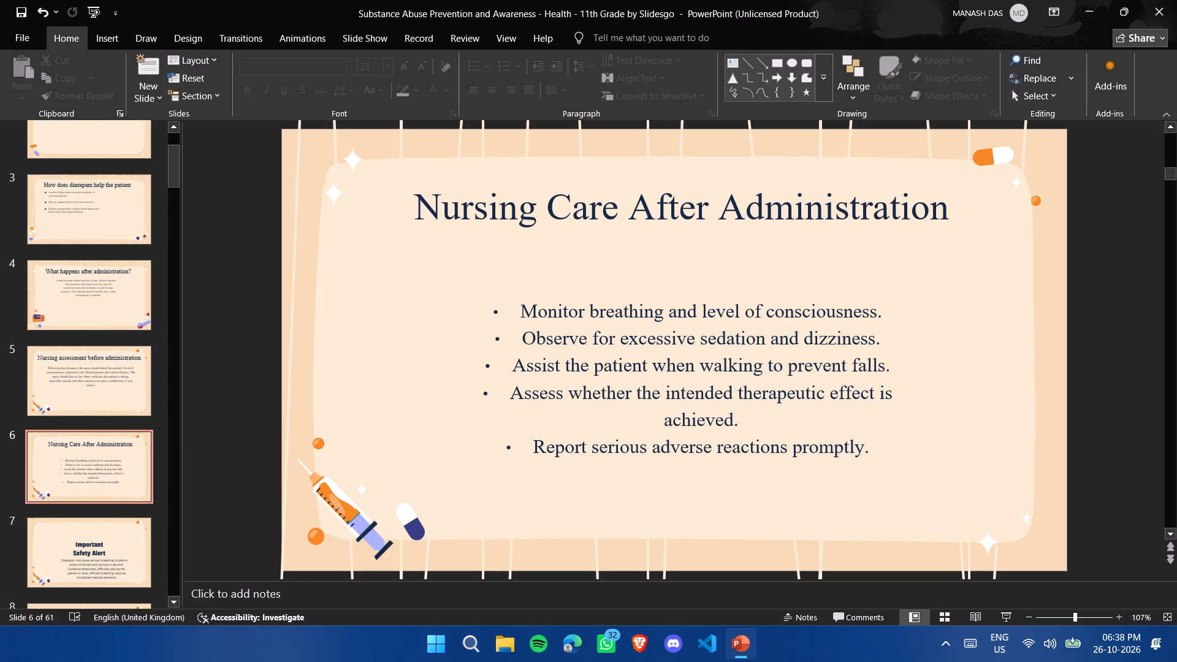
Stretch slide 6's body text box to enclose all five bullets and widen it so the fourth bullet fits on one line.
{"action": "left_click", "coordinate": [779, 435]}
{"action": "left_click", "coordinate": [861, 445]}
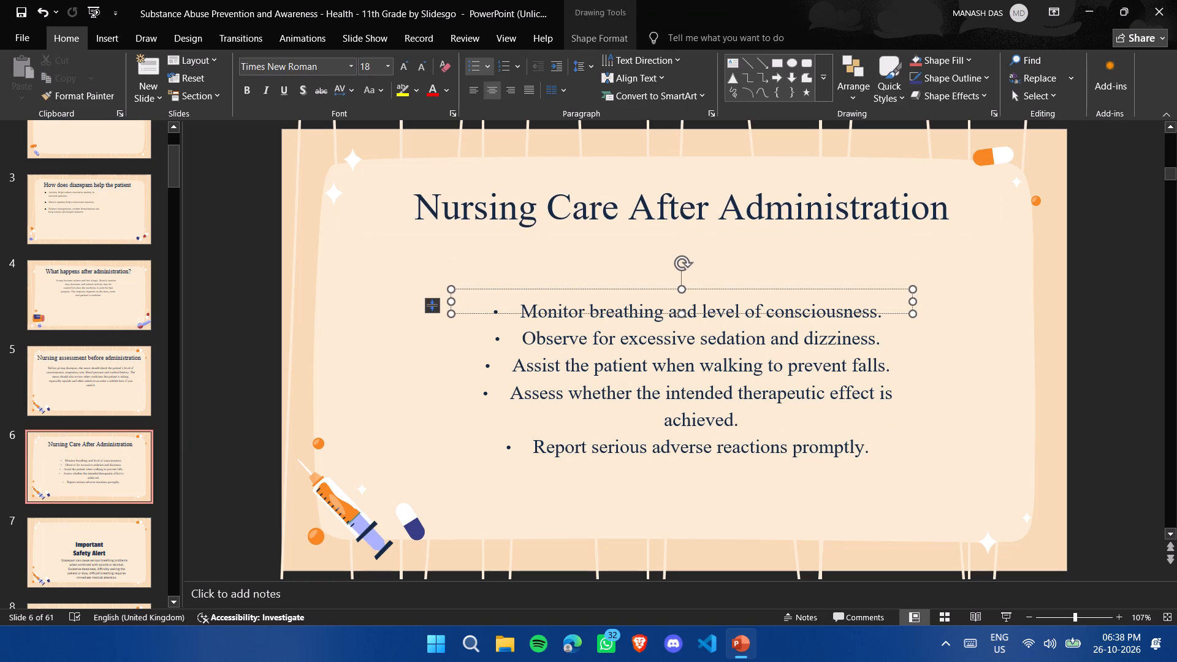
{"action": "left_click_drag", "start_coordinate": [684, 316], "coordinate": [704, 468]}
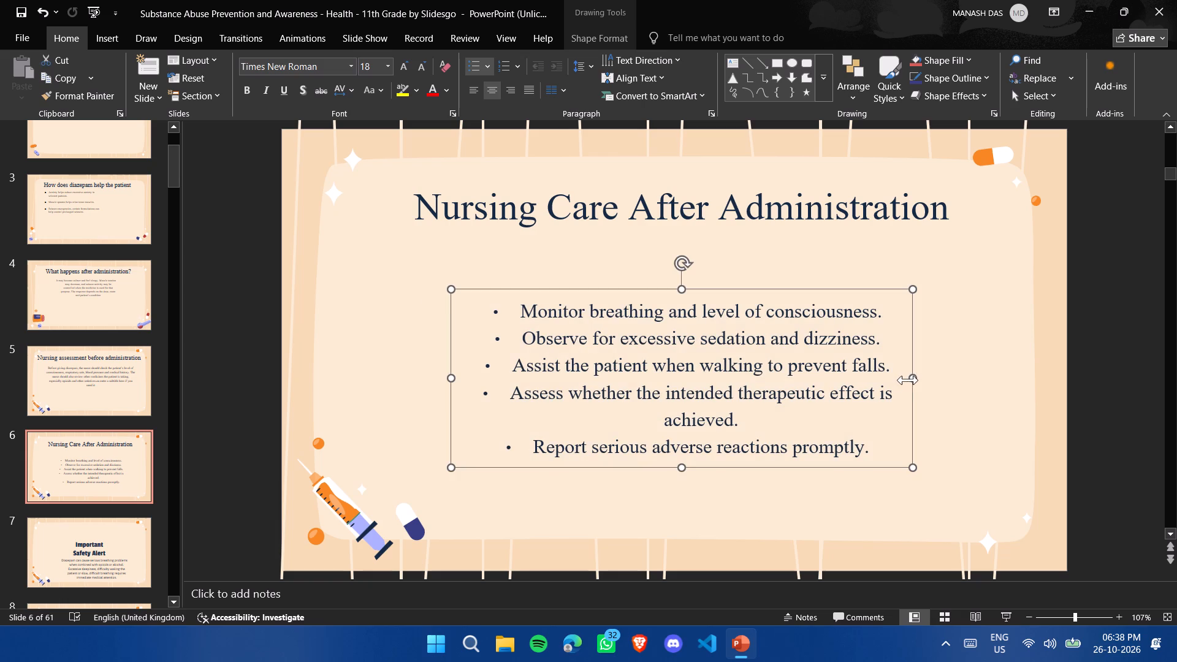
{"action": "left_click_drag", "start_coordinate": [911, 378], "coordinate": [971, 373]}
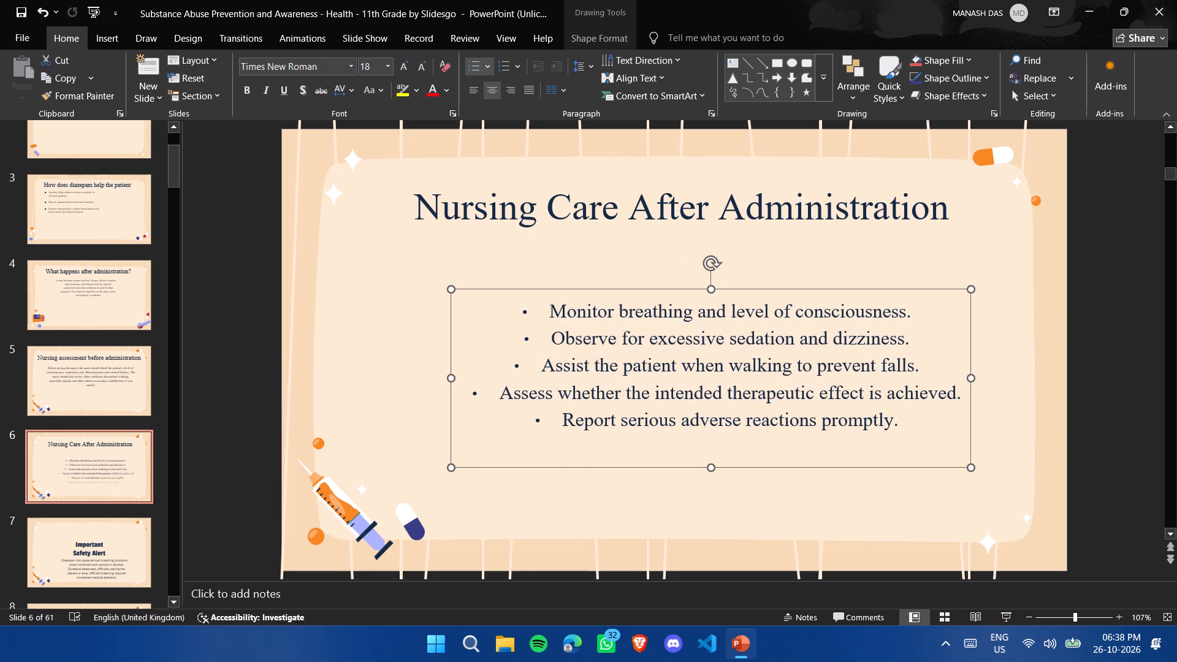
Change the bullets of all five body lines on slide 6 to hollow round bullets.
{"action": "left_click", "coordinate": [492, 395]}
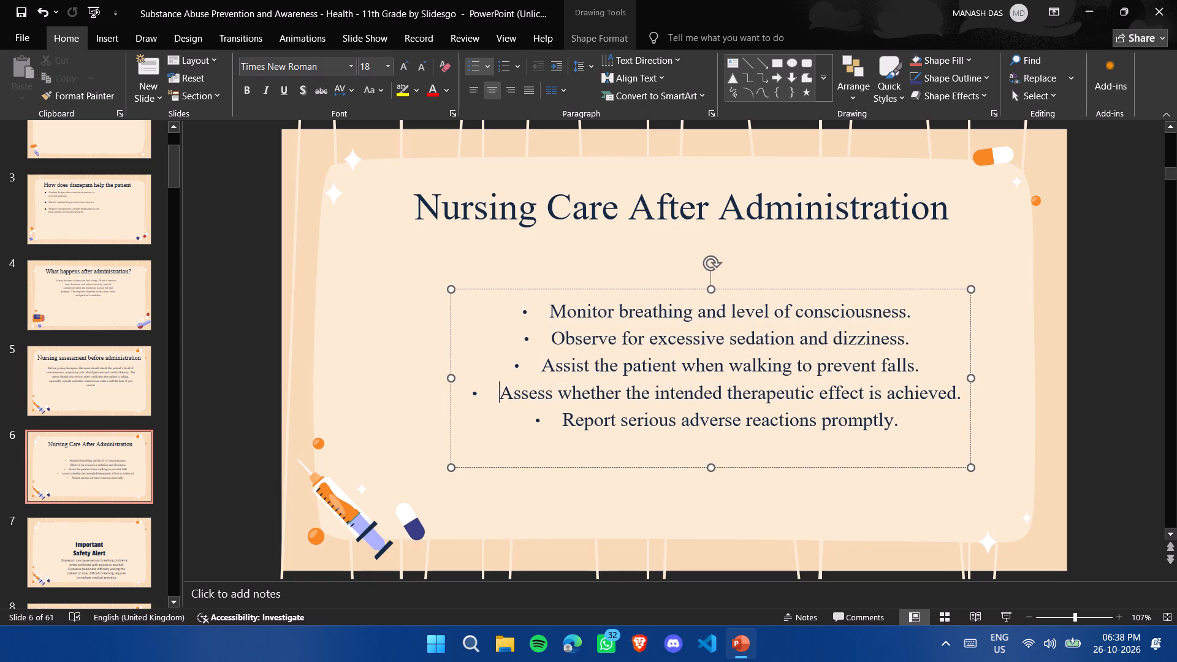
{"action": "key", "text": "ctrl+a"}
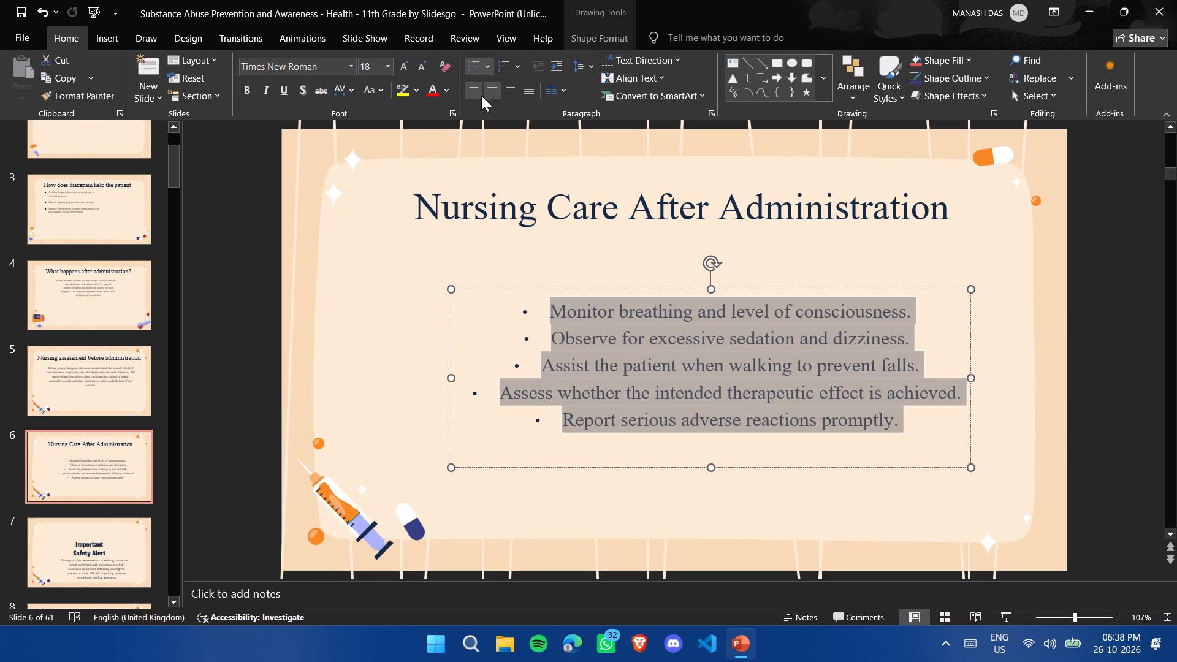
{"action": "left_click", "coordinate": [474, 77]}
{"action": "left_click", "coordinate": [486, 71]}
{"action": "left_click", "coordinate": [640, 119]}
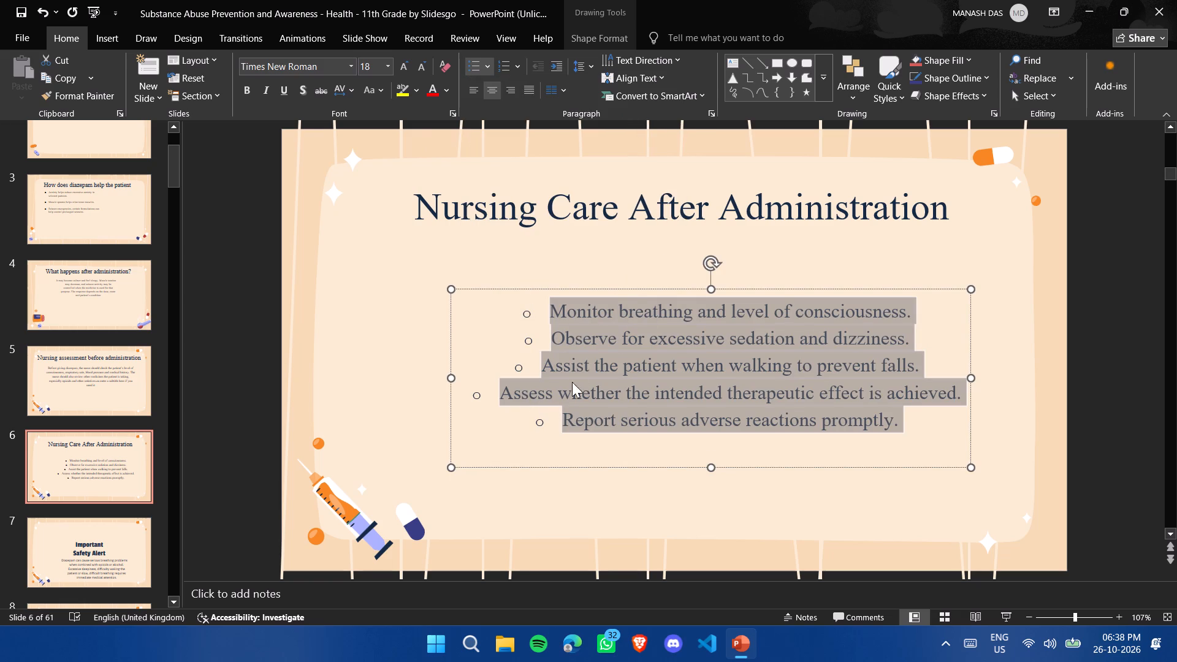
Widen slide 6's body text box further and left-align its bulleted text.
{"action": "left_click_drag", "start_coordinate": [972, 378], "coordinate": [1010, 375]}
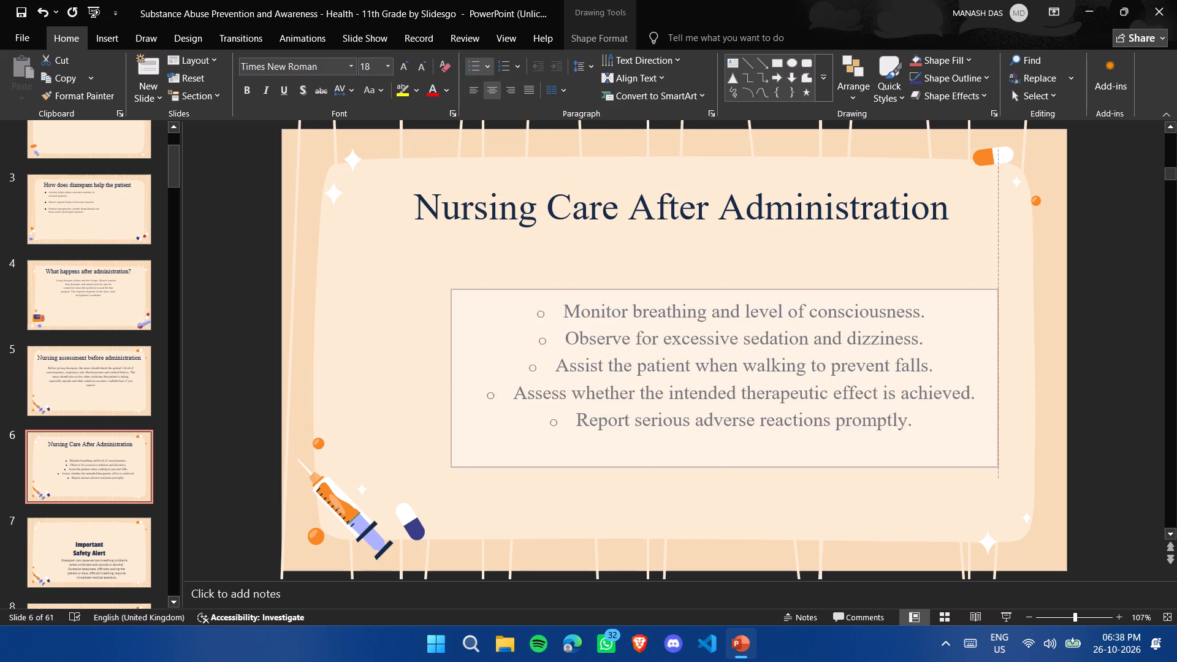
{"action": "left_click_drag", "start_coordinate": [1010, 375], "coordinate": [1036, 373]}
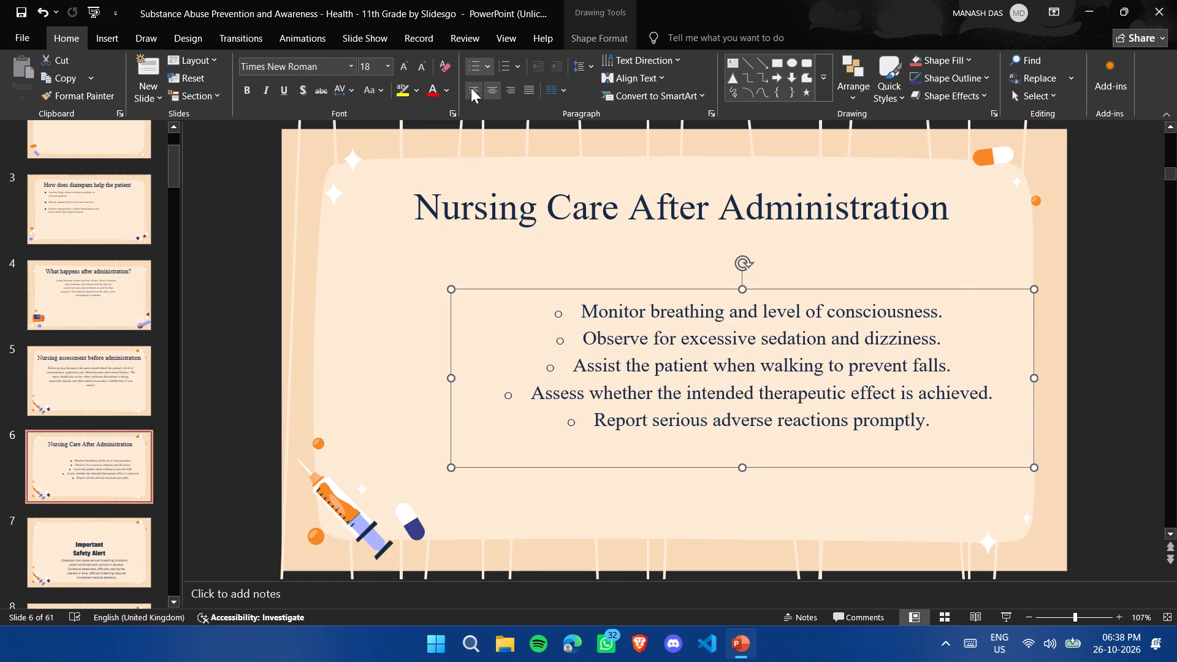
{"action": "left_click", "coordinate": [471, 88]}
Move slide 6's body text box up and leftward so it sits directly beneath the title.
{"action": "left_click_drag", "start_coordinate": [588, 287], "coordinate": [563, 280]}
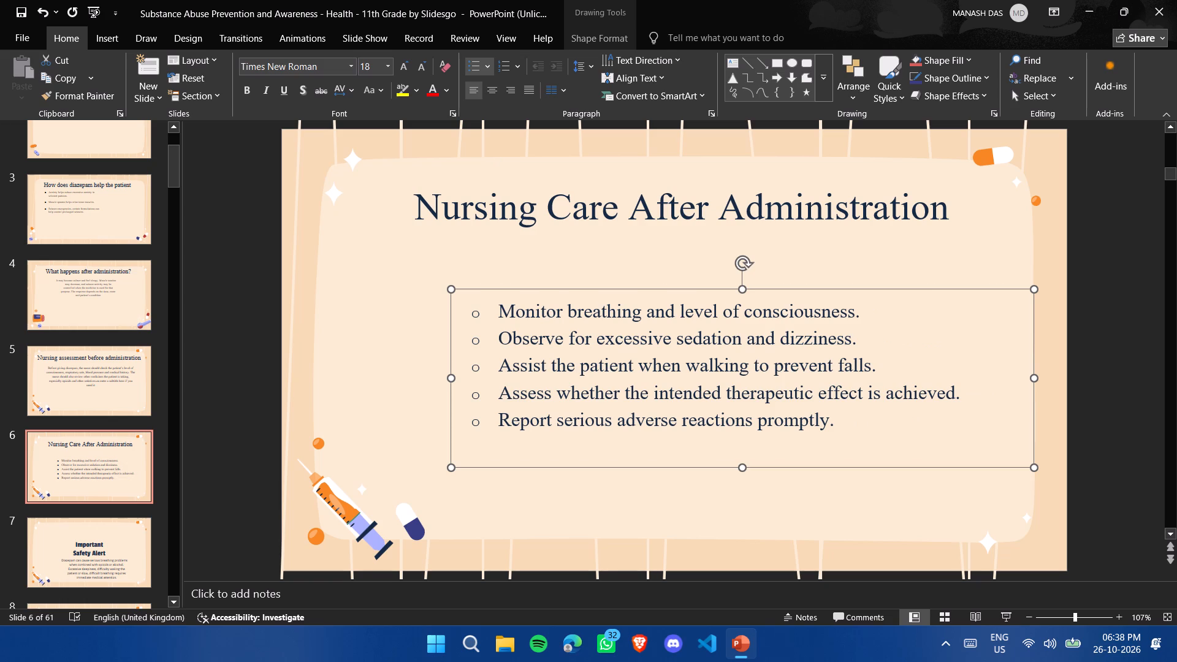
{"action": "left_click_drag", "start_coordinate": [563, 280], "coordinate": [519, 243]}
{"action": "left_click", "coordinate": [494, 173]}
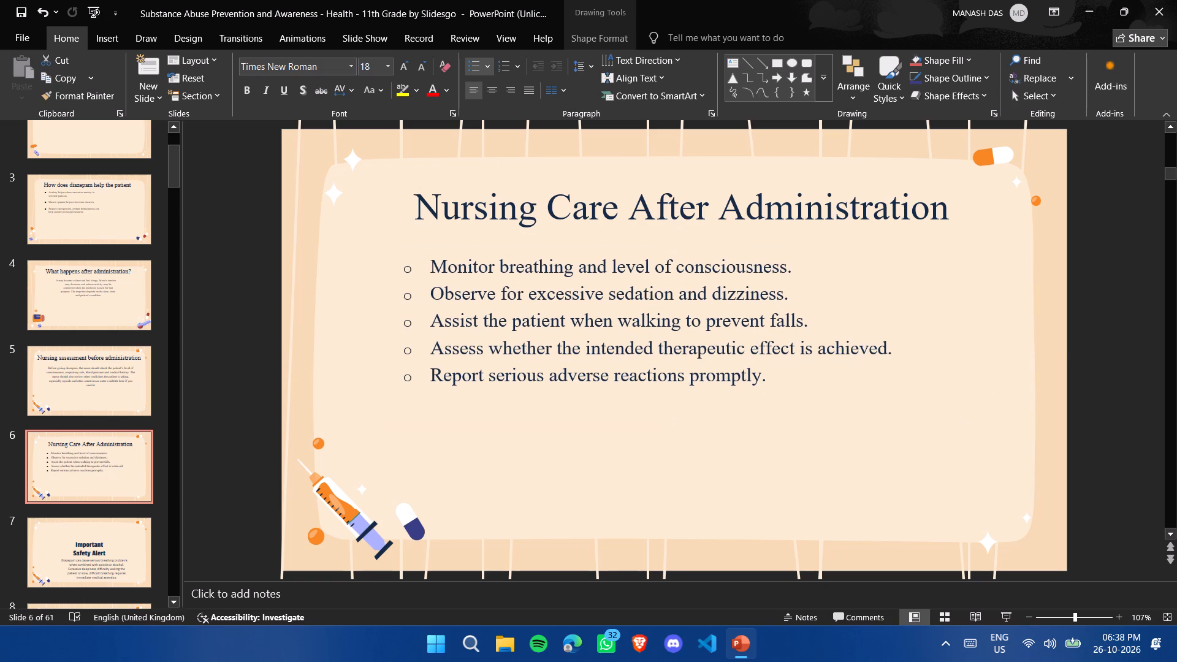
Set all of slide 6's bulleted body text to size 16.
{"action": "left_click", "coordinate": [544, 363]}
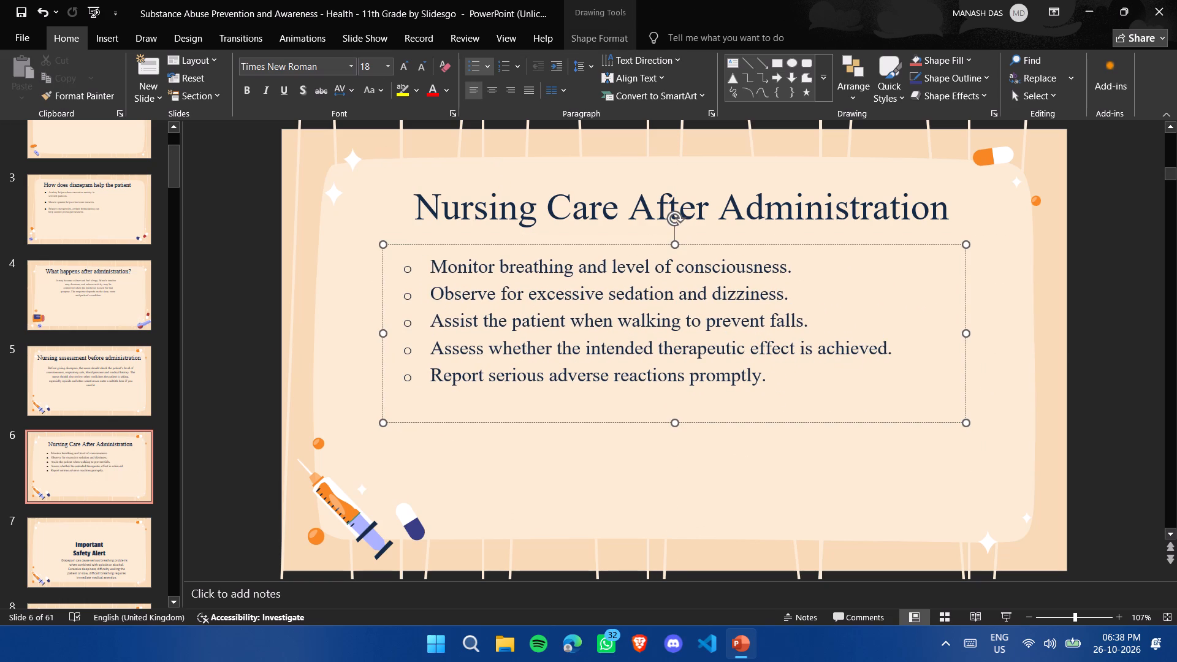
{"action": "left_click", "coordinate": [581, 321]}
{"action": "key", "text": "ctrl+a"}
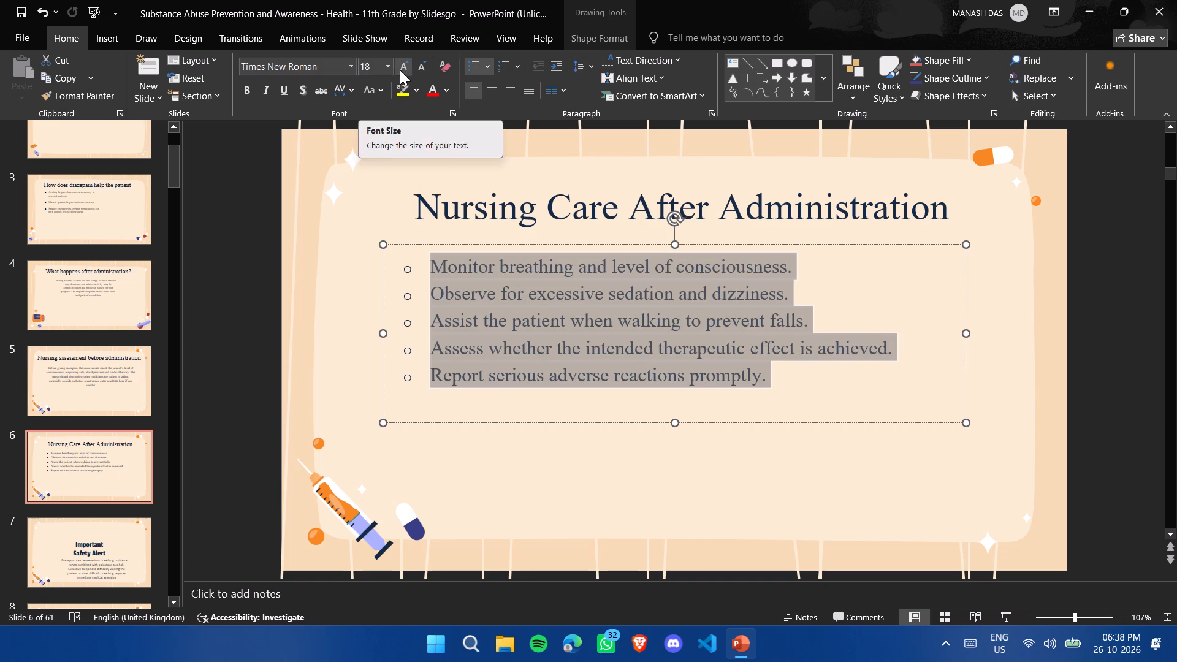
{"action": "left_click", "coordinate": [418, 67]}
{"action": "left_click", "coordinate": [418, 67]}
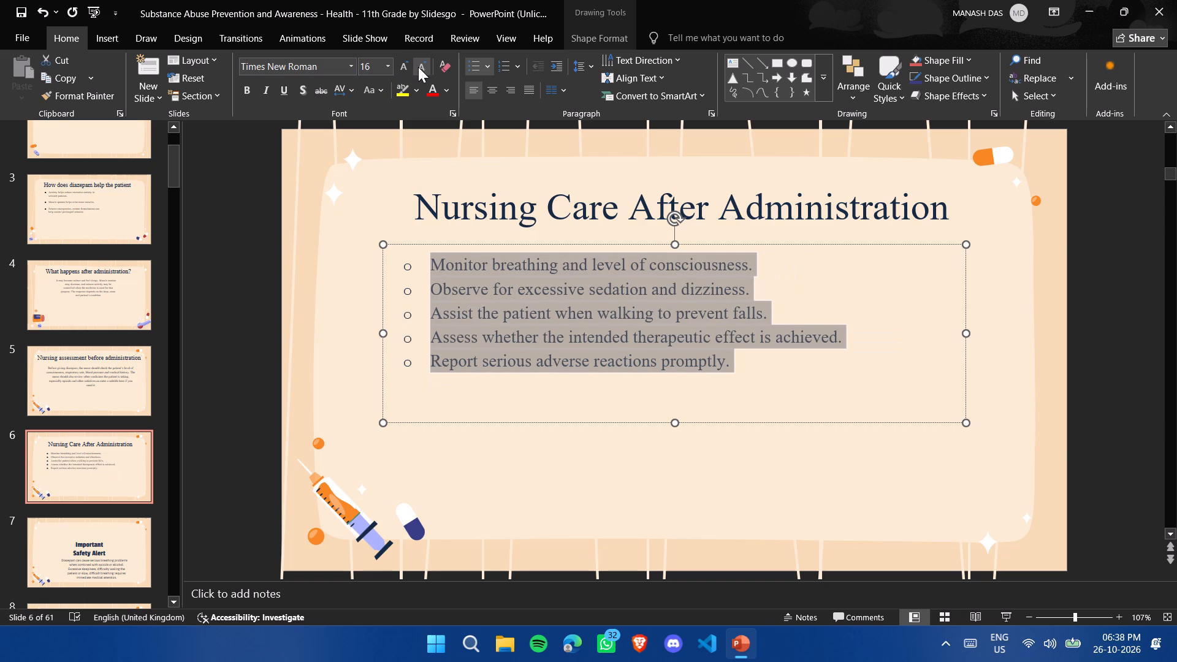
{"action": "left_click", "coordinate": [405, 69]}
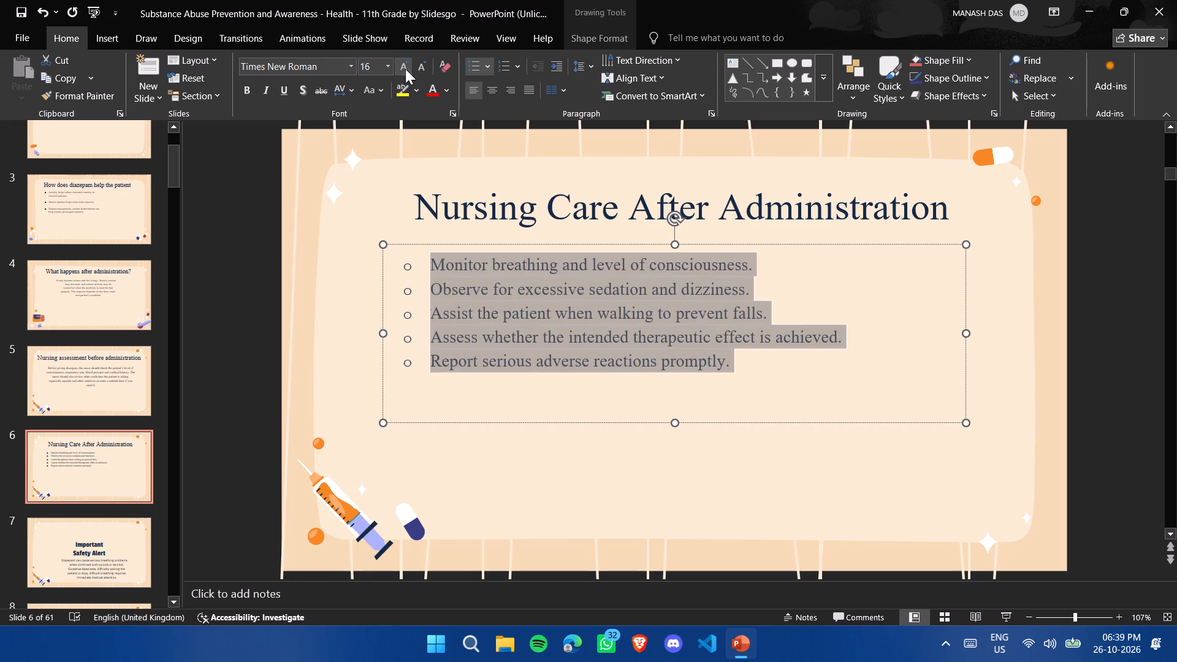
{"action": "left_click", "coordinate": [701, 471]}
Check slide 5's body text, and set slide 4's body text under "What happens after administration?" to size 18.
{"action": "left_click", "coordinate": [104, 368]}
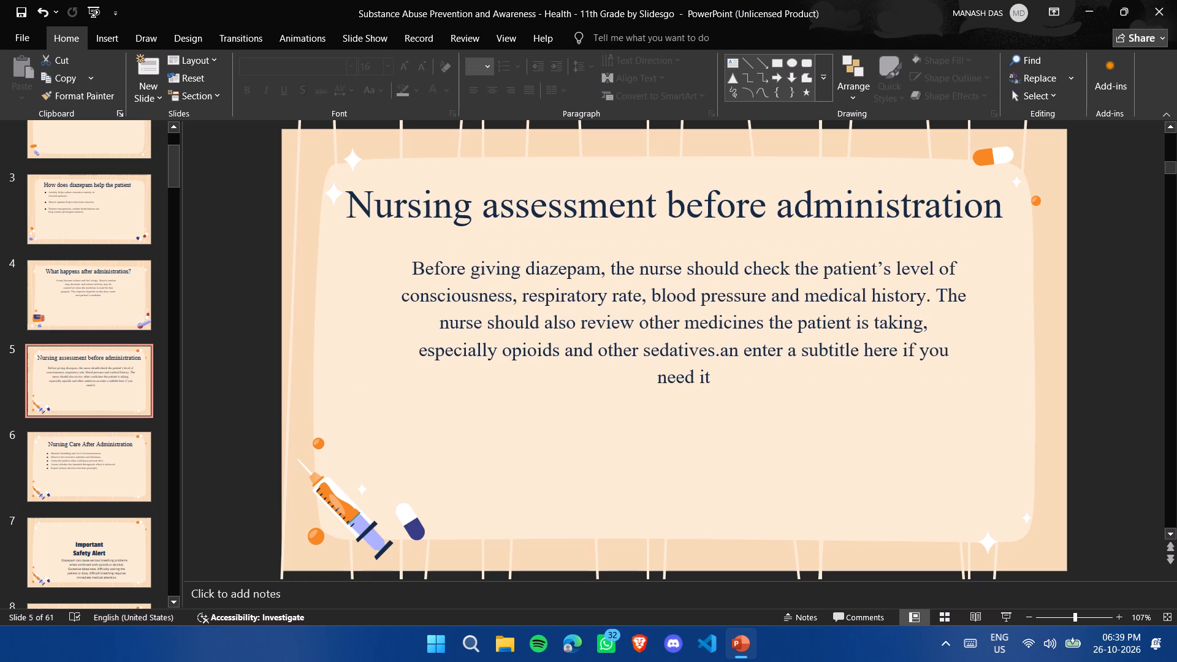
{"action": "left_click", "coordinate": [491, 350]}
{"action": "left_click", "coordinate": [80, 301]}
{"action": "left_click", "coordinate": [515, 278]}
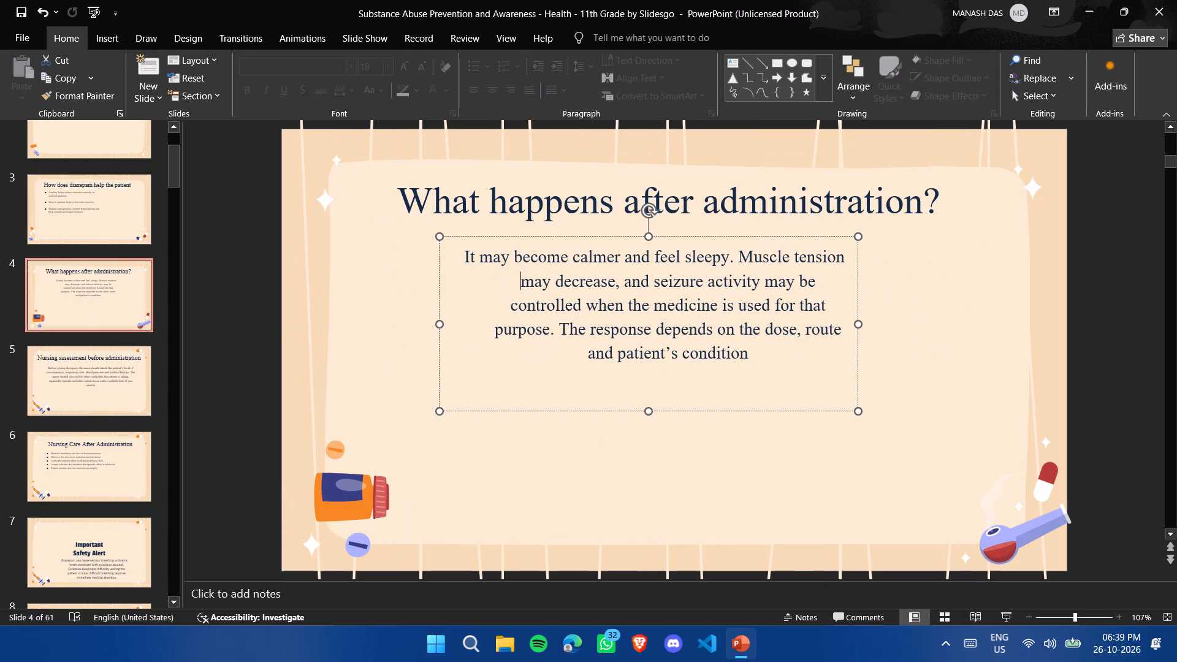
{"action": "key", "text": "ctrl+a"}
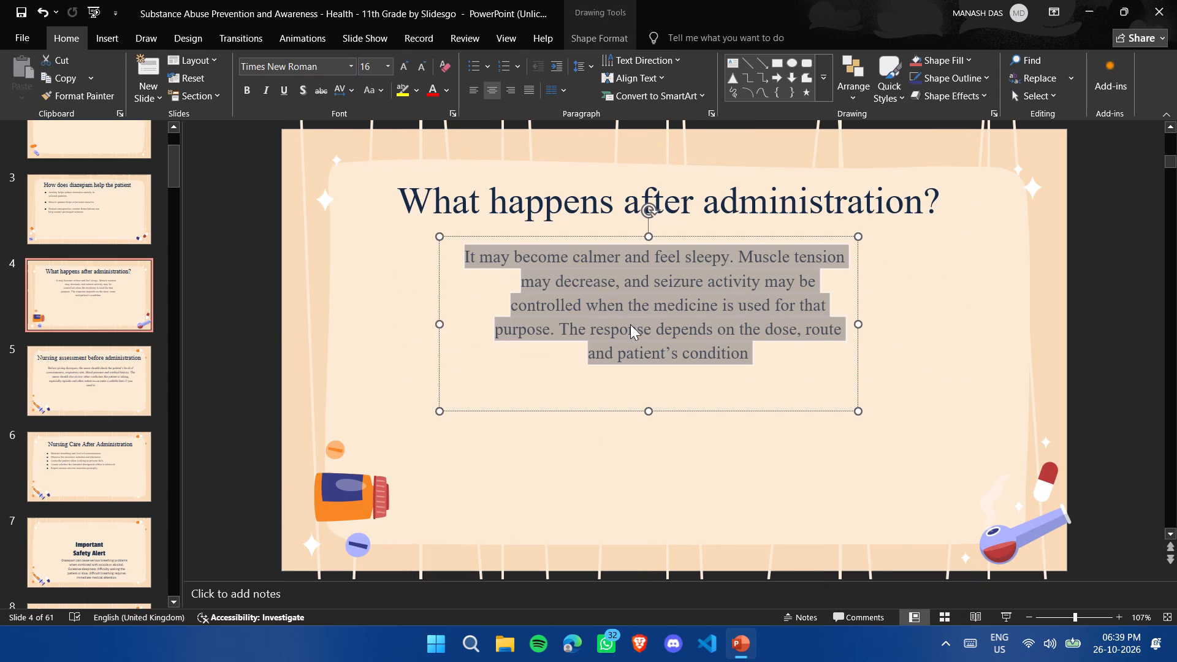
{"action": "left_click", "coordinate": [406, 65]}
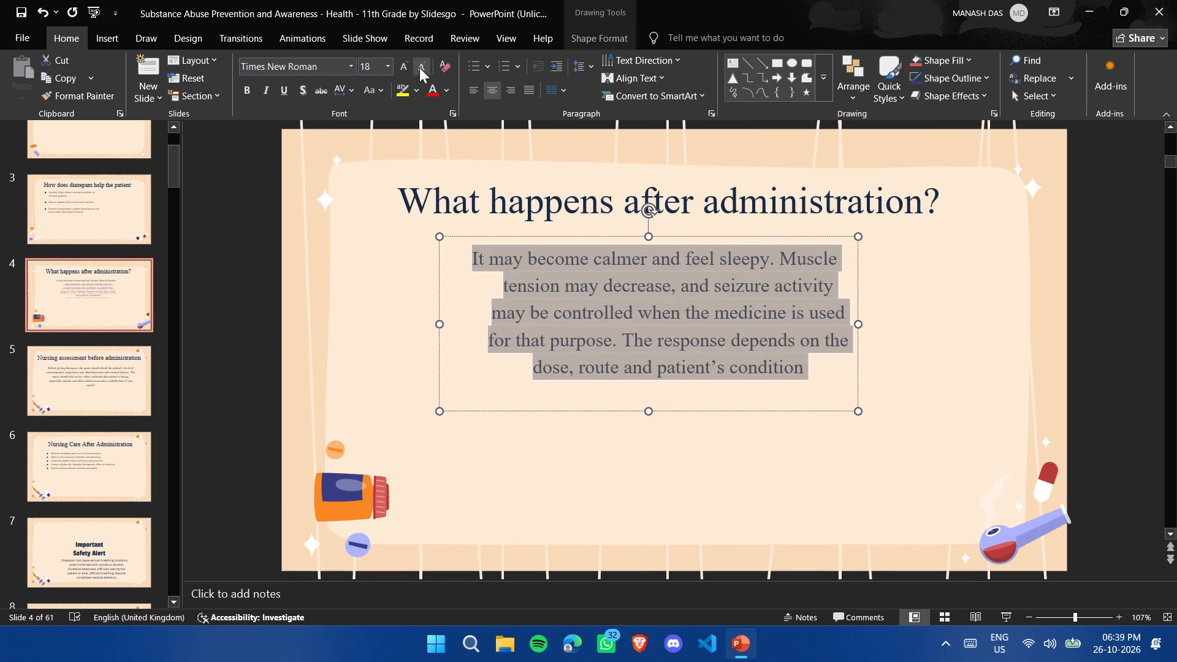
{"action": "left_click", "coordinate": [121, 272]}
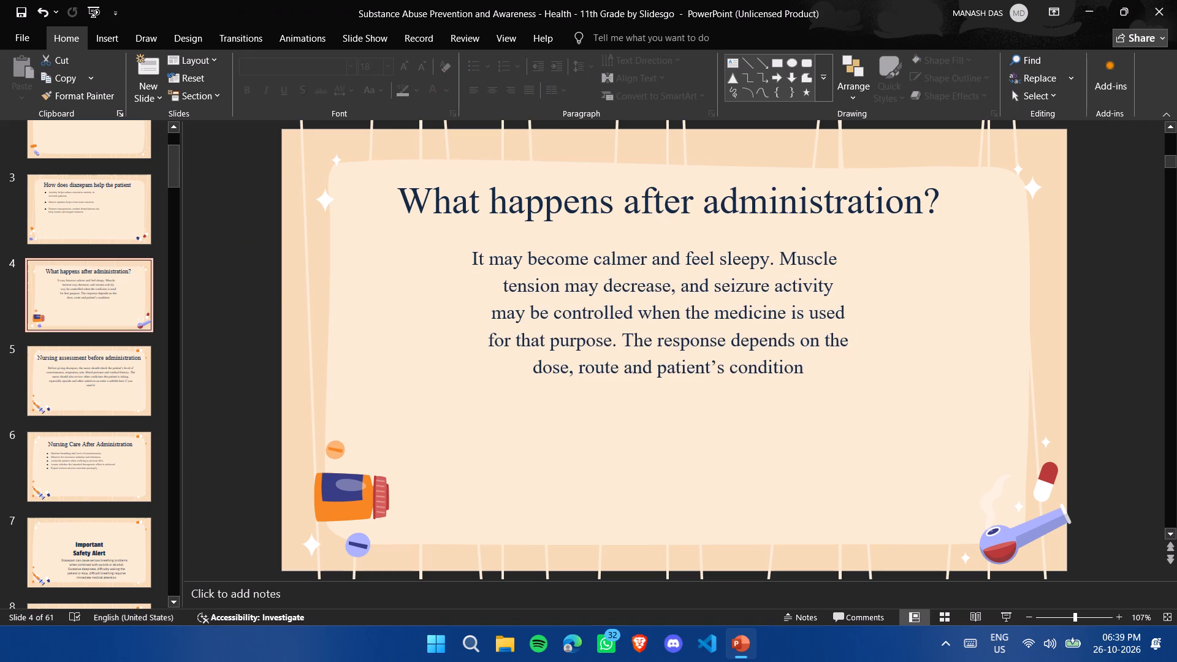
Set slide 3's bulleted text under "How does diazepam help the patient" to size 18.
{"action": "left_click", "coordinate": [601, 338]}
{"action": "left_click", "coordinate": [103, 231]}
{"action": "left_click", "coordinate": [554, 297]}
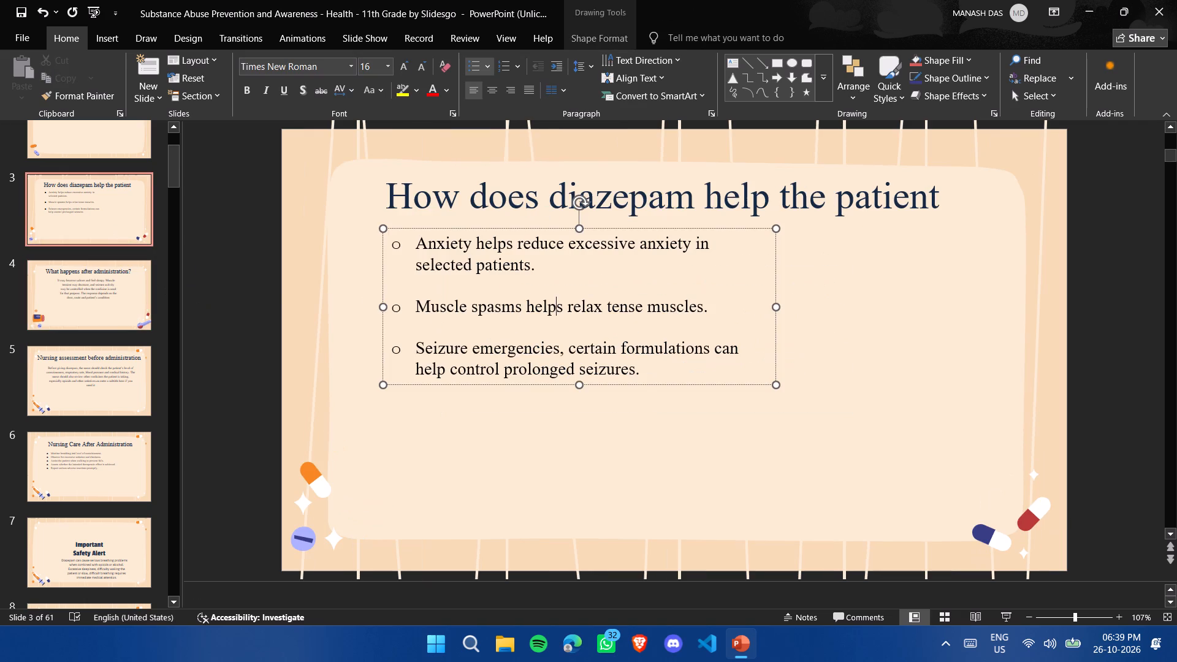
{"action": "key", "text": "ctrl+a"}
{"action": "left_click", "coordinate": [403, 66]}
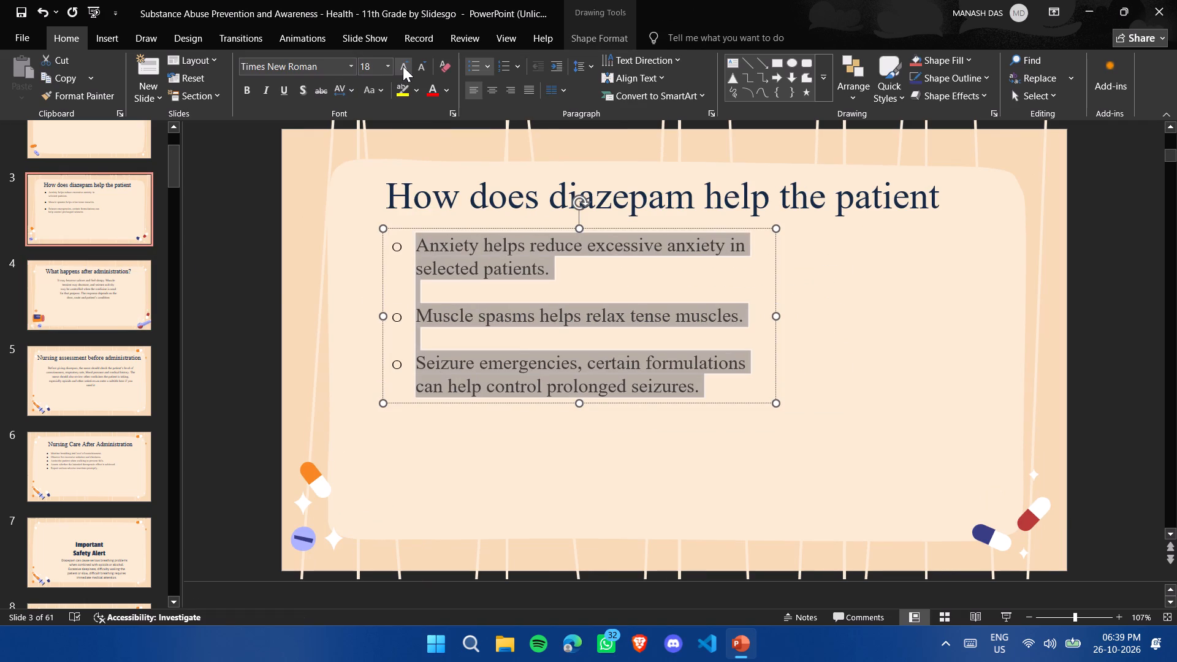
Set slide 2's body text under "Understanding diazepam" to size 18.
{"action": "left_click", "coordinate": [107, 303]}
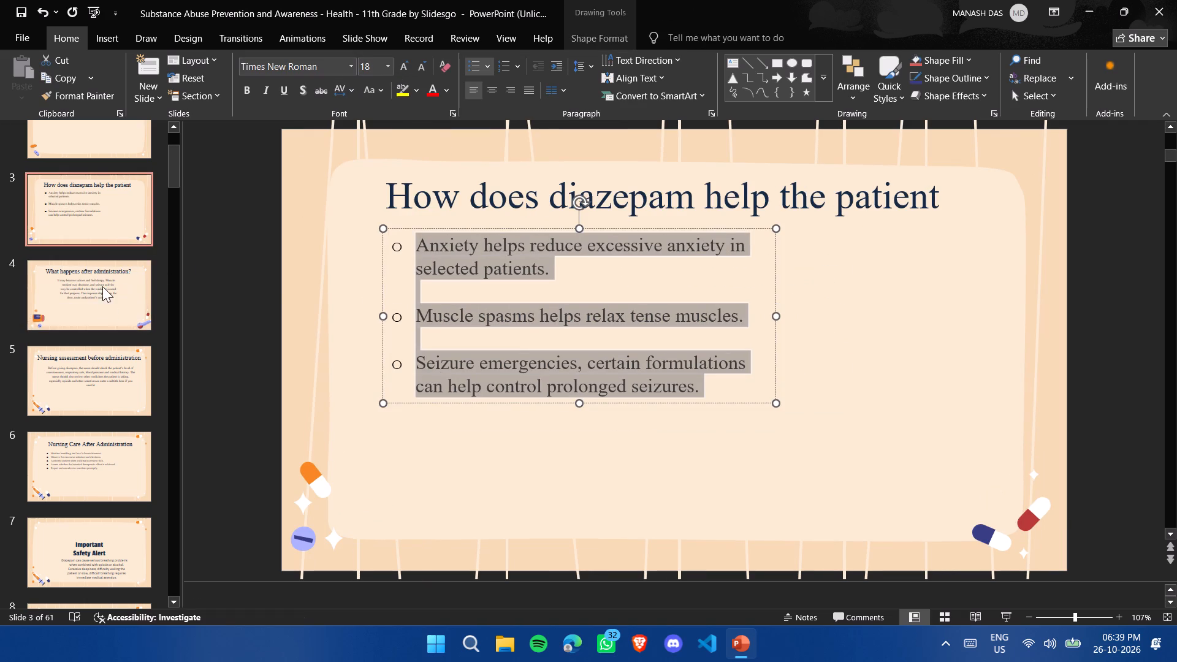
{"action": "left_click", "coordinate": [93, 190]}
{"action": "left_click", "coordinate": [63, 201]}
{"action": "scroll", "coordinate": [69, 203], "scroll_direction": "up", "scroll_amount": 1}
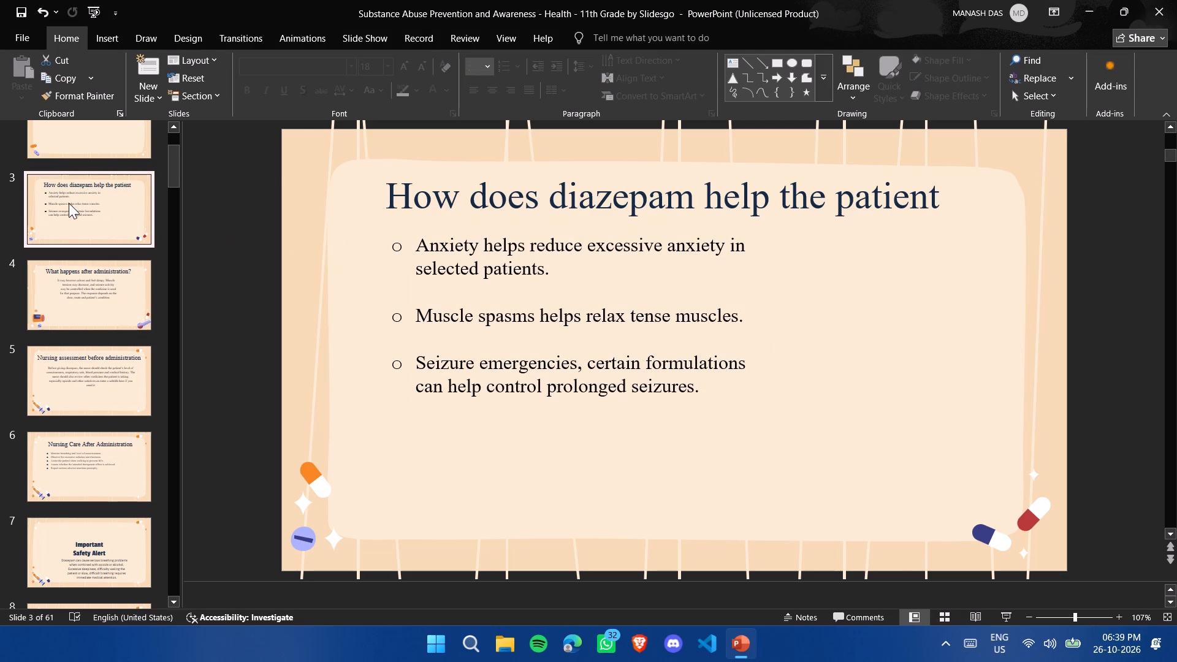
{"action": "scroll", "coordinate": [69, 203], "scroll_direction": "up", "scroll_amount": 1}
{"action": "left_click", "coordinate": [77, 215]}
{"action": "left_click", "coordinate": [713, 304], "text": "ctrl"}
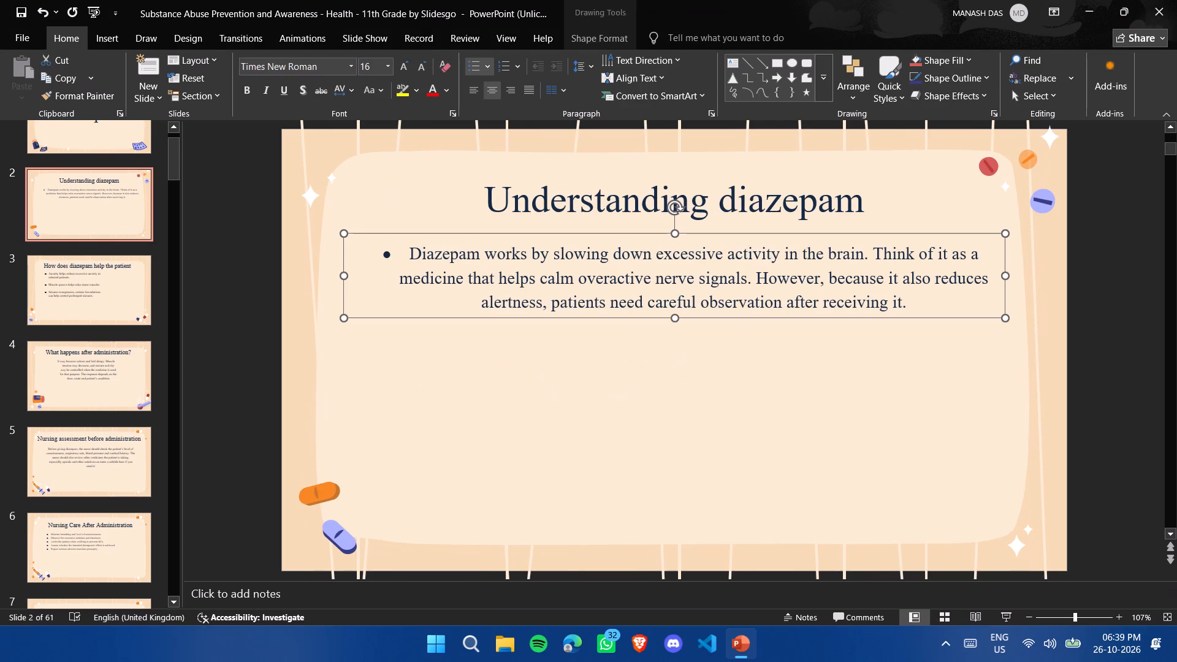
{"action": "key", "text": "ctrl+a"}
{"action": "left_click", "coordinate": [504, 289]}
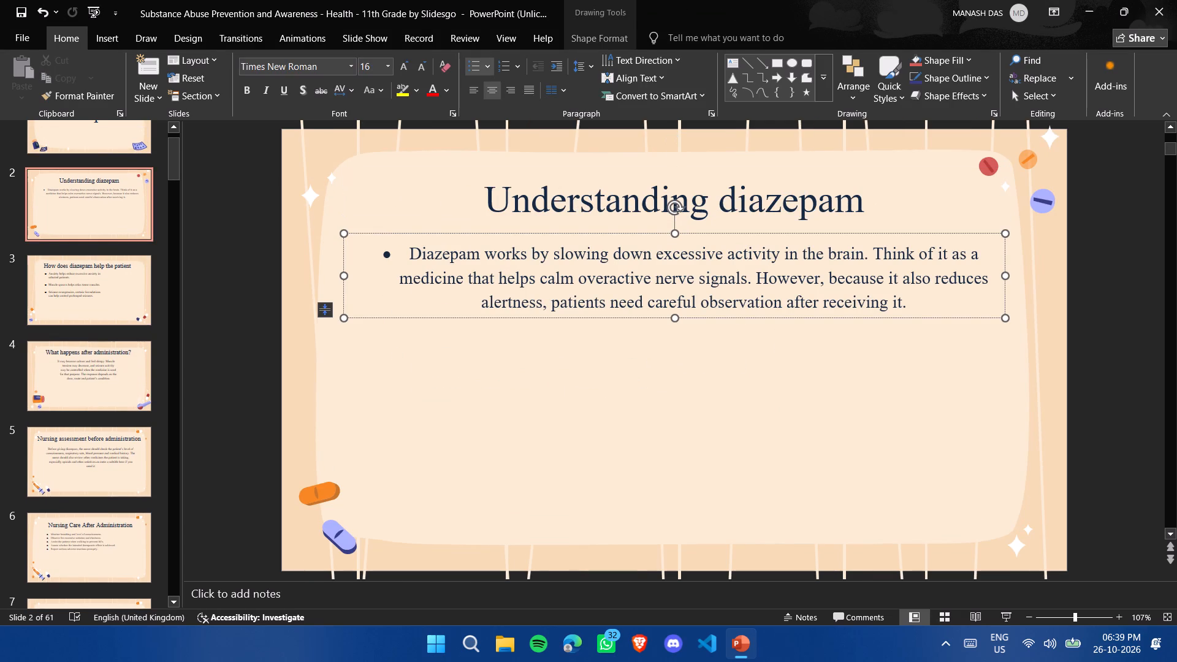
{"action": "key", "text": "ctrl+a"}
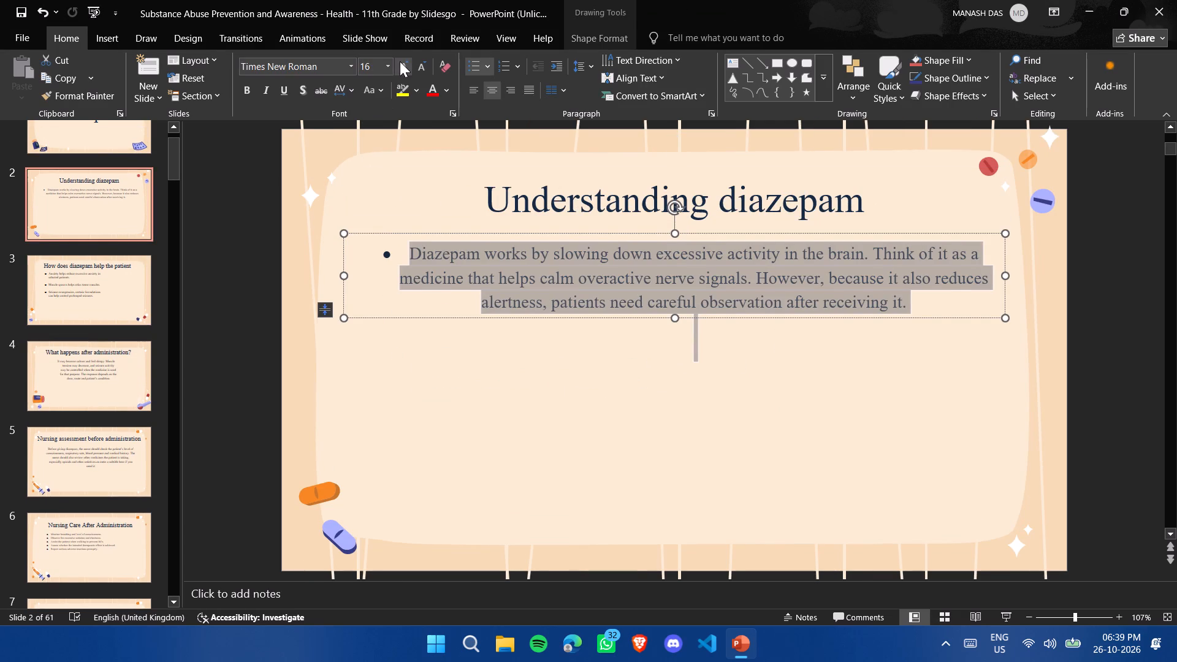
{"action": "left_click", "coordinate": [400, 61]}
{"action": "left_click", "coordinate": [497, 387]}
Review slides 3 to 6 to compare their body text size and placement.
{"action": "scroll", "coordinate": [99, 212], "scroll_direction": "up", "scroll_amount": 1}
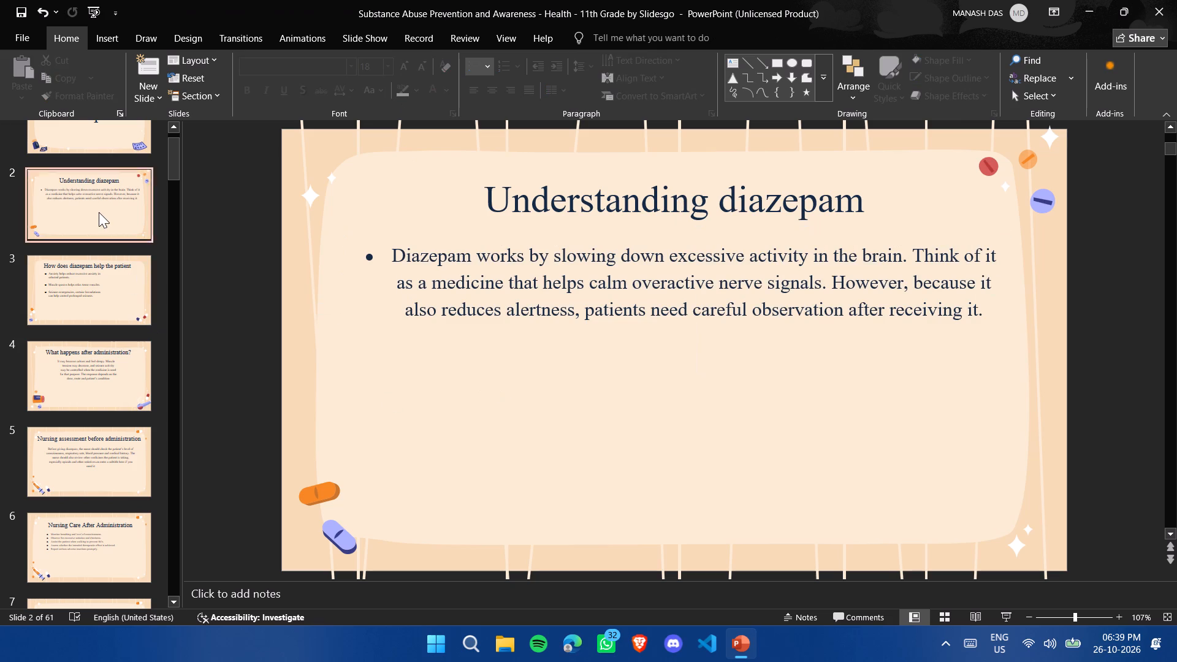
{"action": "scroll", "coordinate": [99, 212], "scroll_direction": "up", "scroll_amount": 1}
{"action": "left_click", "coordinate": [112, 343]}
{"action": "left_click", "coordinate": [99, 395]}
{"action": "scroll", "coordinate": [93, 450], "scroll_direction": "down", "scroll_amount": 1}
{"action": "left_click", "coordinate": [93, 450]}
{"action": "scroll", "coordinate": [93, 505], "scroll_direction": "down", "scroll_amount": 2}
{"action": "left_click", "coordinate": [96, 483]}
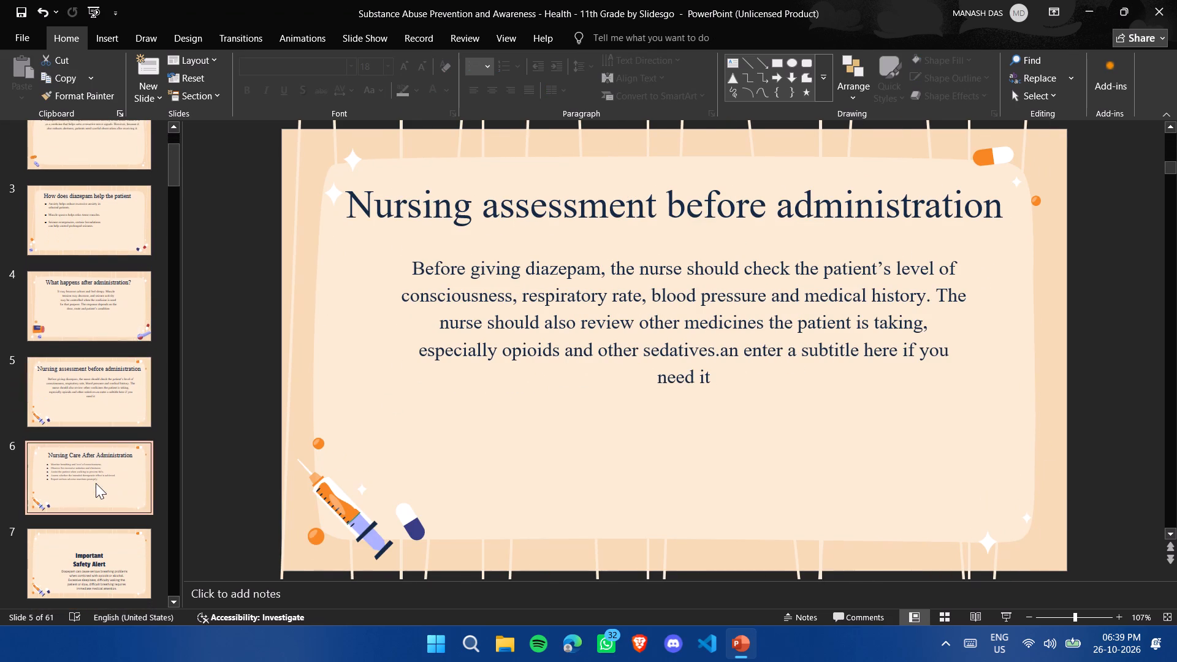
{"action": "scroll", "coordinate": [96, 483], "scroll_direction": "down", "scroll_amount": 1}
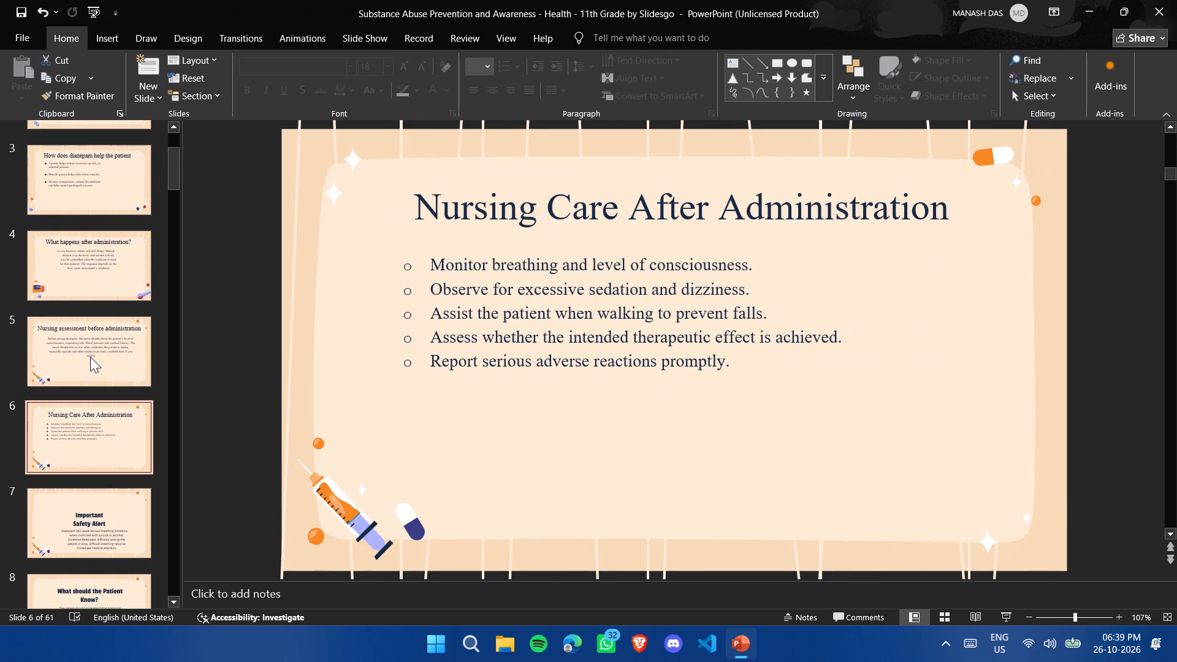
Move slide 7's title "Important Safety Alert" up to the top of the slide, near its horizontal centre.
{"action": "left_click", "coordinate": [90, 357]}
{"action": "left_click", "coordinate": [86, 265]}
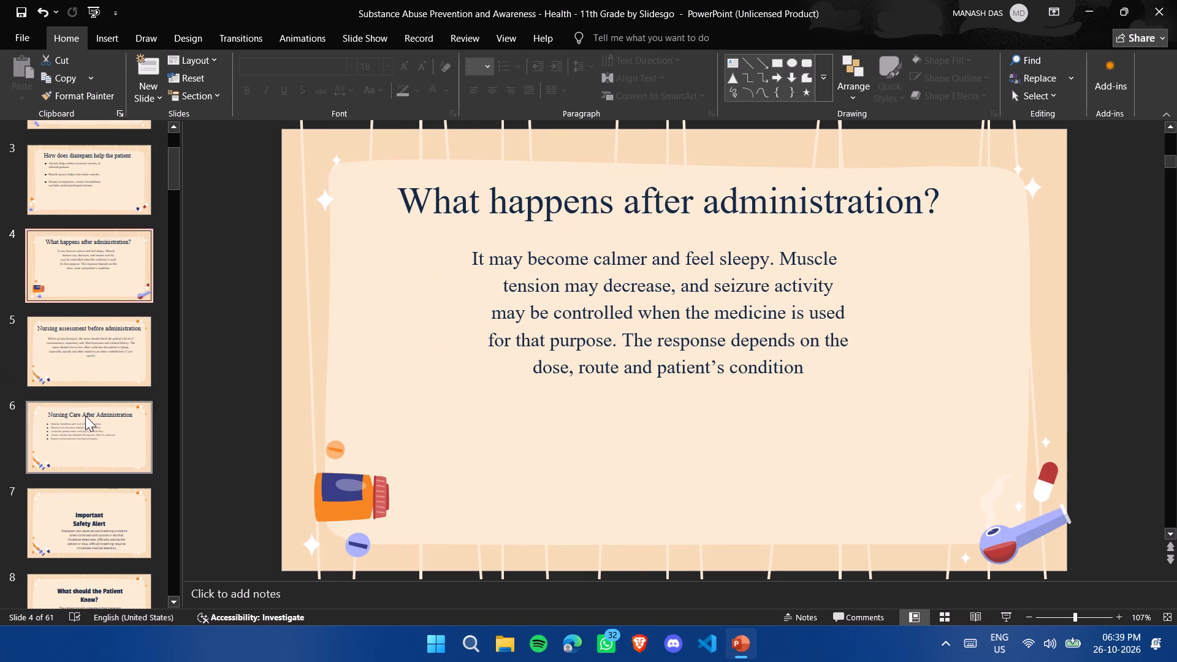
{"action": "left_click", "coordinate": [87, 416]}
{"action": "scroll", "coordinate": [96, 441], "scroll_direction": "down", "scroll_amount": 3}
{"action": "left_click", "coordinate": [96, 421]}
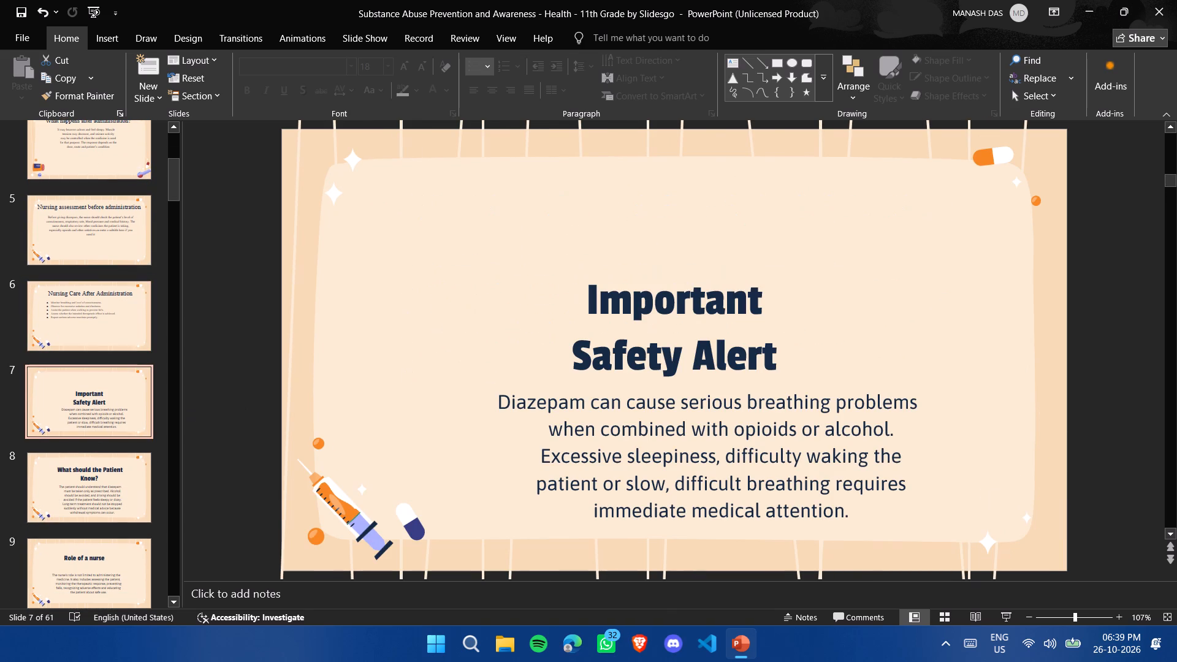
{"action": "left_click", "coordinate": [710, 439]}
{"action": "left_click", "coordinate": [737, 370]}
{"action": "left_click", "coordinate": [658, 424]}
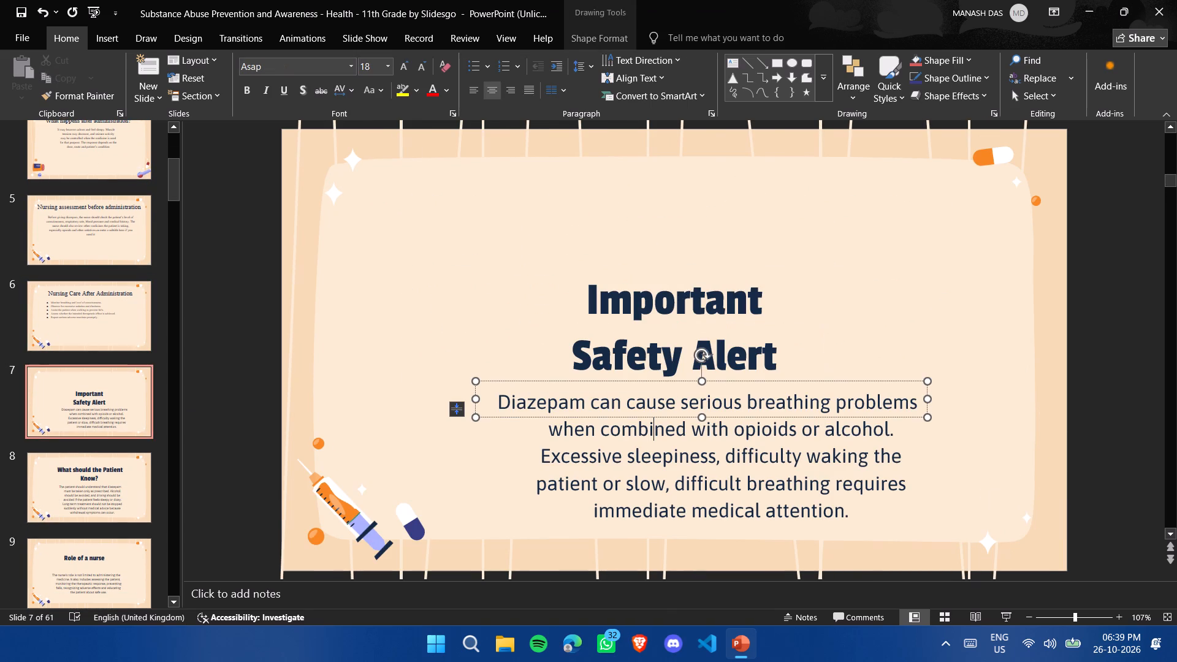
{"action": "left_click_drag", "start_coordinate": [703, 378], "coordinate": [703, 371]}
{"action": "left_click", "coordinate": [672, 296]}
{"action": "left_click_drag", "start_coordinate": [674, 325], "coordinate": [680, 268]}
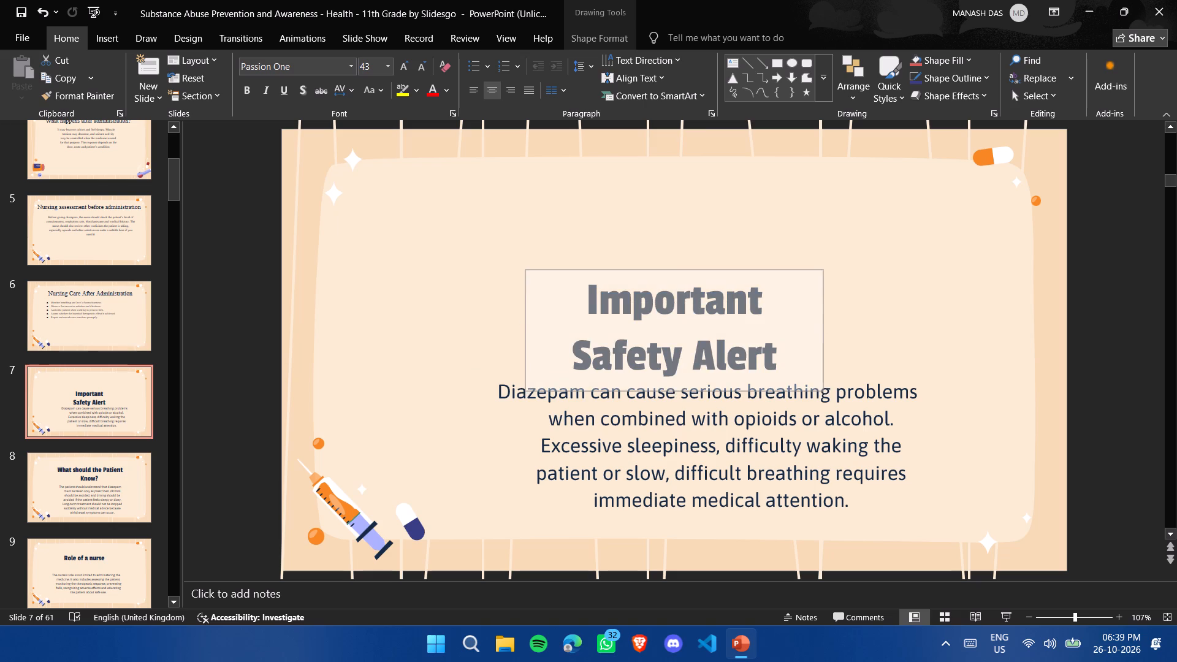
{"action": "left_click_drag", "start_coordinate": [680, 268], "coordinate": [682, 264]}
{"action": "left_click_drag", "start_coordinate": [691, 262], "coordinate": [638, 155]}
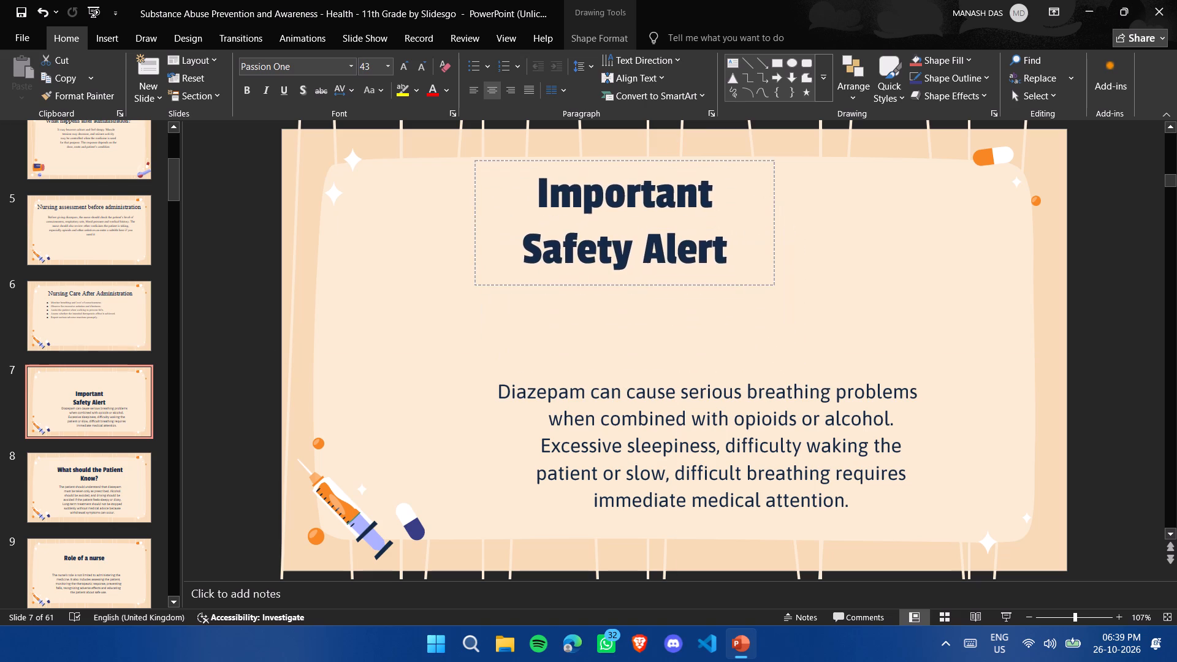
{"action": "left_click_drag", "start_coordinate": [638, 155], "coordinate": [687, 159]}
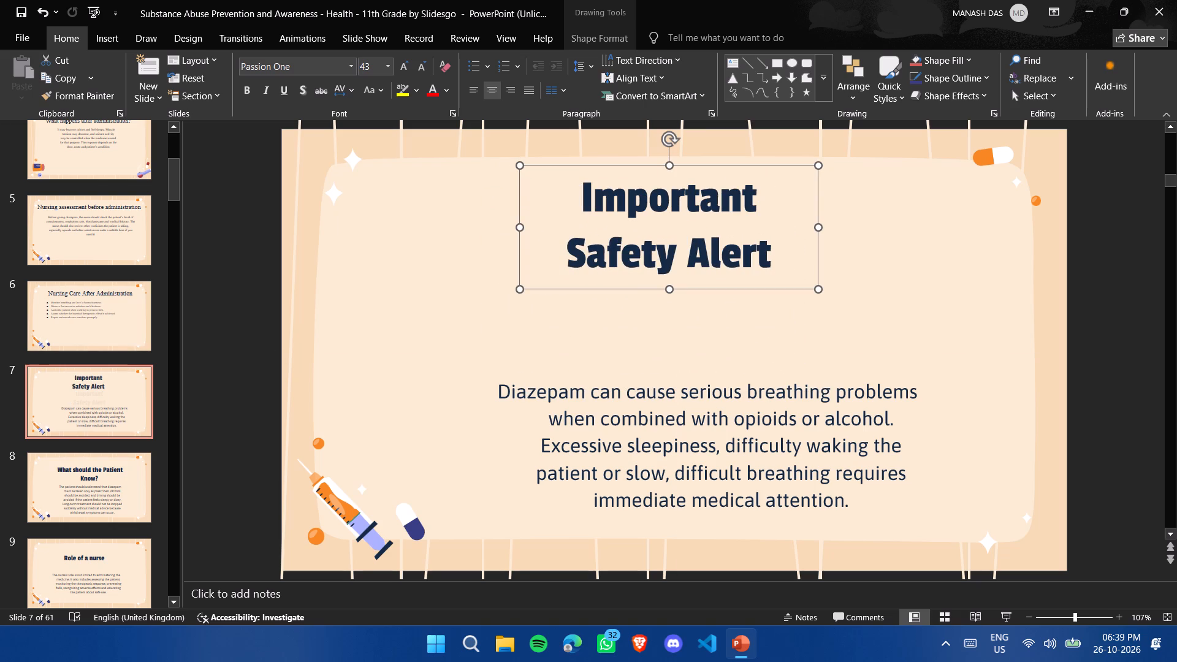
Change the font of slide 7's title "Important Safety Alert" to Times New Roman.
{"action": "key", "text": "ctrl+a"}
{"action": "left_click", "coordinate": [741, 255]}
{"action": "key", "text": "ctrl+a"}
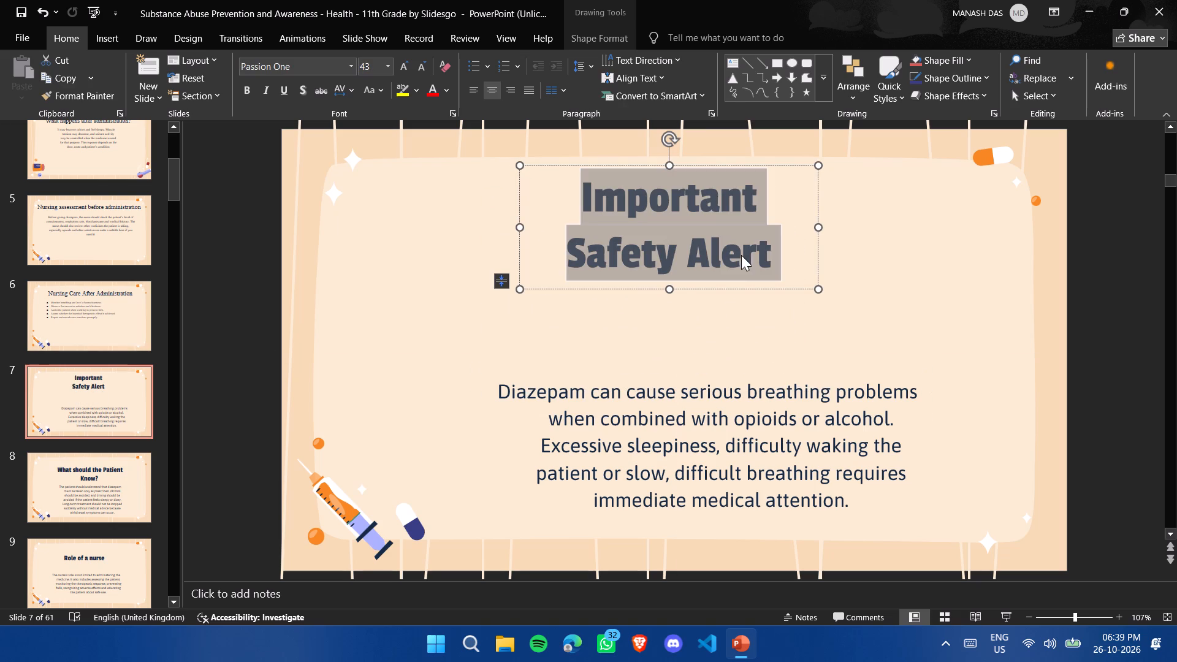
{"action": "left_click", "coordinate": [291, 68]}
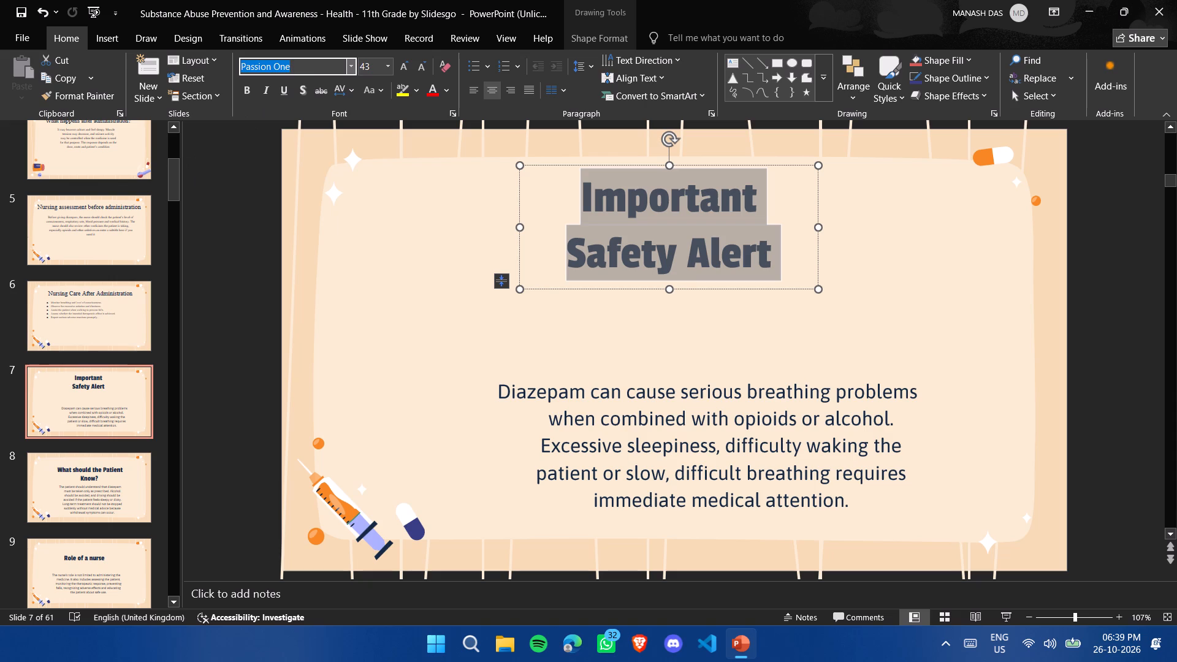
{"action": "key", "text": "t"}
{"action": "key", "text": "Tab"}
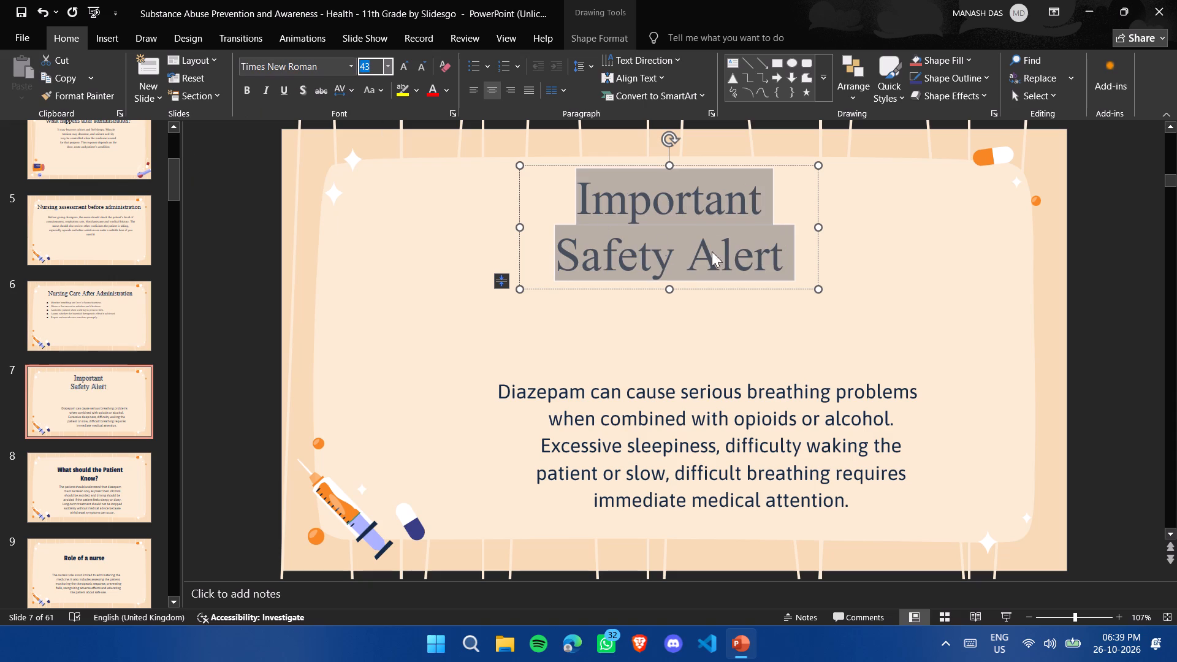
Widen slide 7's title box so the title fits on one line, reduce its height, and centre it horizontally on the slide.
{"action": "left_click_drag", "start_coordinate": [817, 290], "coordinate": [1002, 294]}
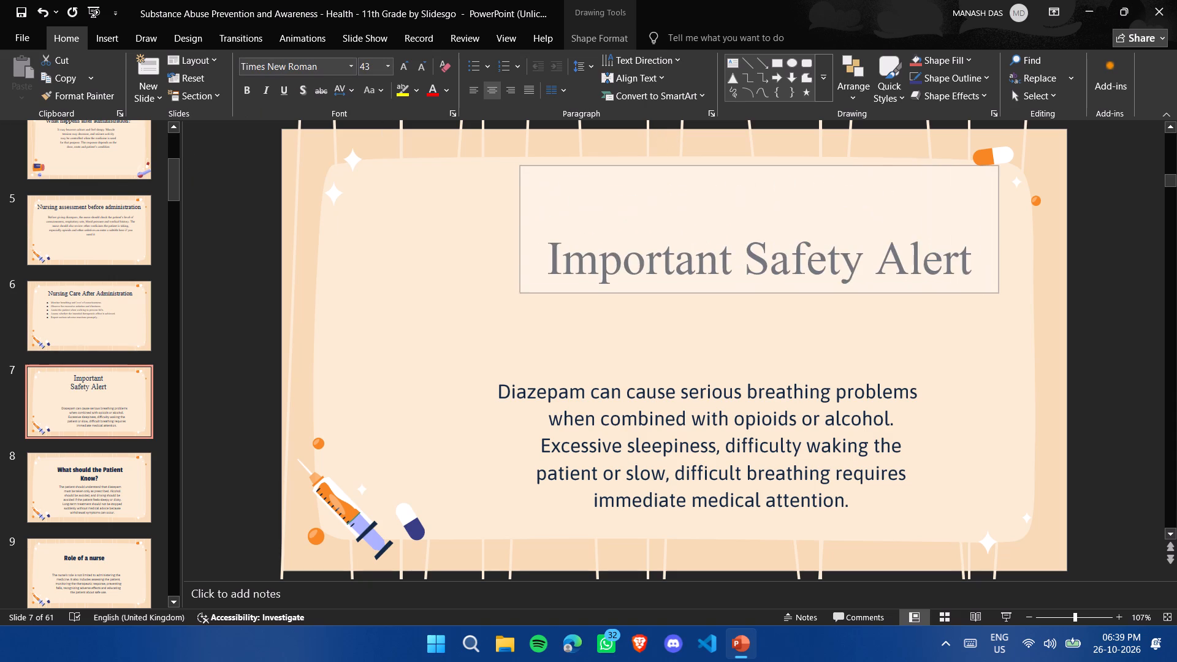
{"action": "left_click_drag", "start_coordinate": [1002, 294], "coordinate": [1013, 240]}
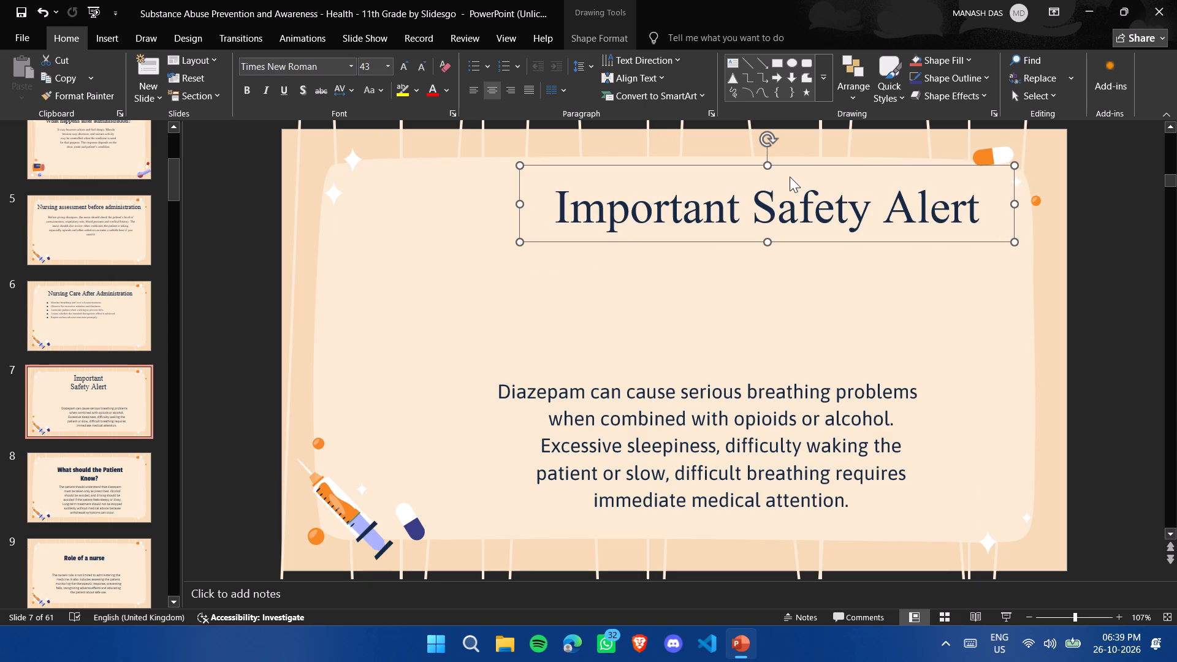
{"action": "left_click_drag", "start_coordinate": [782, 162], "coordinate": [691, 159]}
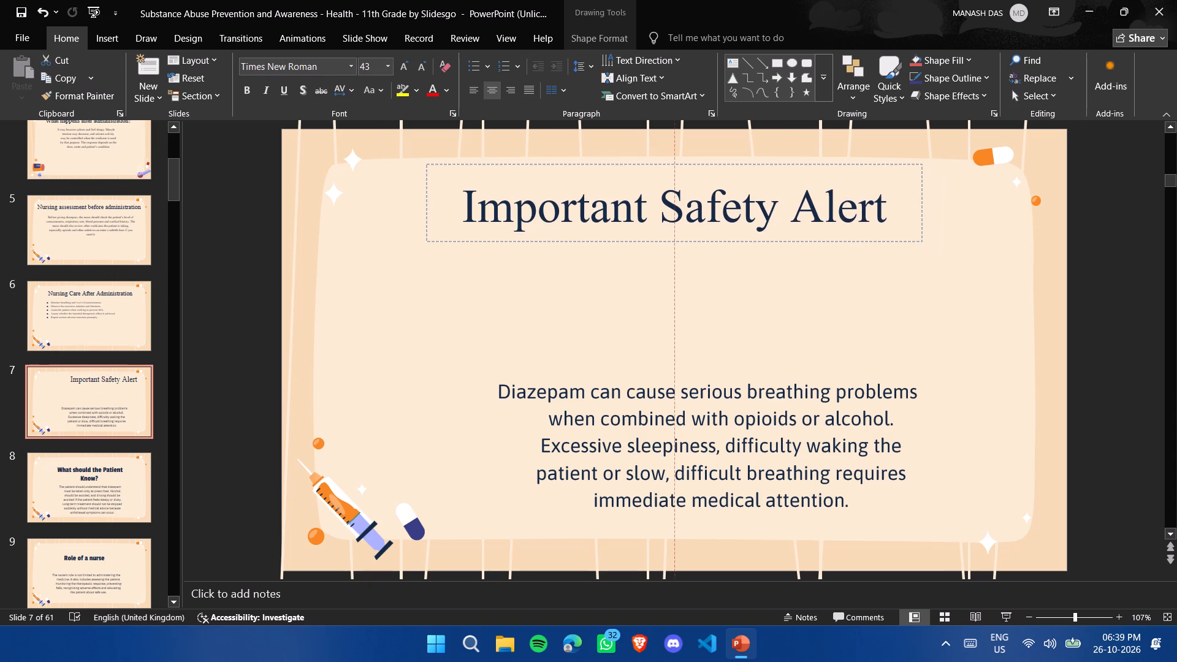
{"action": "left_click_drag", "start_coordinate": [691, 159], "coordinate": [691, 164]}
Extend slide 7's body text box to enclose its whole paragraph and place it directly beneath the title.
{"action": "left_click", "coordinate": [704, 416]}
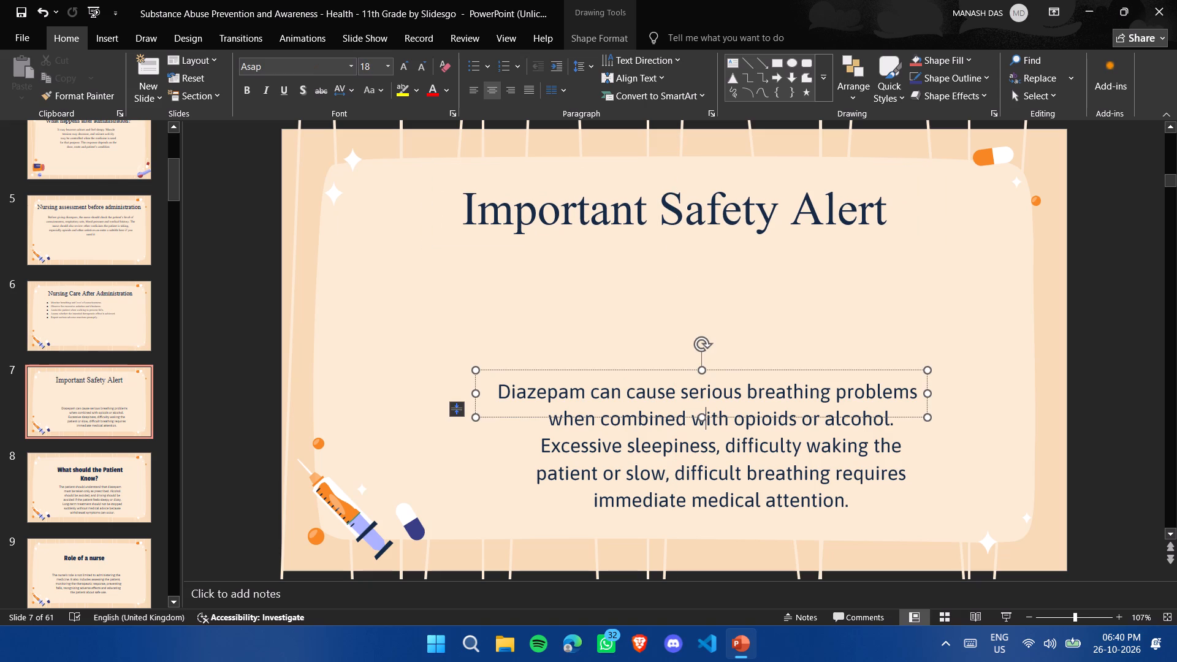
{"action": "key", "text": "ctrl+a"}
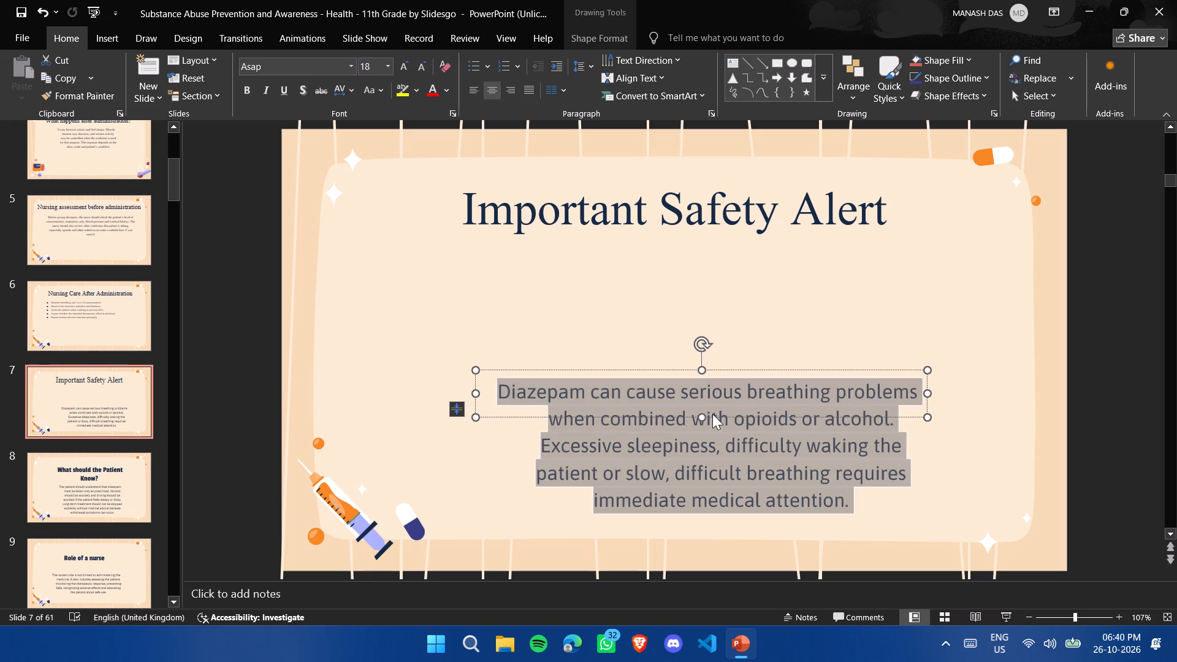
{"action": "left_click_drag", "start_coordinate": [703, 416], "coordinate": [701, 534]}
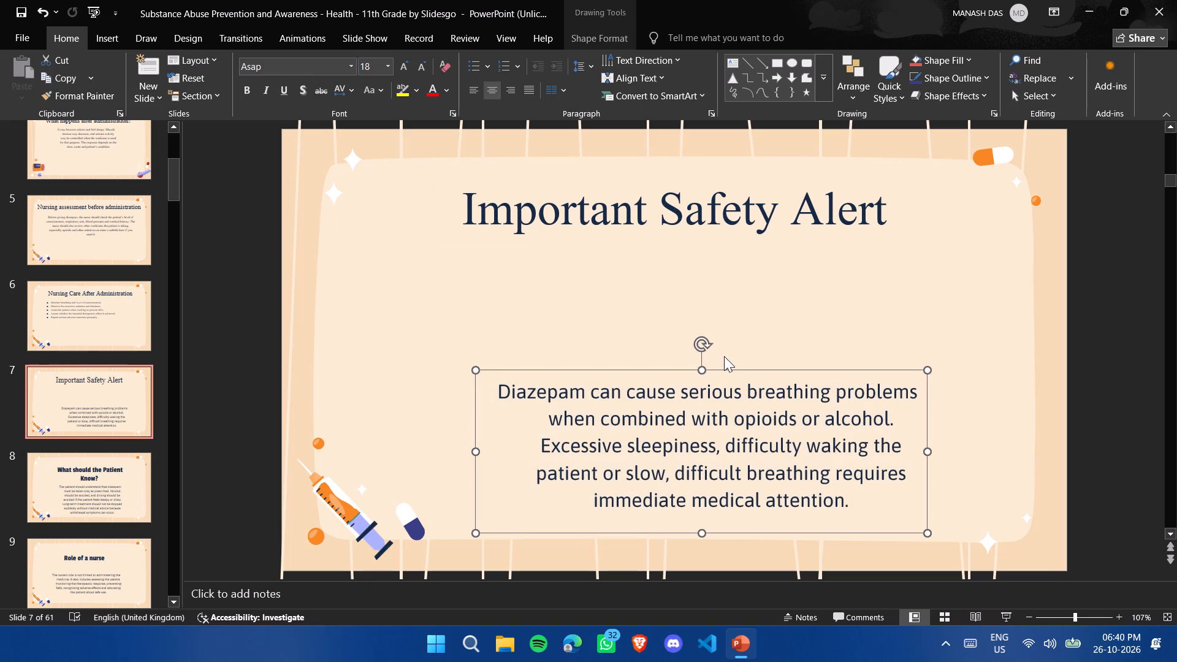
{"action": "left_click_drag", "start_coordinate": [725, 367], "coordinate": [681, 245]}
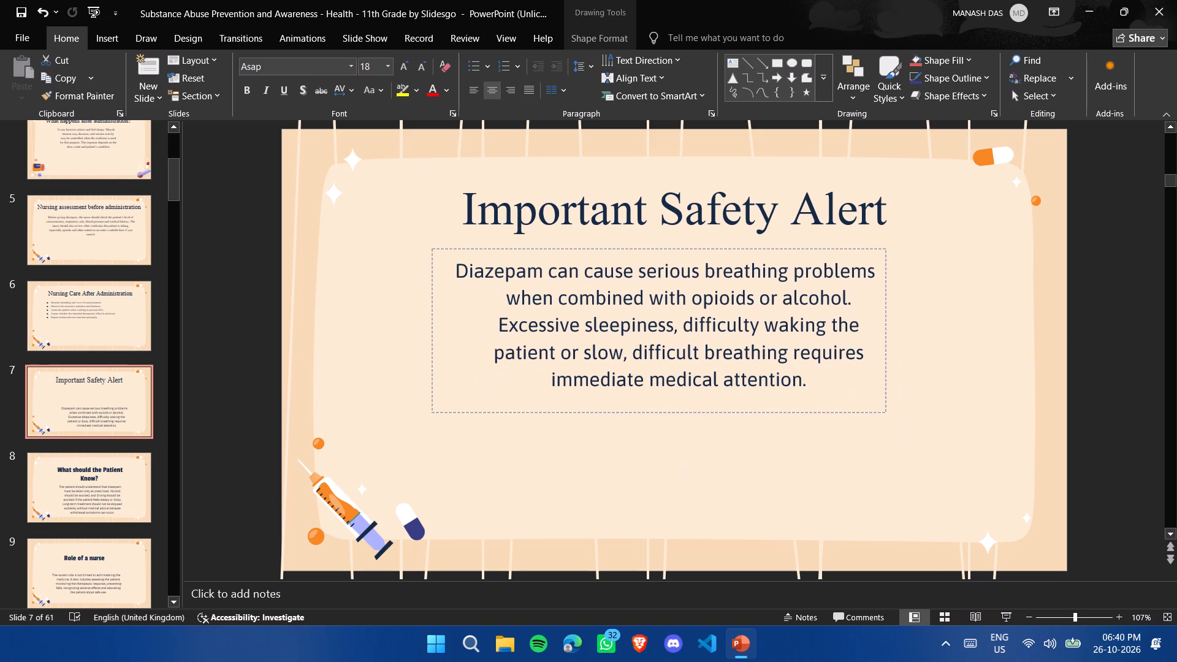
{"action": "left_click_drag", "start_coordinate": [681, 245], "coordinate": [685, 242]}
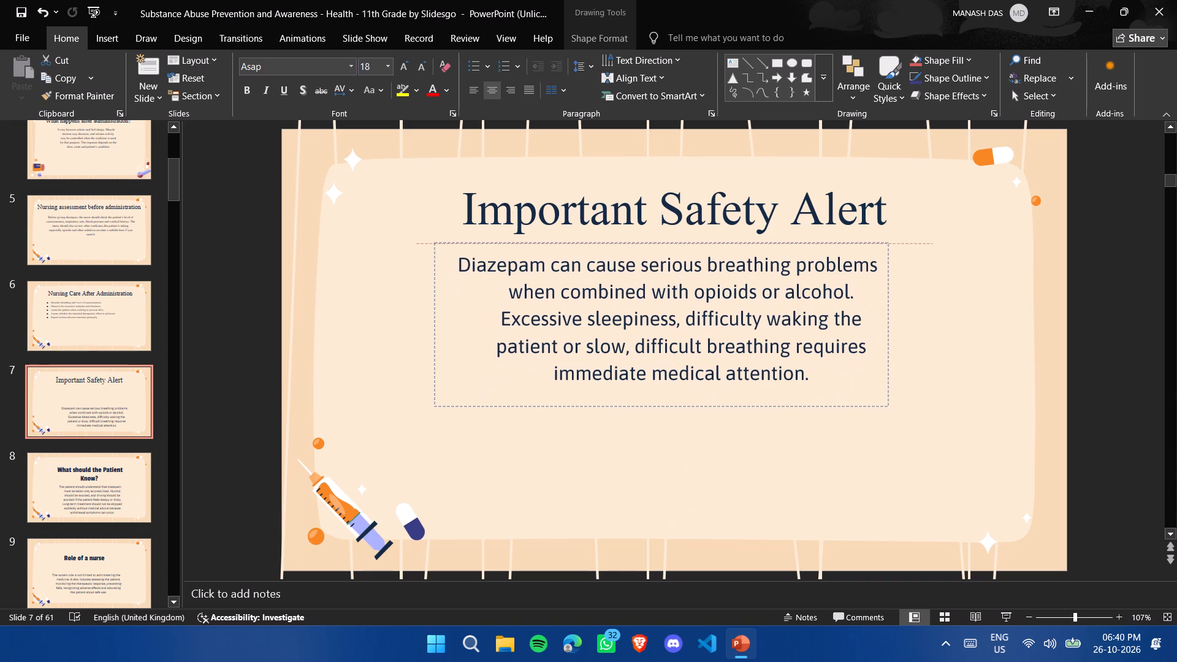
{"action": "left_click_drag", "start_coordinate": [685, 242], "coordinate": [688, 243]}
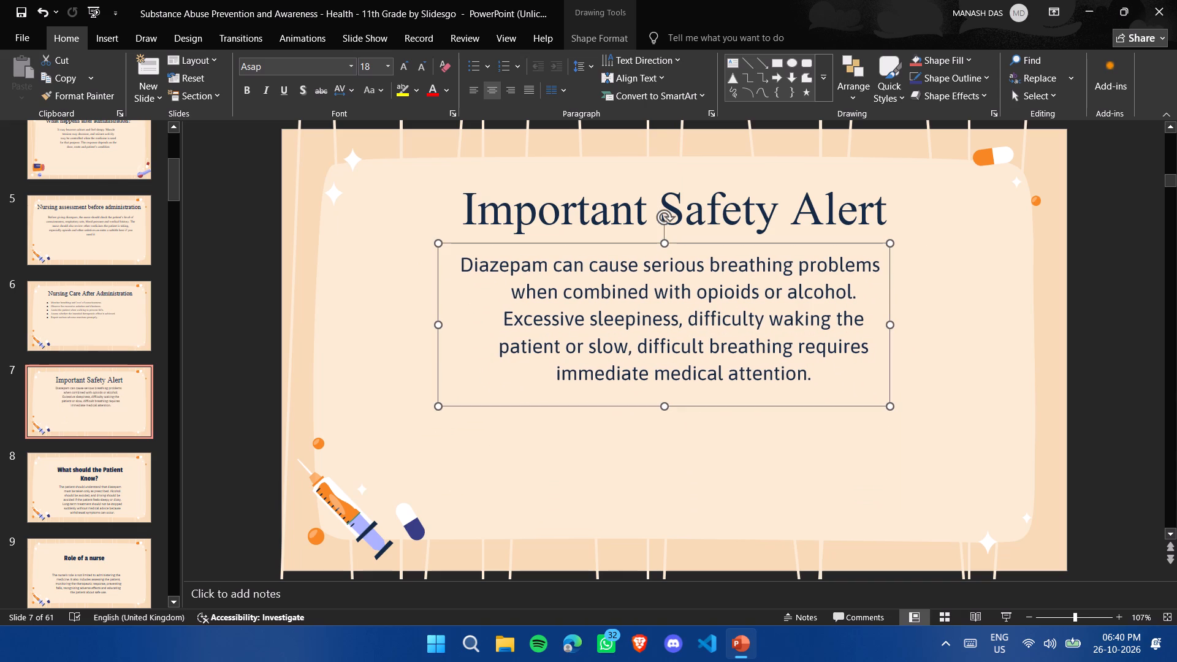
Nudge slide 7's title slightly upward, away from the body text.
{"action": "left_click", "coordinate": [796, 218]}
{"action": "left_click", "coordinate": [796, 163]}
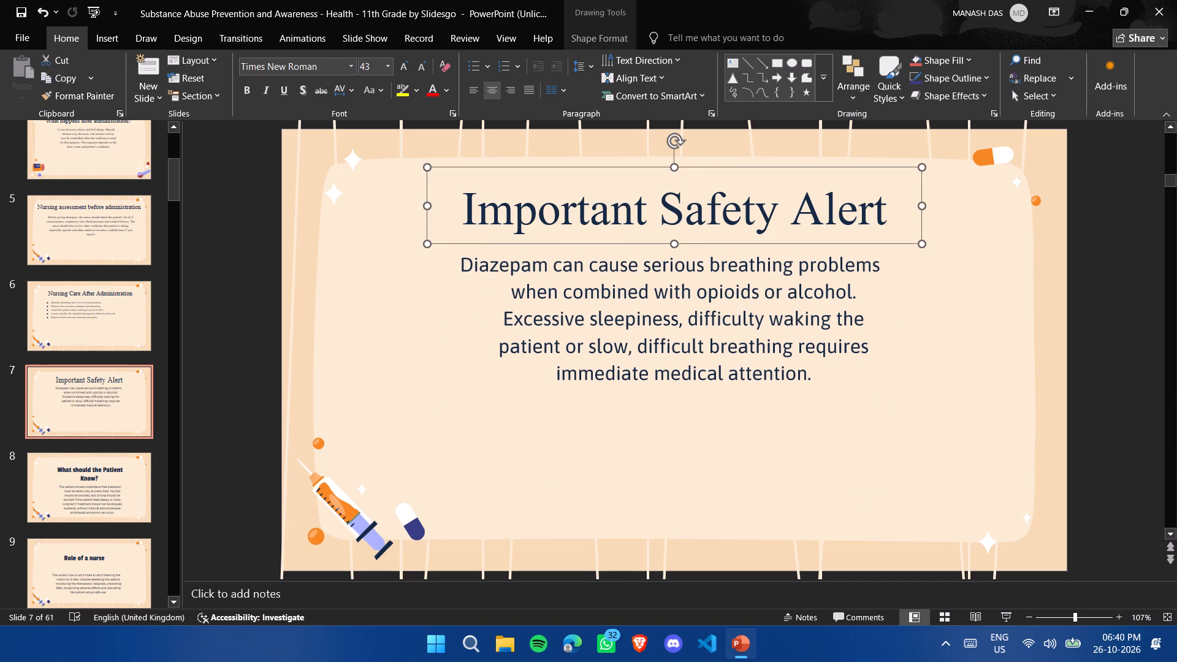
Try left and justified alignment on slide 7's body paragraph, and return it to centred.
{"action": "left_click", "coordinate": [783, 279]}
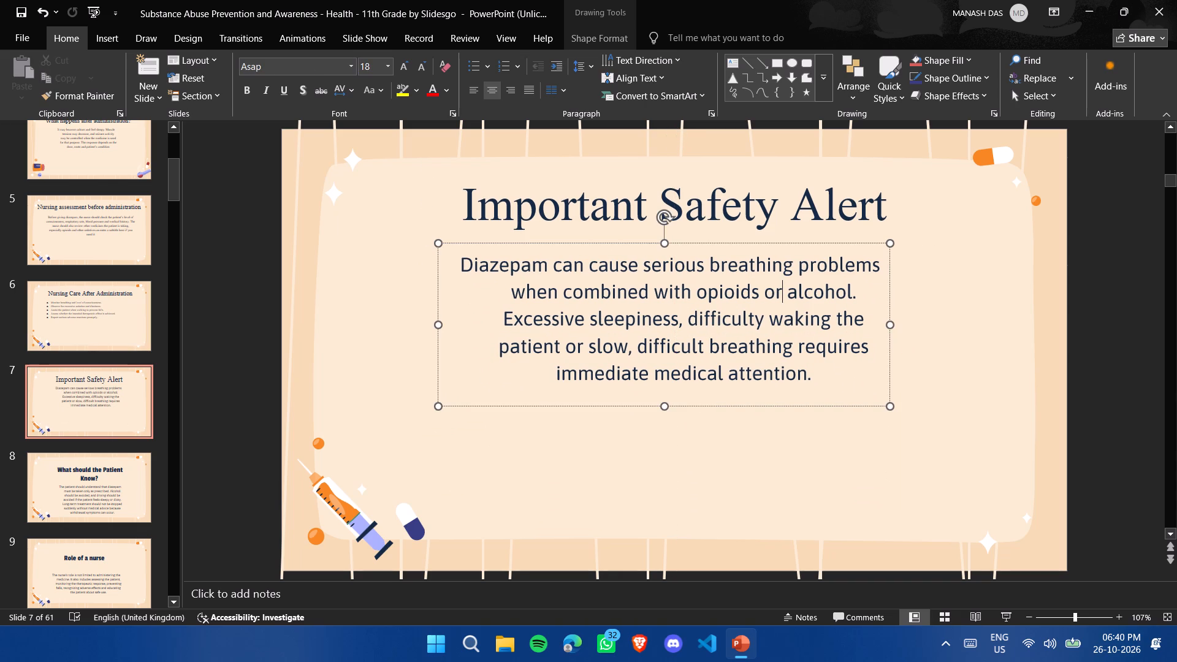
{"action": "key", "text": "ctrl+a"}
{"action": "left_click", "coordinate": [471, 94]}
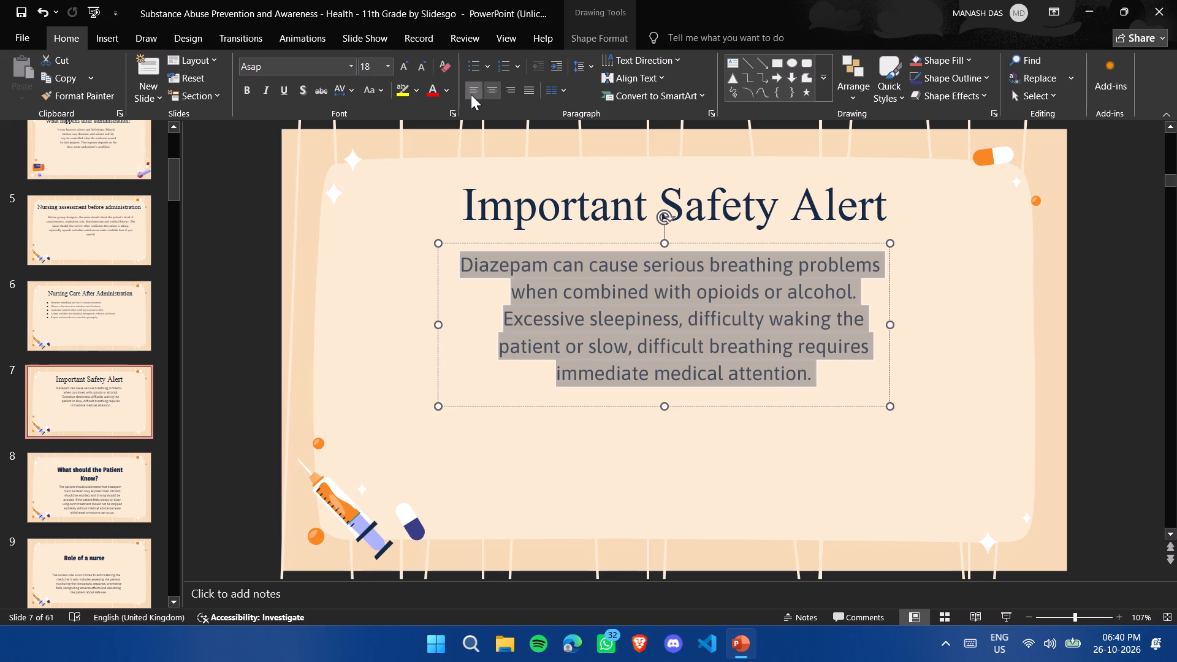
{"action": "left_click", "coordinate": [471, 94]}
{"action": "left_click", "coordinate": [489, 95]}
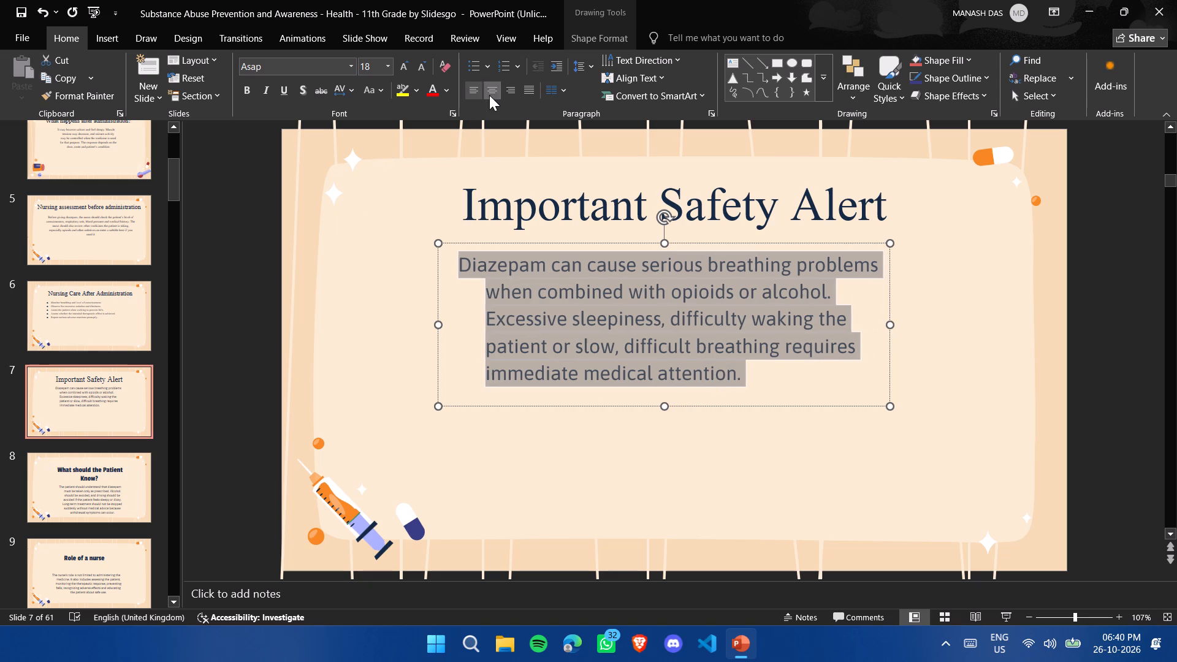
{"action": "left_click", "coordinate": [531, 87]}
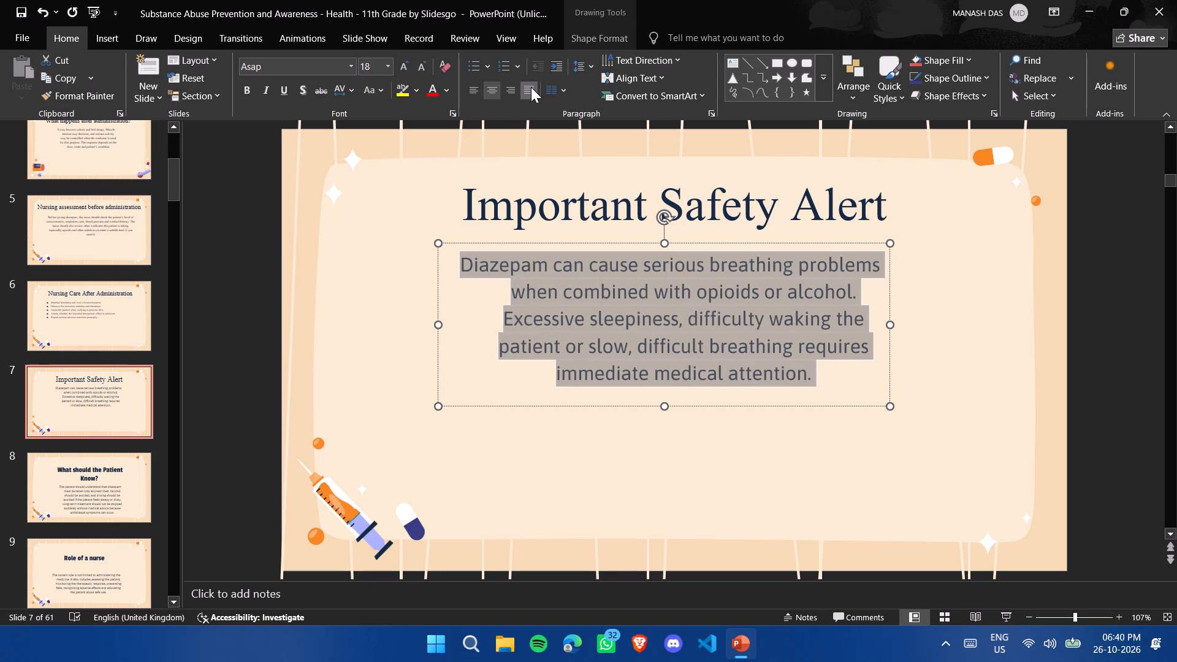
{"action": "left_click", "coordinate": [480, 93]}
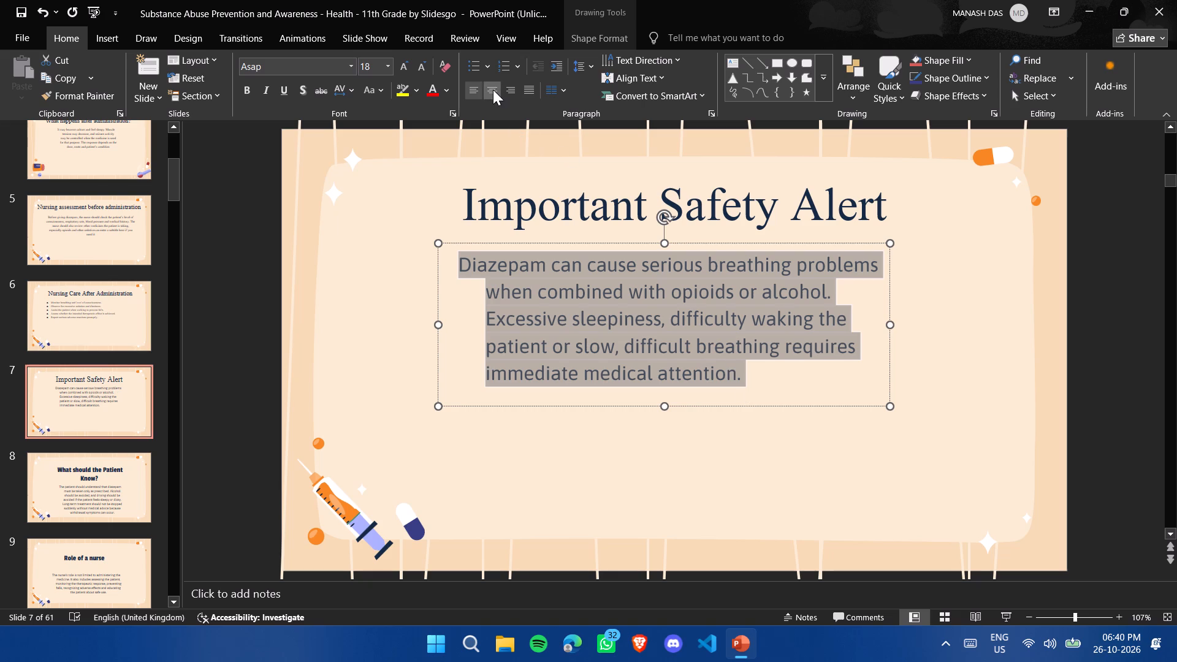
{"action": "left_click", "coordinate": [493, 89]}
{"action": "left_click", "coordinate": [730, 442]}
Change the font of slide 7's body paragraph to Times New Roman.
{"action": "left_click", "coordinate": [756, 380]}
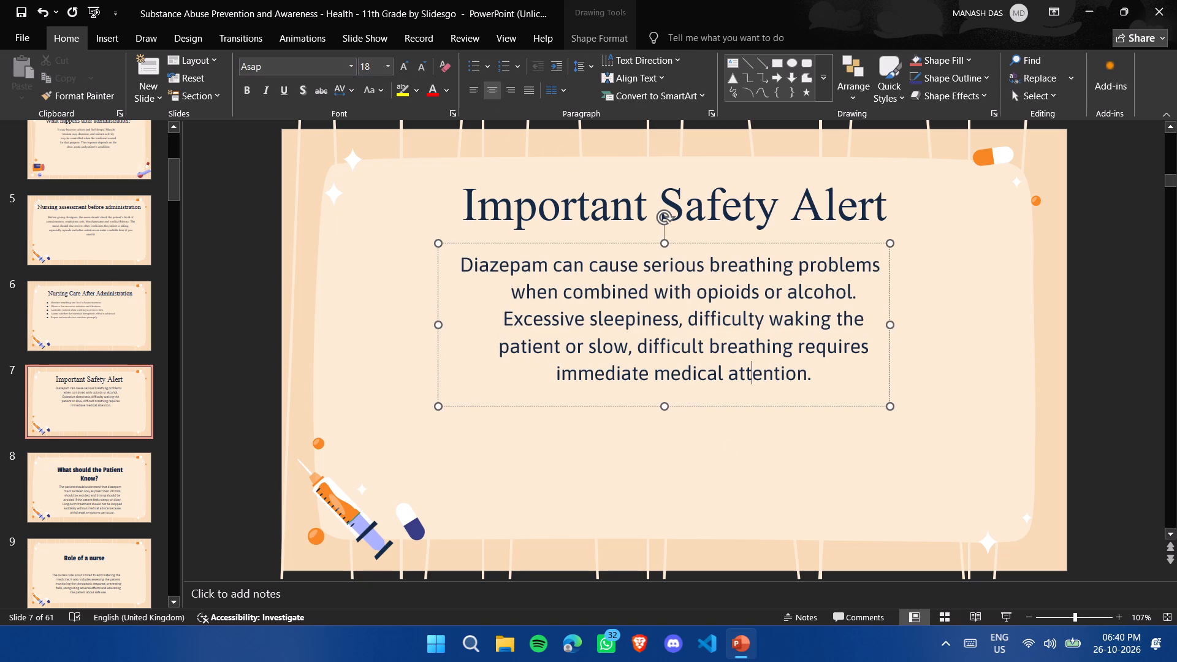
{"action": "key", "text": "ctrl+a"}
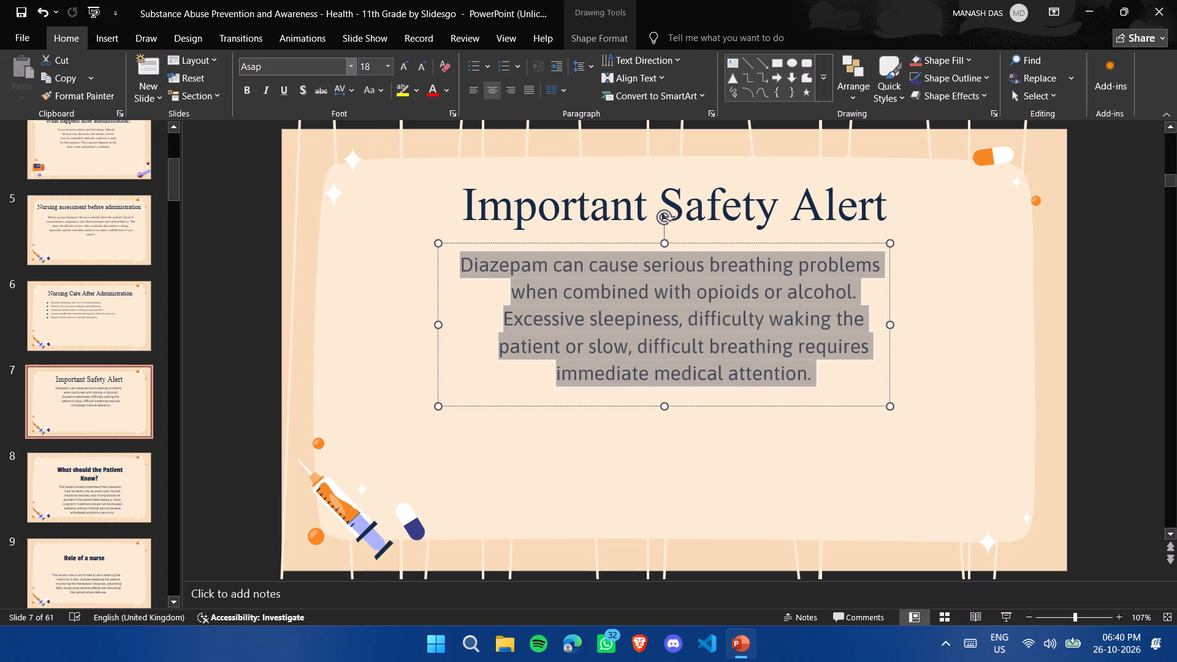
{"action": "left_click", "coordinate": [325, 70]}
{"action": "key", "text": "t"}
{"action": "key", "text": "Tab"}
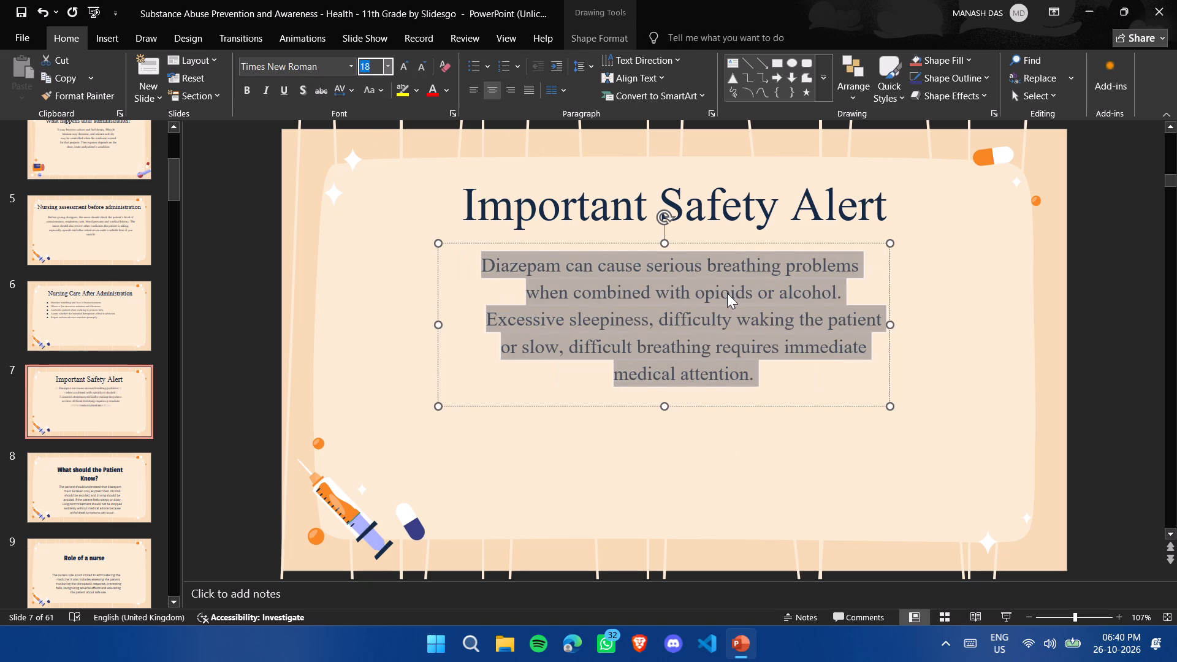
{"action": "left_click", "coordinate": [798, 424]}
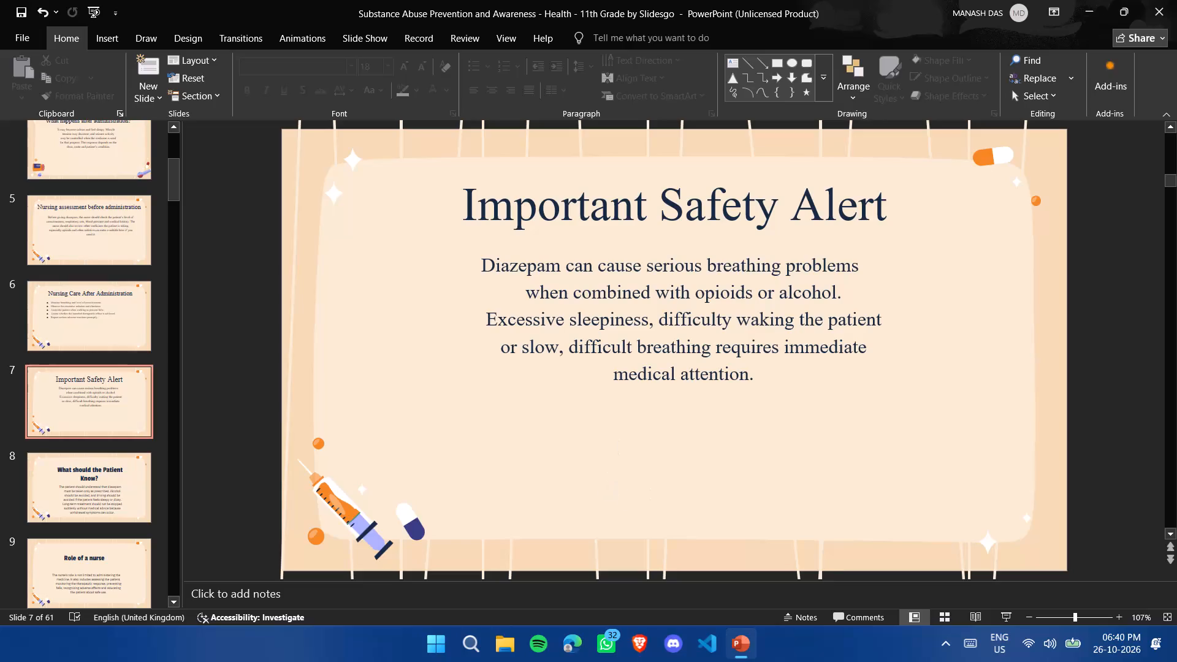
Reduce the font size of slide 7's title "Important Safety Alert" to 36.
{"action": "left_click", "coordinate": [576, 340]}
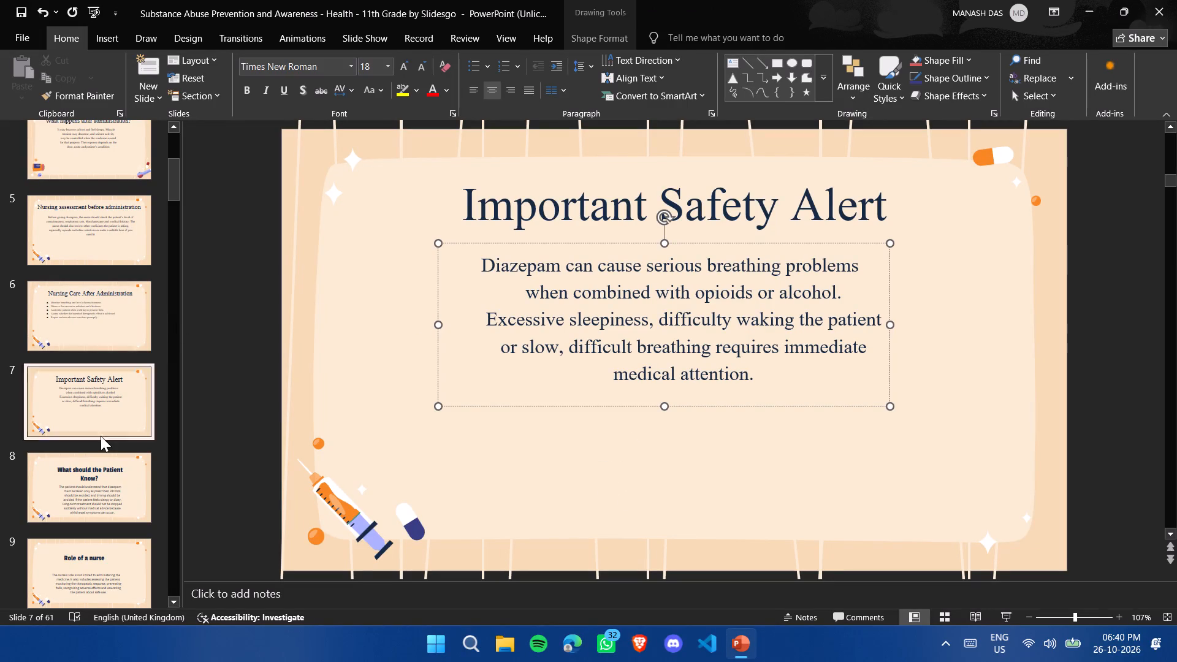
{"action": "left_click", "coordinate": [503, 216]}
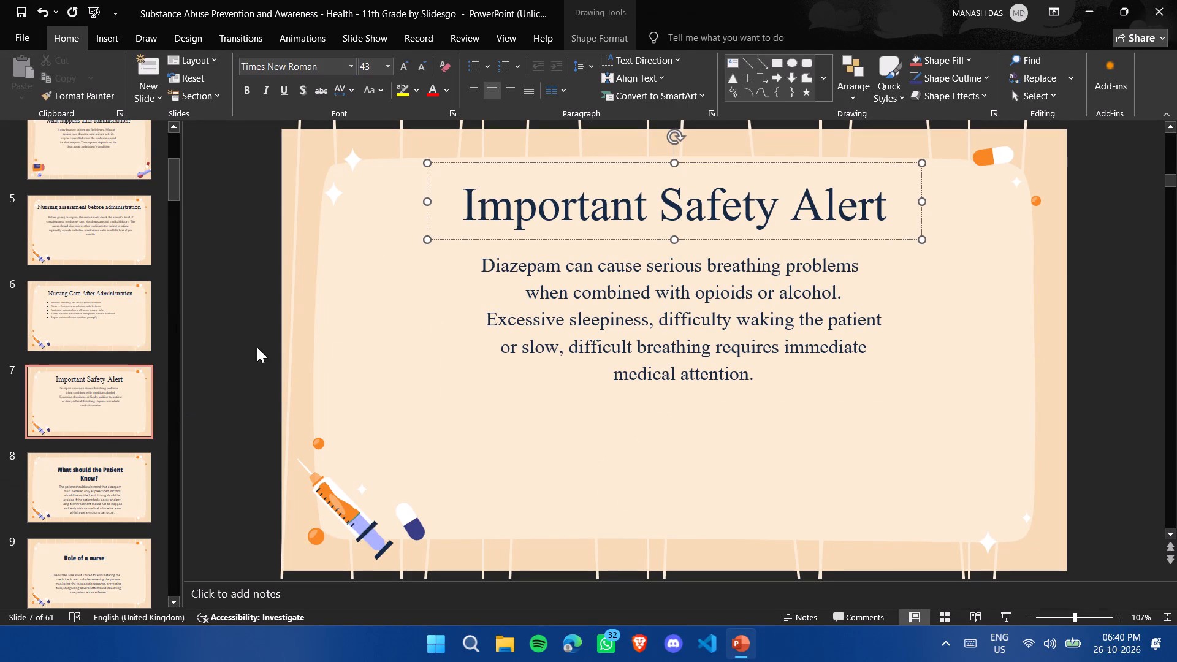
{"action": "key", "text": "ctrl+a"}
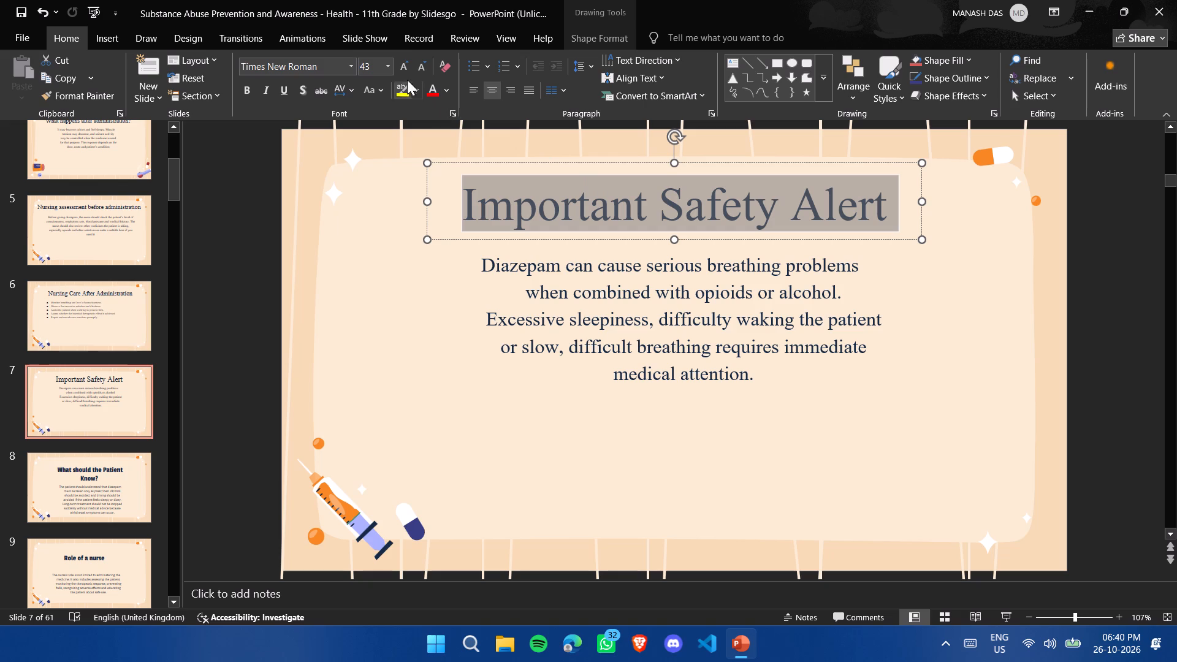
{"action": "left_click", "coordinate": [417, 67]}
{"action": "left_click", "coordinate": [417, 67]}
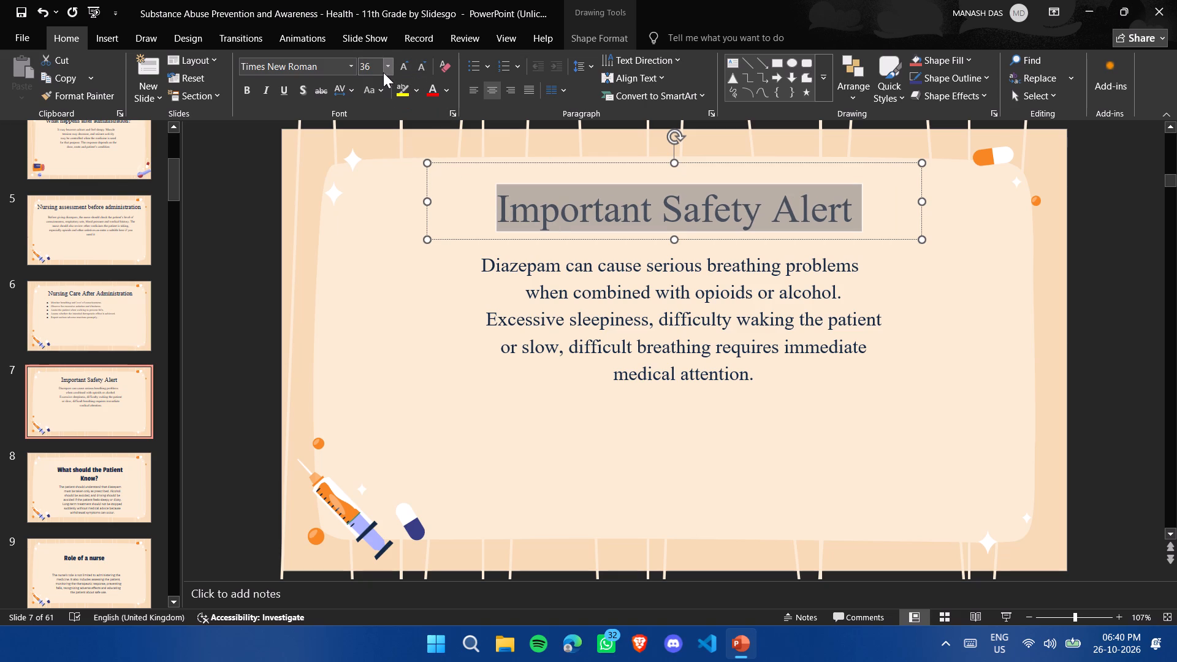
{"action": "left_click", "coordinate": [460, 265]}
{"action": "left_click", "coordinate": [448, 484]}
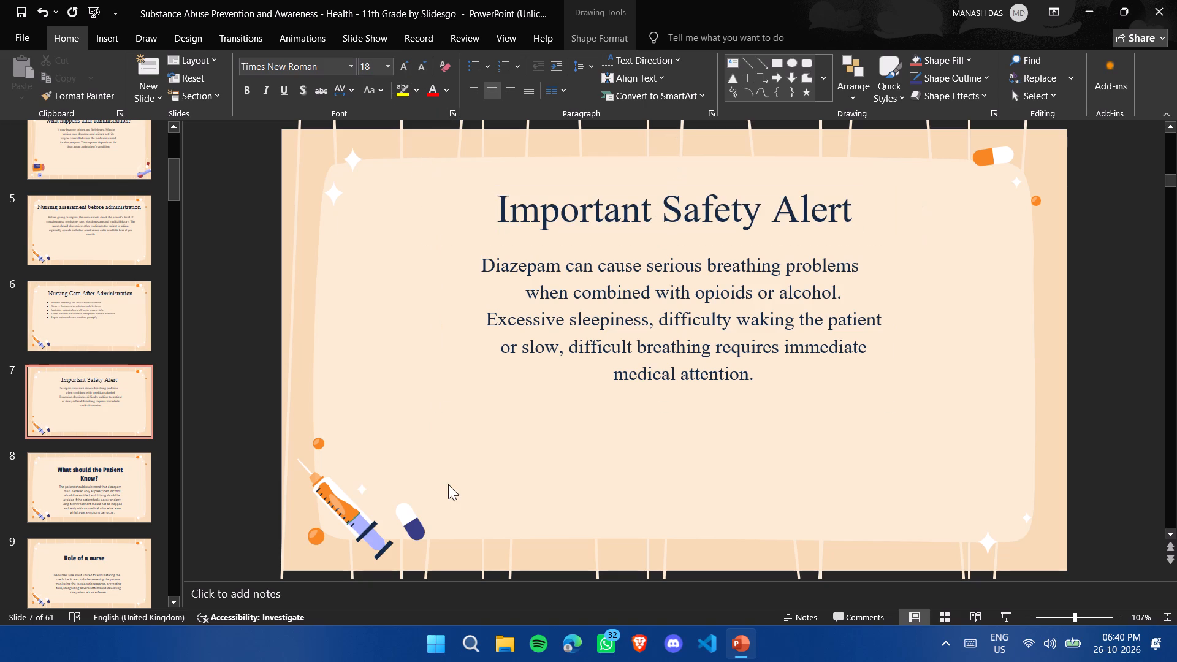
Compare slide 7's title and body layout with slide 6.
{"action": "left_click", "coordinate": [64, 416]}
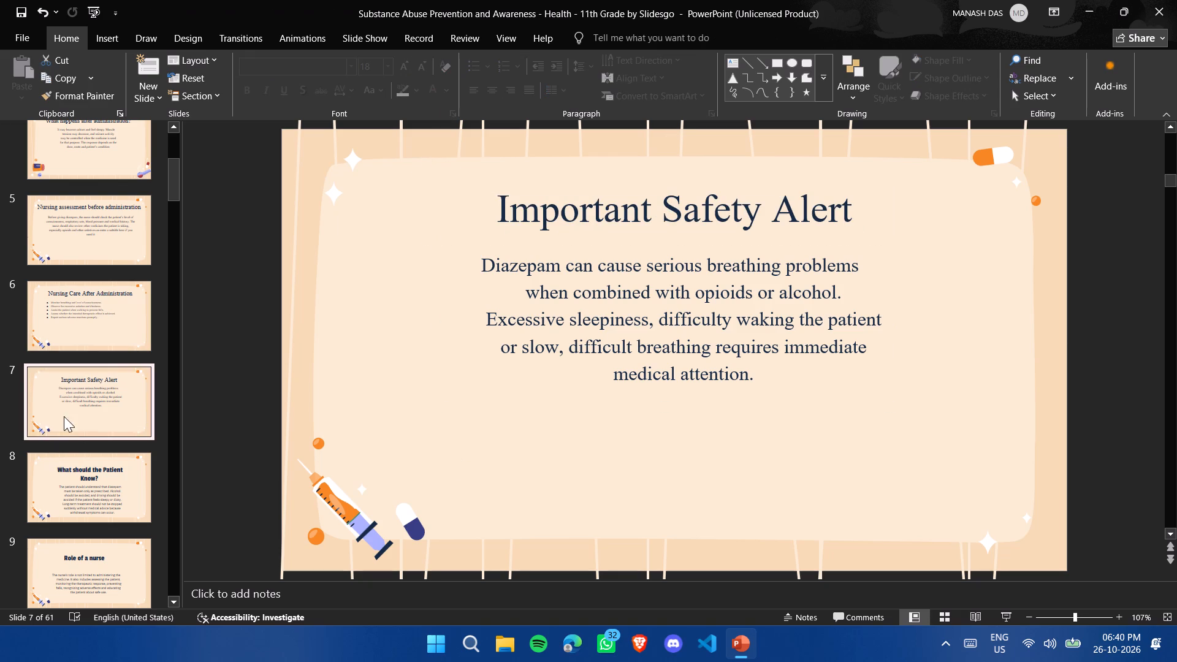
{"action": "left_click", "coordinate": [102, 270]}
{"action": "left_click", "coordinate": [101, 314]}
{"action": "left_click", "coordinate": [85, 414]}
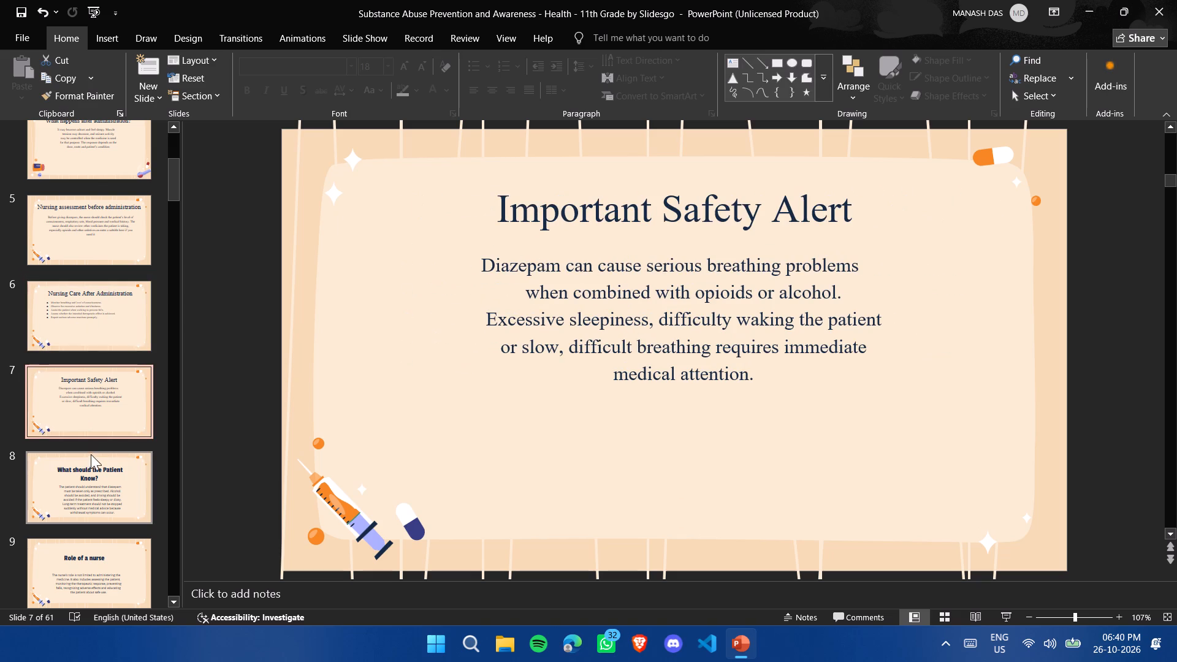
Review the remaining Diazepam slides, from slide 8 "What should the Patient Know?" to slide 10 "Conclusion", against slide 7.
{"action": "left_click", "coordinate": [97, 474]}
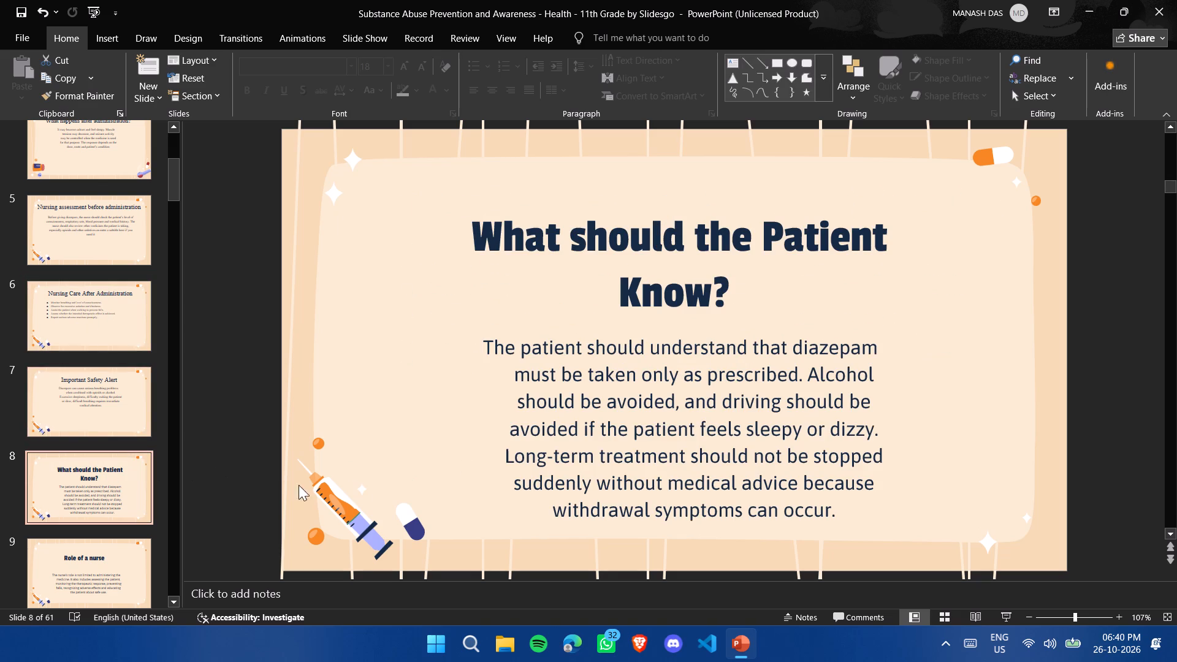
{"action": "left_click", "coordinate": [89, 383]}
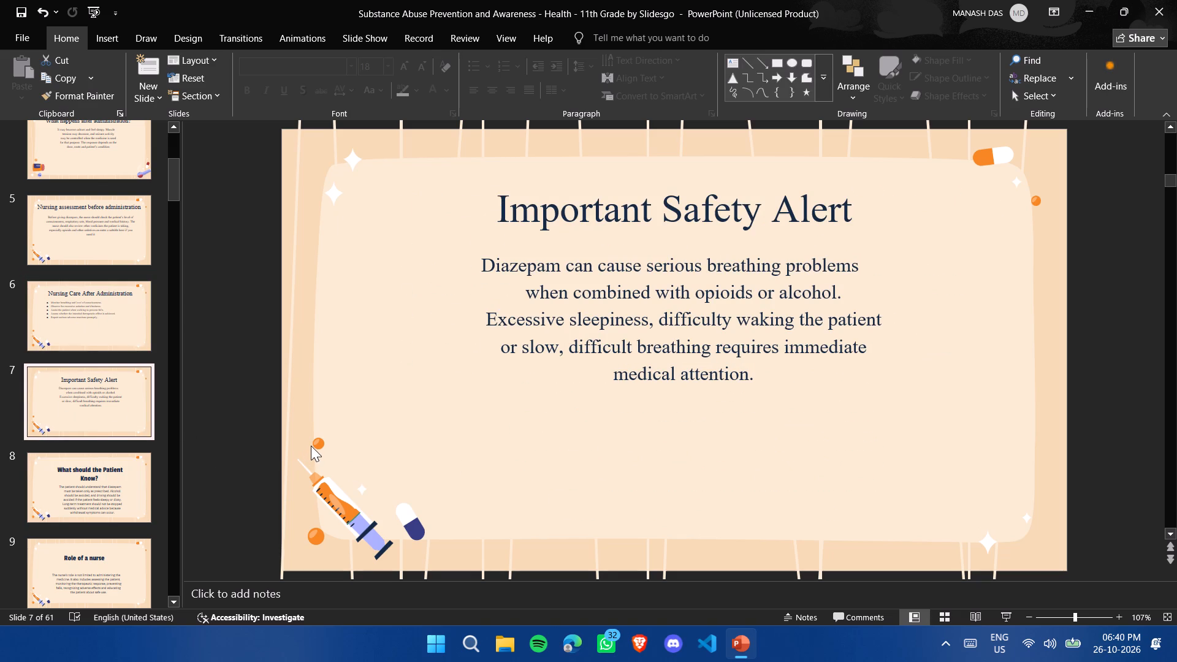
{"action": "scroll", "coordinate": [81, 433], "scroll_direction": "down", "scroll_amount": 2}
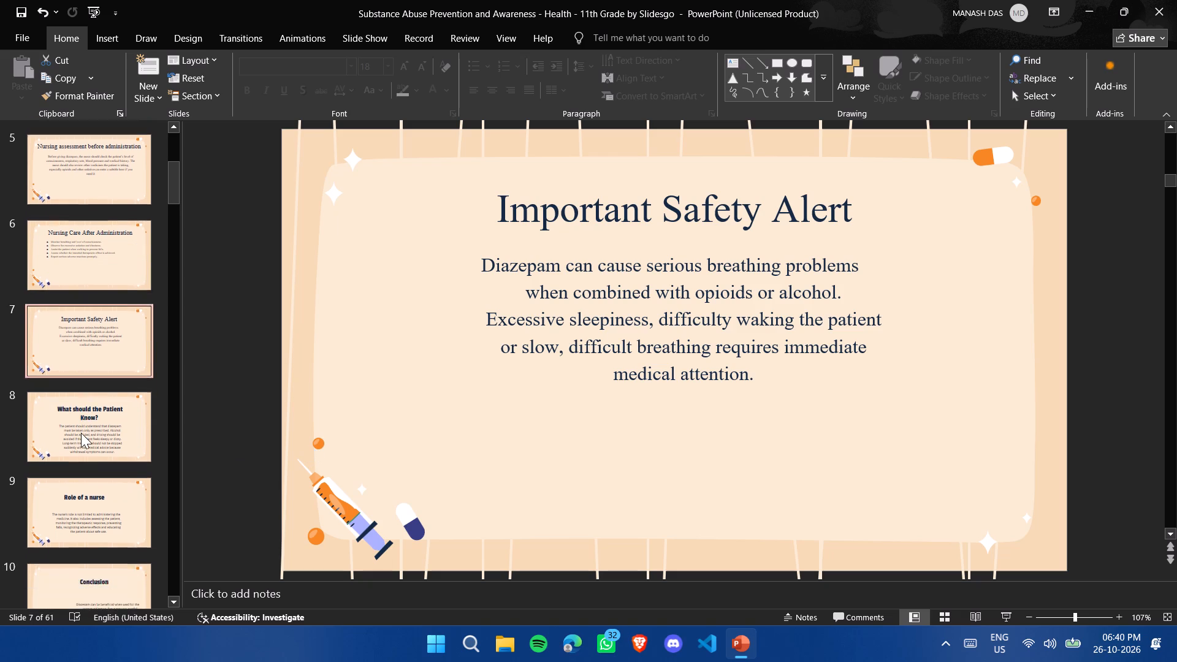
{"action": "scroll", "coordinate": [81, 433], "scroll_direction": "down", "scroll_amount": 6}
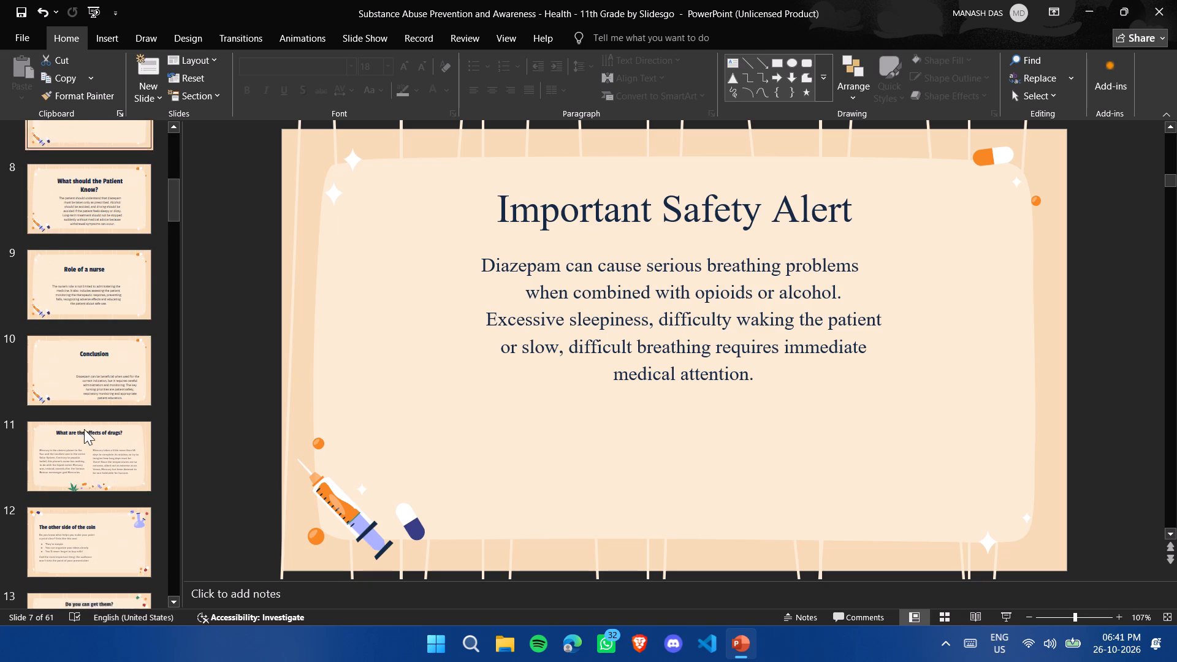
{"action": "left_click", "coordinate": [86, 427]}
{"action": "left_click", "coordinate": [97, 333]}
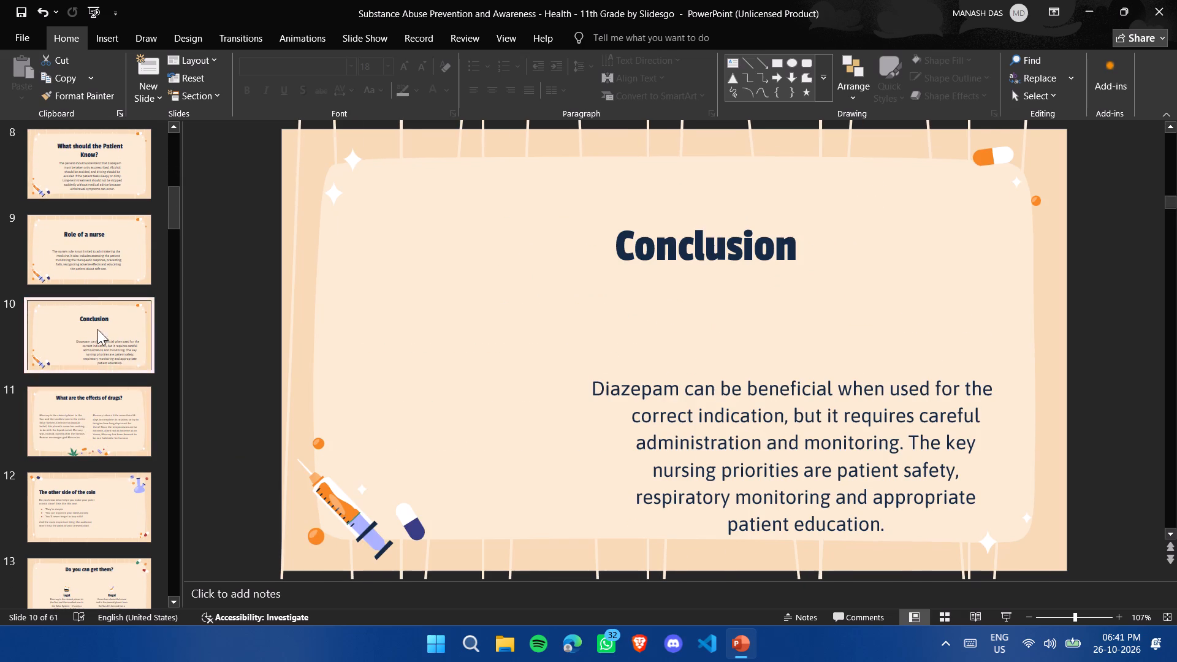
Examine template slides 11 to 13, including the Legal and Illegal icons on slide 13 "Do you can get them?".
{"action": "left_click", "coordinate": [94, 417]}
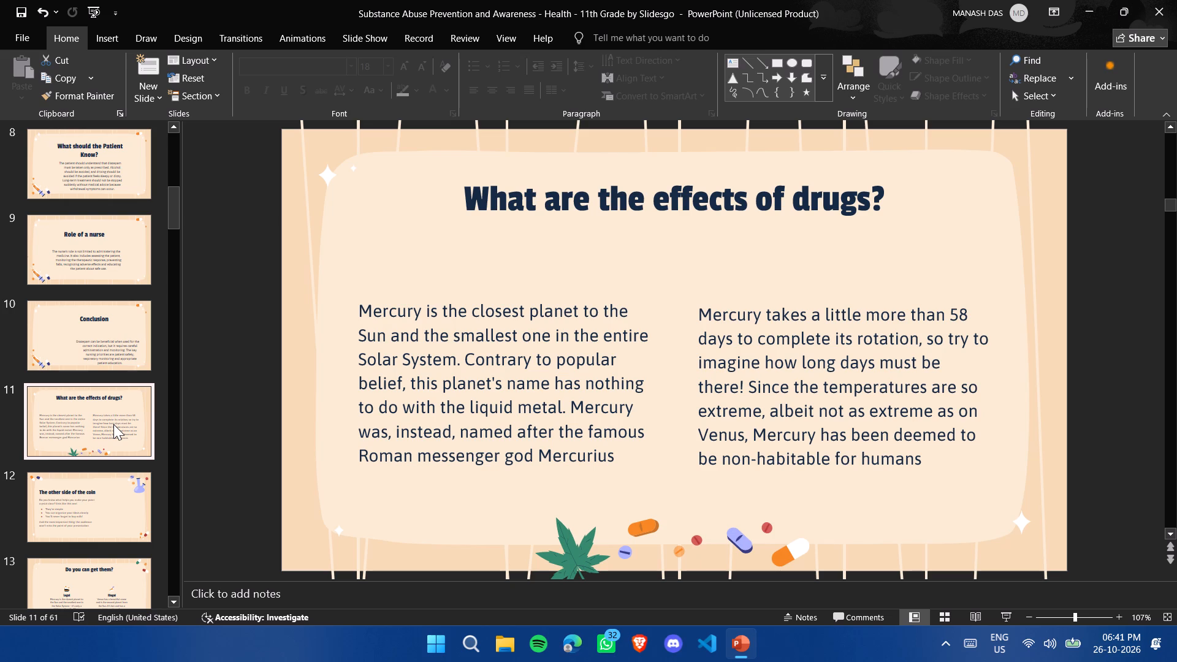
{"action": "scroll", "coordinate": [113, 424], "scroll_direction": "down", "scroll_amount": 2}
{"action": "left_click", "coordinate": [113, 424]}
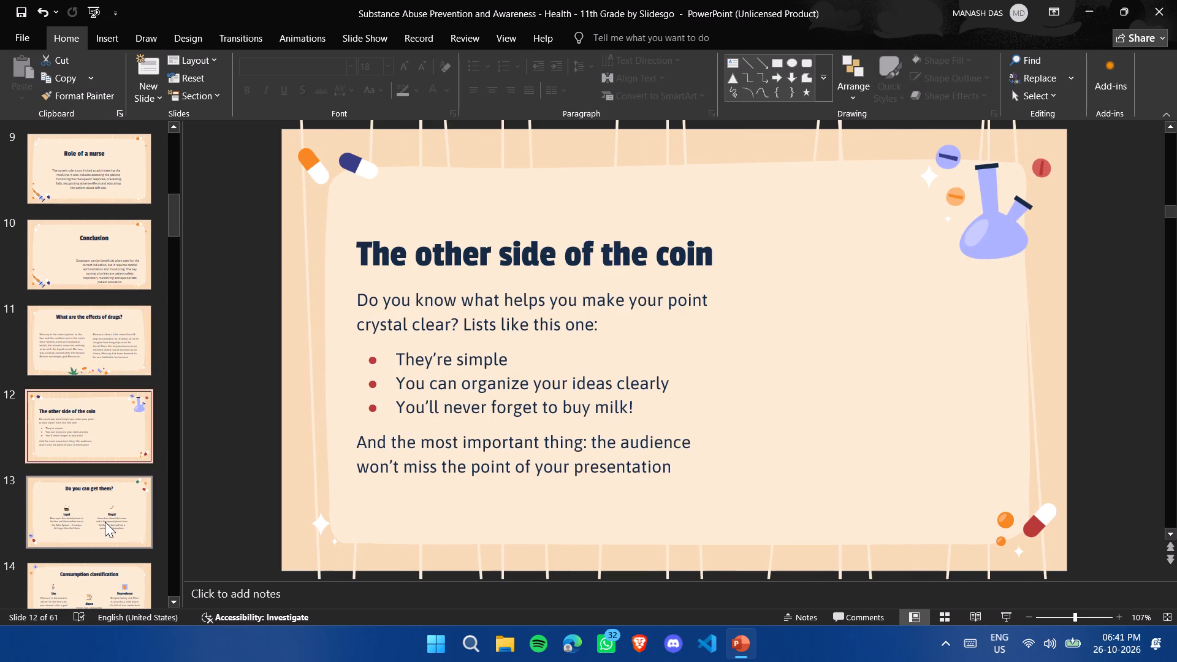
{"action": "left_click", "coordinate": [105, 522]}
{"action": "left_click", "coordinate": [522, 350]}
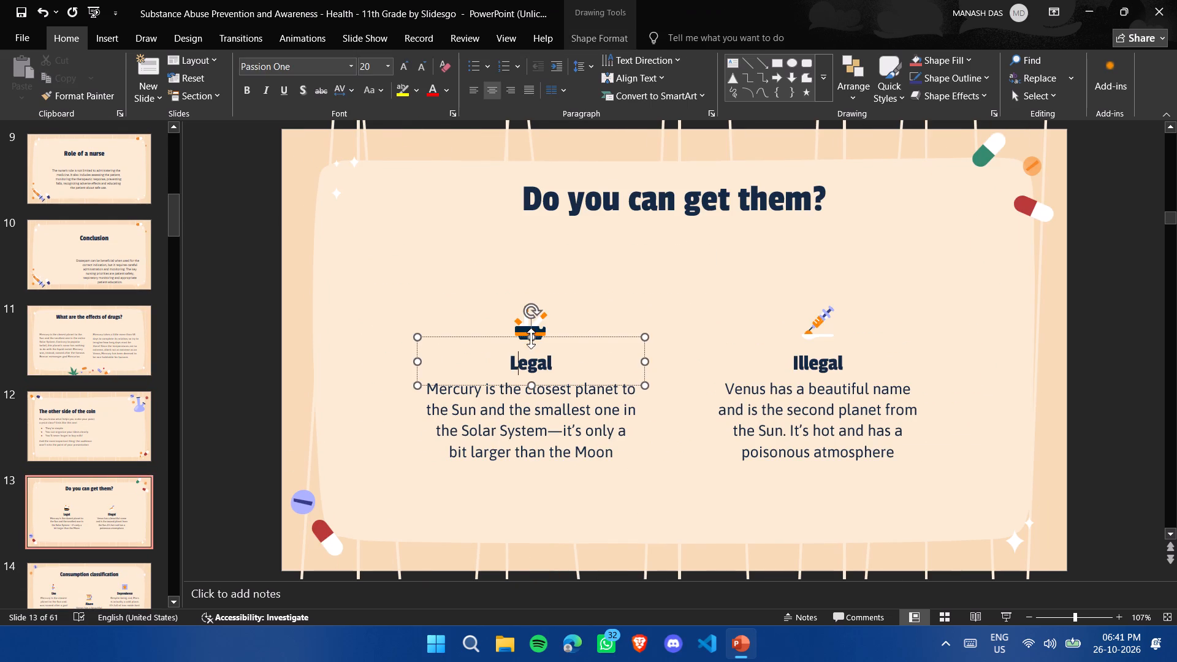
{"action": "left_click", "coordinate": [539, 331]}
{"action": "left_click", "coordinate": [810, 341]}
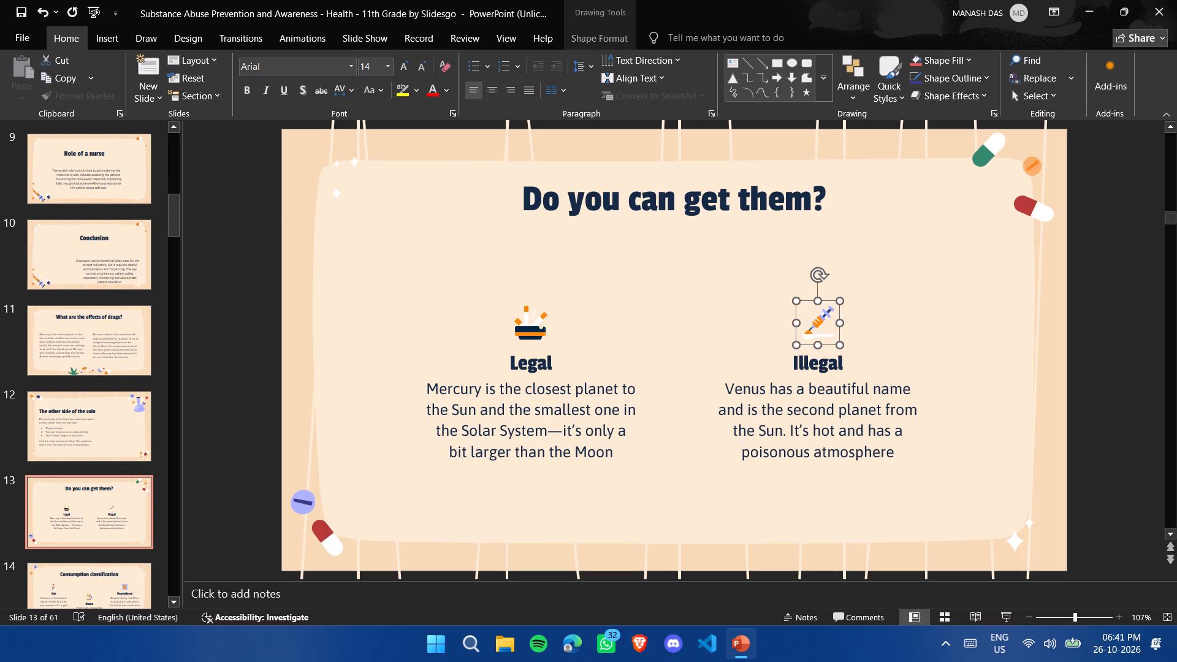
{"action": "left_click", "coordinate": [685, 343]}
{"action": "scroll", "coordinate": [148, 493], "scroll_direction": "down", "scroll_amount": 7}
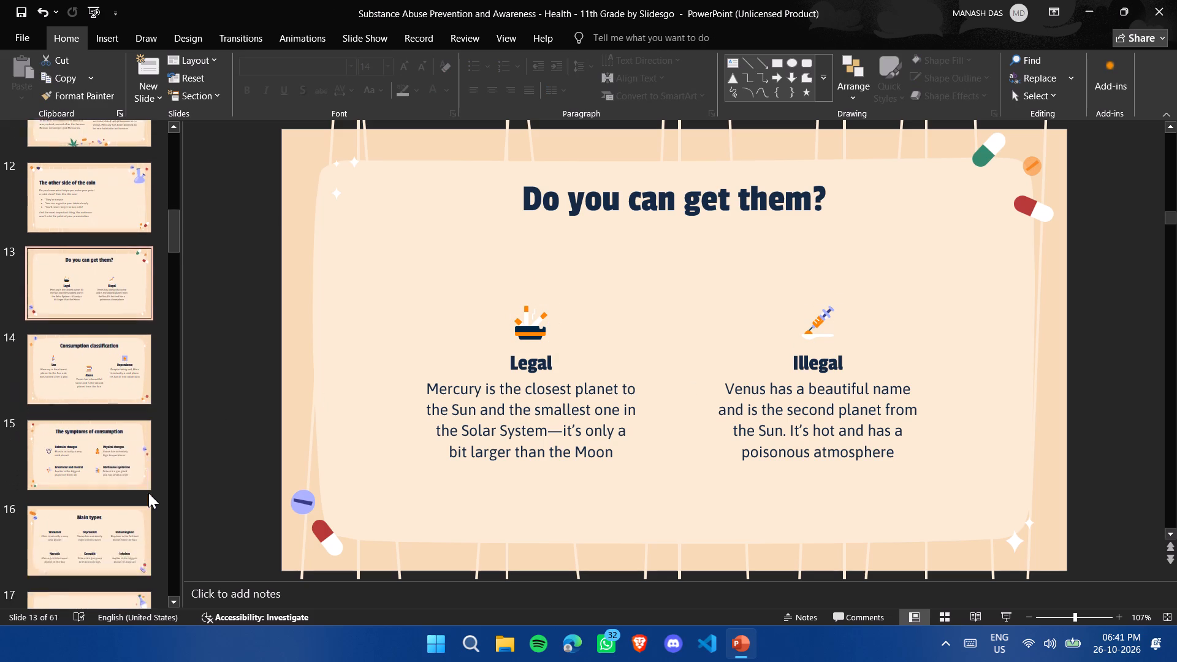
Look through template slides 14 to 20, paying attention to the photo slides 19 and 20.
{"action": "left_click", "coordinate": [124, 318]}
{"action": "scroll", "coordinate": [118, 367], "scroll_direction": "down", "scroll_amount": 4}
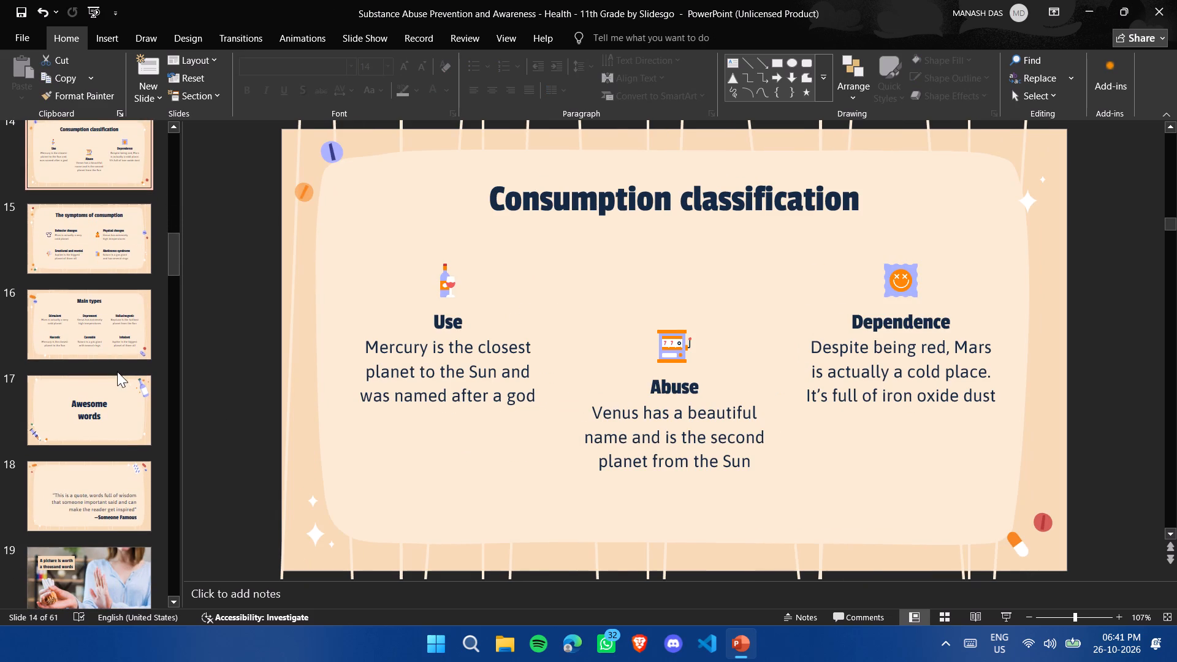
{"action": "left_click", "coordinate": [116, 371]}
{"action": "left_click", "coordinate": [119, 336]}
{"action": "left_click", "coordinate": [113, 418]}
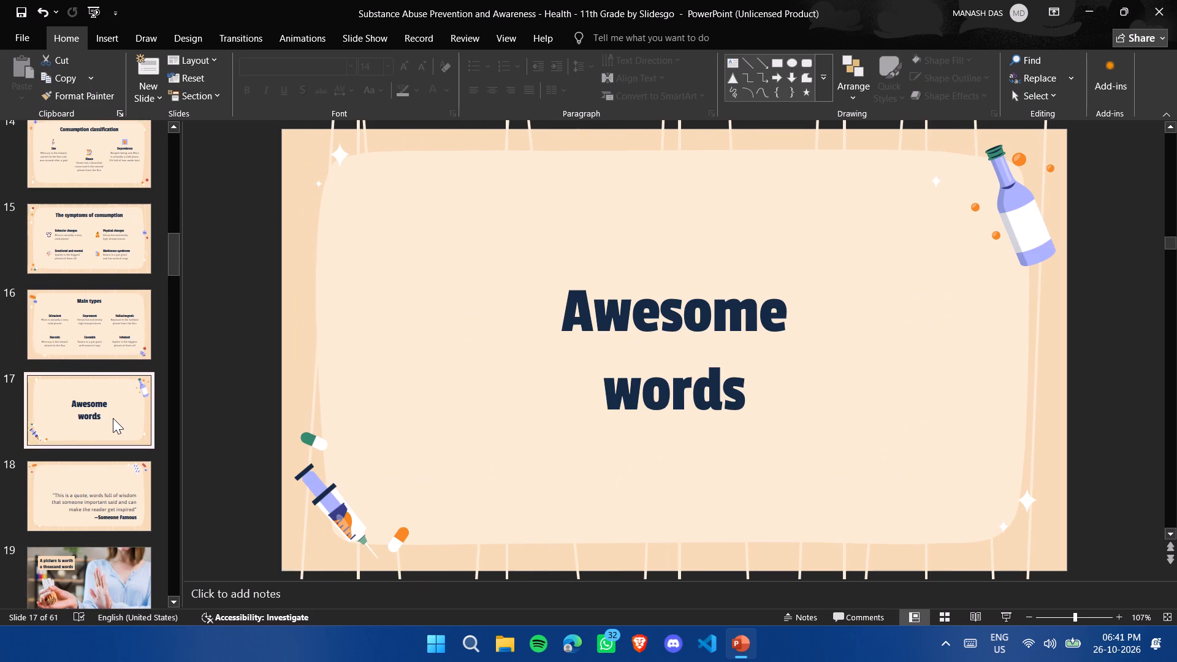
{"action": "scroll", "coordinate": [112, 423], "scroll_direction": "down", "scroll_amount": 3}
{"action": "left_click", "coordinate": [110, 426]}
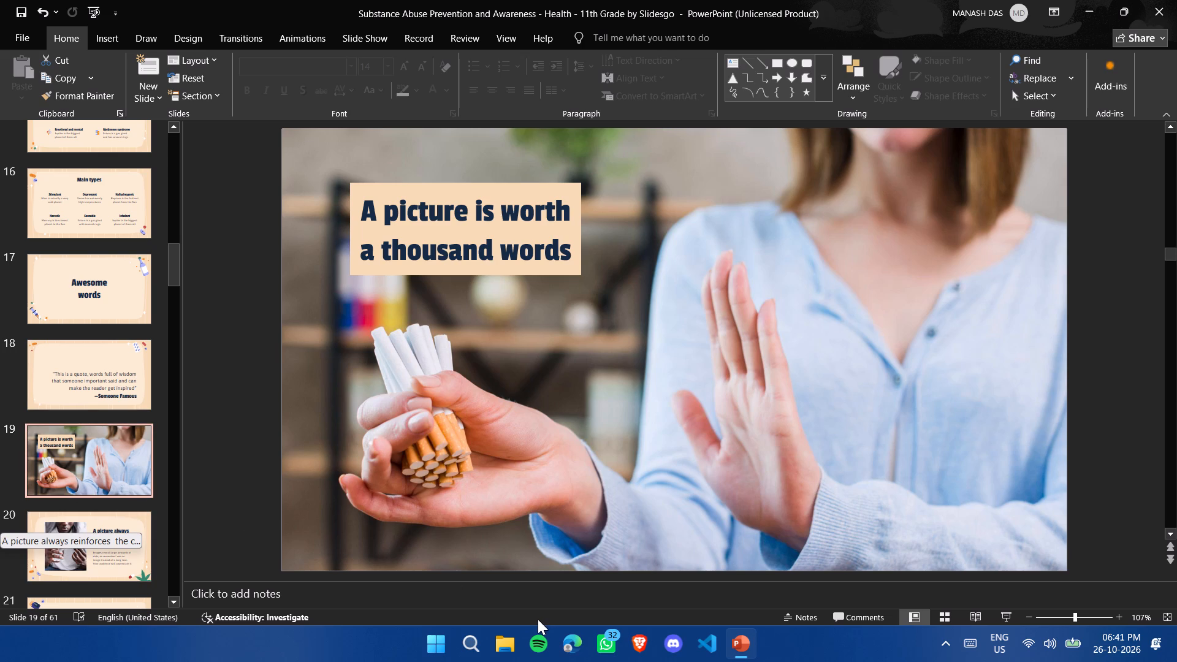
{"action": "left_click", "coordinate": [129, 550]}
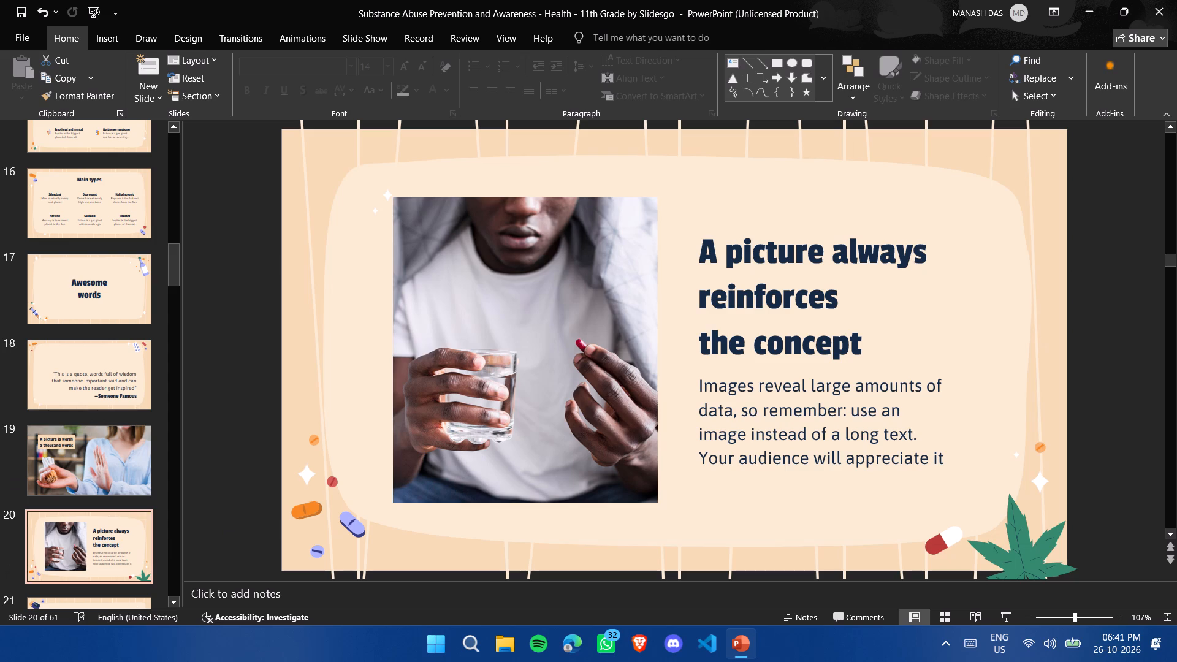
{"action": "left_click", "coordinate": [591, 416]}
{"action": "left_click", "coordinate": [134, 443]}
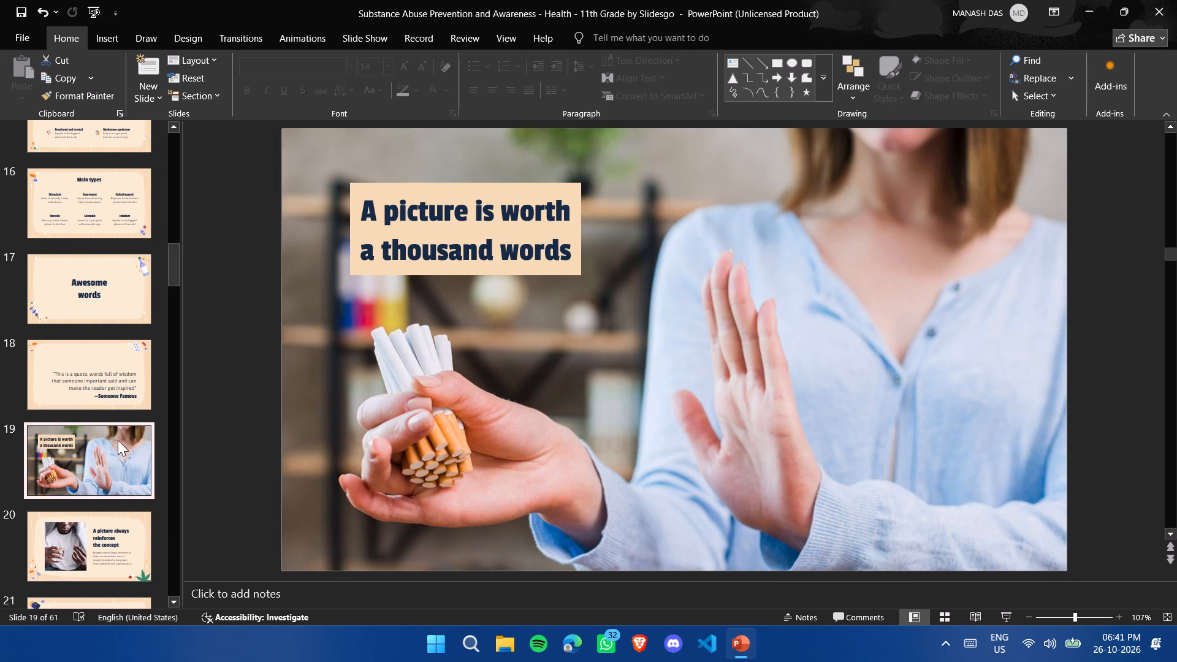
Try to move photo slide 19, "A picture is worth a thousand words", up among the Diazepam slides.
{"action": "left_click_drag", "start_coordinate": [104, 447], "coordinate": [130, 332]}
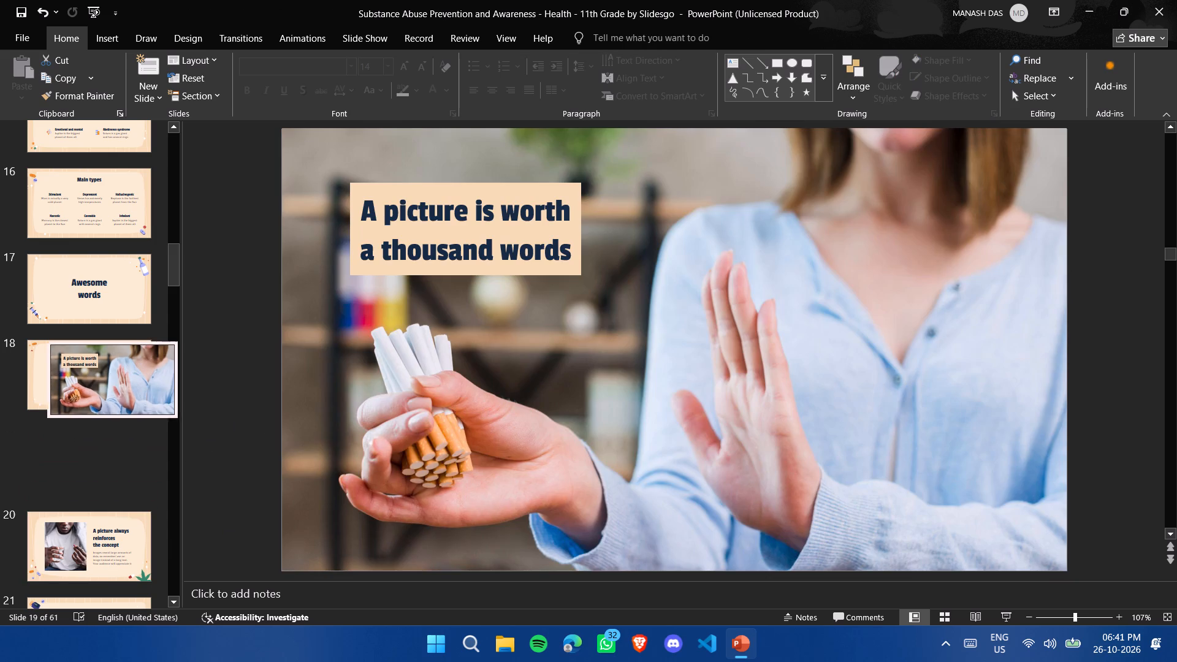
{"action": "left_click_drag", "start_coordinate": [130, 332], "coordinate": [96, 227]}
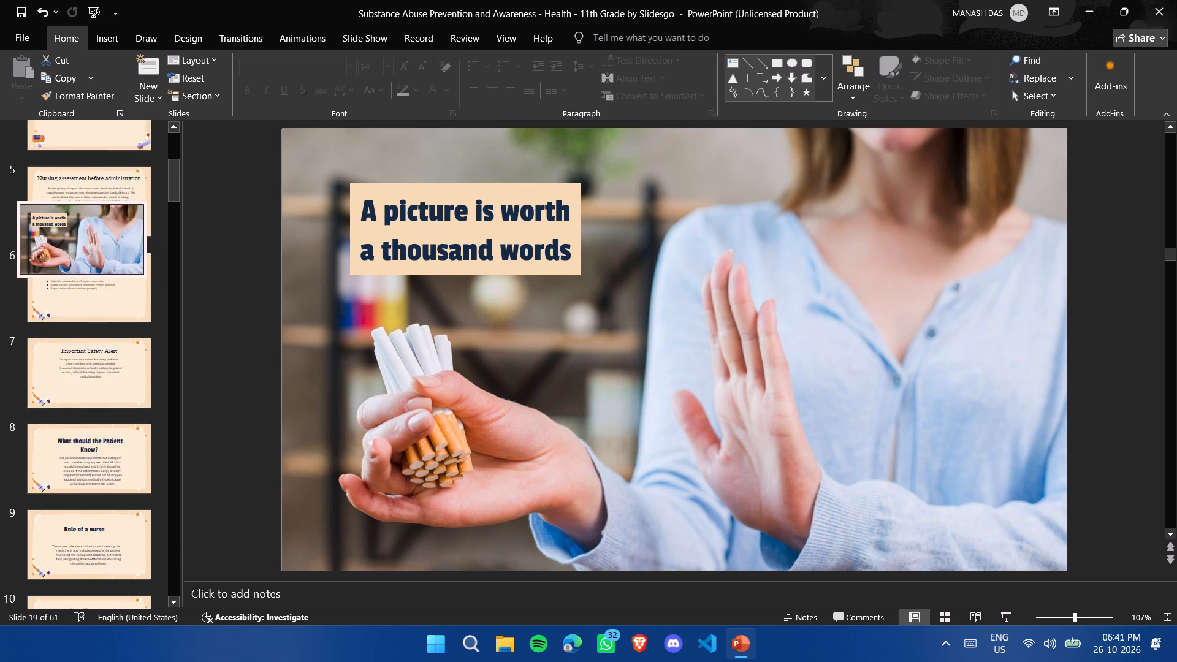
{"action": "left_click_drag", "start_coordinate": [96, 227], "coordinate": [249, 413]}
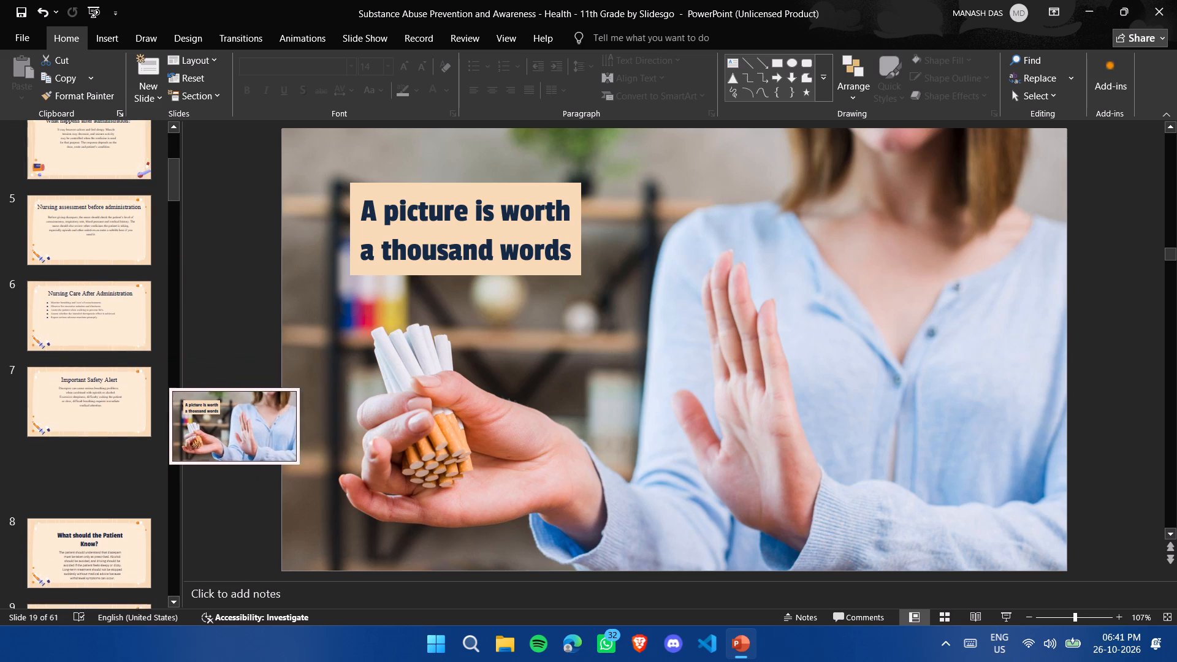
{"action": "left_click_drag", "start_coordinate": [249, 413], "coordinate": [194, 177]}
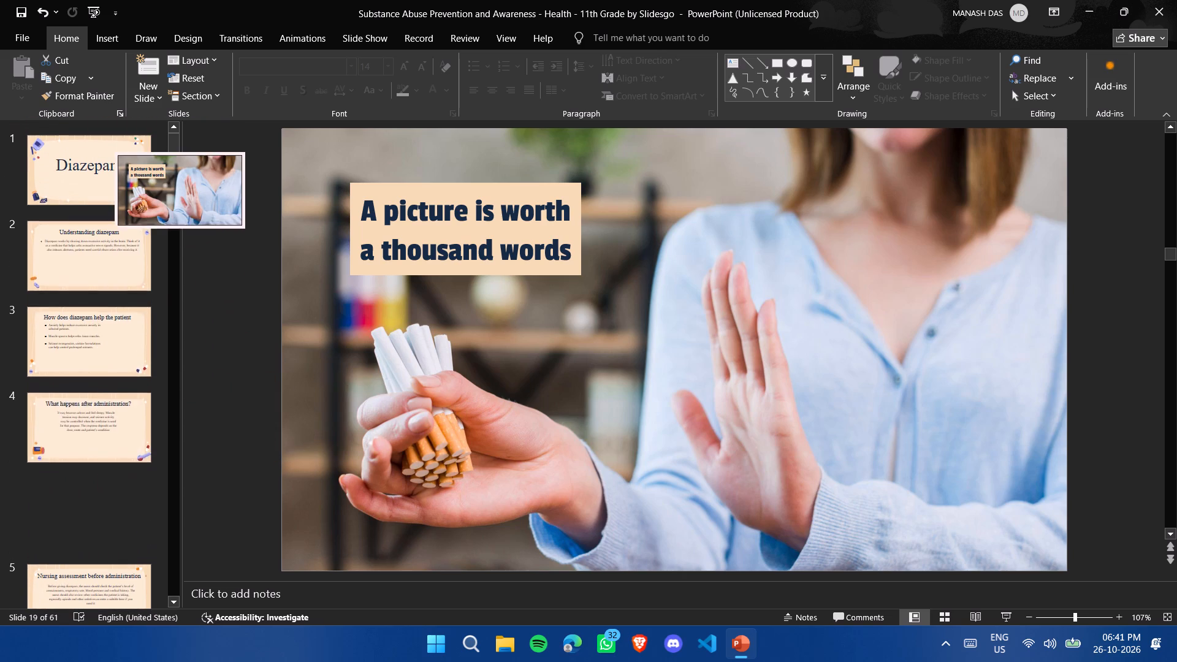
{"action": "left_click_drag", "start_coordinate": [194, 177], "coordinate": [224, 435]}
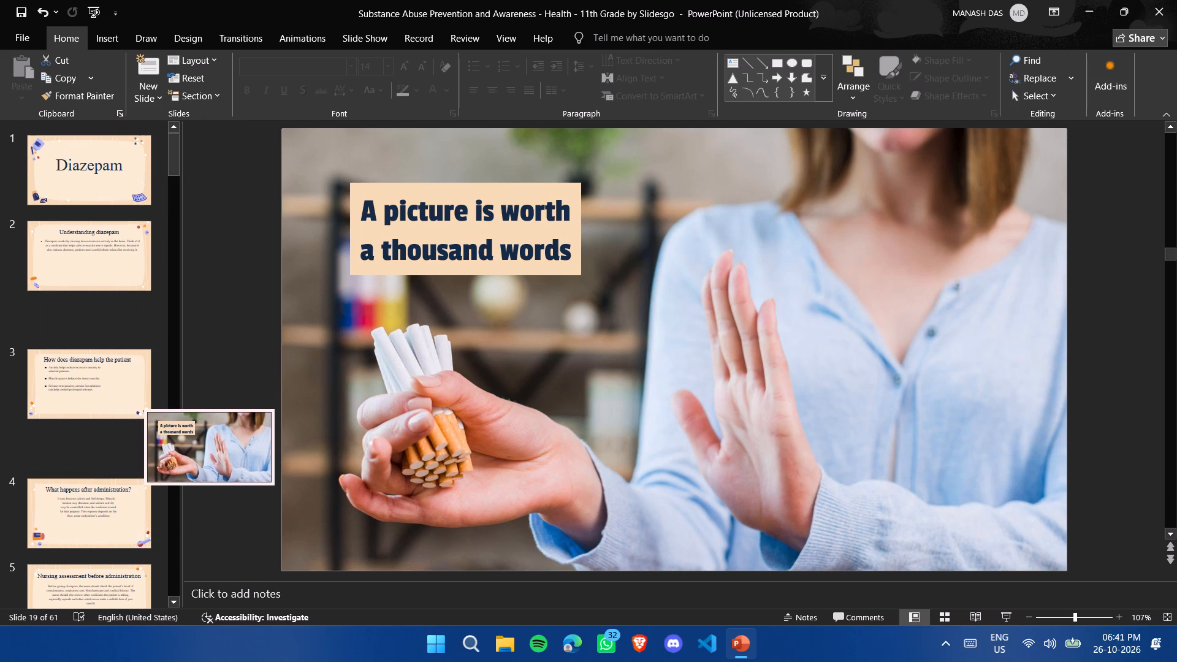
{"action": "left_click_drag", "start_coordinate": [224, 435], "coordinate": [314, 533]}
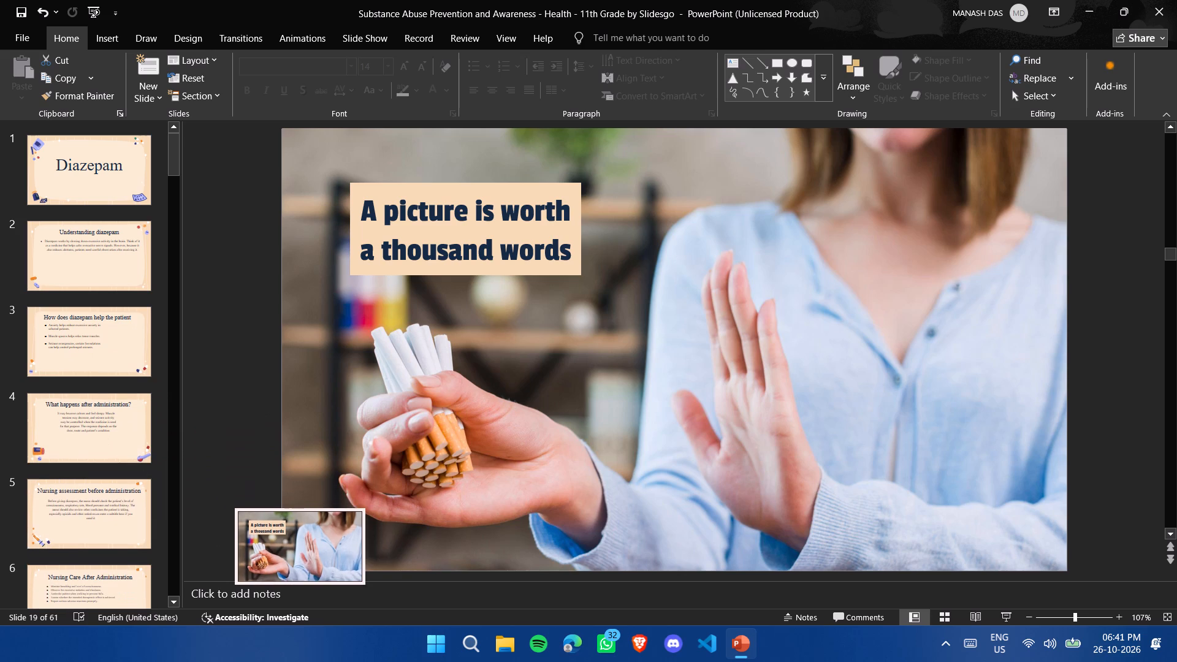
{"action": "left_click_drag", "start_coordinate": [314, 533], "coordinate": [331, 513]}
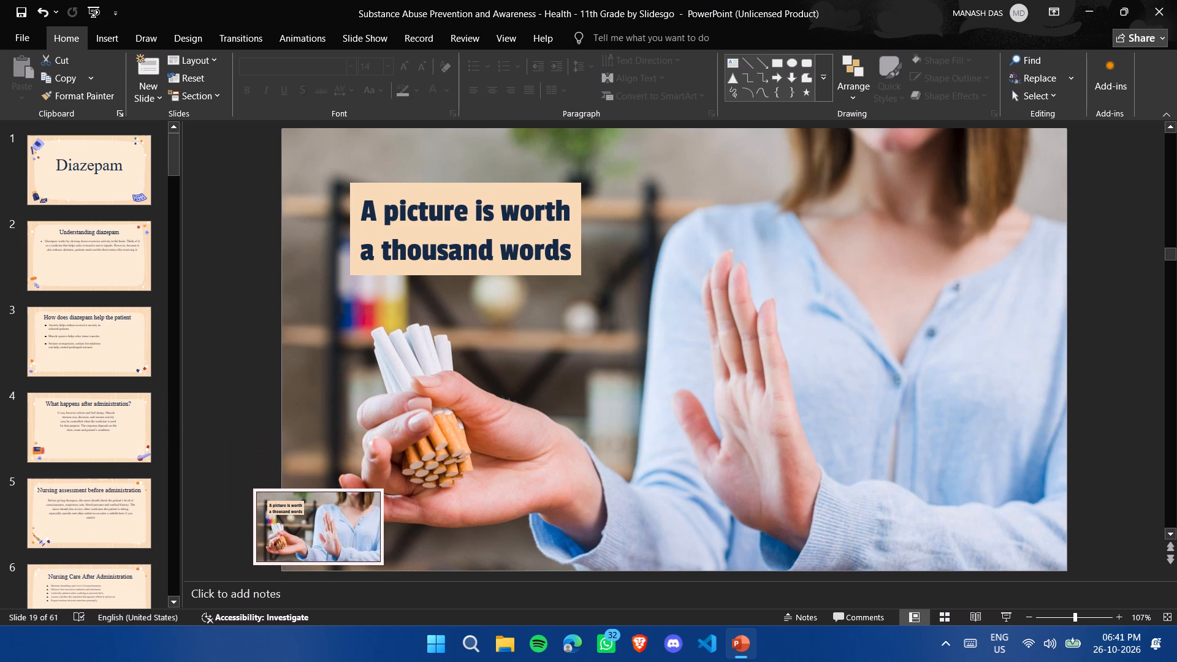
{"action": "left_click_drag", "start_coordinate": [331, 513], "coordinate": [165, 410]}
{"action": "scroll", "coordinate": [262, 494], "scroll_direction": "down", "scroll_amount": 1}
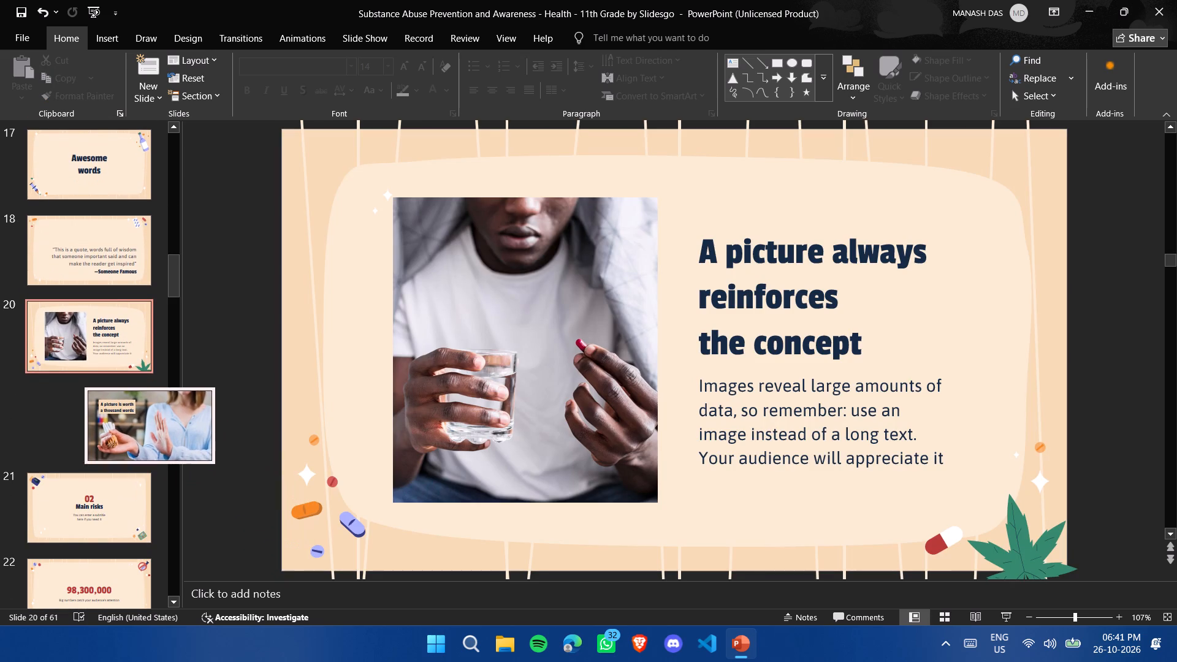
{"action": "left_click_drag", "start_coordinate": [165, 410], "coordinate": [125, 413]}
Examine slide 20's picture and the template slides up to the ring charts and percentages on slide 24 "What is consumed more?".
{"action": "left_click", "coordinate": [105, 430]}
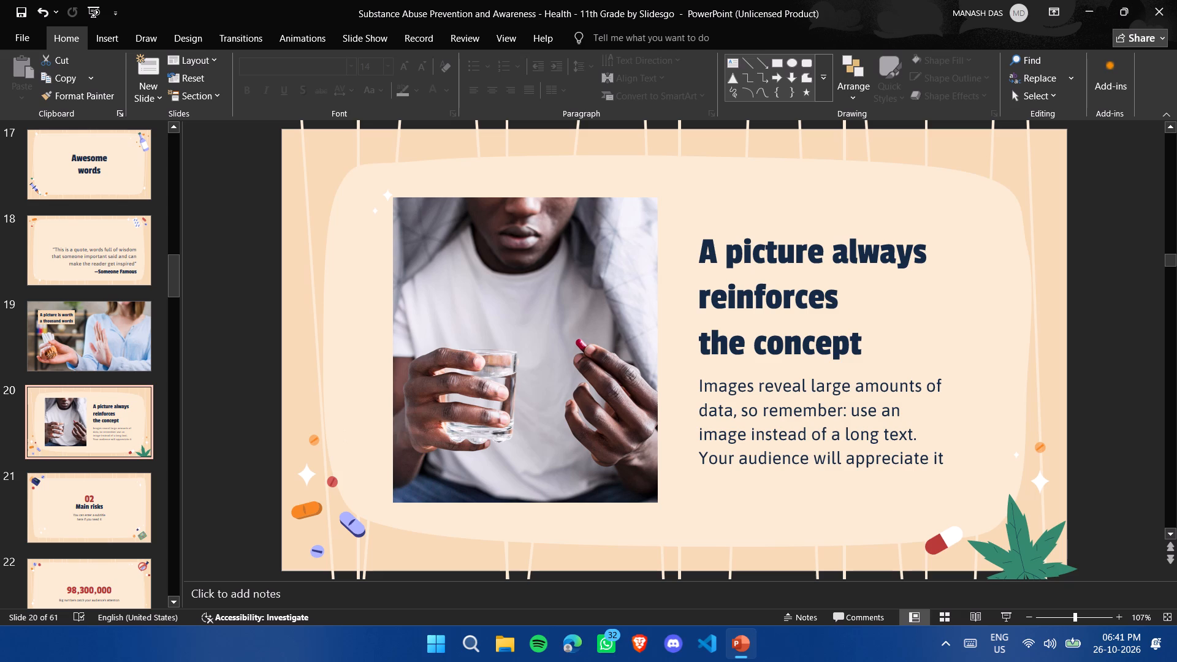
{"action": "left_click", "coordinate": [550, 324]}
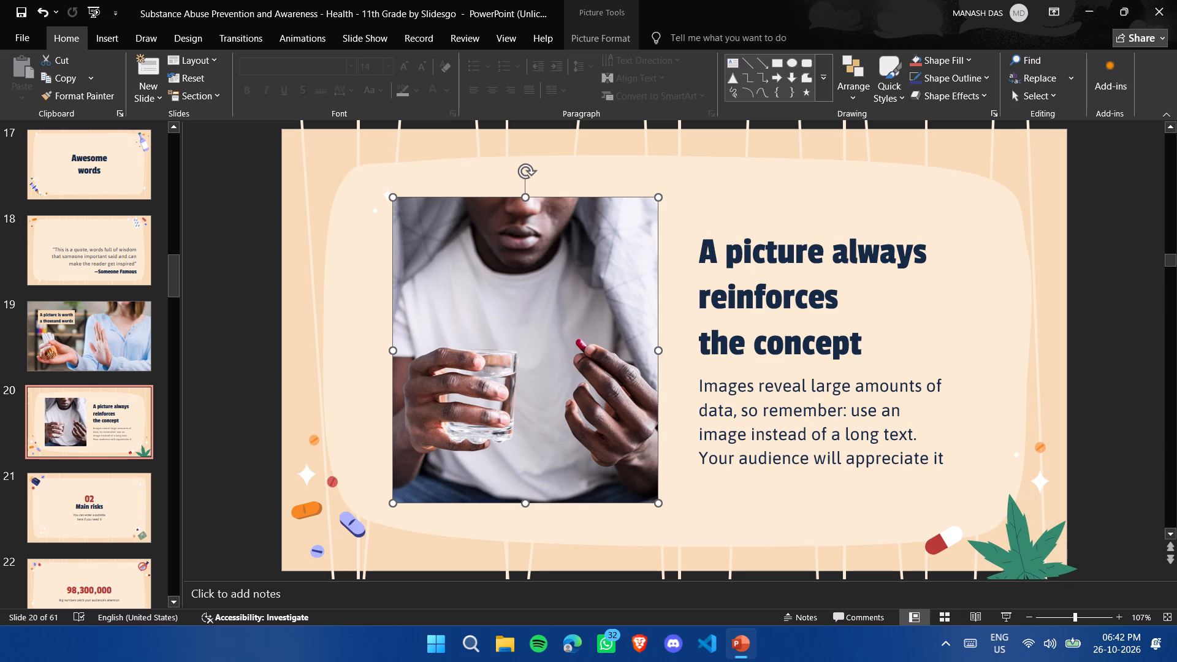
{"action": "scroll", "coordinate": [120, 476], "scroll_direction": "down", "scroll_amount": 2}
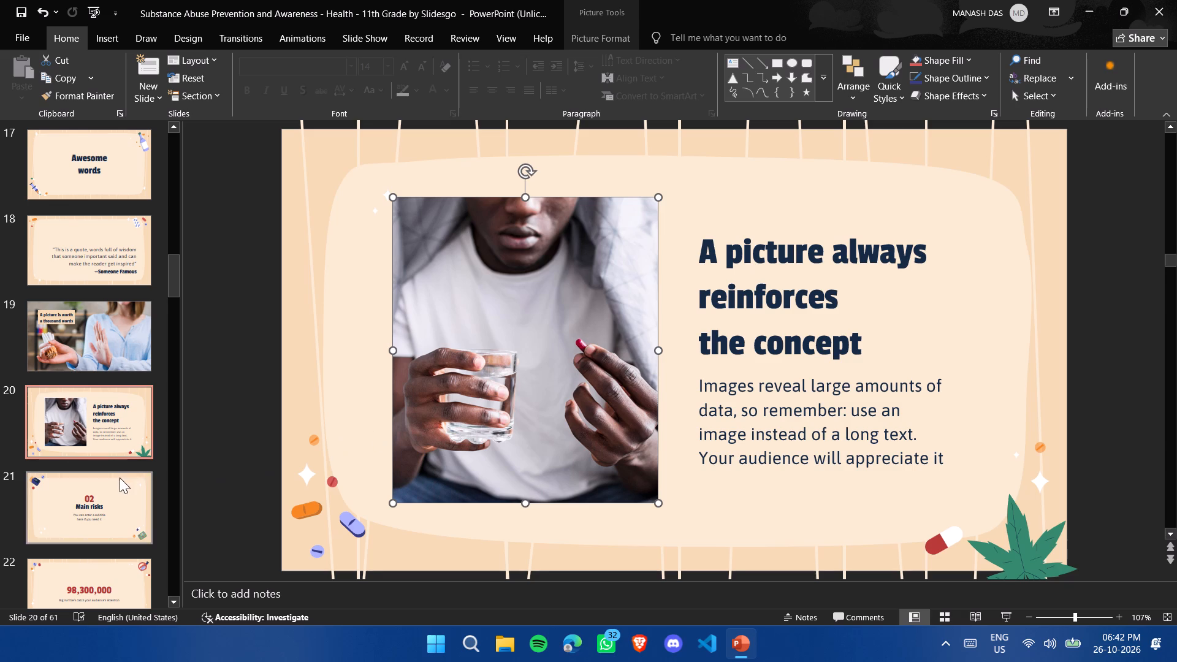
{"action": "scroll", "coordinate": [120, 477], "scroll_direction": "down", "scroll_amount": 5}
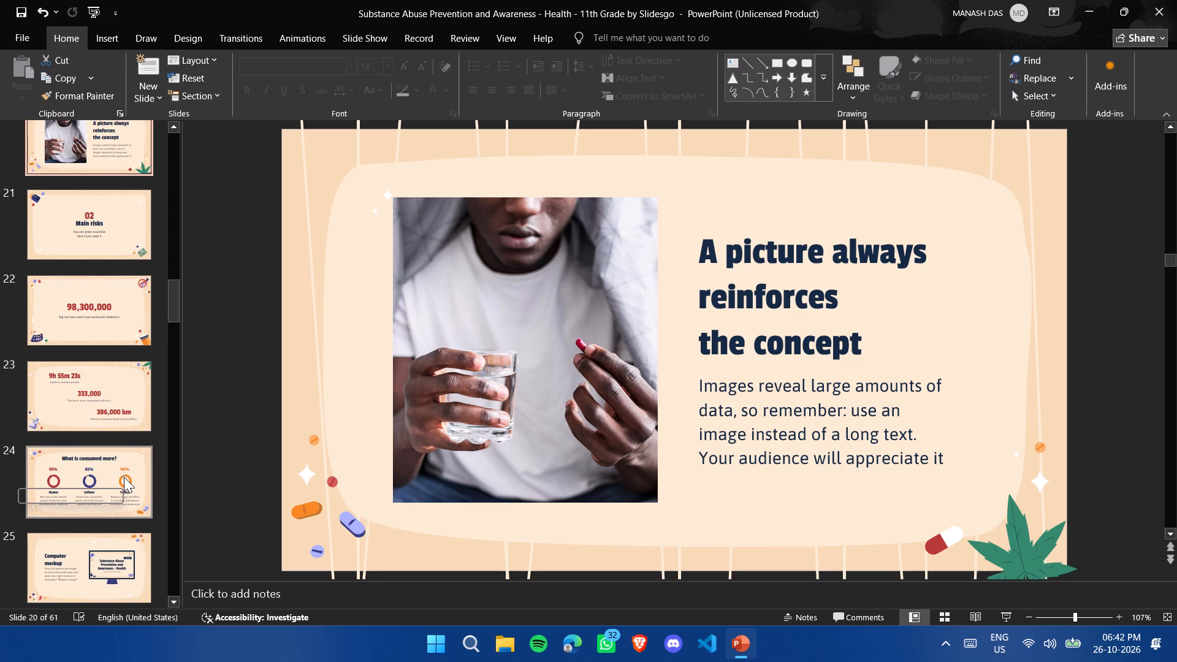
{"action": "scroll", "coordinate": [131, 473], "scroll_direction": "down", "scroll_amount": 4}
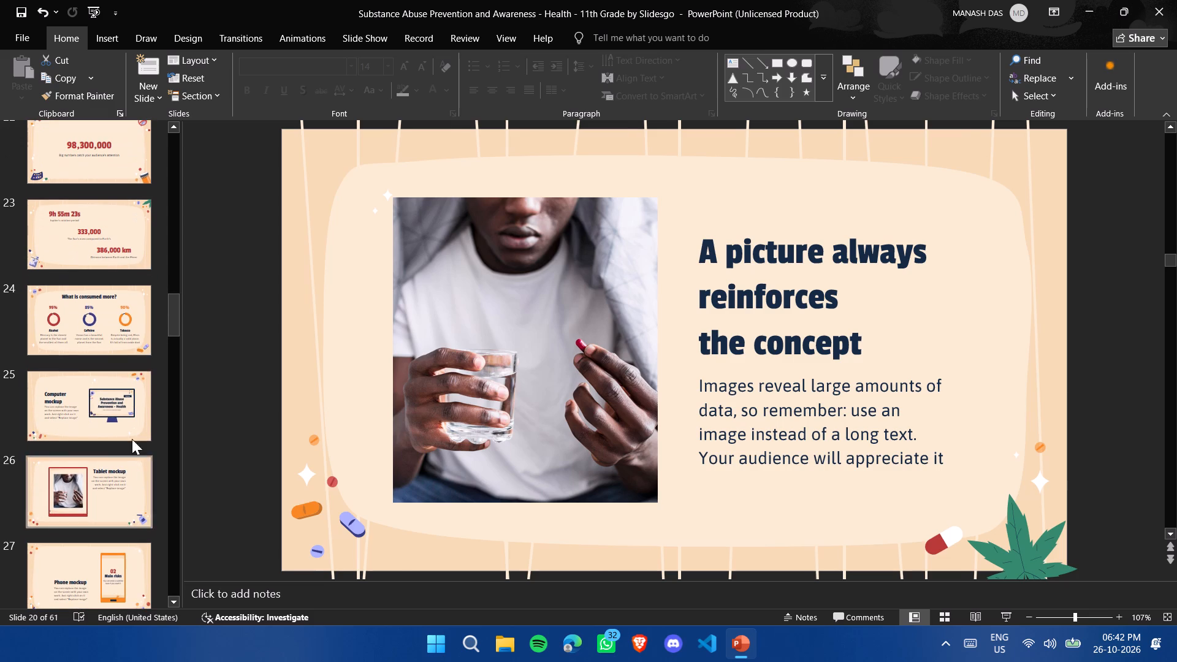
{"action": "left_click", "coordinate": [103, 358]}
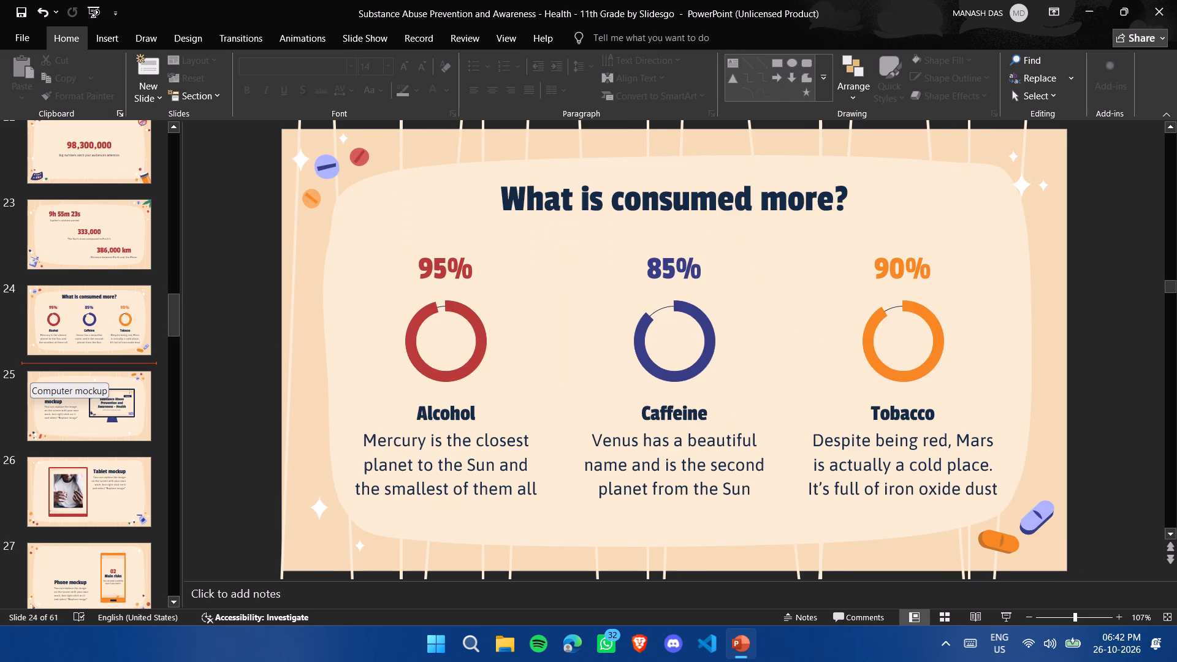
{"action": "left_click", "coordinate": [444, 311]}
{"action": "left_click", "coordinate": [655, 347]}
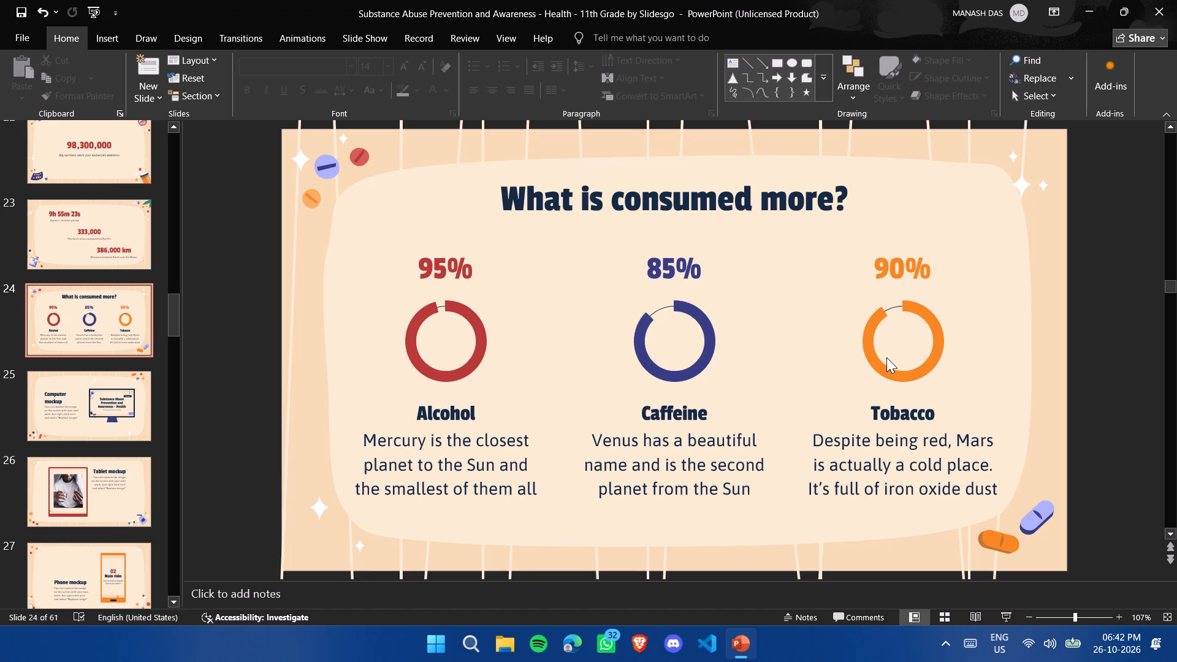
{"action": "left_click", "coordinate": [886, 357]}
{"action": "left_click", "coordinate": [906, 305]}
{"action": "left_click", "coordinate": [931, 257]}
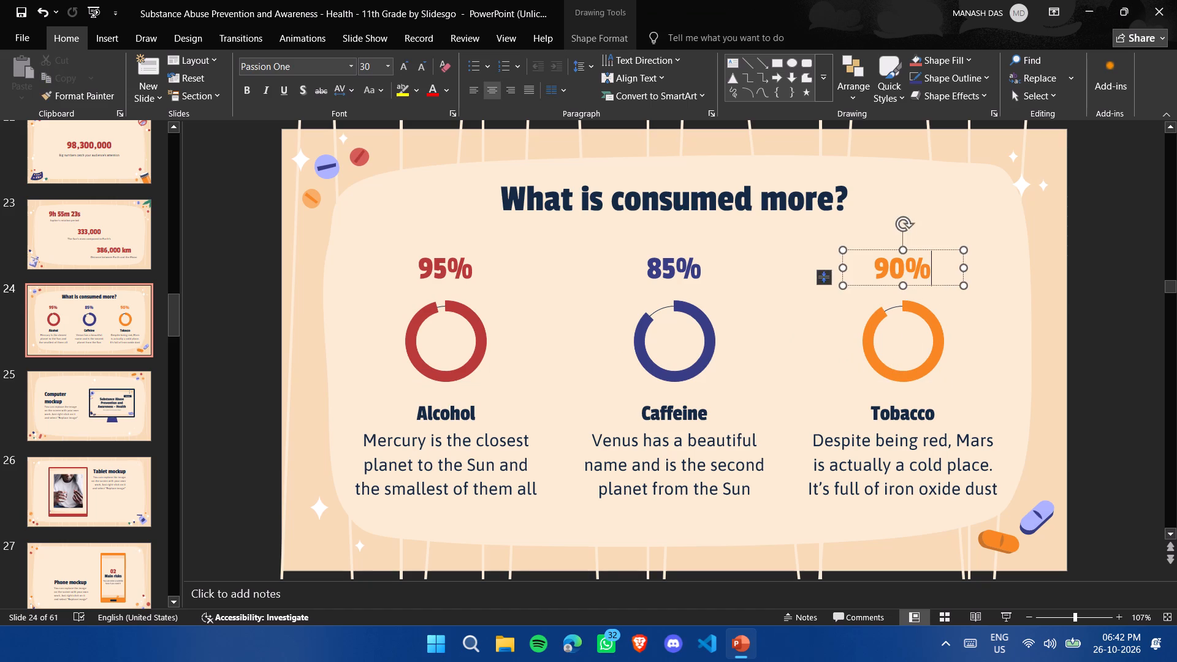
{"action": "left_click", "coordinate": [712, 268]}
{"action": "left_click", "coordinate": [463, 259]}
{"action": "left_click", "coordinate": [540, 360]}
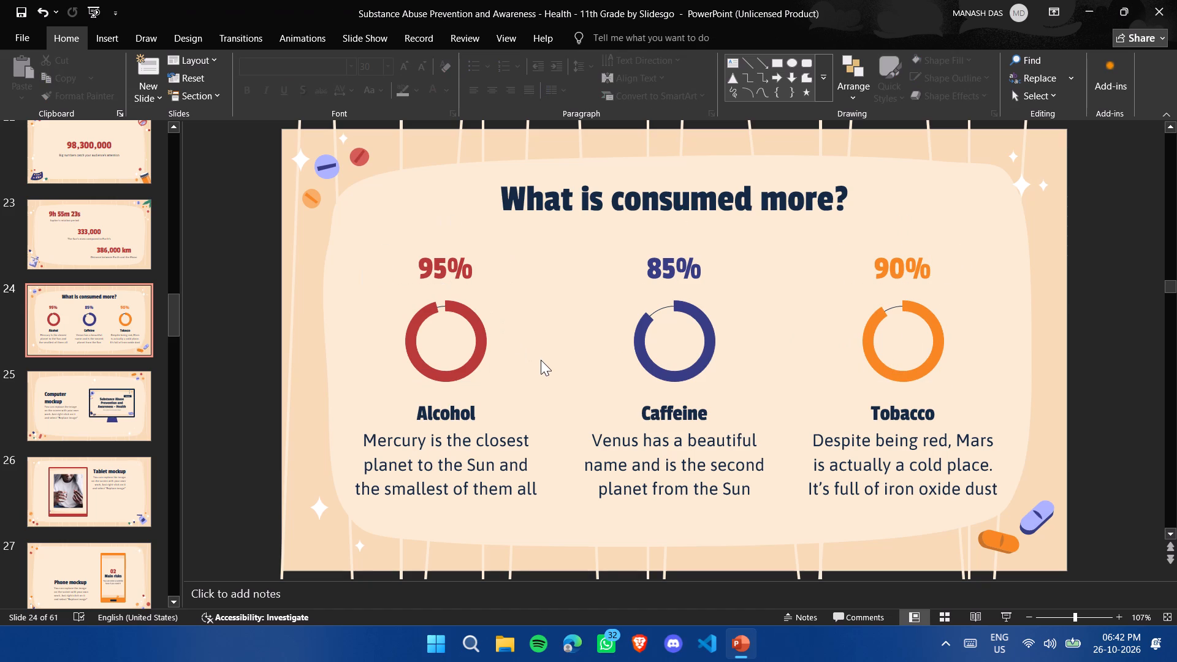
Examine the tablet mockup's picture on slide 26 and the phone mockup on slide 27.
{"action": "left_click", "coordinate": [116, 490]}
{"action": "scroll", "coordinate": [150, 468], "scroll_direction": "down", "scroll_amount": 3}
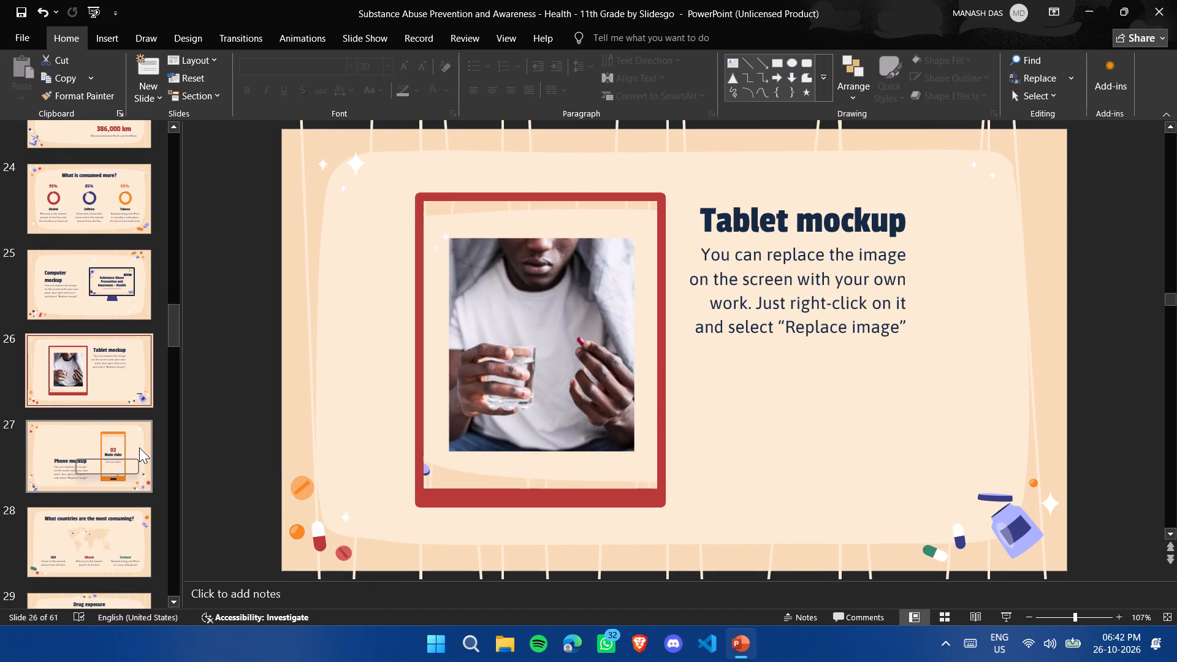
{"action": "left_click", "coordinate": [543, 386]}
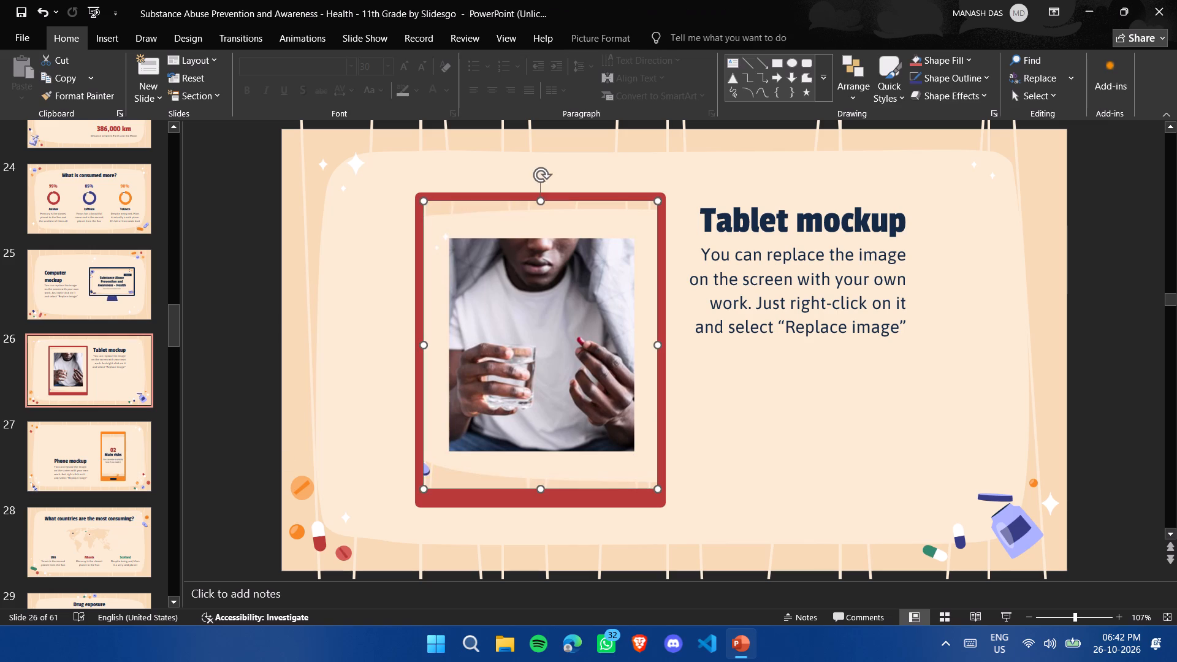
{"action": "left_click", "coordinate": [741, 370]}
{"action": "scroll", "coordinate": [5, 416], "scroll_direction": "down", "scroll_amount": 2}
{"action": "left_click", "coordinate": [100, 400]}
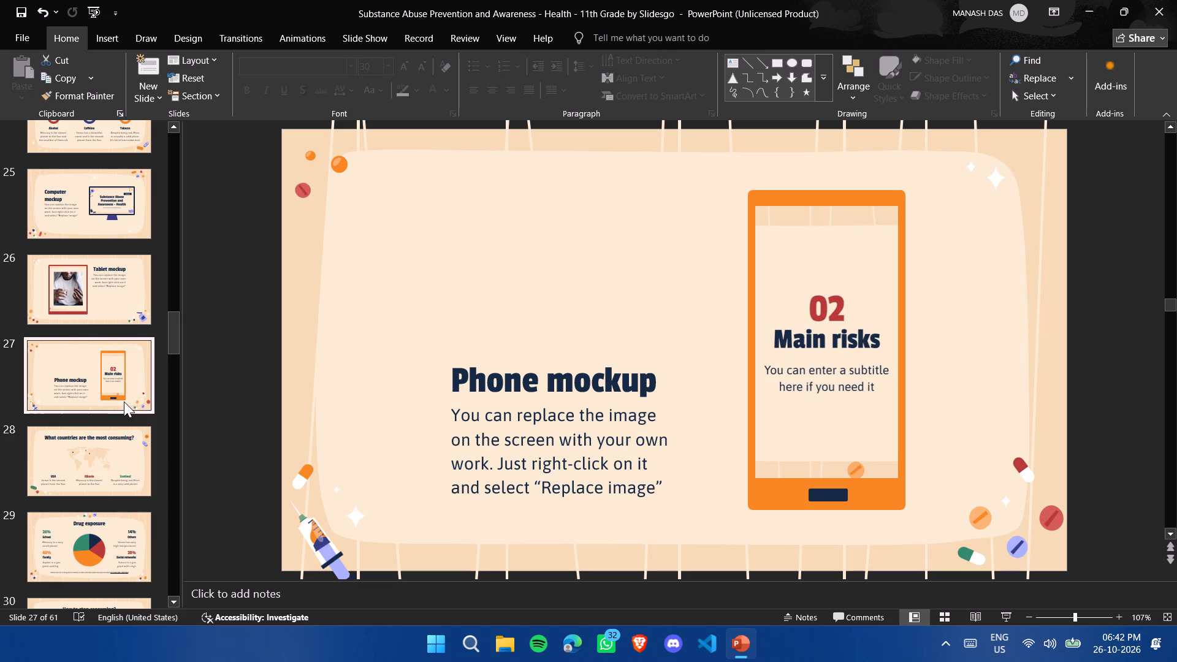
Look through template slides 28 to 34, from the world map and pie chart to the "Overdose prevention strategy" graphics.
{"action": "left_click", "coordinate": [93, 463]}
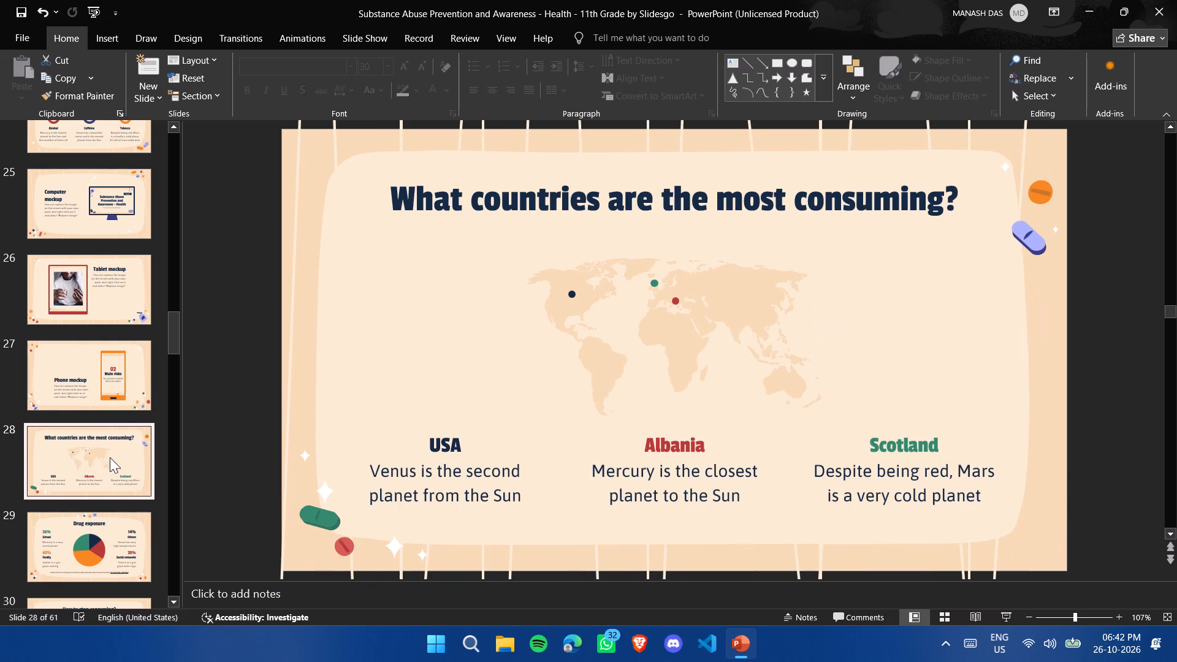
{"action": "scroll", "coordinate": [112, 457], "scroll_direction": "down", "scroll_amount": 2}
{"action": "left_click", "coordinate": [112, 457]}
{"action": "scroll", "coordinate": [112, 457], "scroll_direction": "down", "scroll_amount": 2}
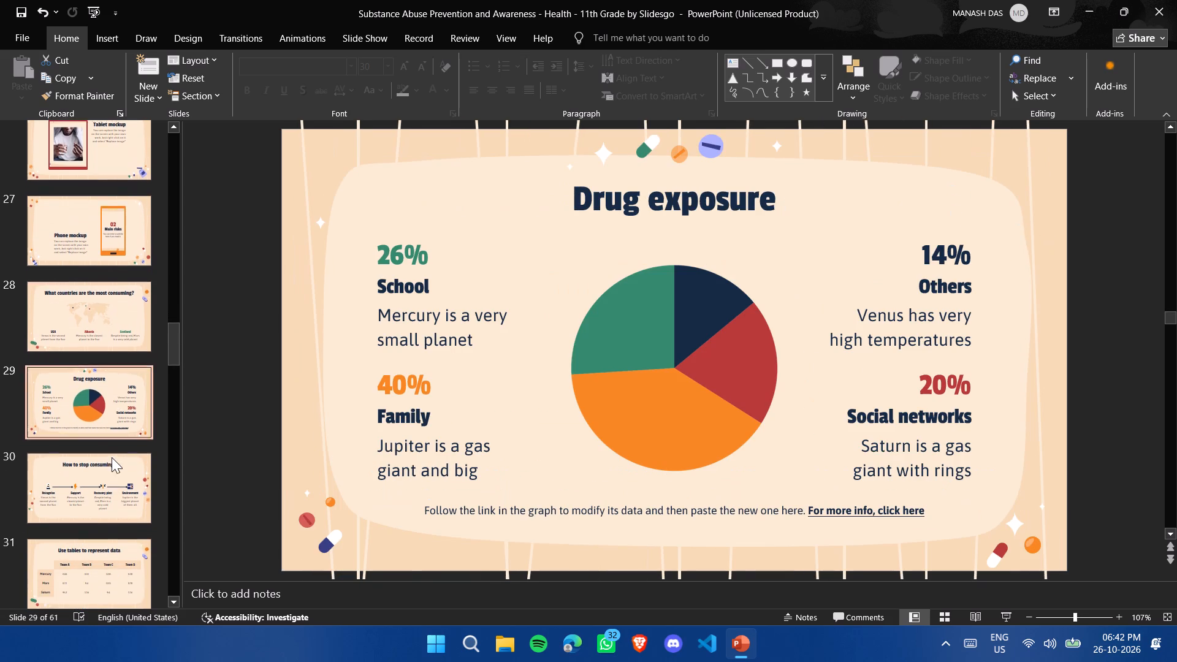
{"action": "left_click", "coordinate": [112, 457]}
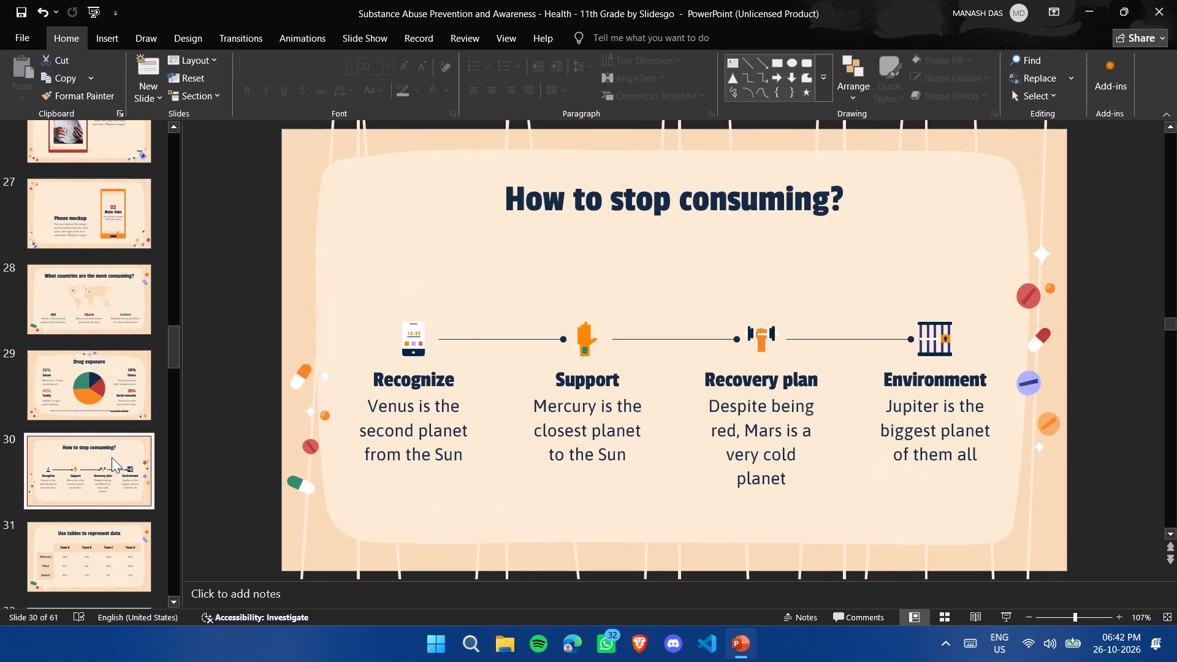
{"action": "scroll", "coordinate": [112, 457], "scroll_direction": "down", "scroll_amount": 2}
{"action": "left_click", "coordinate": [112, 457]}
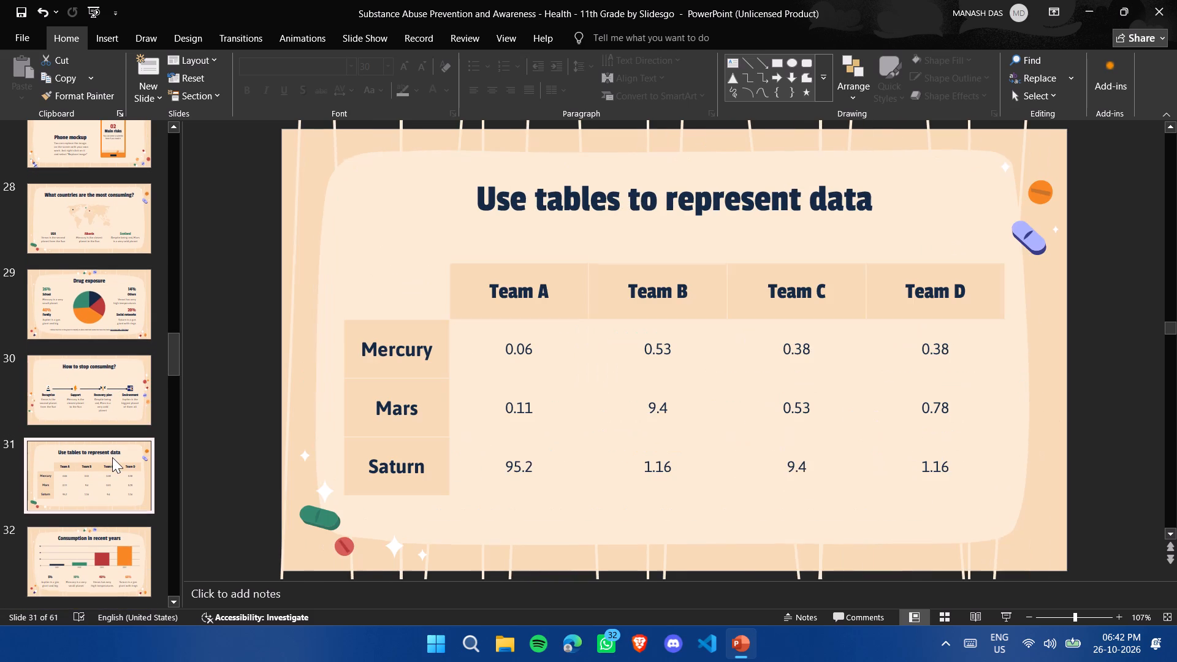
{"action": "scroll", "coordinate": [112, 457], "scroll_direction": "down", "scroll_amount": 4}
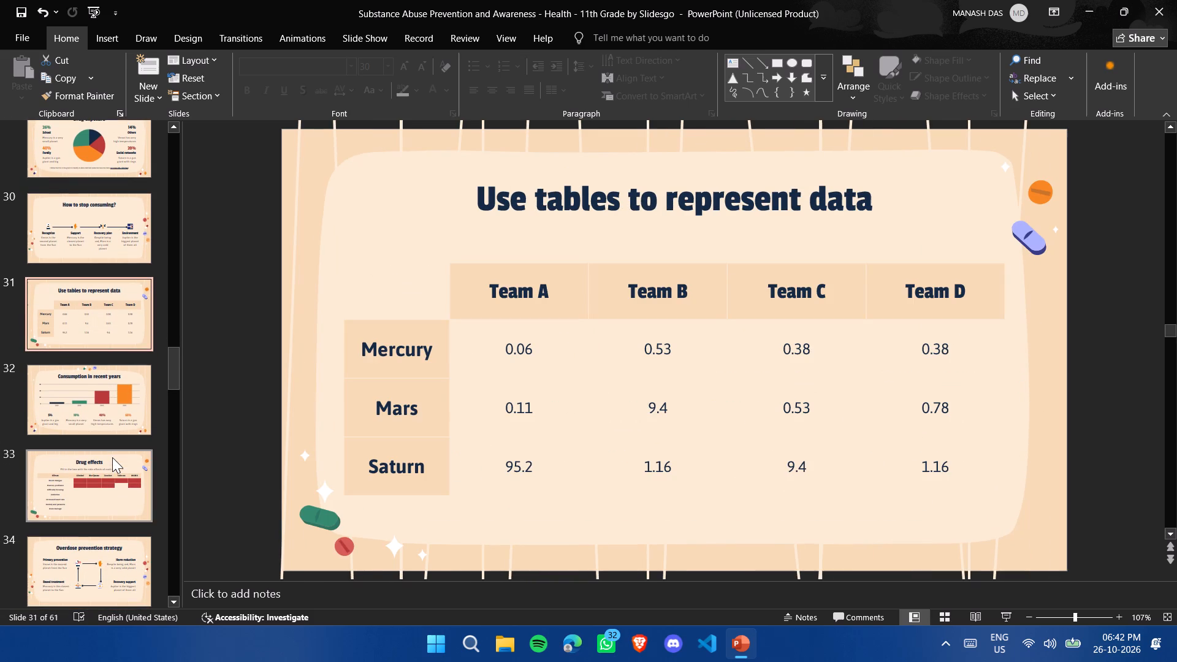
{"action": "left_click", "coordinate": [124, 501]}
{"action": "scroll", "coordinate": [124, 501], "scroll_direction": "down", "scroll_amount": 2}
{"action": "left_click", "coordinate": [124, 501]}
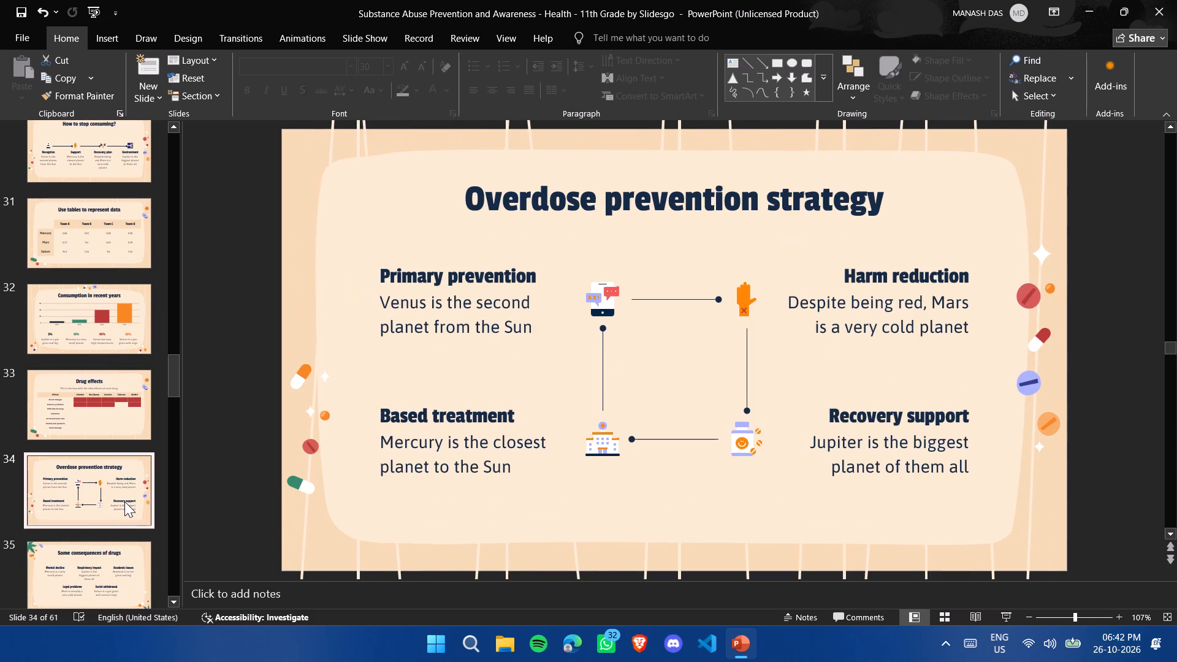
Look through template slides 35 to 39, including the bibliography, "Drug classification" table and "Our team" photos.
{"action": "scroll", "coordinate": [124, 501], "scroll_direction": "down", "scroll_amount": 1}
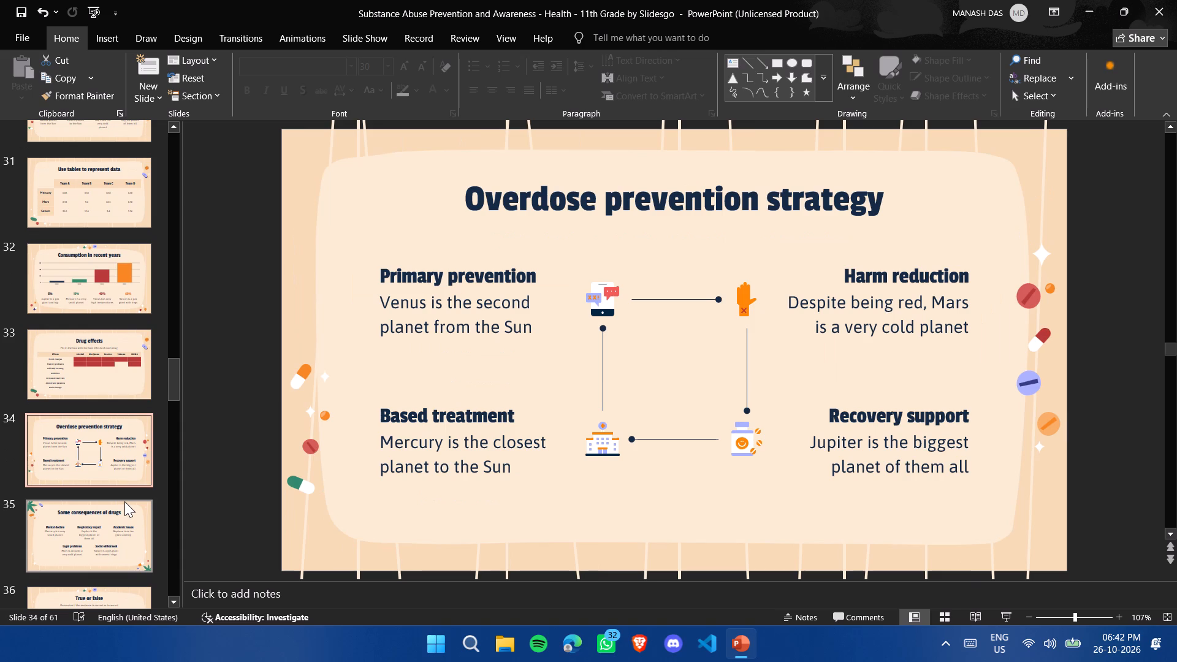
{"action": "scroll", "coordinate": [124, 501], "scroll_direction": "down", "scroll_amount": 3}
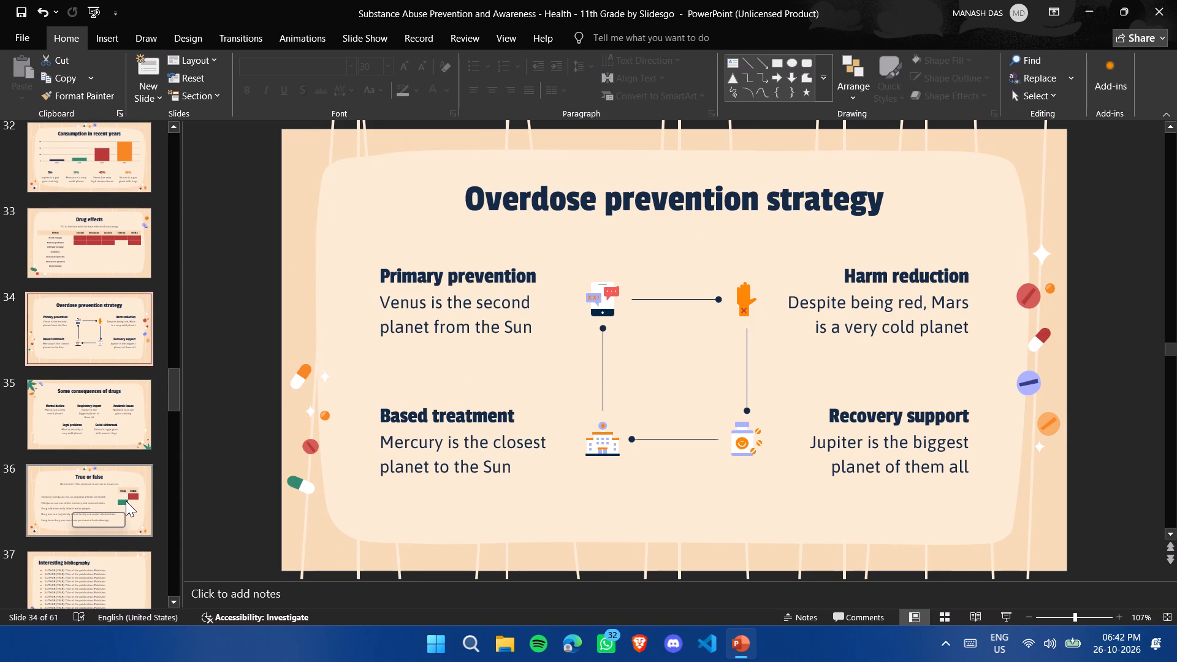
{"action": "left_click", "coordinate": [126, 501]}
{"action": "scroll", "coordinate": [126, 501], "scroll_direction": "down", "scroll_amount": 3}
{"action": "left_click", "coordinate": [126, 501]}
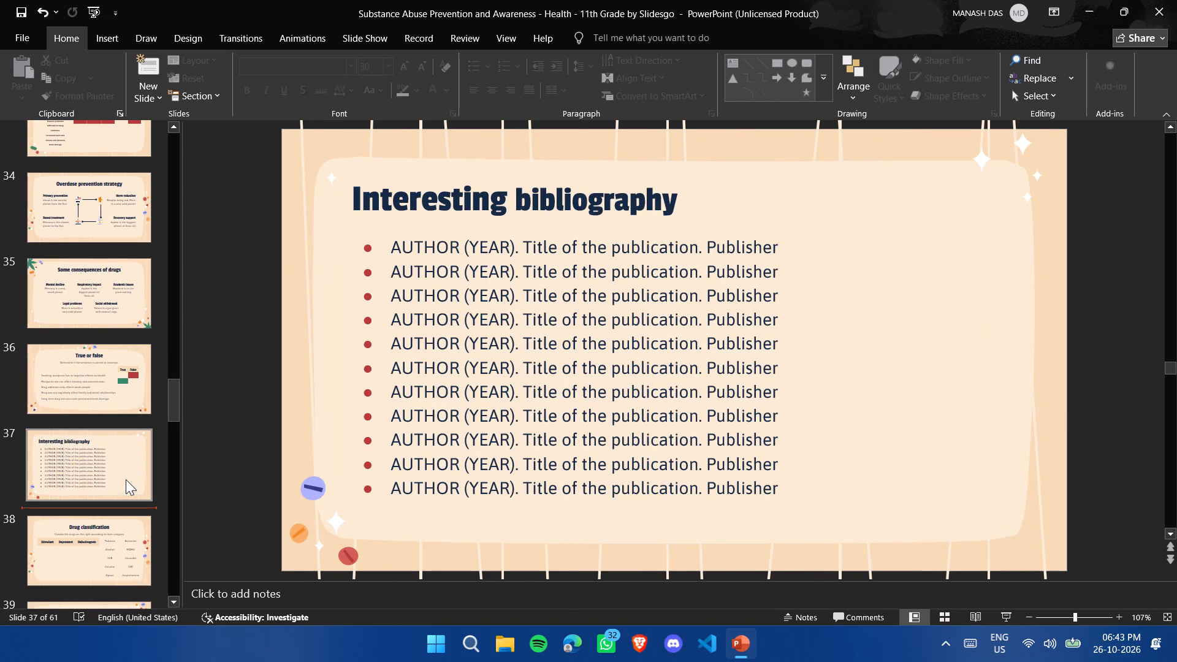
{"action": "scroll", "coordinate": [126, 479], "scroll_direction": "down", "scroll_amount": 3}
{"action": "left_click", "coordinate": [126, 479]}
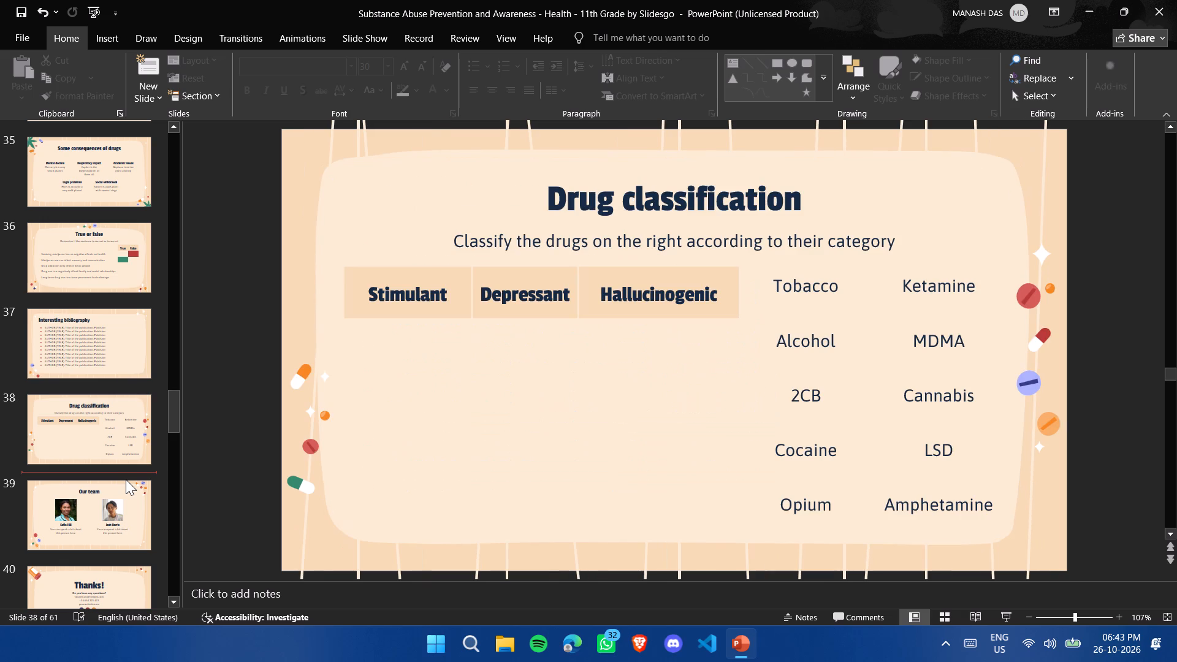
{"action": "scroll", "coordinate": [126, 479], "scroll_direction": "down", "scroll_amount": 2}
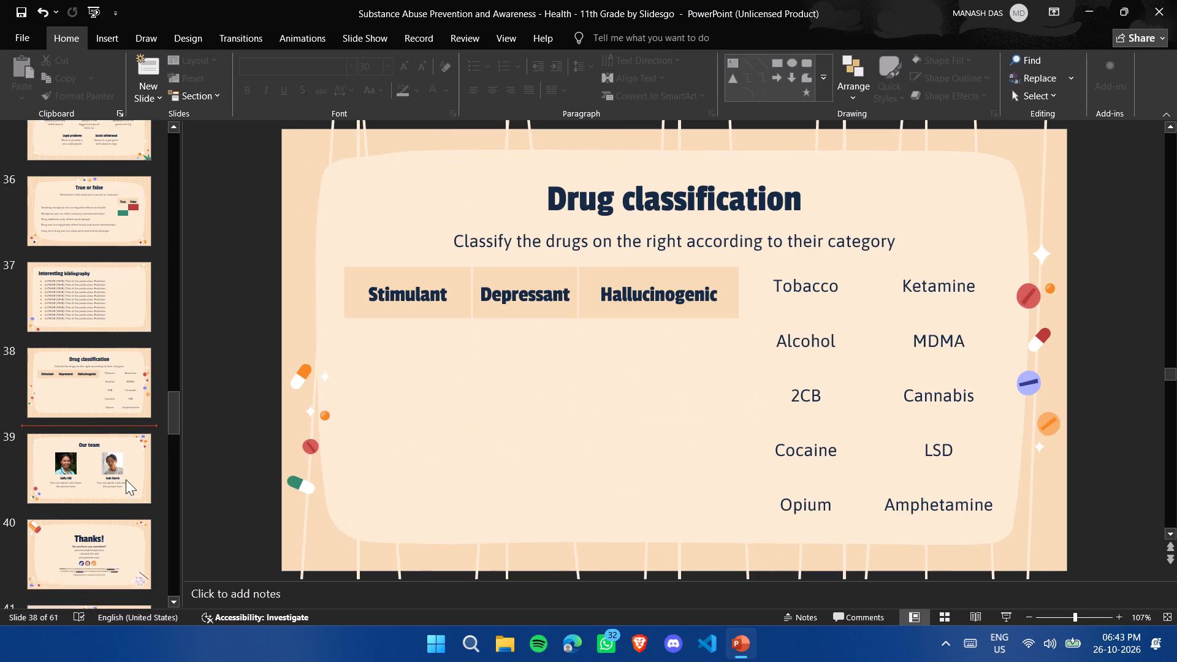
{"action": "scroll", "coordinate": [126, 479], "scroll_direction": "down", "scroll_amount": 1}
{"action": "left_click", "coordinate": [117, 473]}
{"action": "left_click", "coordinate": [105, 411]}
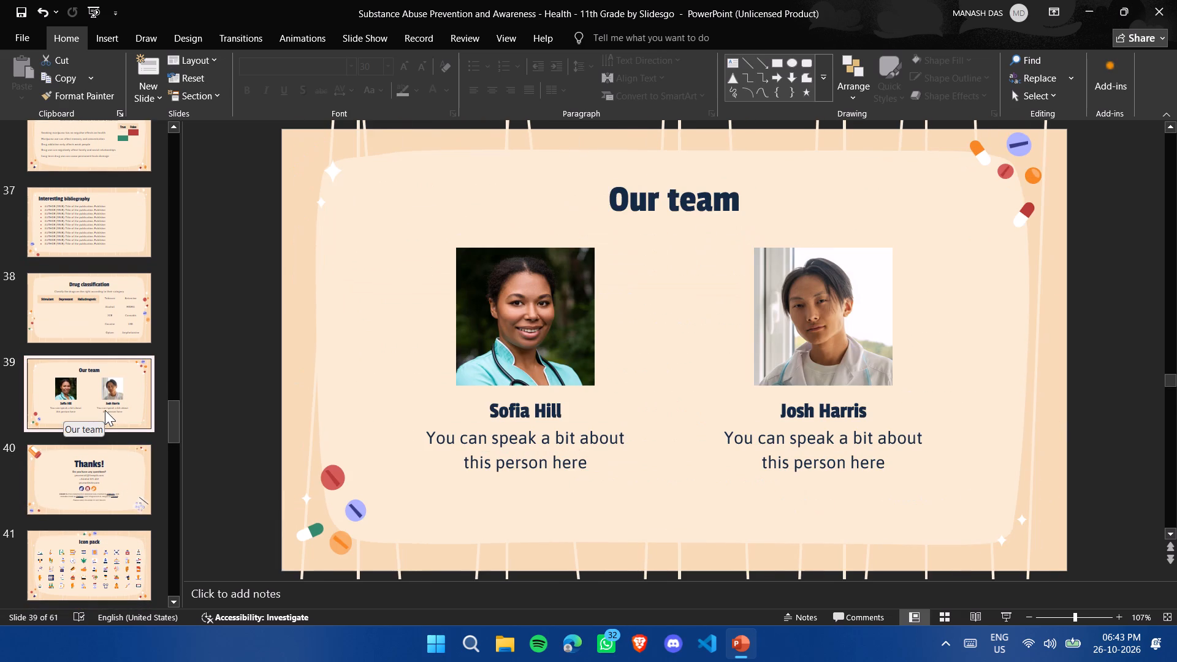
Look past slides 40 and 41 and examine the syringe, flask, bottle, leaf and pill graphics on slide 42 "Alternative resources".
{"action": "scroll", "coordinate": [105, 410], "scroll_direction": "down", "scroll_amount": 2}
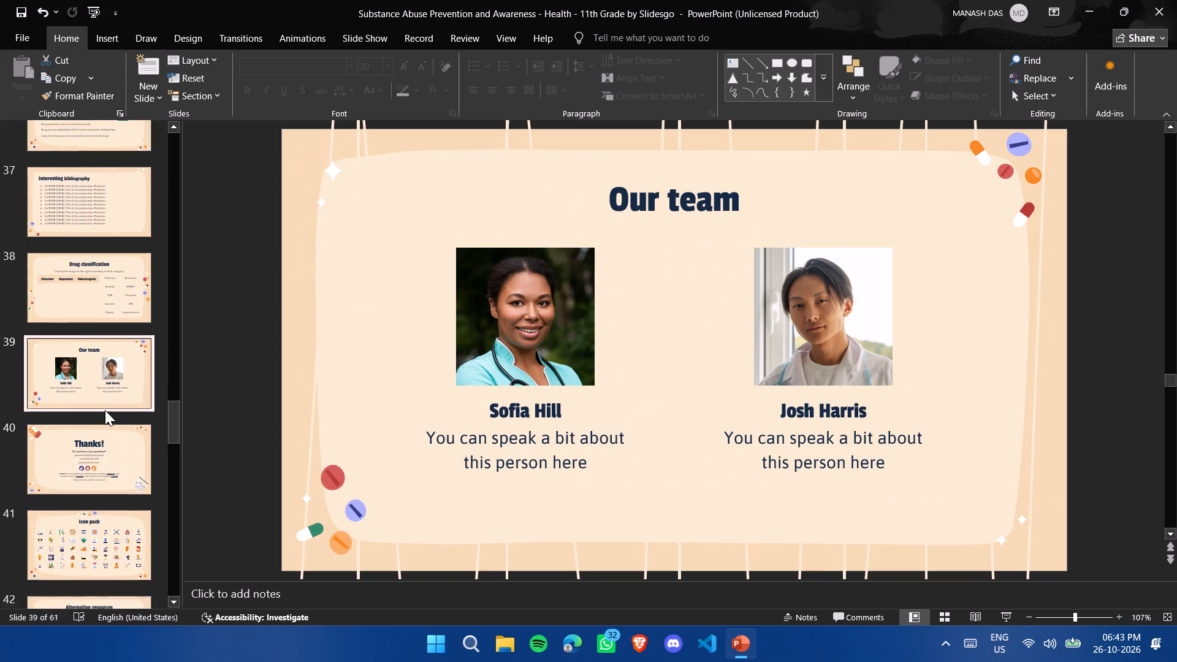
{"action": "scroll", "coordinate": [105, 410], "scroll_direction": "down", "scroll_amount": 1}
{"action": "left_click", "coordinate": [99, 434]}
{"action": "left_click", "coordinate": [75, 509]}
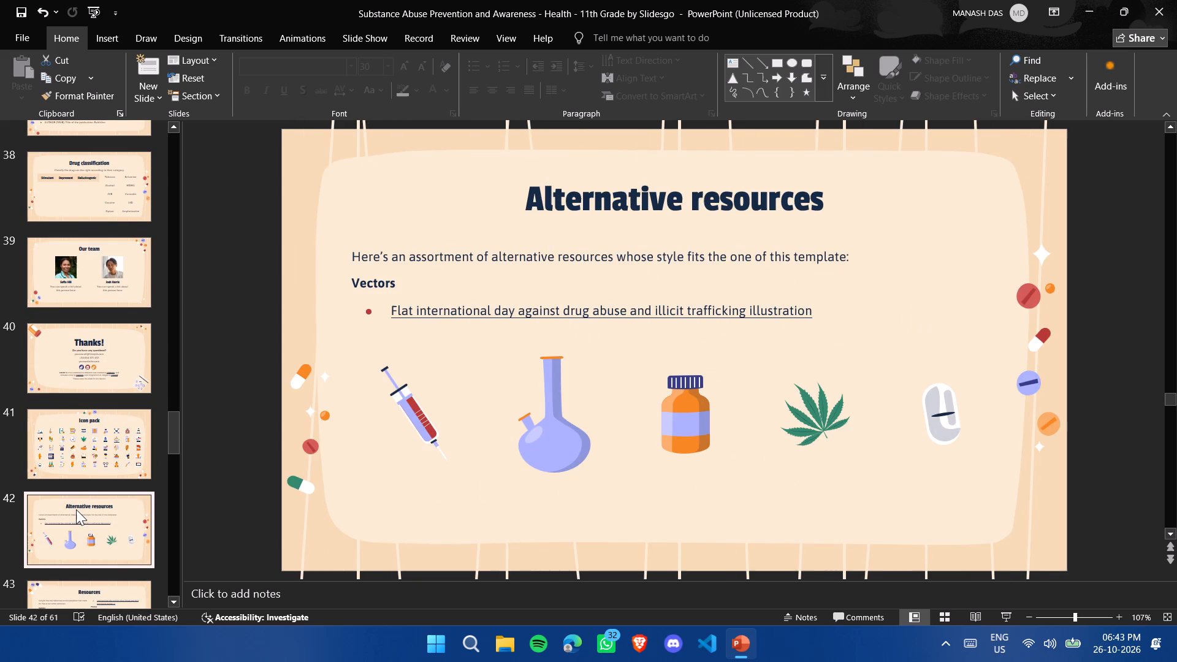
{"action": "left_click", "coordinate": [573, 424]}
{"action": "left_click", "coordinate": [661, 436]}
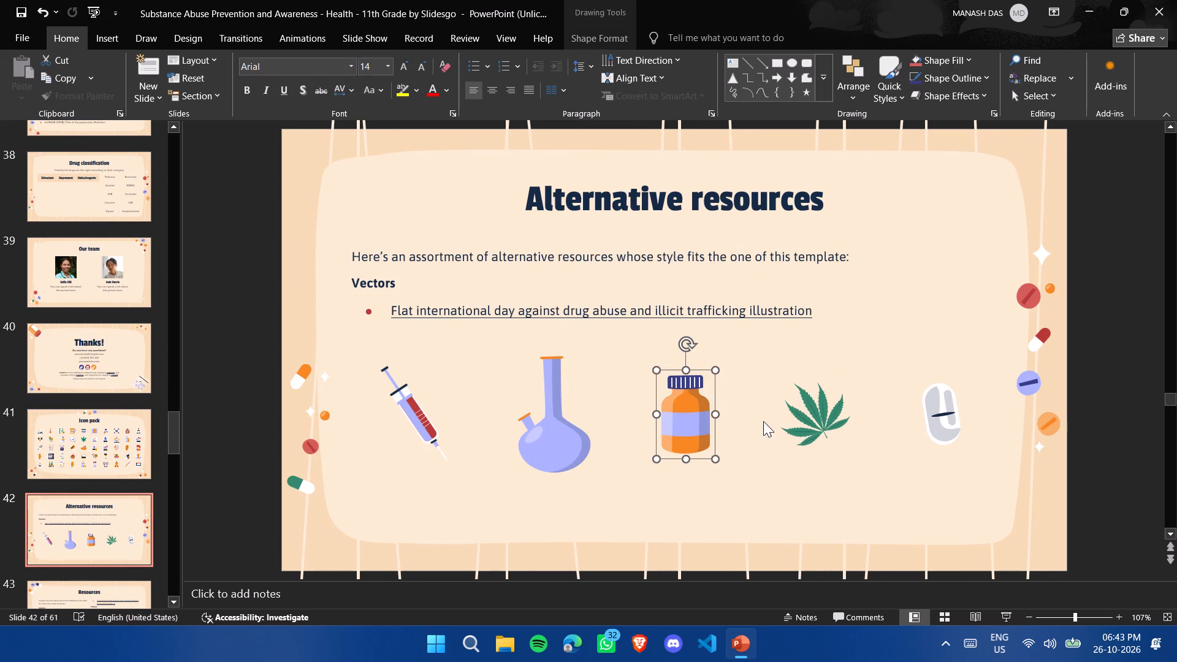
{"action": "left_click", "coordinate": [798, 432]}
{"action": "left_click", "coordinate": [940, 430]}
{"action": "left_click", "coordinate": [405, 408]}
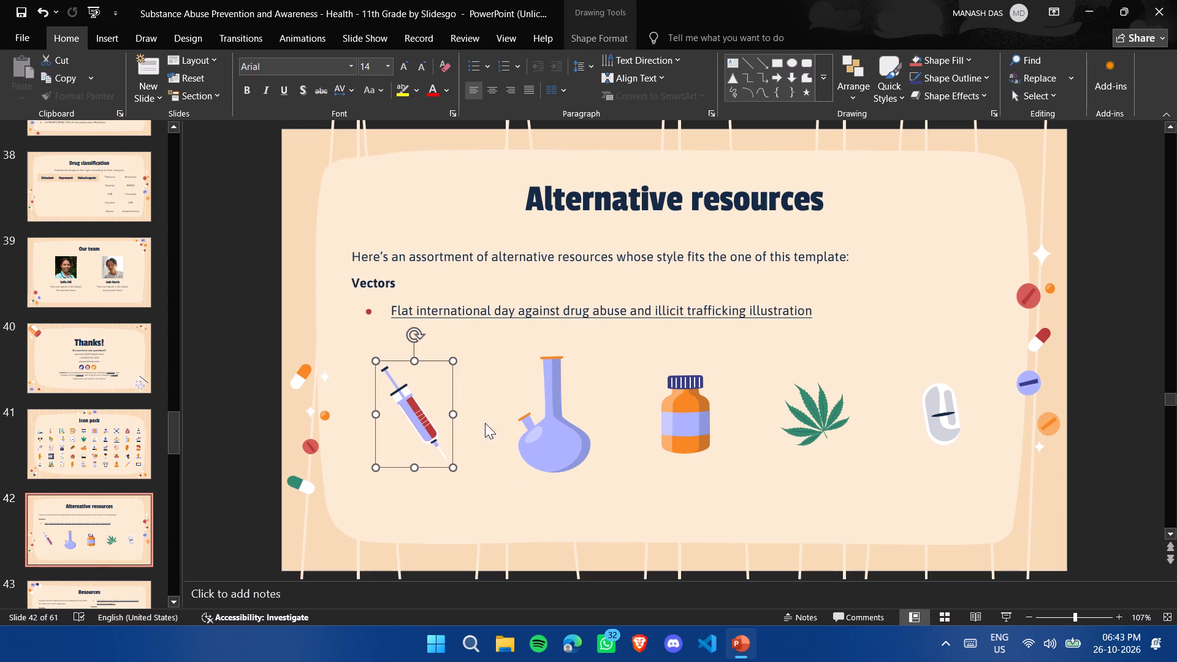
{"action": "left_click", "coordinate": [519, 431]}
{"action": "left_click", "coordinate": [538, 436]}
Look over the "Resources" slide 43 and the template's usage instructions on slides 44 and 45.
{"action": "scroll", "coordinate": [60, 460], "scroll_direction": "down", "scroll_amount": 3}
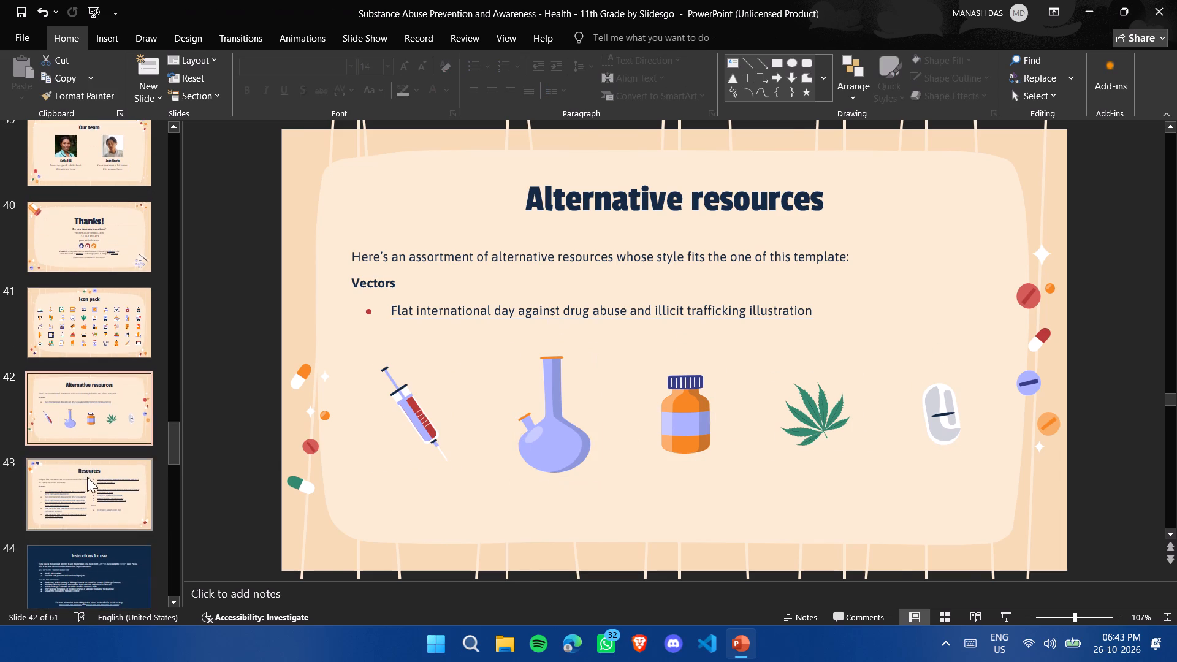
{"action": "left_click", "coordinate": [87, 477]}
{"action": "scroll", "coordinate": [108, 523], "scroll_direction": "down", "scroll_amount": 4}
{"action": "left_click", "coordinate": [87, 478]}
{"action": "left_click", "coordinate": [99, 545]}
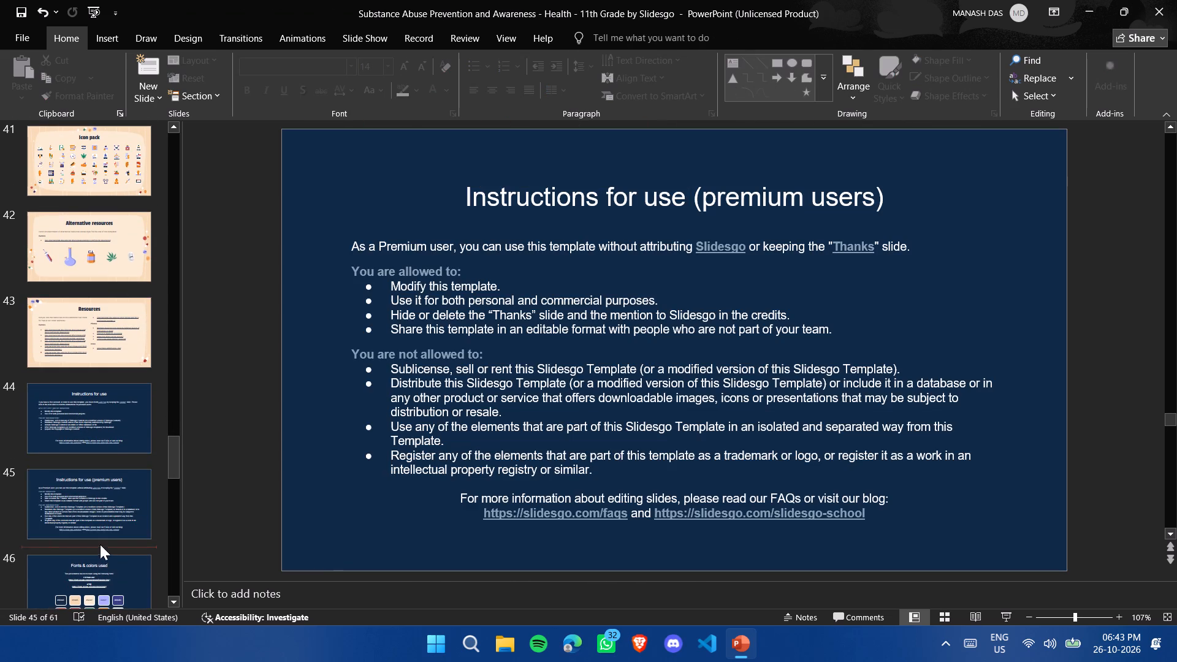
Return to the Diazepam slides and review them backwards from slide 12 to slide 7, "Important Safety Alert".
{"action": "scroll", "coordinate": [115, 456], "scroll_direction": "up", "scroll_amount": 6}
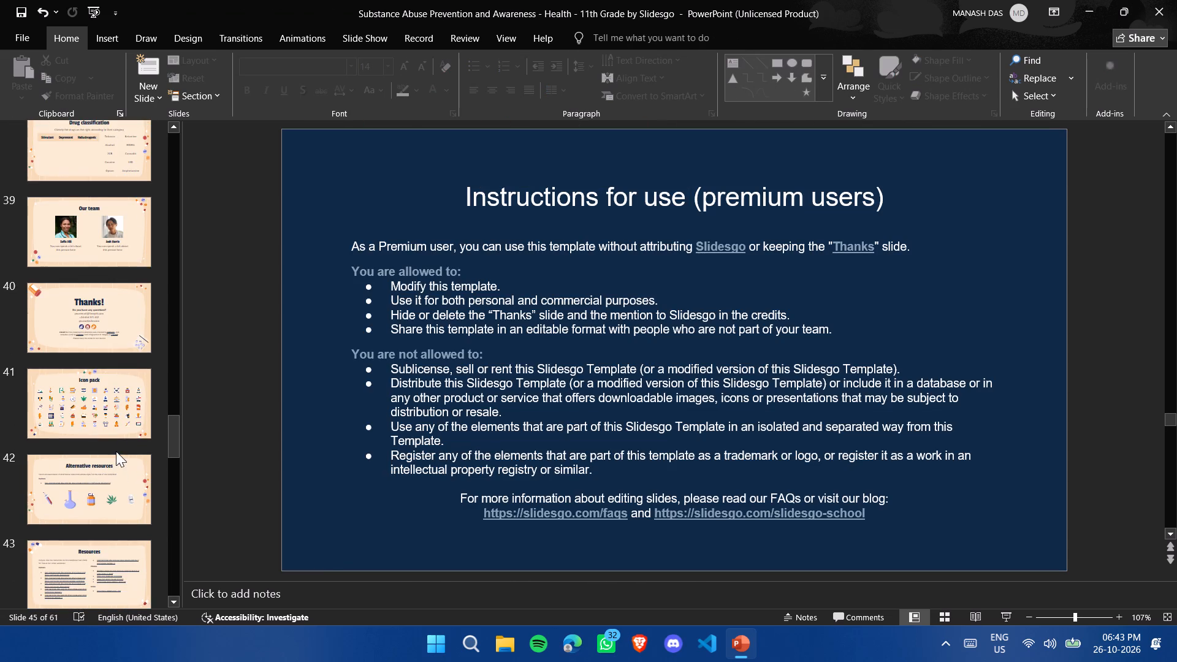
{"action": "scroll", "coordinate": [116, 449], "scroll_direction": "up", "scroll_amount": 7}
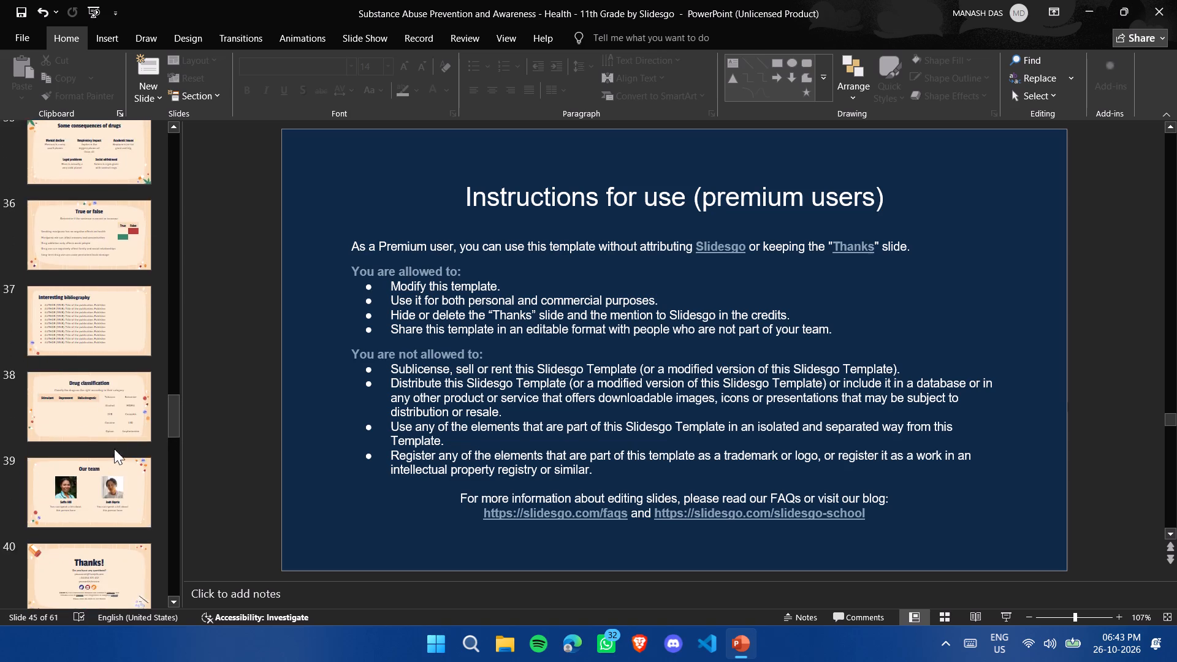
{"action": "scroll", "coordinate": [114, 449], "scroll_direction": "up", "scroll_amount": 15}
{"action": "scroll", "coordinate": [115, 438], "scroll_direction": "up", "scroll_amount": 10}
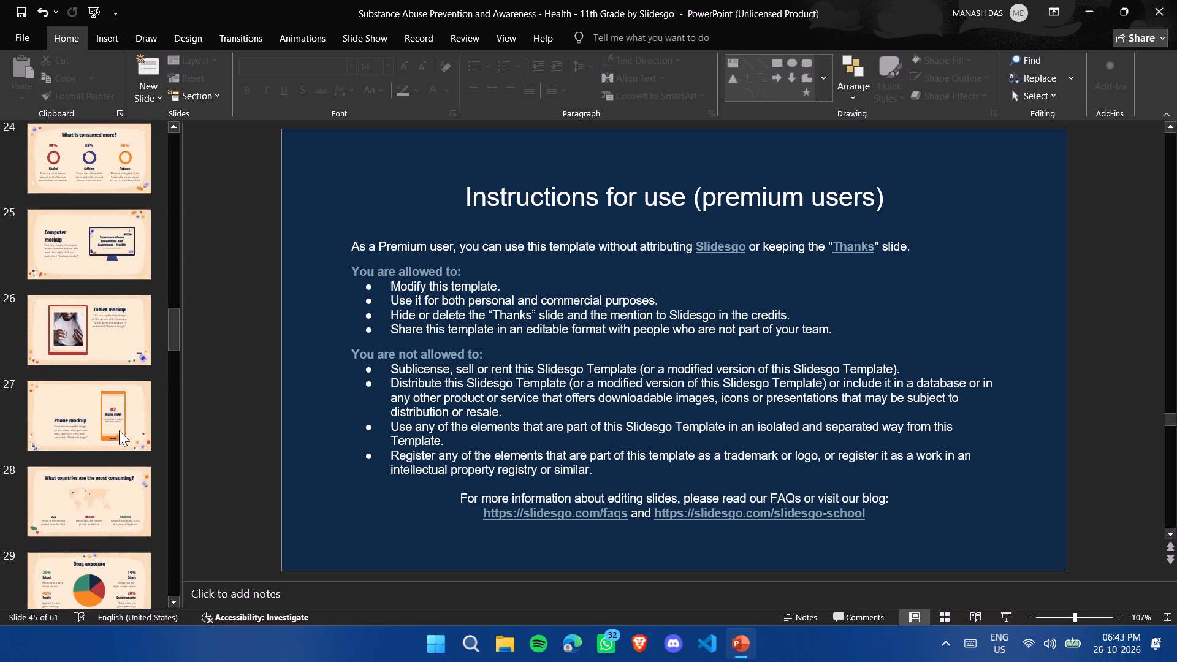
{"action": "scroll", "coordinate": [119, 430], "scroll_direction": "up", "scroll_amount": 20}
{"action": "scroll", "coordinate": [119, 430], "scroll_direction": "up", "scroll_amount": 4}
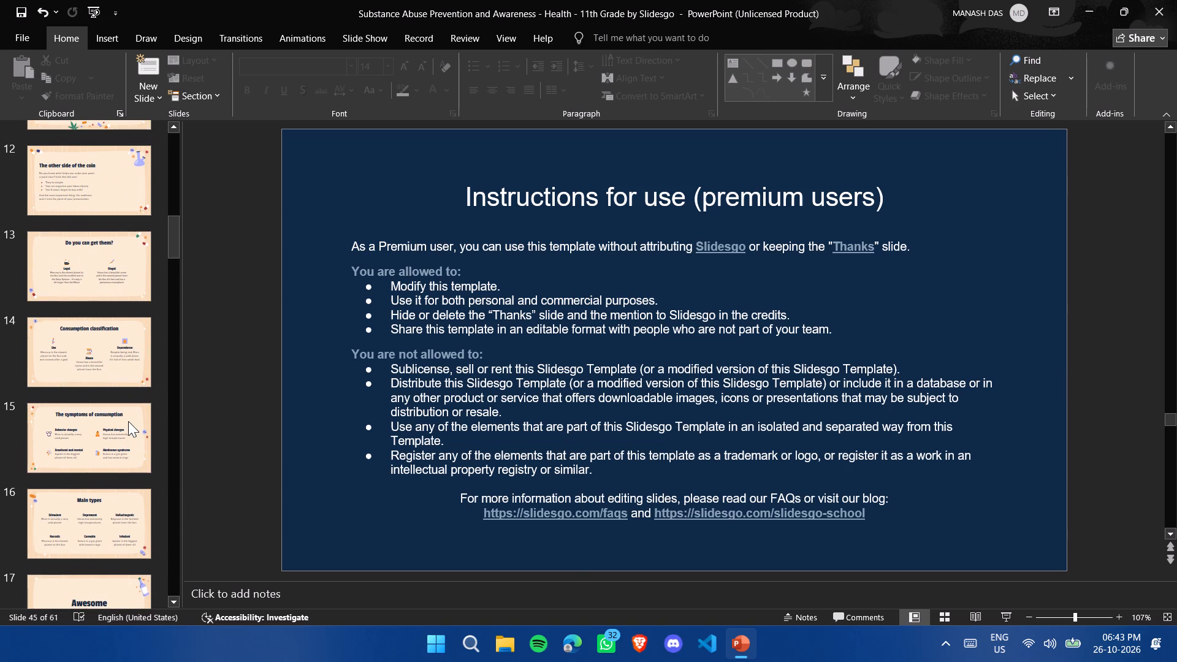
{"action": "left_click", "coordinate": [128, 289]}
{"action": "left_click", "coordinate": [70, 194]}
{"action": "scroll", "coordinate": [70, 194], "scroll_direction": "up", "scroll_amount": 4}
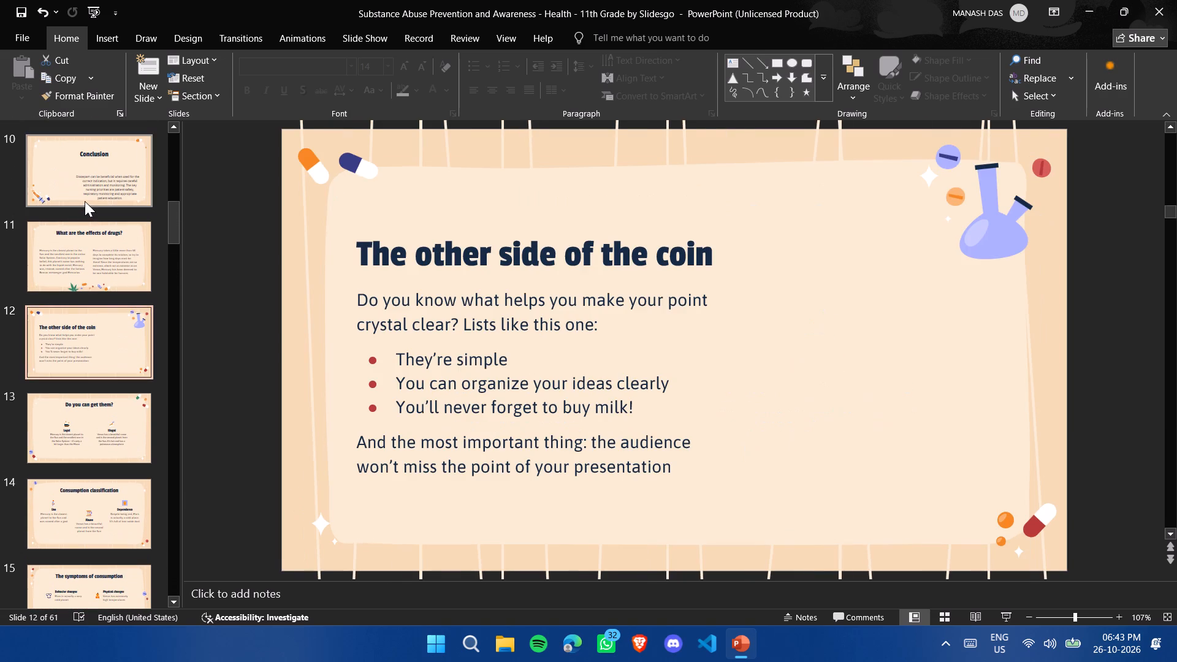
{"action": "left_click", "coordinate": [82, 206]}
{"action": "scroll", "coordinate": [97, 194], "scroll_direction": "up", "scroll_amount": 3}
{"action": "left_click", "coordinate": [98, 196]}
{"action": "scroll", "coordinate": [99, 196], "scroll_direction": "up", "scroll_amount": 2}
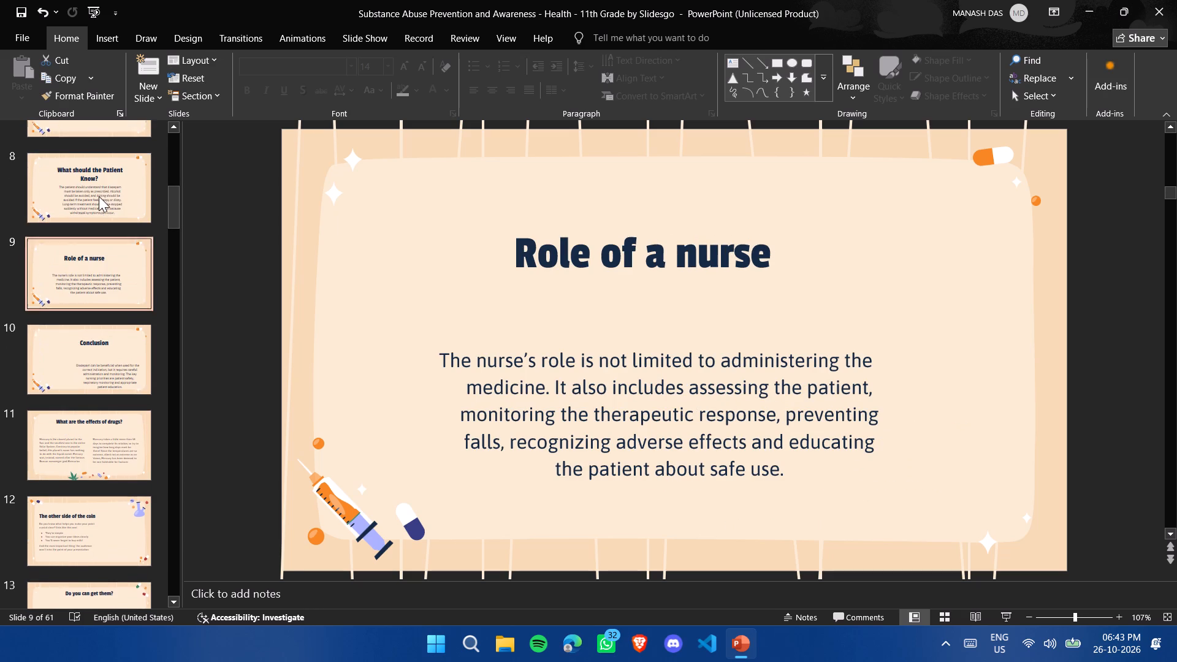
{"action": "left_click", "coordinate": [100, 198]}
{"action": "scroll", "coordinate": [135, 216], "scroll_direction": "up", "scroll_amount": 2}
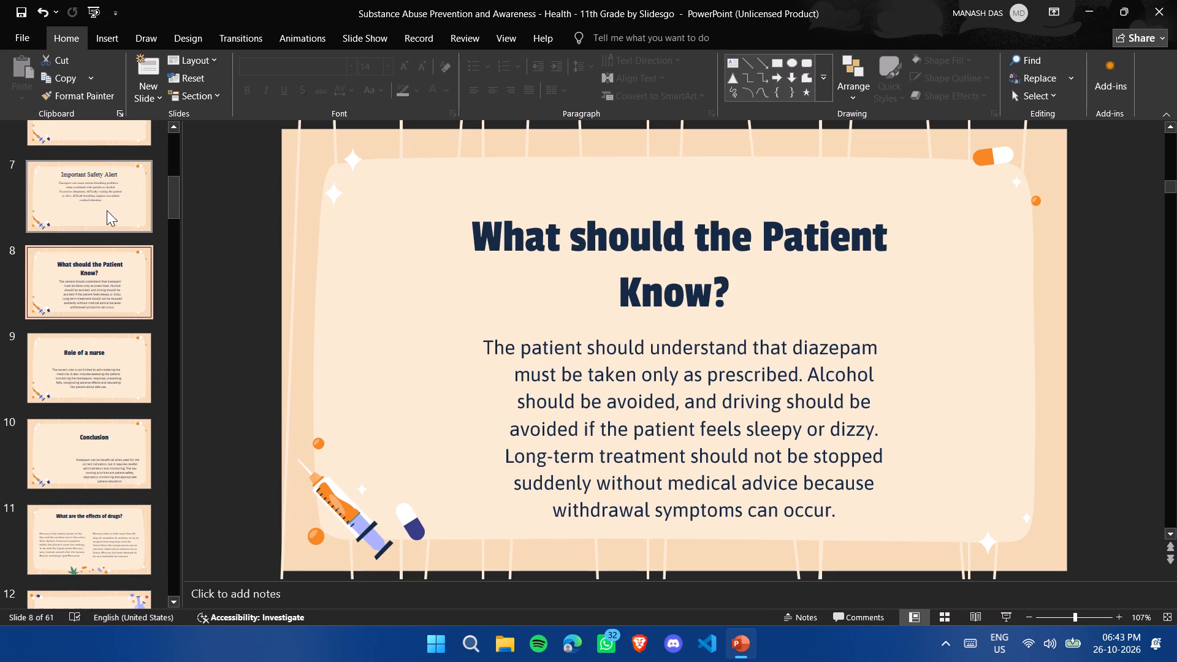
{"action": "left_click", "coordinate": [107, 210]}
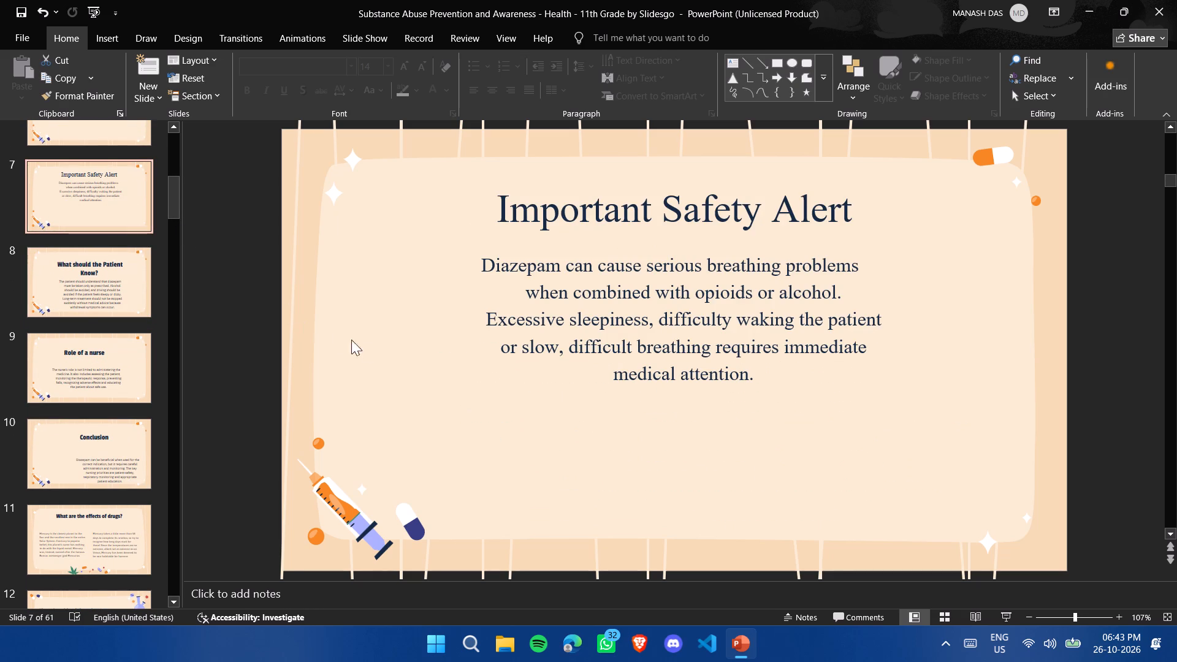
{"action": "scroll", "coordinate": [118, 287], "scroll_direction": "up", "scroll_amount": 2}
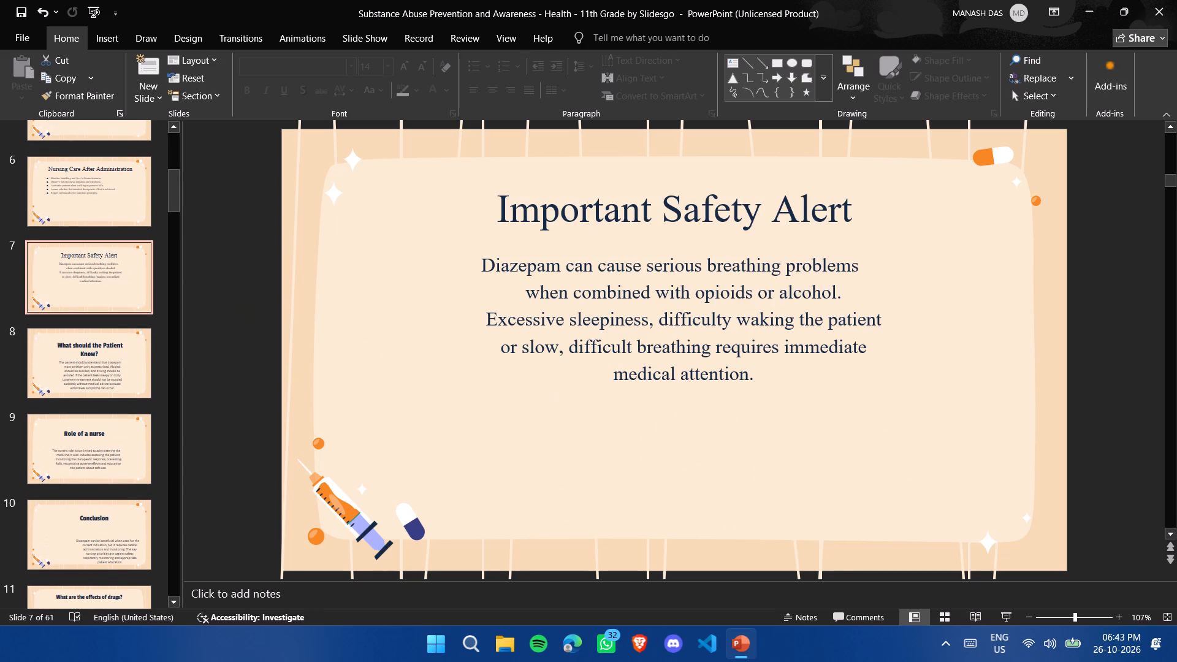
Compare the font and size of slide 7's body text with the headings on slides 8 and 9.
{"action": "left_click", "coordinate": [107, 363]}
{"action": "left_click", "coordinate": [572, 235]}
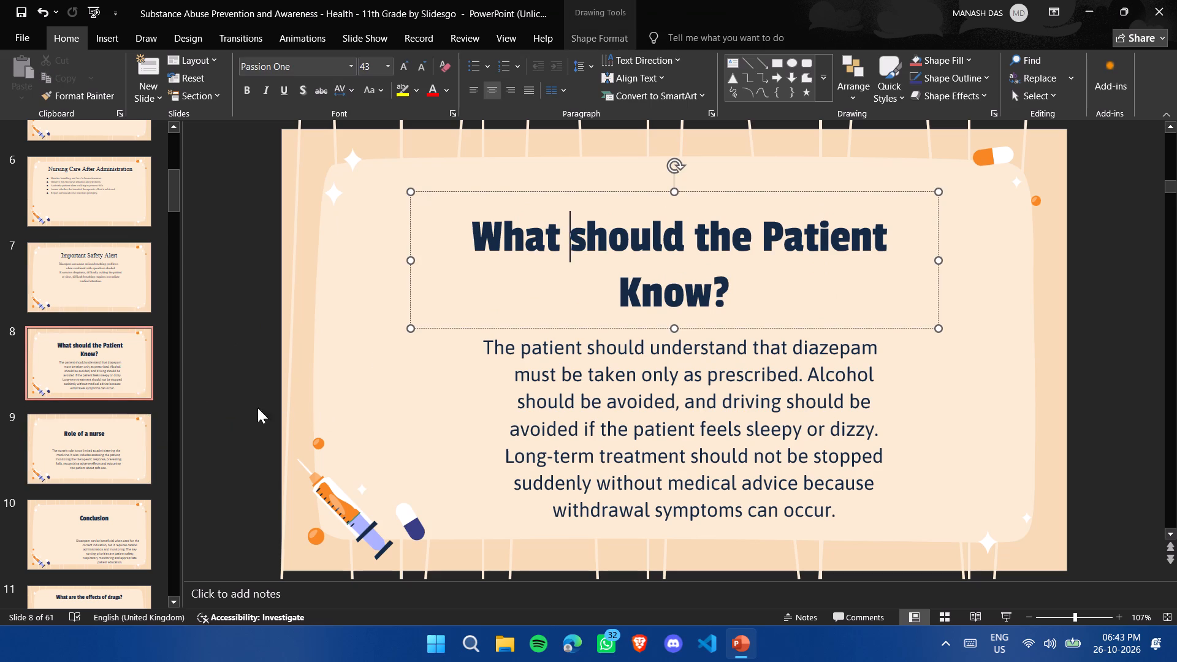
{"action": "left_click", "coordinate": [100, 283]}
{"action": "left_click", "coordinate": [652, 327]}
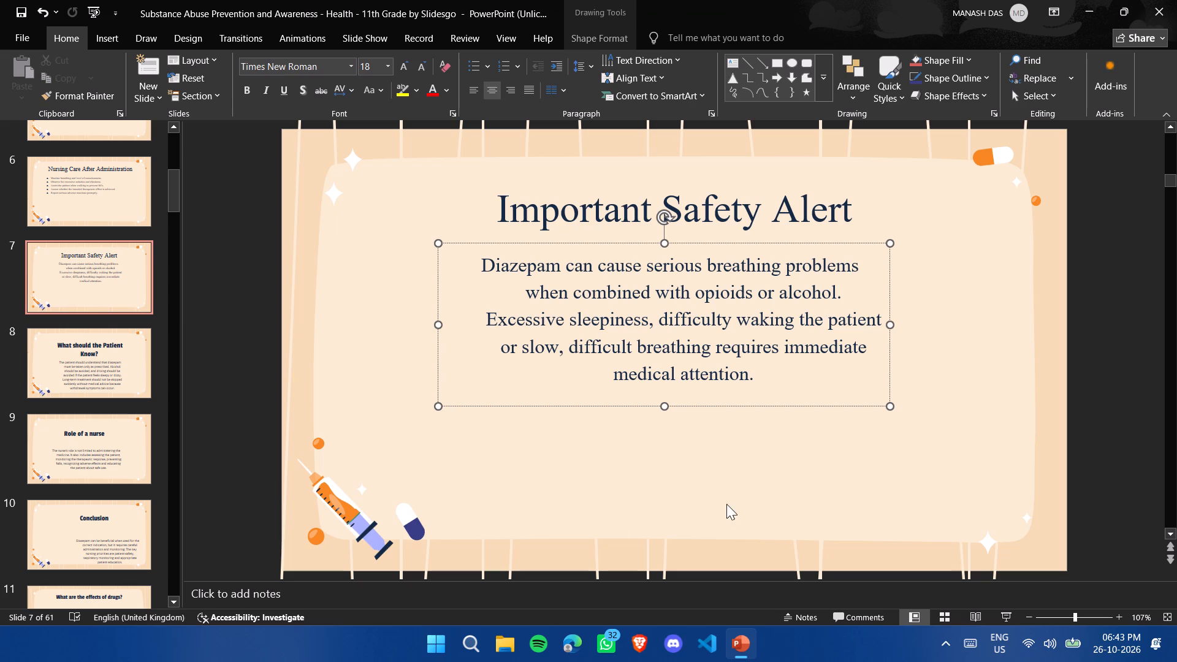
{"action": "left_click", "coordinate": [115, 443]}
{"action": "left_click", "coordinate": [646, 258]}
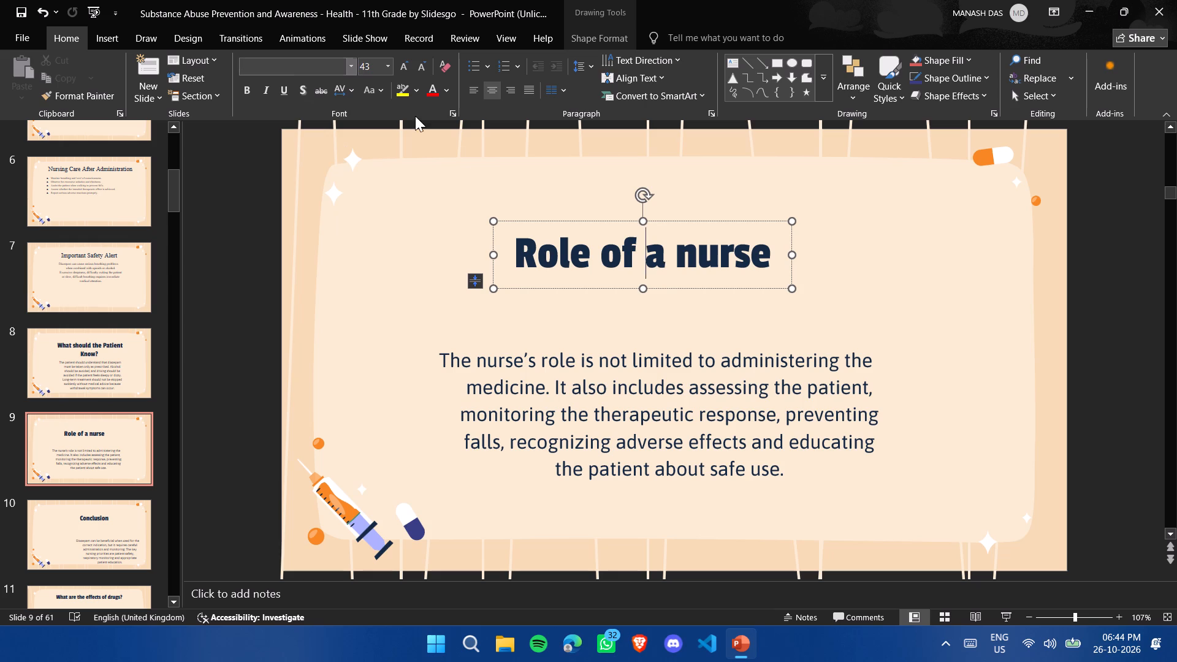
{"action": "scroll", "coordinate": [92, 270], "scroll_direction": "up", "scroll_amount": 12}
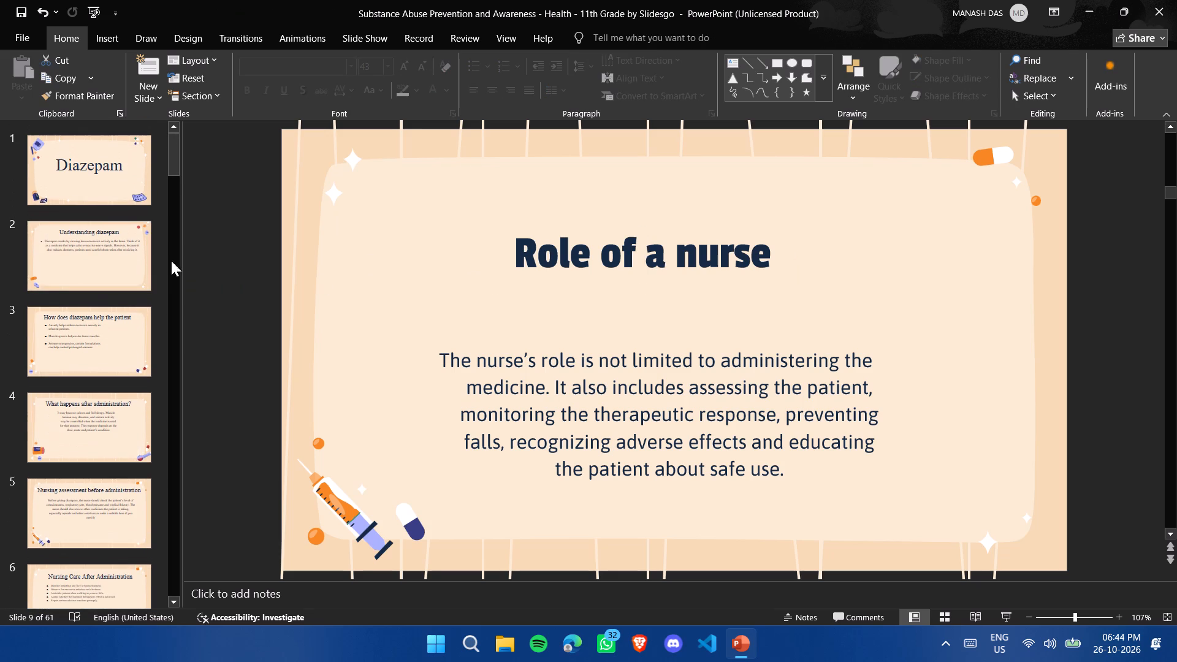
{"action": "left_click", "coordinate": [559, 253]}
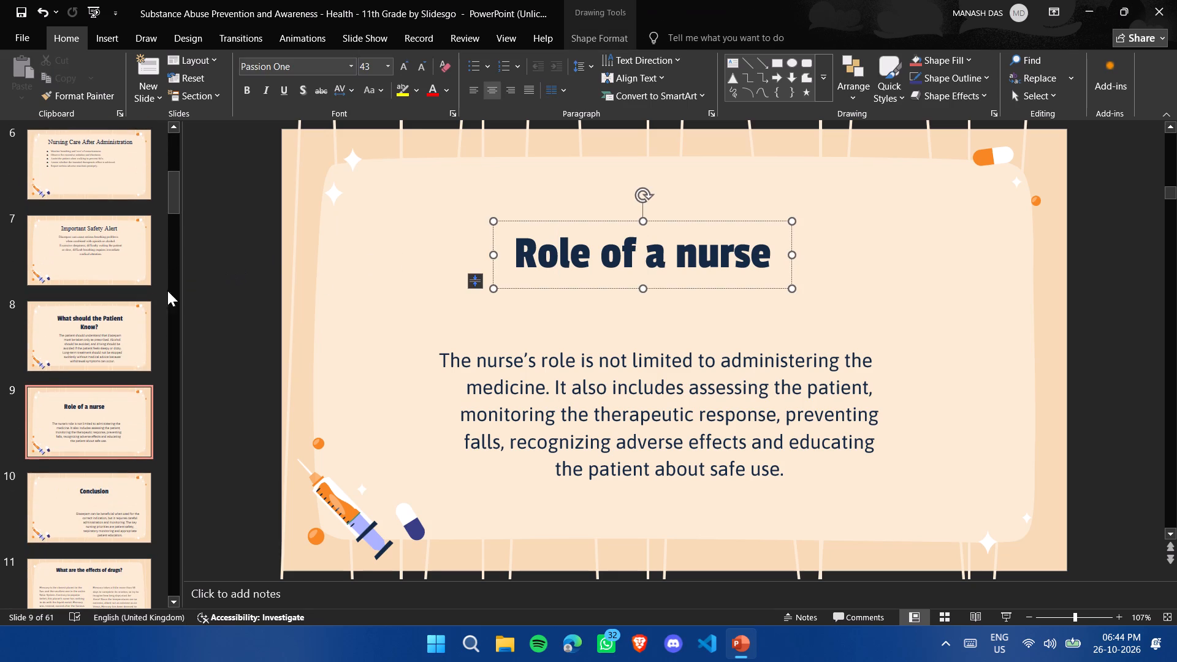
Change the font of the "Diazepam" title on slide 1 to Passion One.
{"action": "scroll", "coordinate": [148, 294], "scroll_direction": "up", "scroll_amount": 17}
{"action": "left_click", "coordinate": [106, 207]}
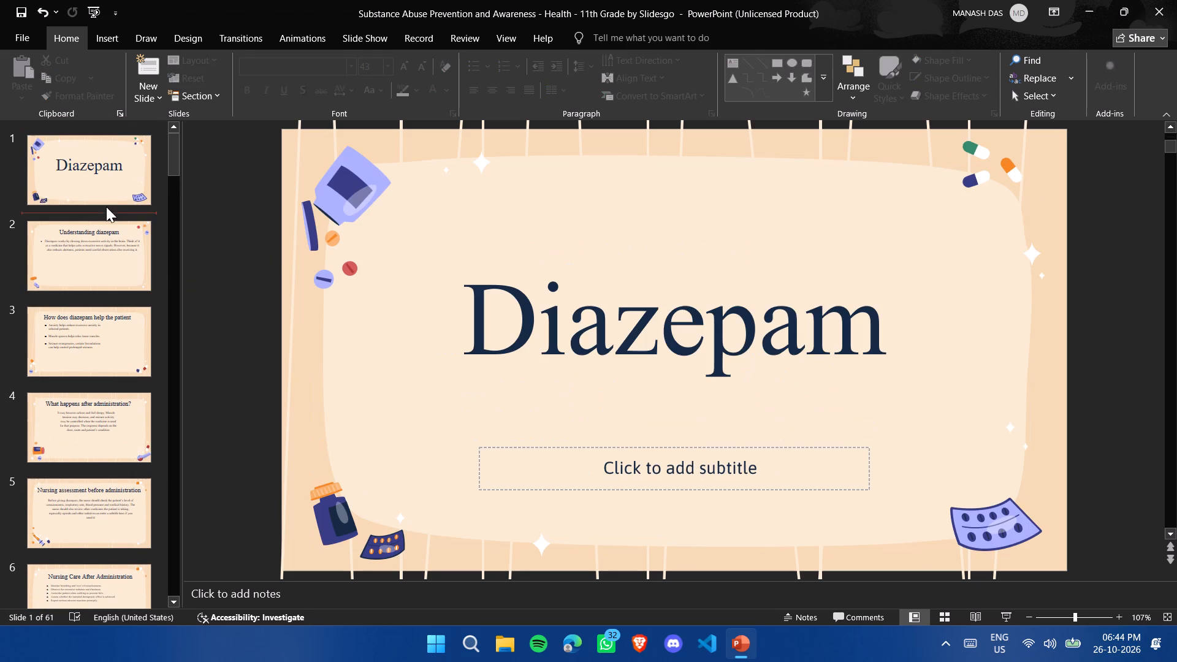
{"action": "left_click", "coordinate": [106, 183]}
{"action": "left_click", "coordinate": [649, 325]}
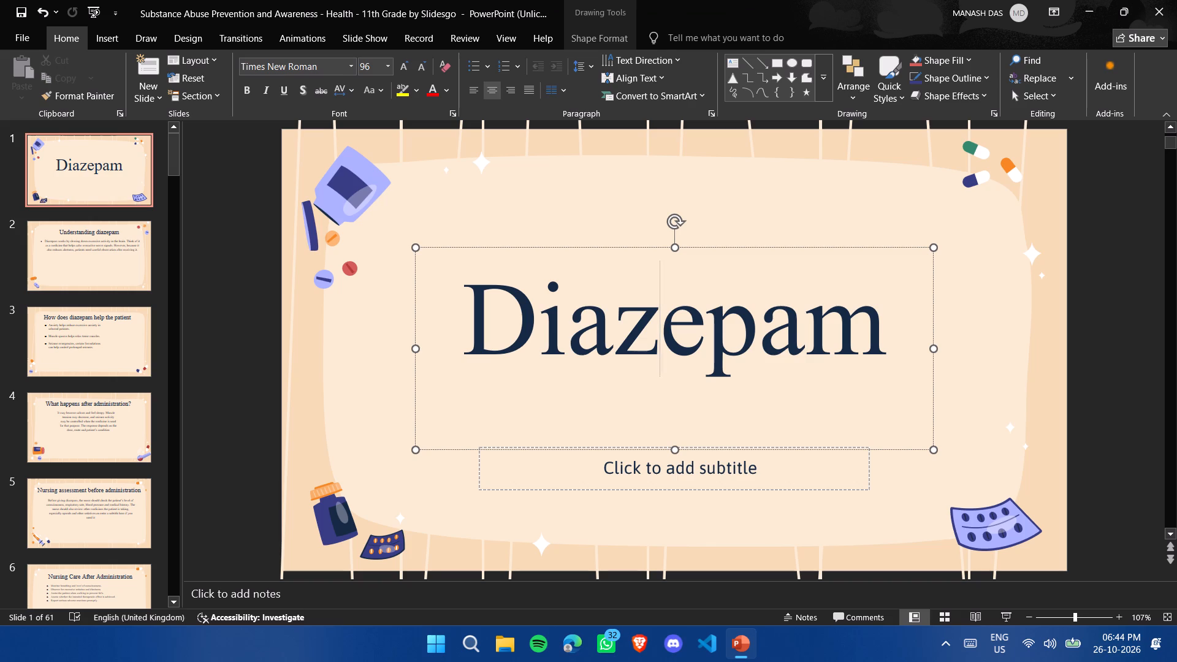
{"action": "left_click_drag", "start_coordinate": [474, 329], "coordinate": [891, 331]}
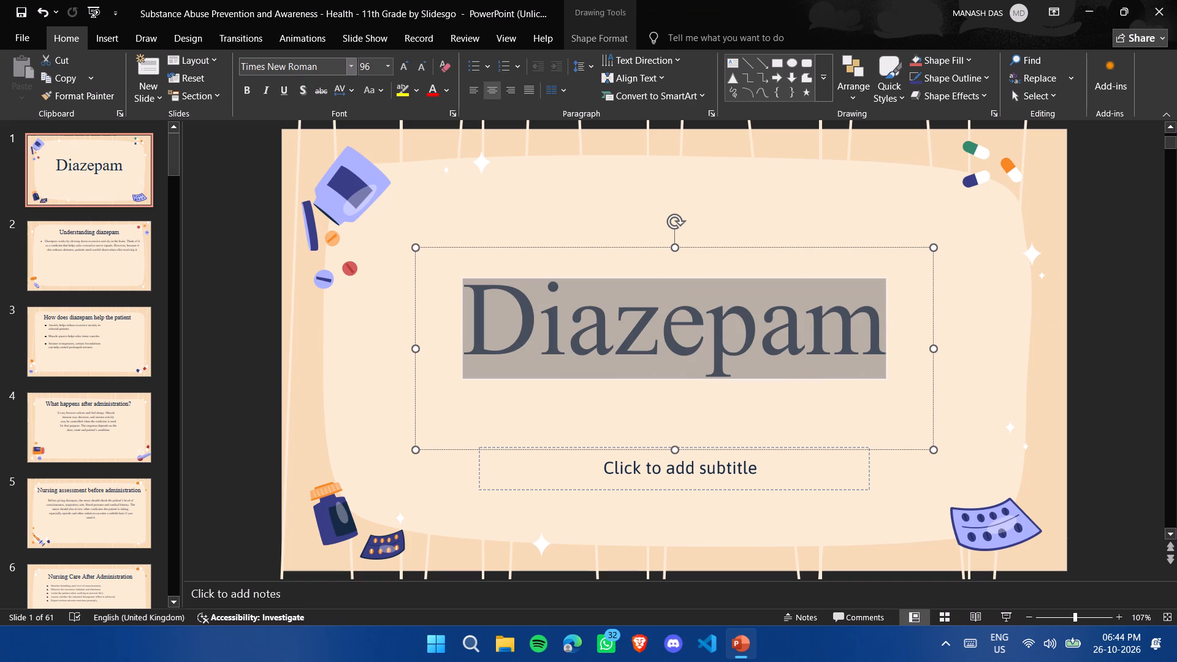
{"action": "left_click", "coordinate": [316, 66]}
{"action": "type", "text": "pass"}
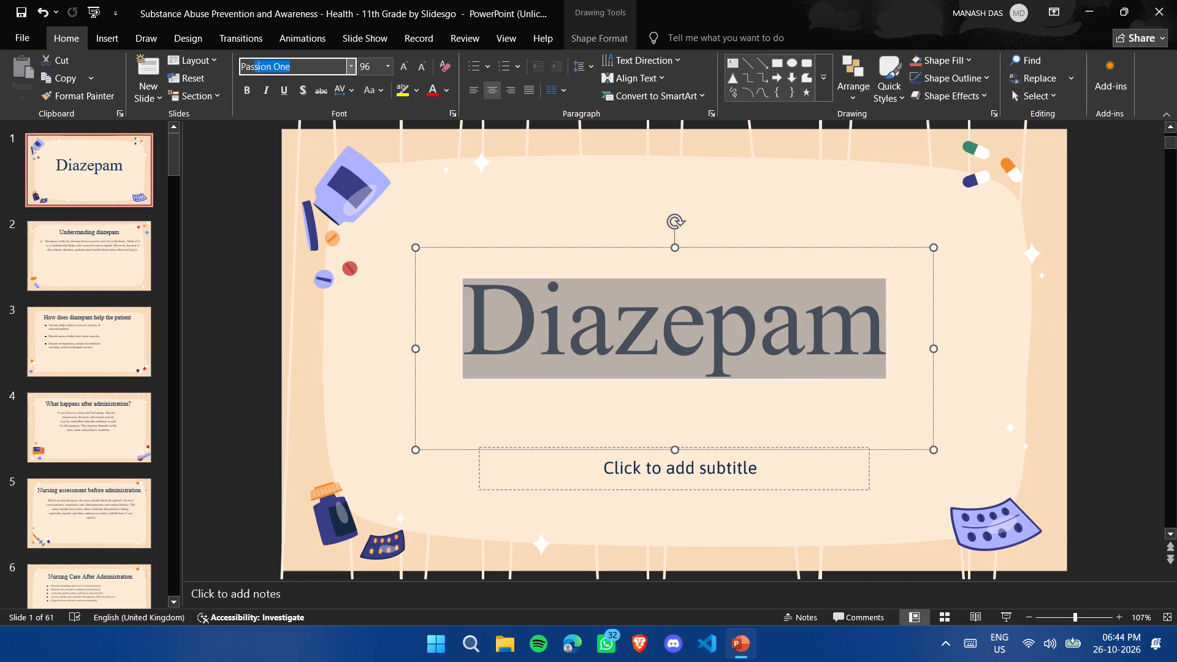
{"action": "key", "text": "Tab"}
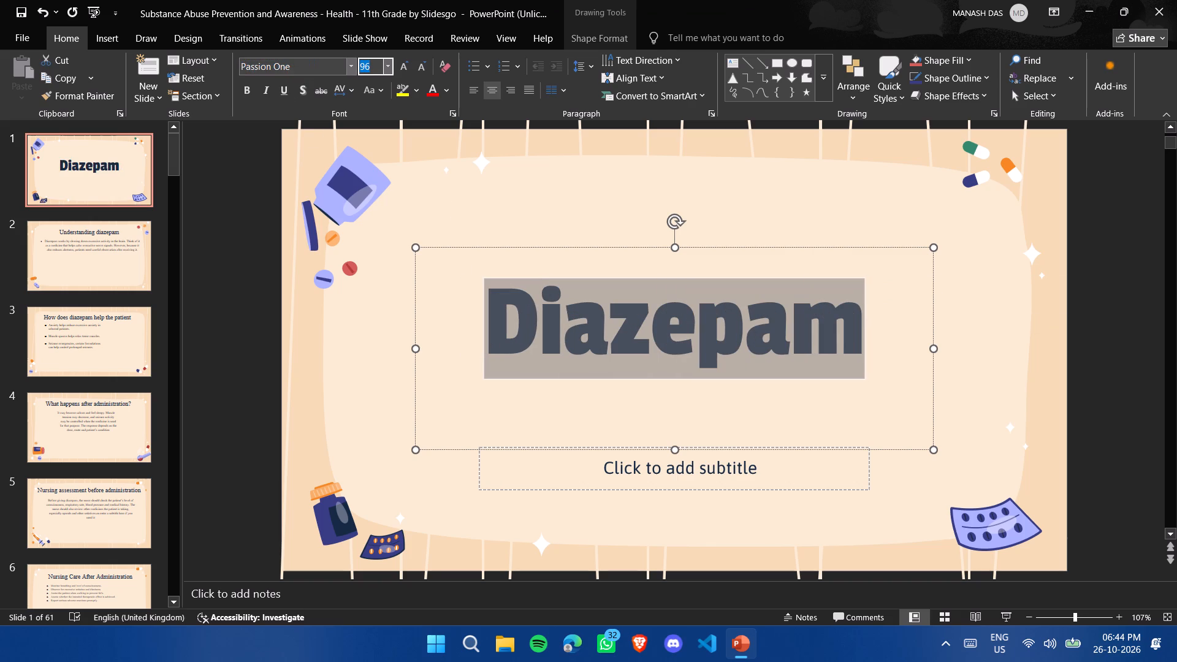
{"action": "key", "text": "Return"}
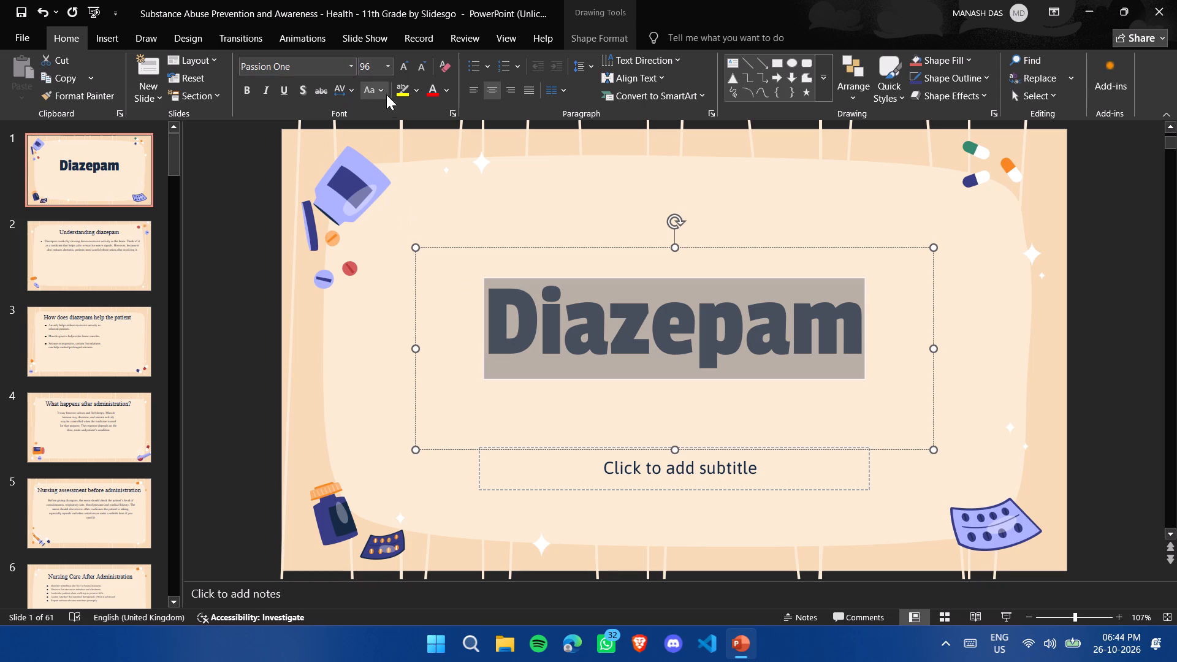
{"action": "left_click", "coordinate": [444, 180]}
Change the font of slide 2's heading "Understanding diazepam" to Passion One.
{"action": "left_click", "coordinate": [126, 237]}
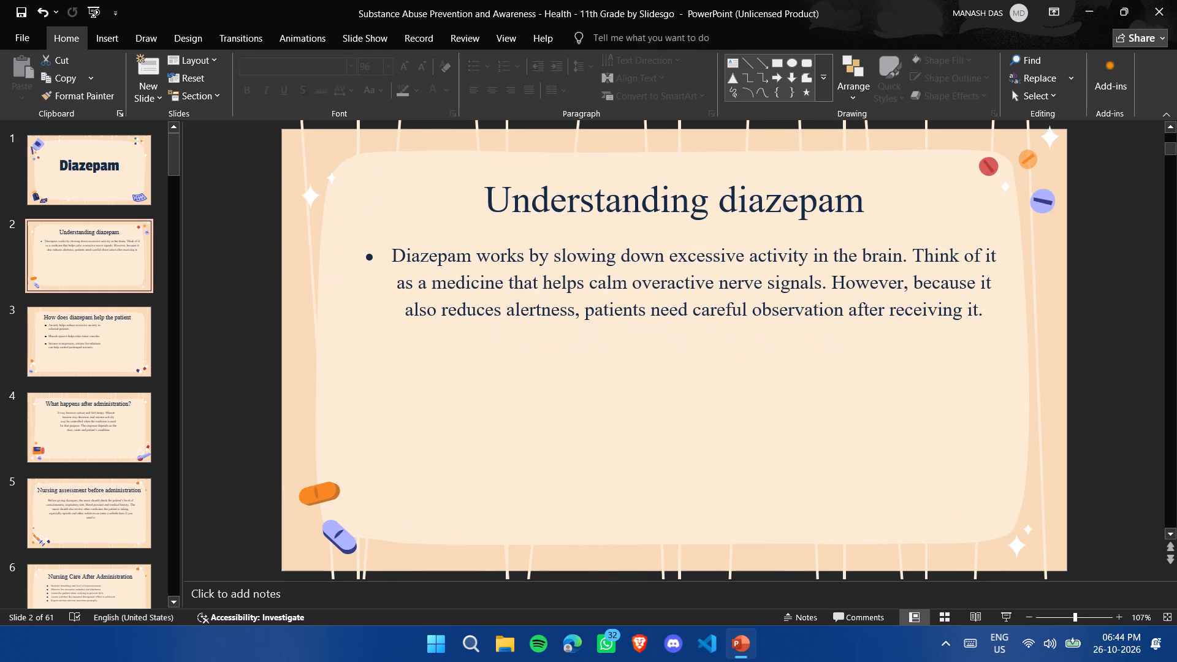
{"action": "left_click", "coordinate": [507, 208]}
{"action": "key", "text": "ctrl+a"}
{"action": "left_click", "coordinate": [313, 71]}
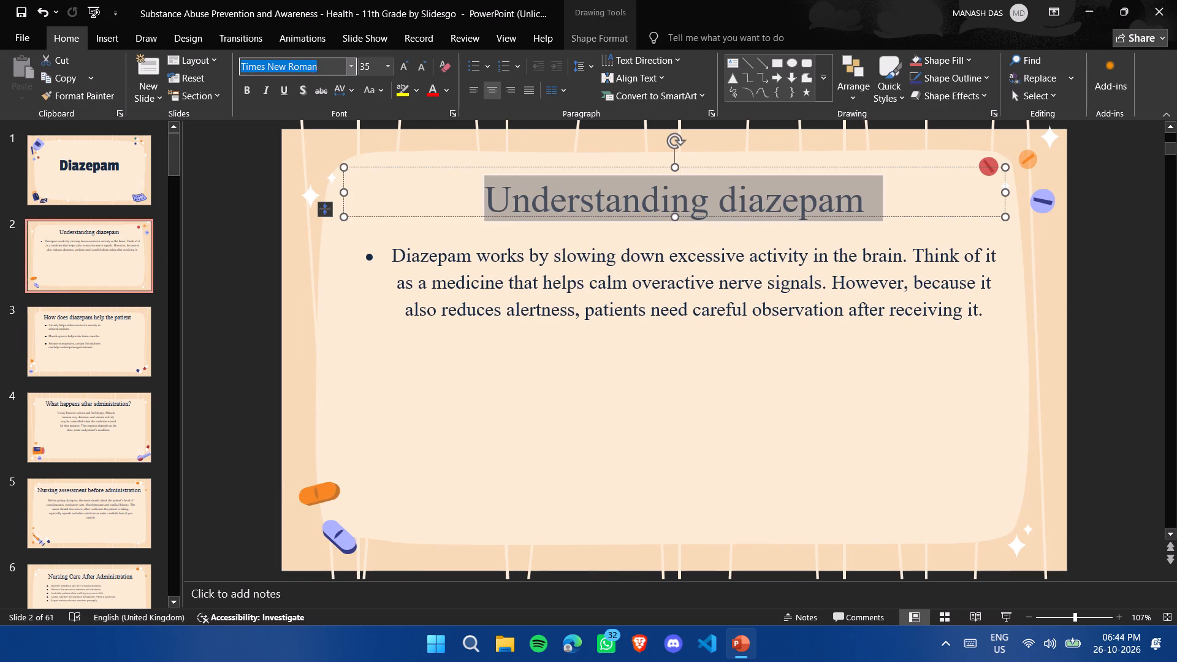
{"action": "type", "text": "pass"}
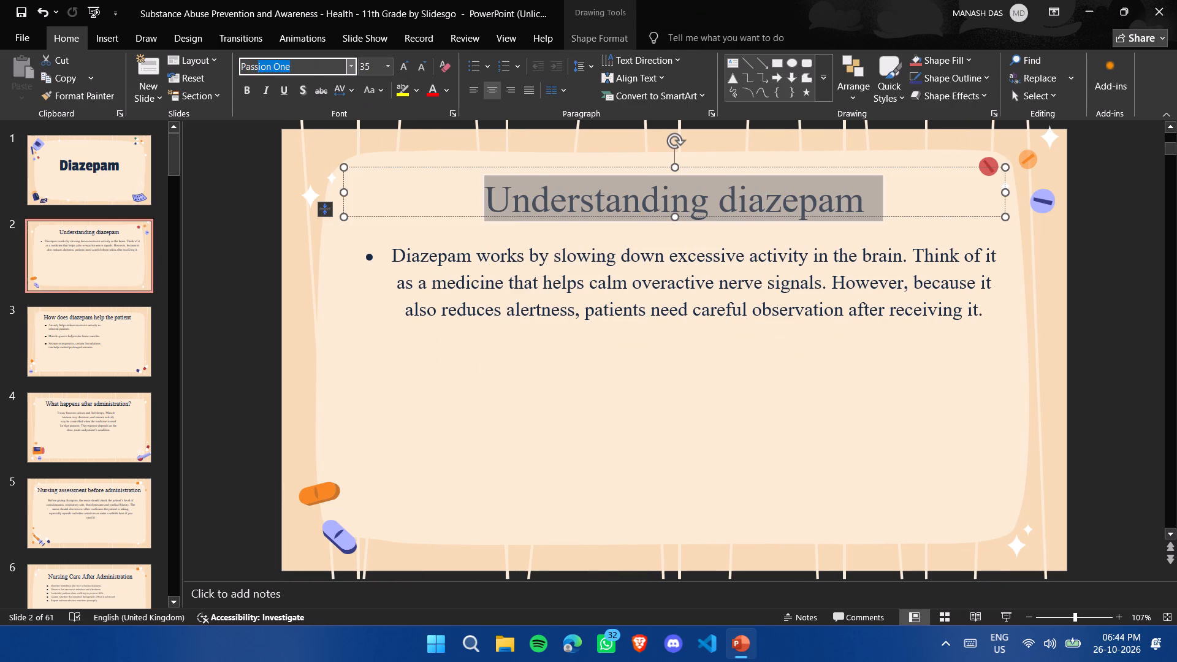
{"action": "key", "text": "Tab"}
{"action": "left_click", "coordinate": [577, 363]}
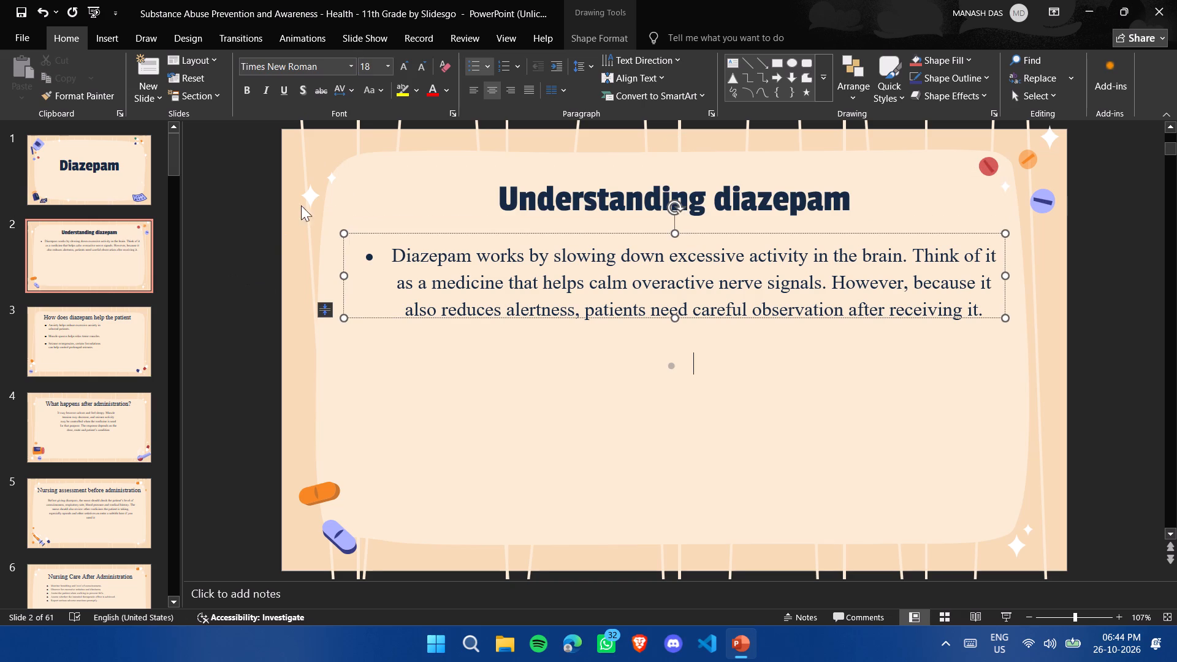
{"action": "left_click", "coordinate": [393, 170]}
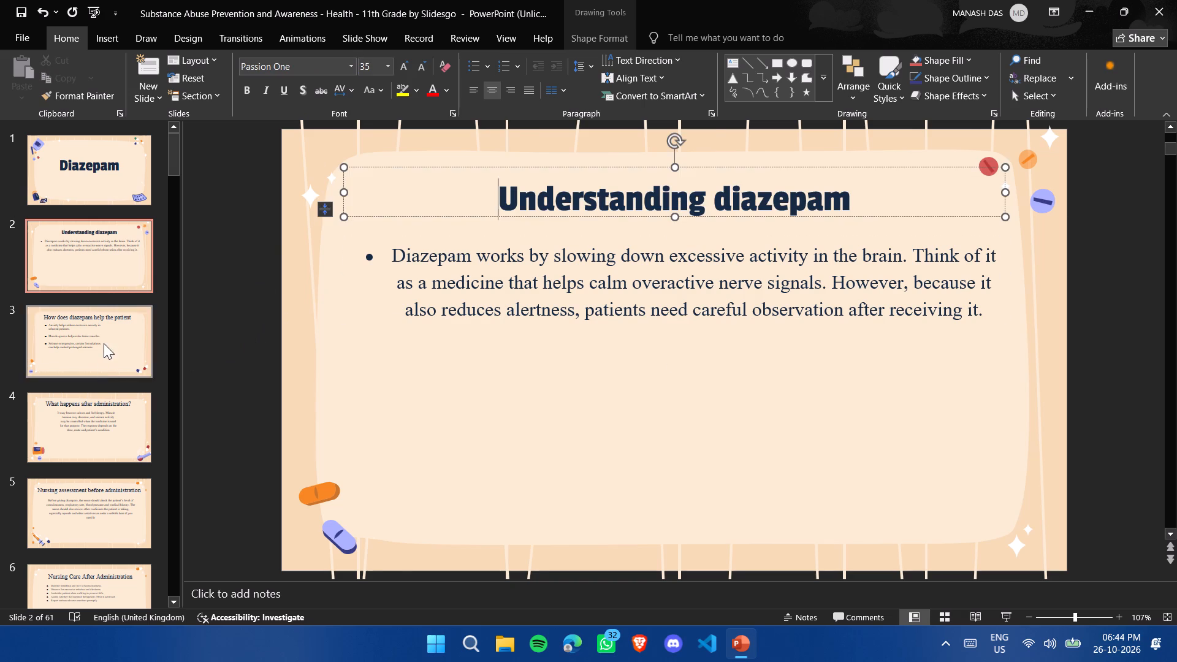
Change the font of slide 3's heading "How does diazepam help the patient" to Passion One.
{"action": "left_click", "coordinate": [104, 343]}
{"action": "left_click", "coordinate": [575, 202]}
{"action": "key", "text": "ctrl+a"}
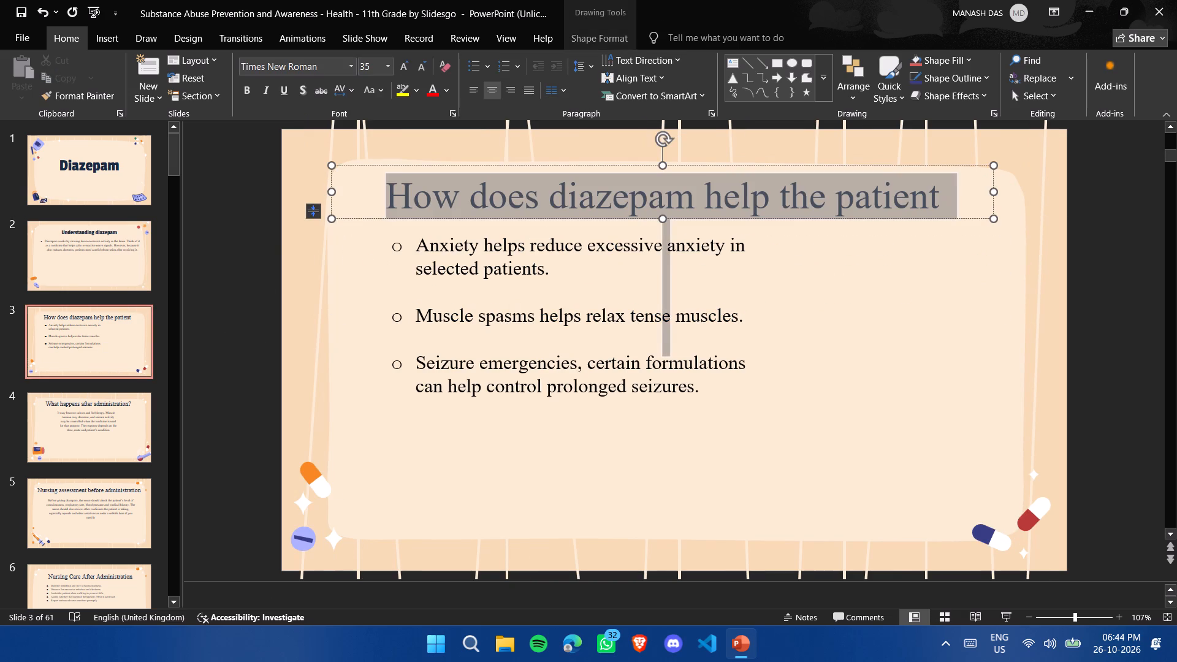
{"action": "left_click", "coordinate": [321, 70]}
{"action": "key", "text": "p"}
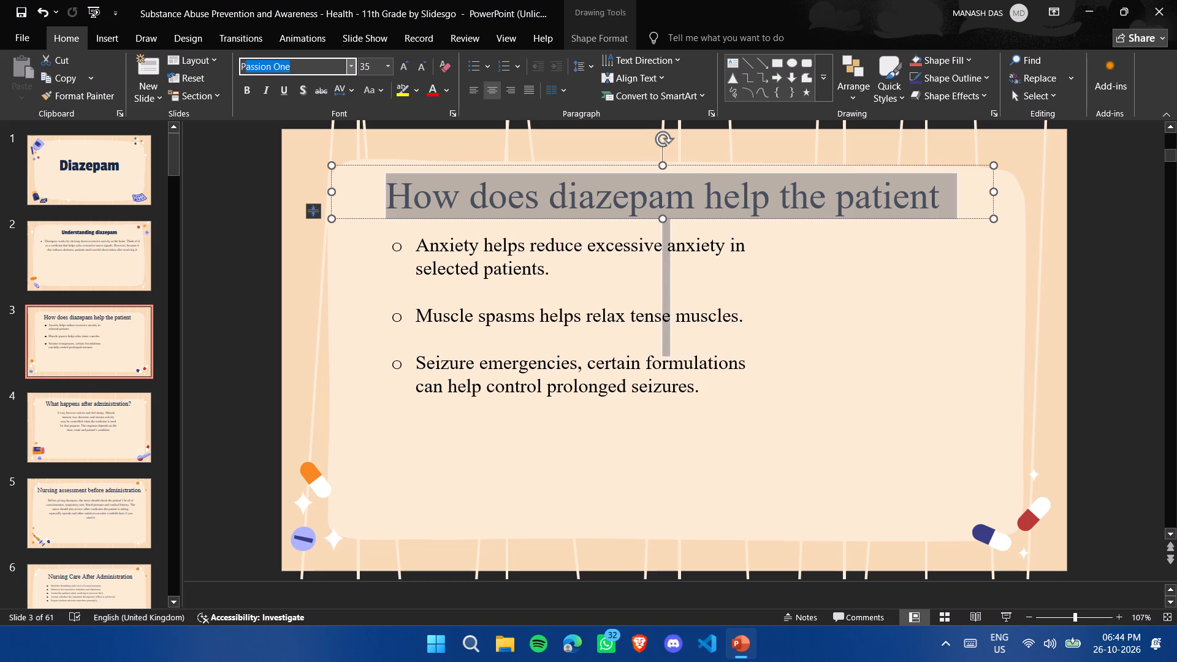
{"action": "key", "text": "Tab"}
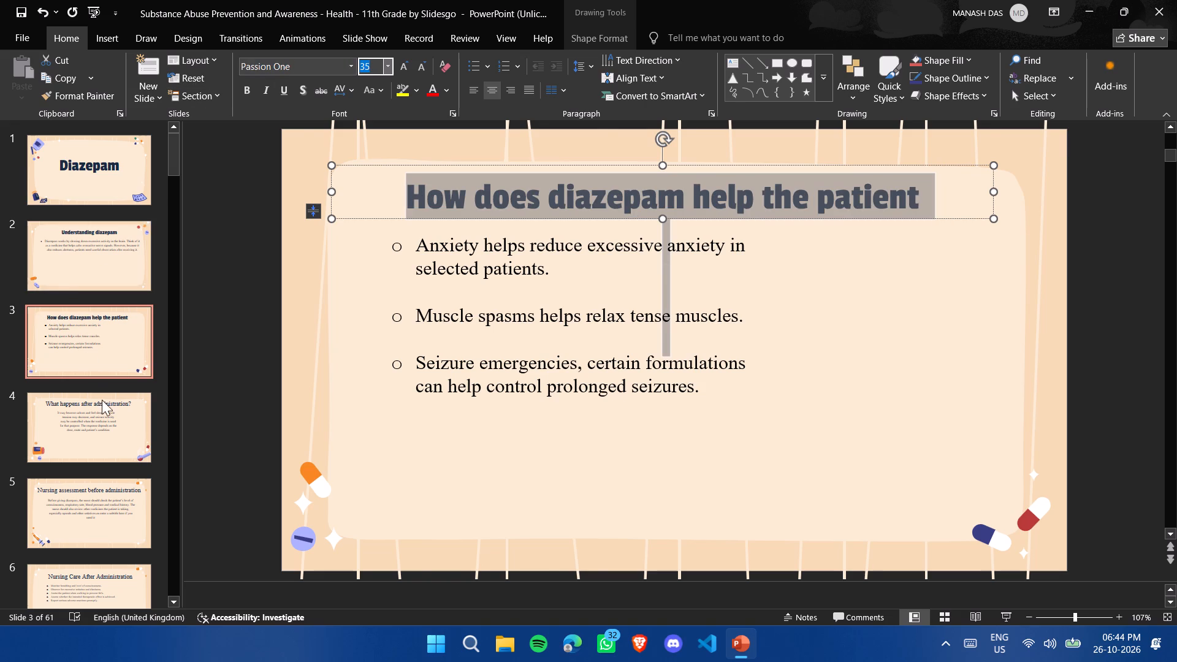
Change the font of slide 4's heading "What happens after administration?" to Passion One.
{"action": "left_click", "coordinate": [103, 425]}
{"action": "left_click", "coordinate": [497, 215]}
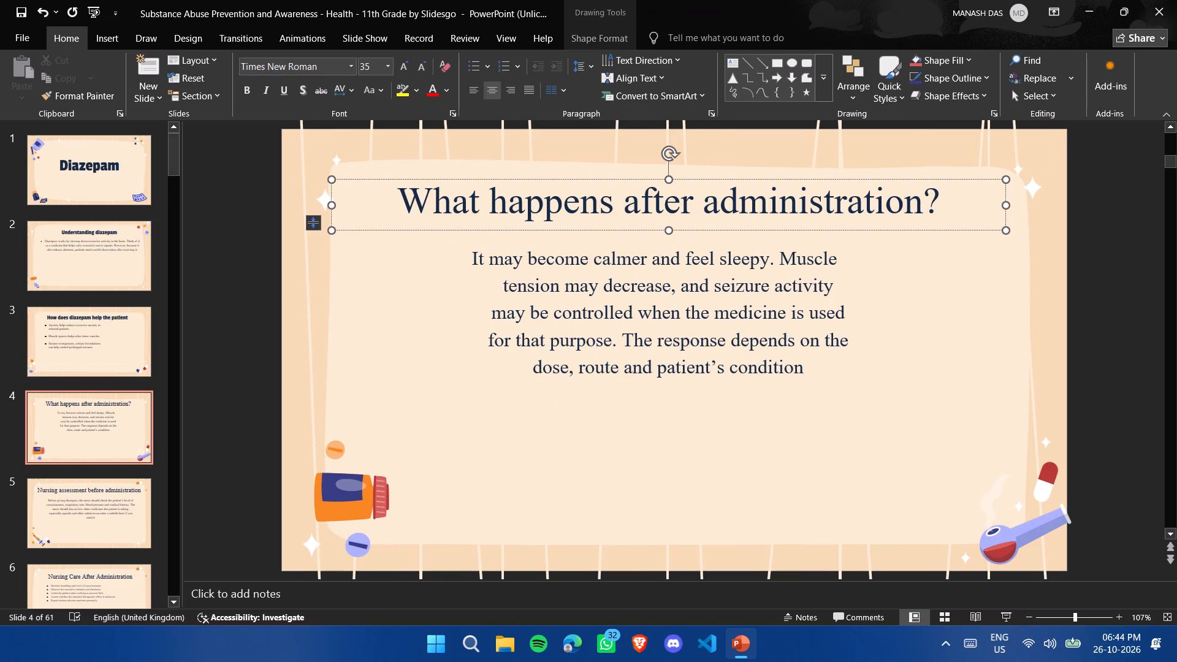
{"action": "key", "text": "ctrl+a"}
{"action": "left_click", "coordinate": [324, 67]}
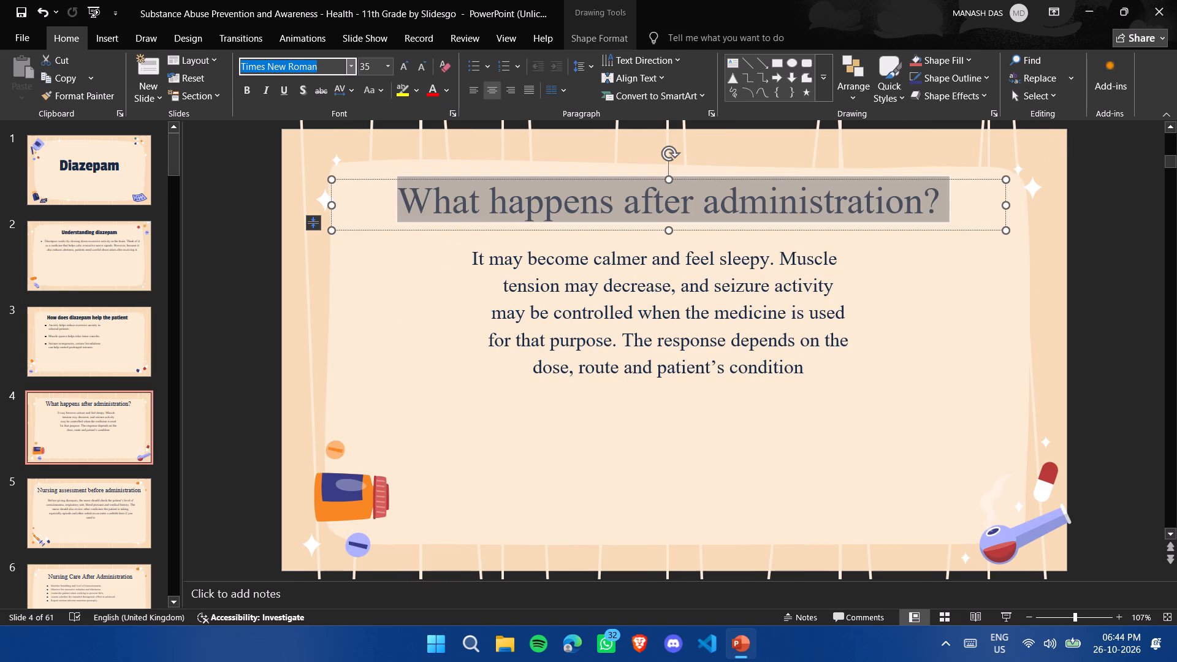
{"action": "type", "text": "pas"}
{"action": "key", "text": "Tab"}
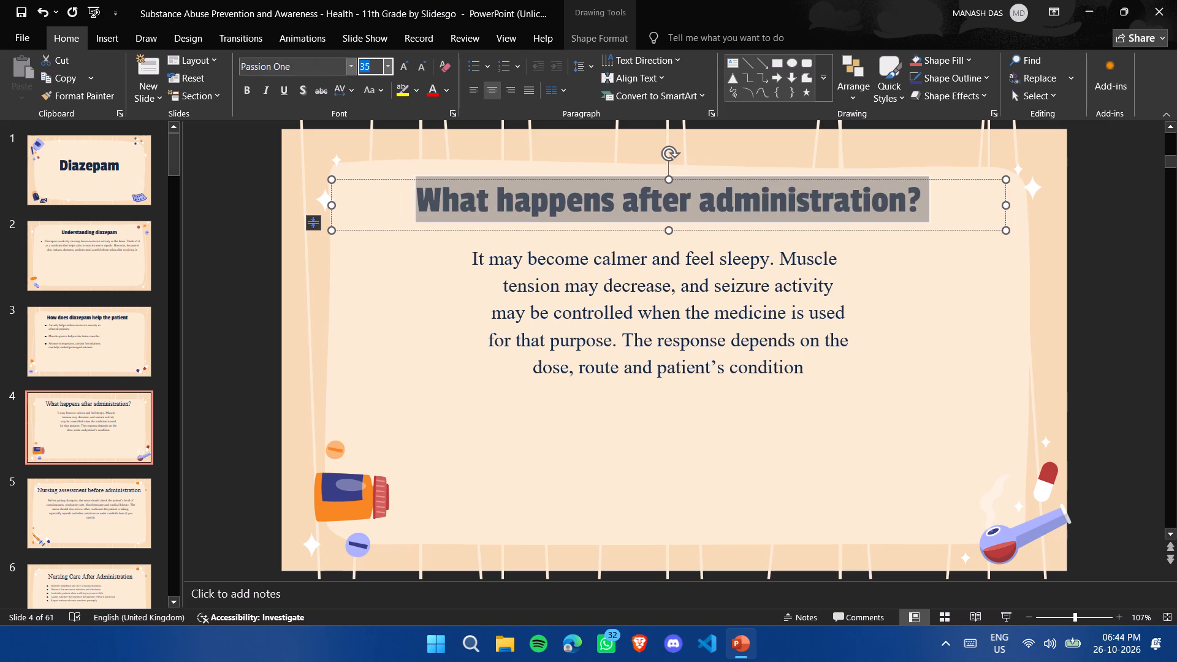
{"action": "left_click", "coordinate": [628, 458]}
Change the font of slide 5's heading "Nursing assessment before administration" to Passion One.
{"action": "left_click", "coordinate": [104, 511]}
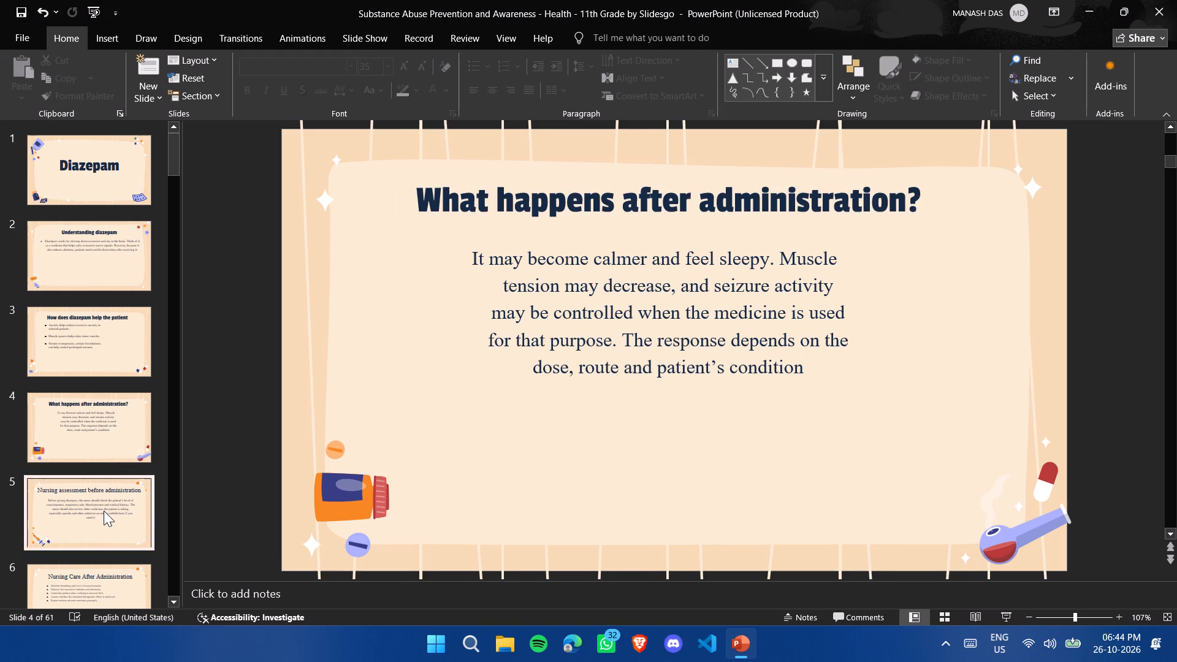
{"action": "left_click", "coordinate": [520, 229]}
{"action": "left_click", "coordinate": [525, 200]}
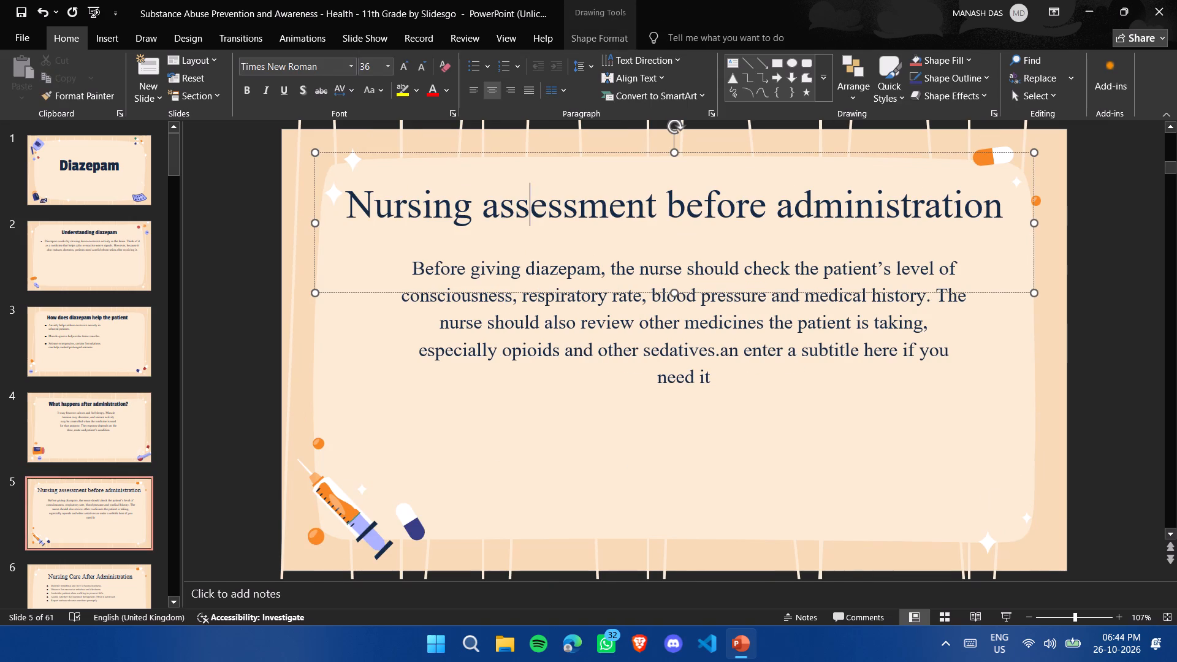
{"action": "key", "text": "ctrl+a"}
{"action": "left_click", "coordinate": [306, 63]}
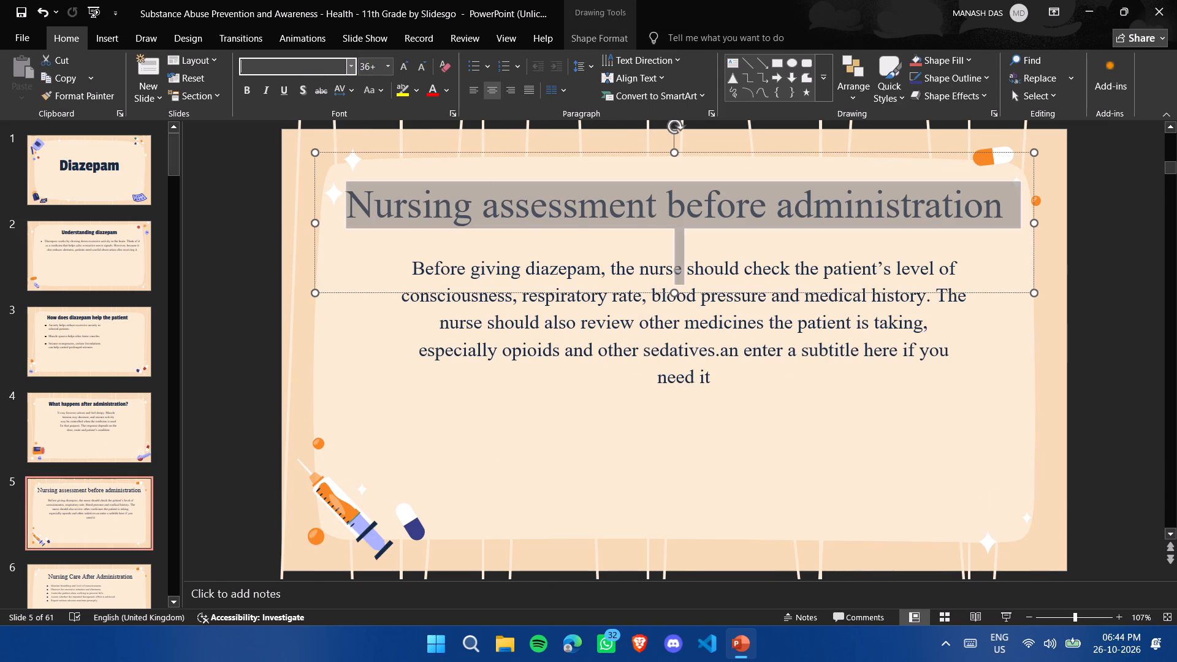
{"action": "type", "text": "pass"}
{"action": "key", "text": "Tab"}
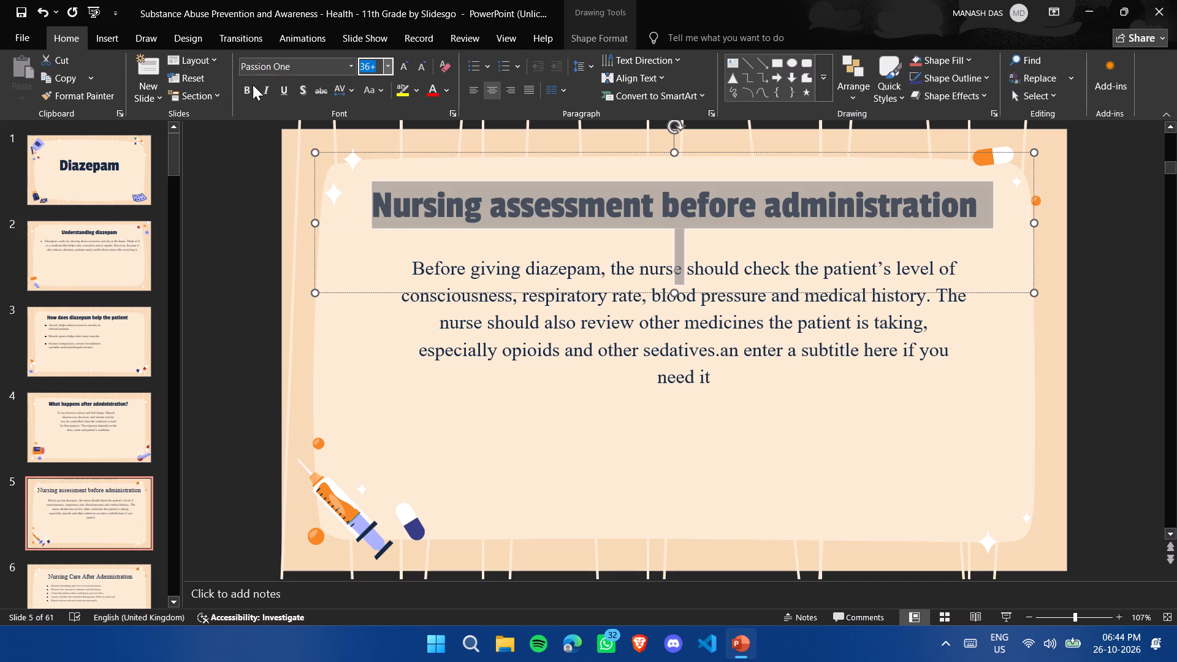
{"action": "left_click", "coordinate": [557, 409]}
Change the font of slide 6's heading "Nursing Care After Administration" to Passion One.
{"action": "left_click", "coordinate": [109, 513]}
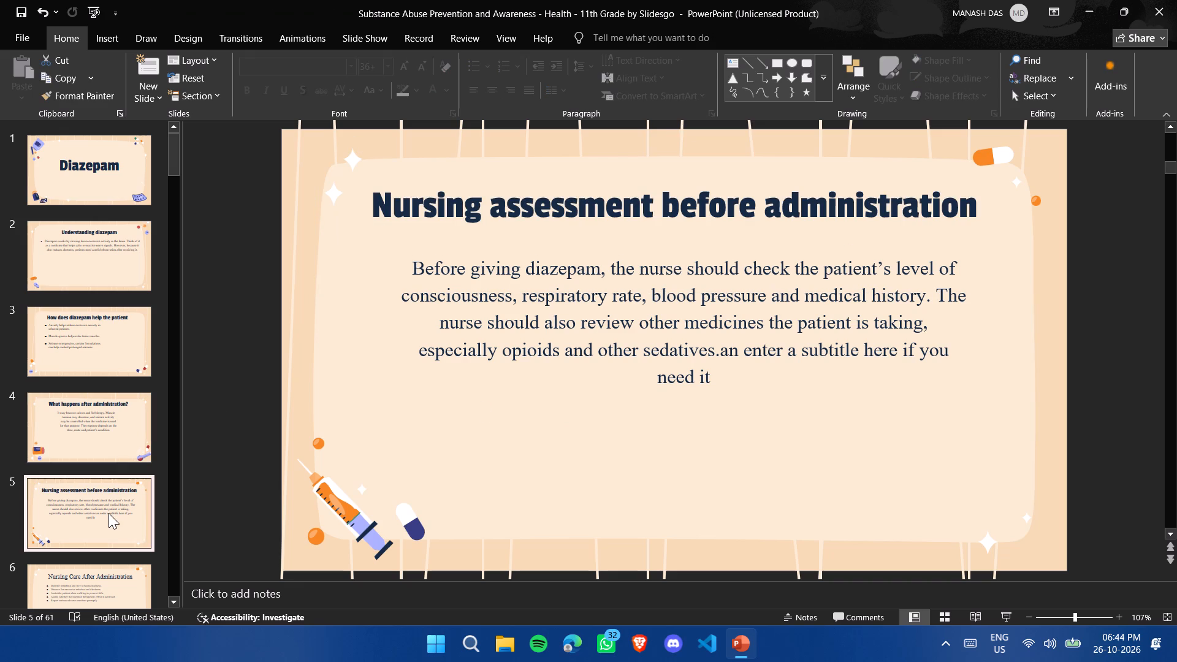
{"action": "left_click", "coordinate": [96, 569]}
{"action": "left_click", "coordinate": [476, 218]}
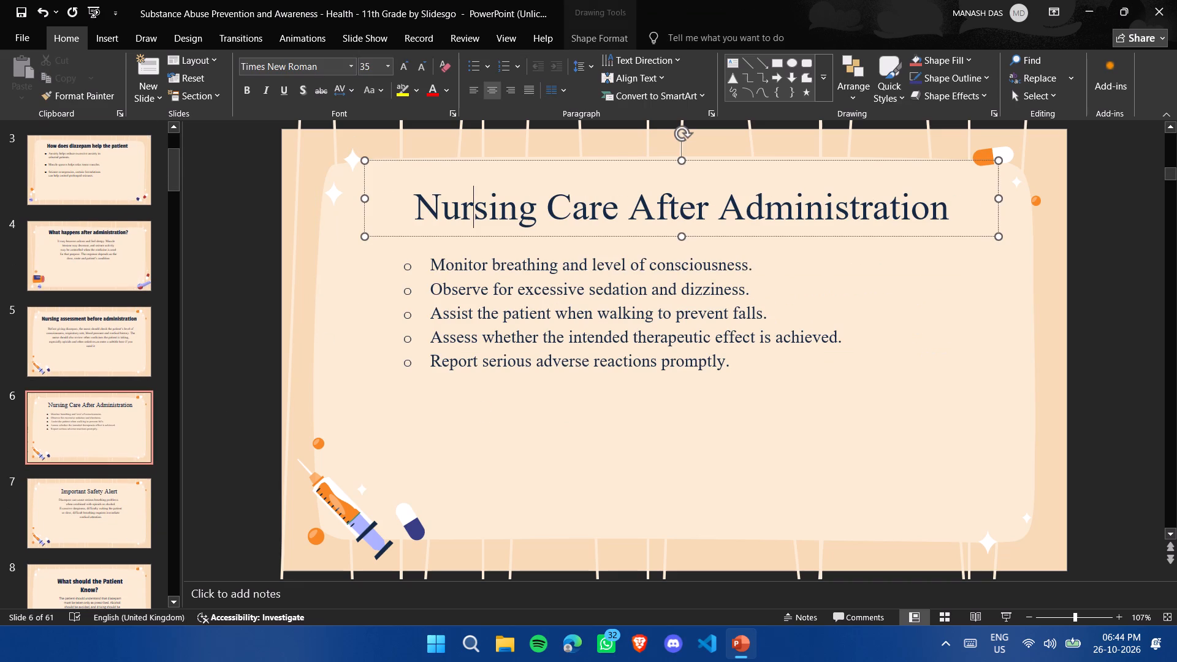
{"action": "left_click", "coordinate": [66, 349]}
{"action": "left_click", "coordinate": [94, 426]}
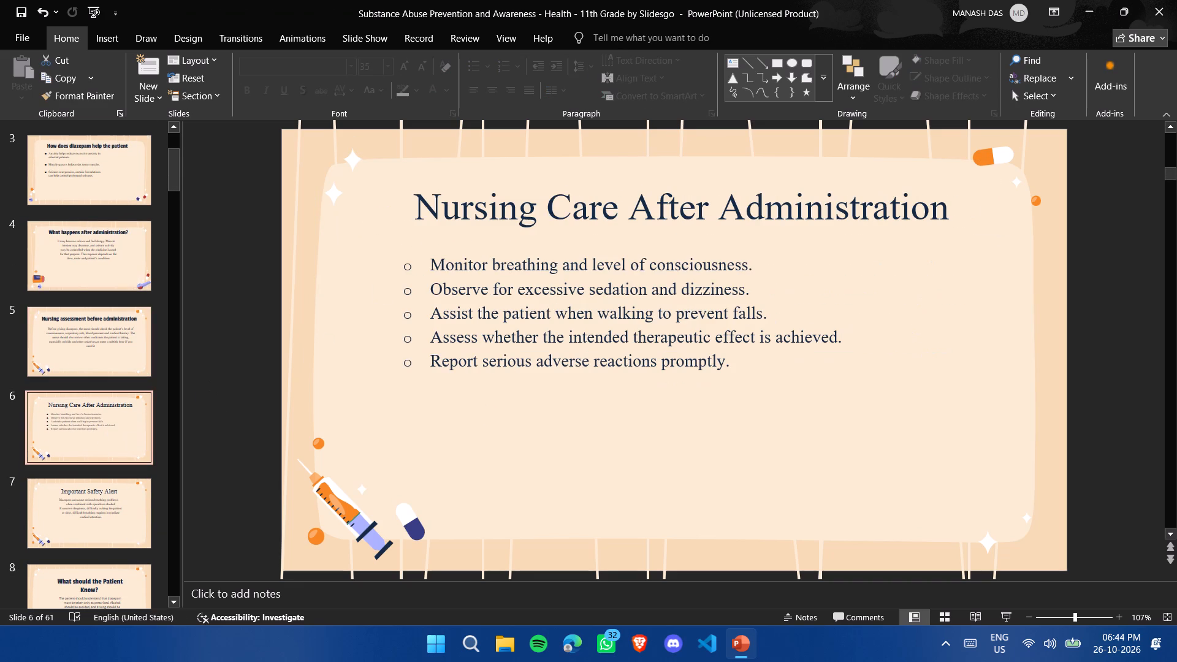
{"action": "left_click", "coordinate": [457, 216]}
{"action": "key", "text": "ctrl+a"}
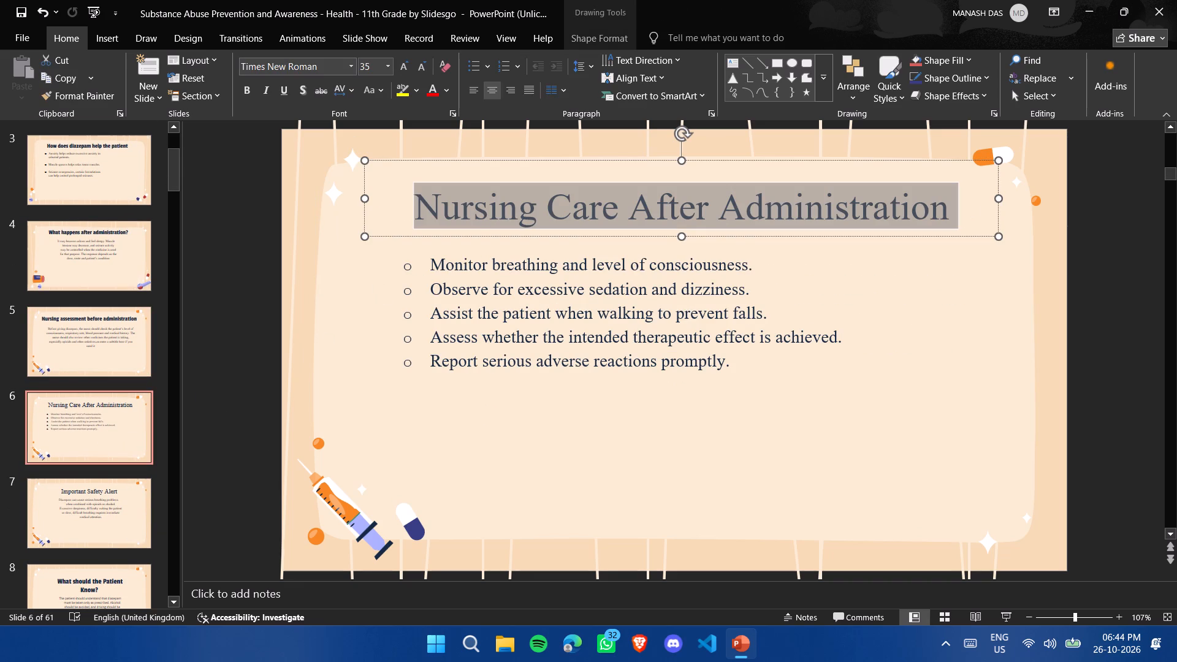
{"action": "left_click", "coordinate": [309, 70]}
{"action": "type", "text": "pass"}
{"action": "key", "text": "Tab"}
Change the font of slide 7's heading "Important Safety Alert" to Passion One.
{"action": "left_click", "coordinate": [93, 516]}
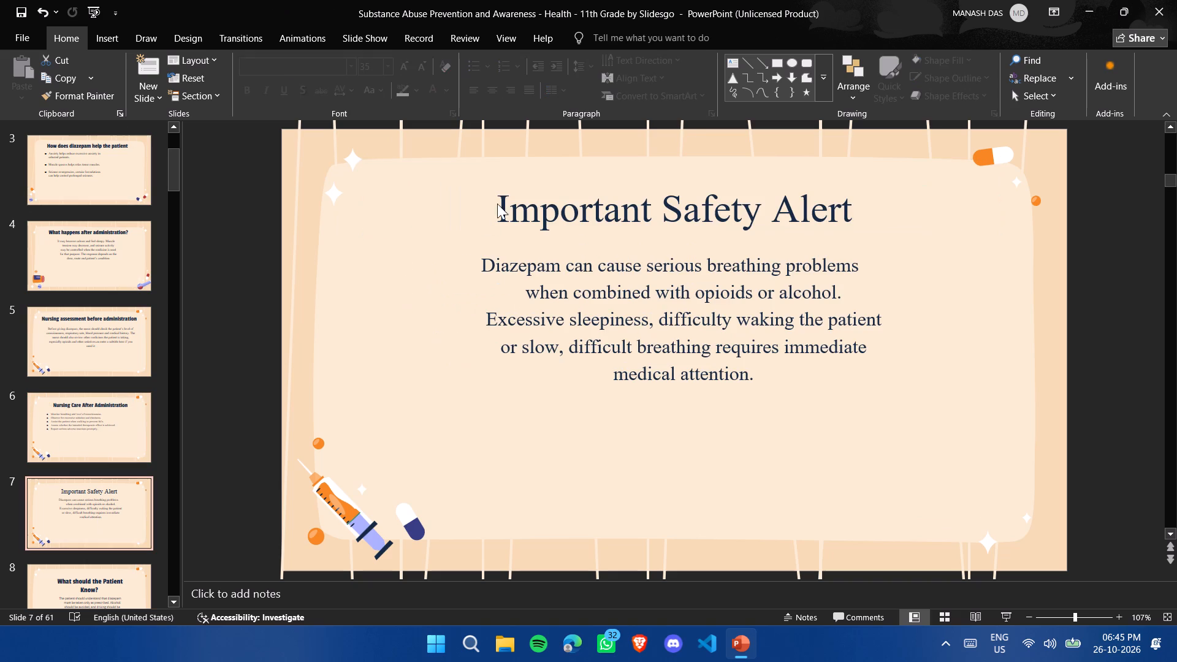
{"action": "left_click", "coordinate": [536, 232]}
{"action": "key", "text": "ctrl+a"}
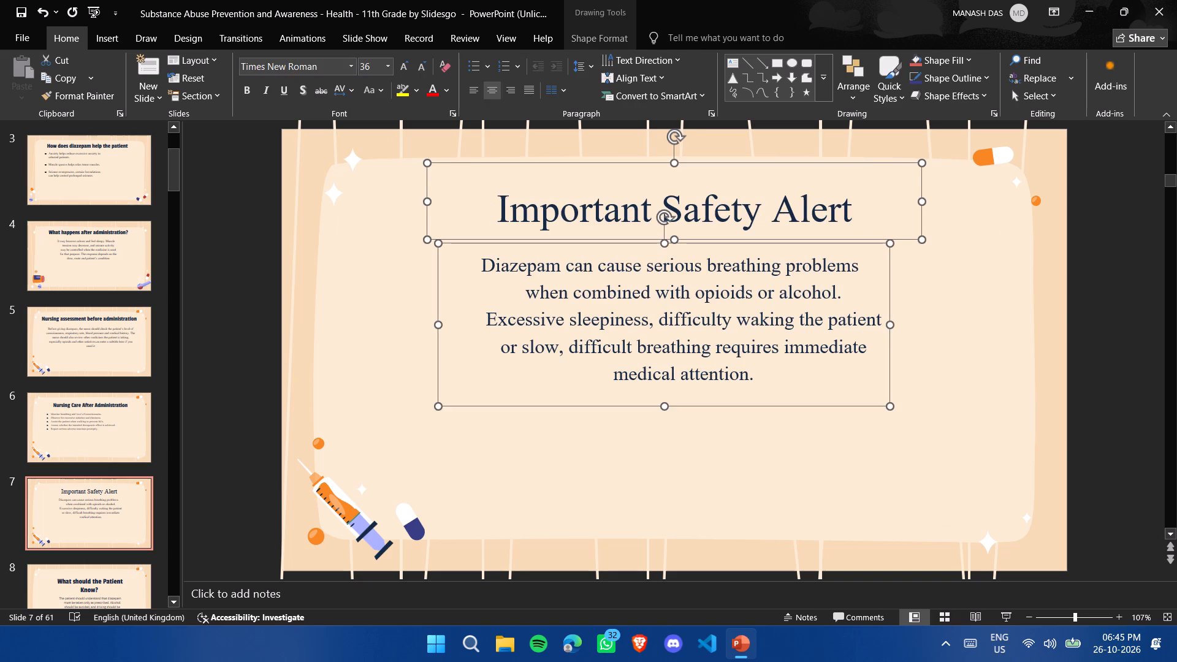
{"action": "left_click", "coordinate": [531, 214]}
{"action": "key", "text": "ctrl+a"}
{"action": "left_click", "coordinate": [319, 66]}
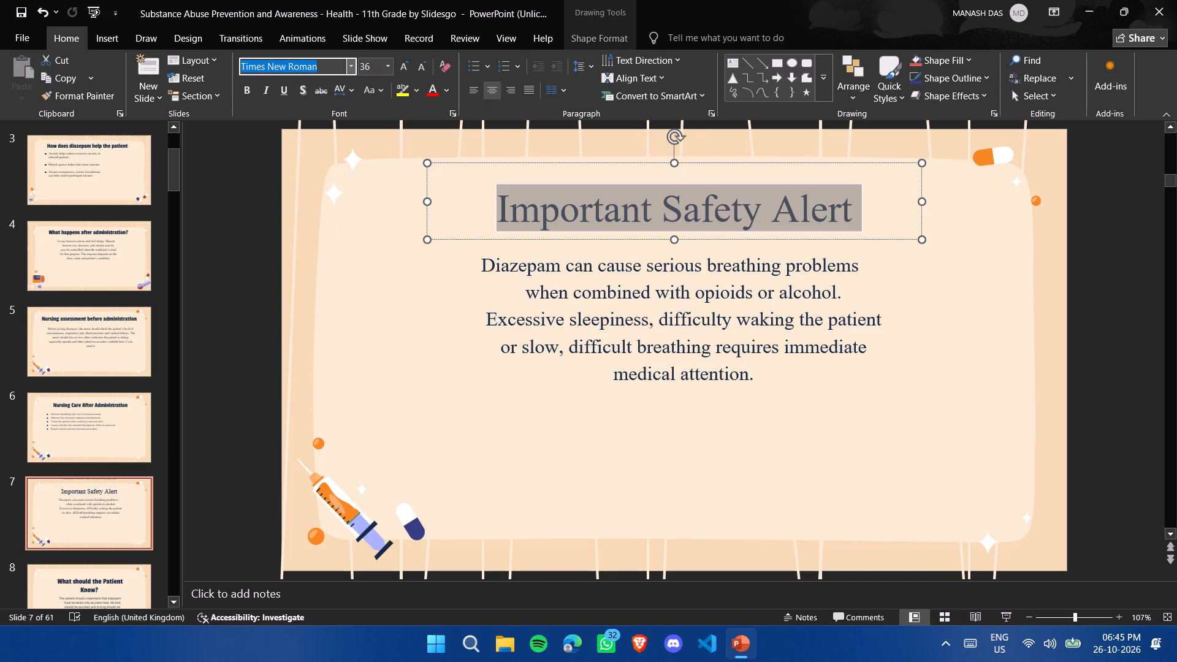
{"action": "type", "text": "pa"}
{"action": "key", "text": "Tab"}
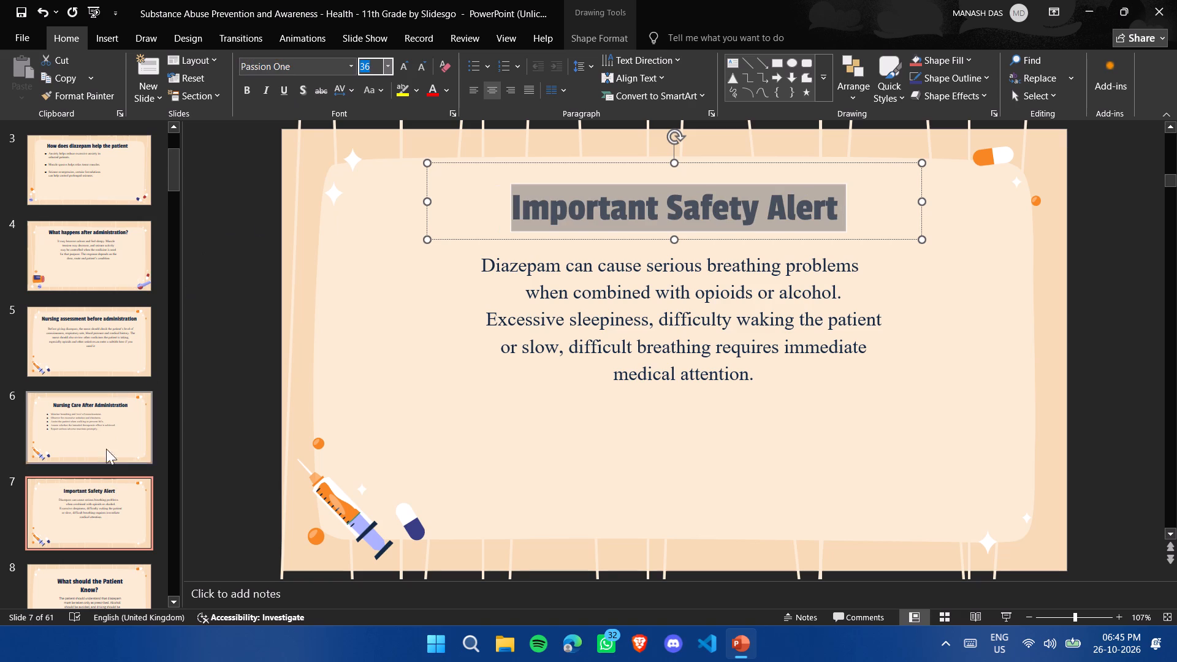
Reduce the font size of slide 8's heading "What should the Patient Know?" to 36.
{"action": "scroll", "coordinate": [97, 493], "scroll_direction": "down", "scroll_amount": 1}
{"action": "left_click", "coordinate": [97, 535]}
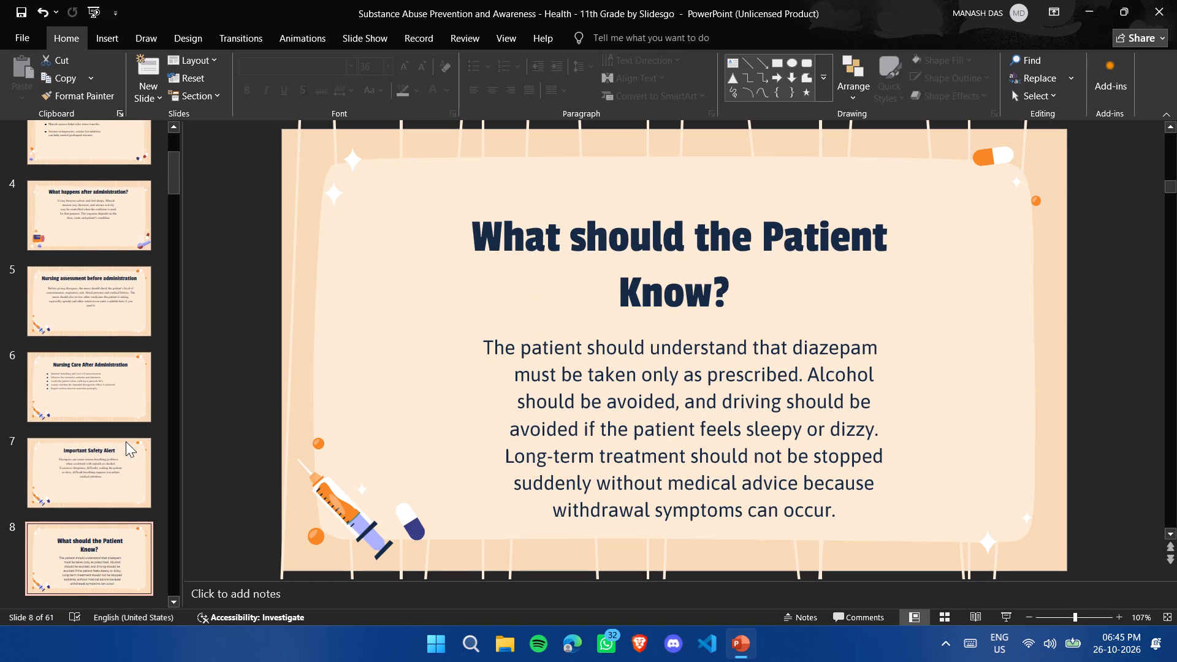
{"action": "left_click", "coordinate": [695, 292]}
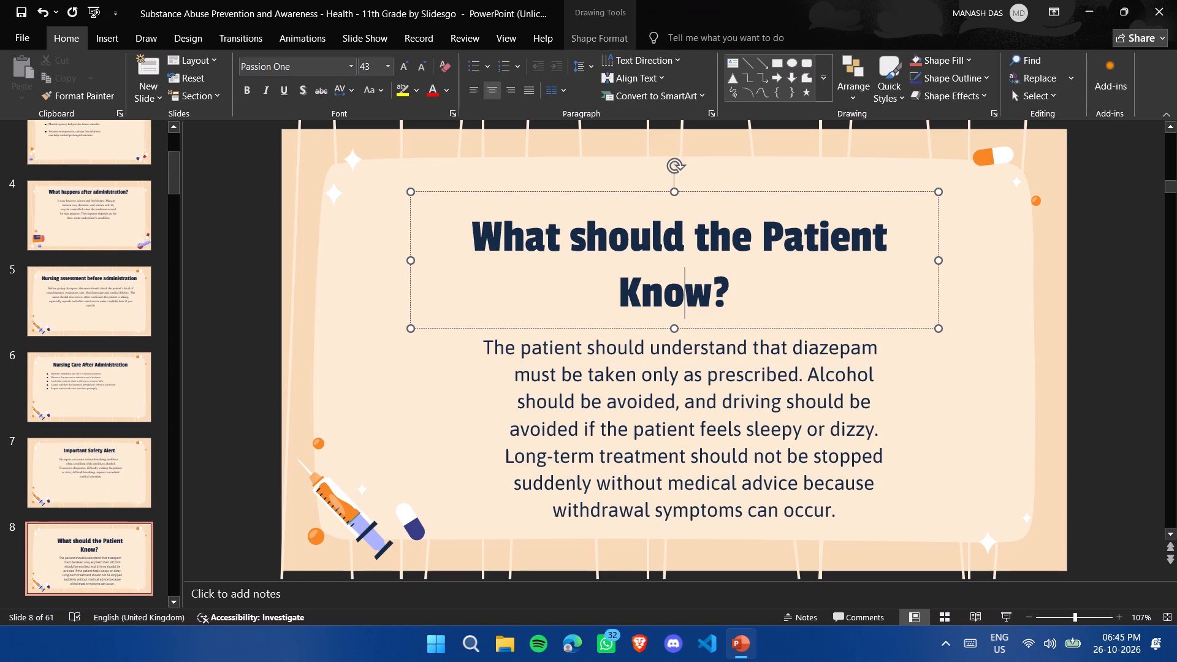
{"action": "key", "text": "ctrl+a"}
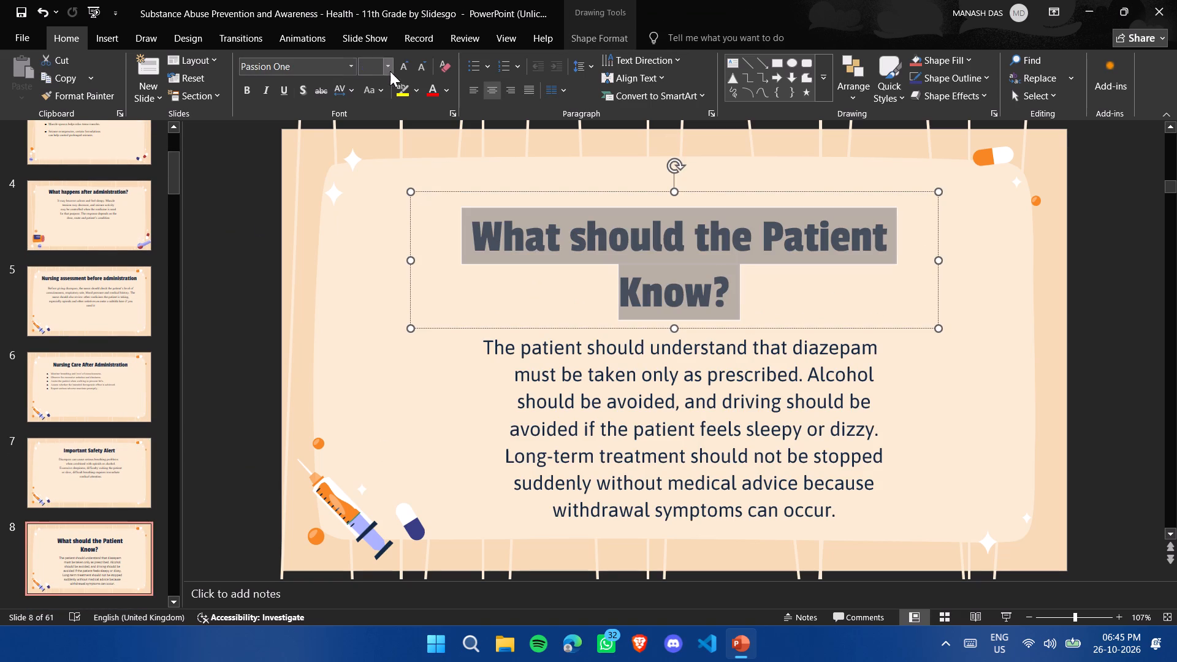
{"action": "double_click", "coordinate": [416, 67]}
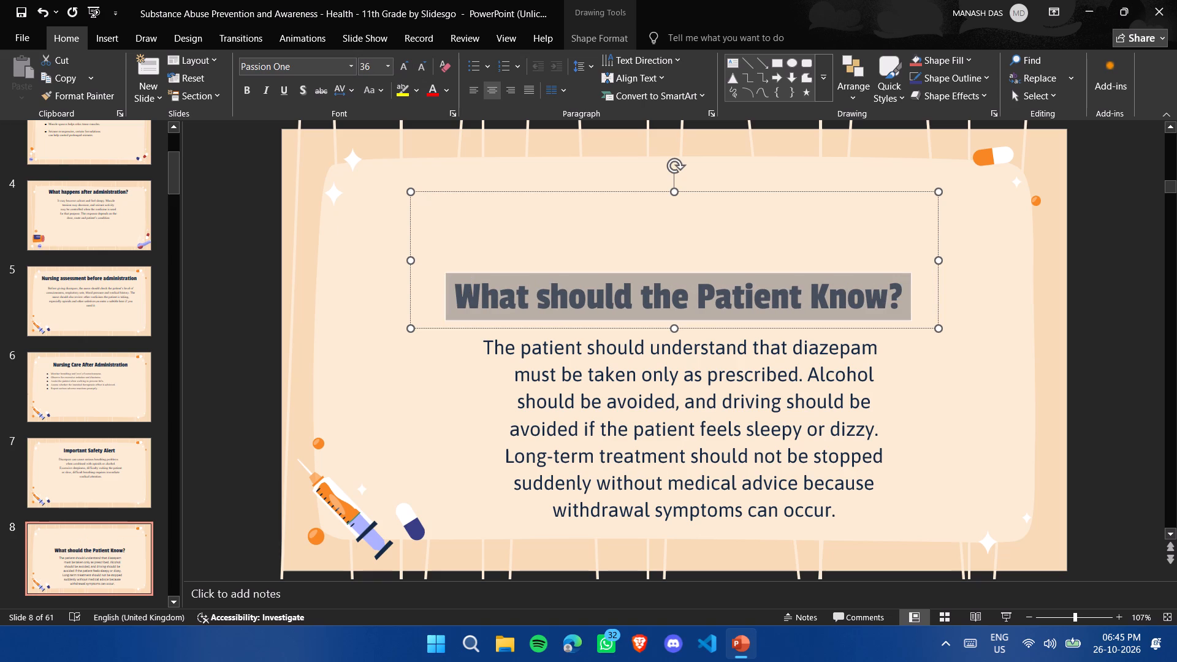
Shorten slide 8's heading box from its top edge and move the heading higher, leaving space above the body text.
{"action": "left_click_drag", "start_coordinate": [613, 188], "coordinate": [608, 122]}
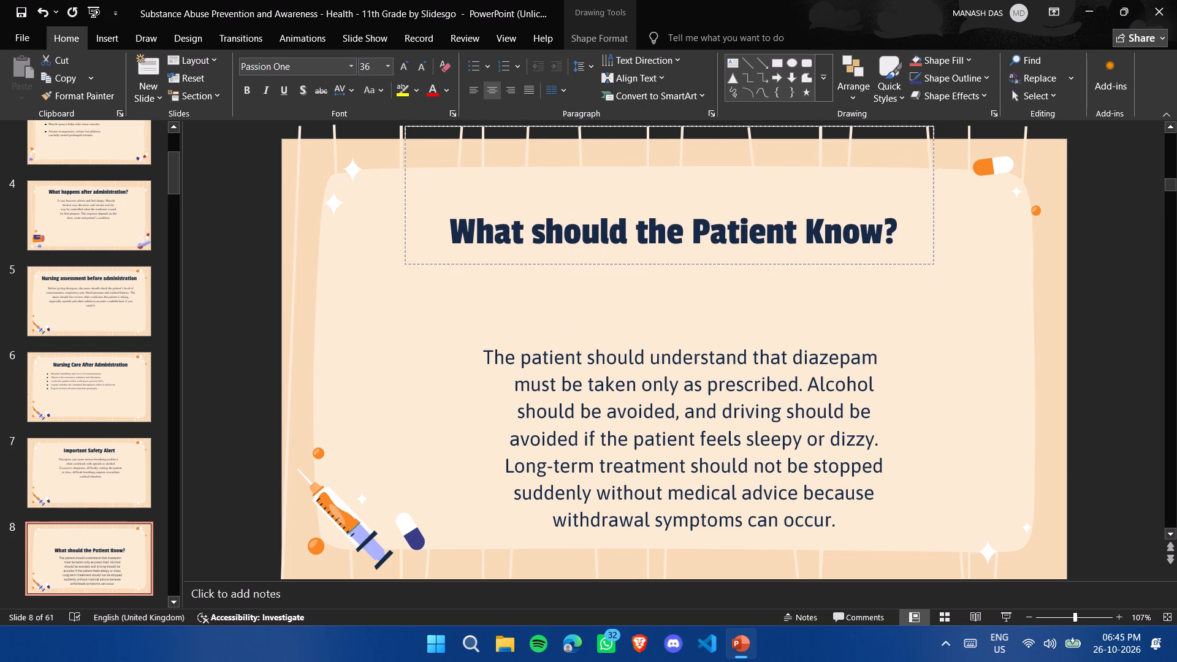
{"action": "left_click_drag", "start_coordinate": [608, 122], "coordinate": [617, 178]}
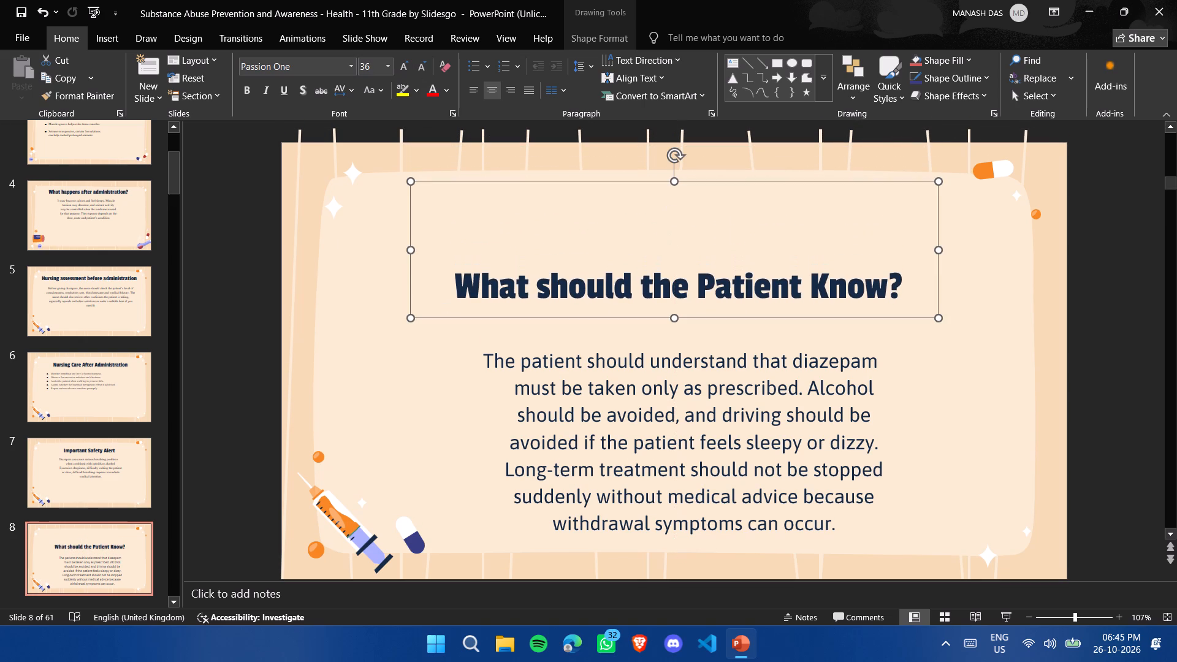
{"action": "left_click_drag", "start_coordinate": [674, 184], "coordinate": [680, 253]}
{"action": "left_click_drag", "start_coordinate": [691, 251], "coordinate": [689, 200]}
Extend slide 8's body text box downward so it encloses the whole paragraph.
{"action": "left_click", "coordinate": [705, 393]}
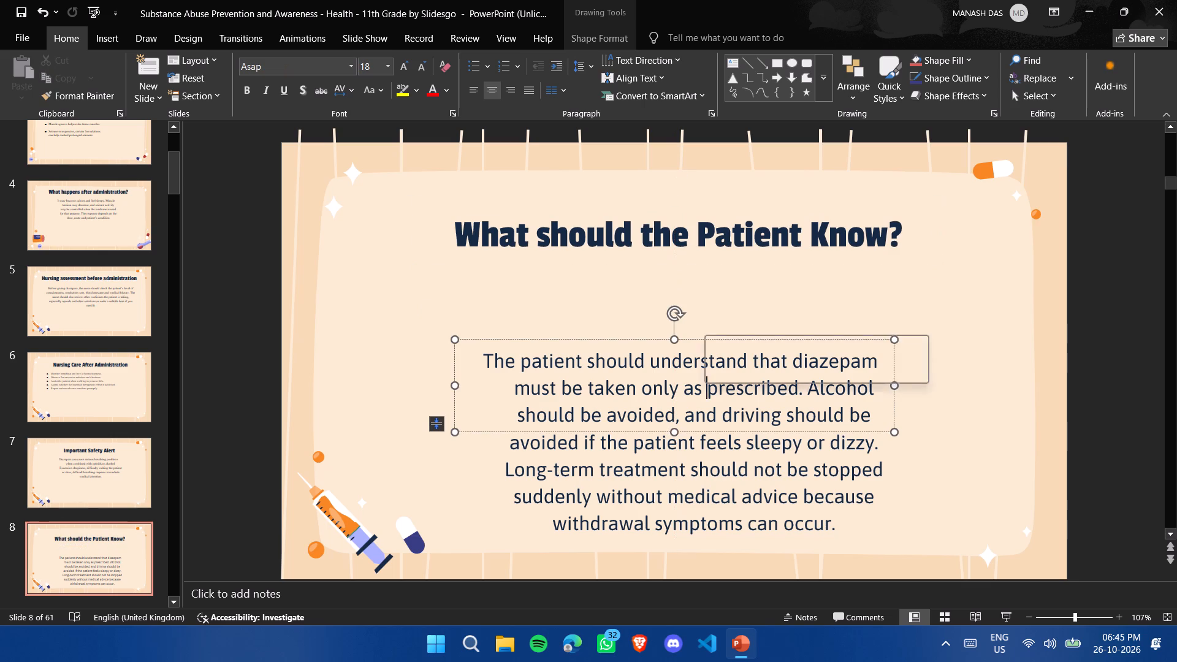
{"action": "left_click_drag", "start_coordinate": [678, 432], "coordinate": [678, 439]}
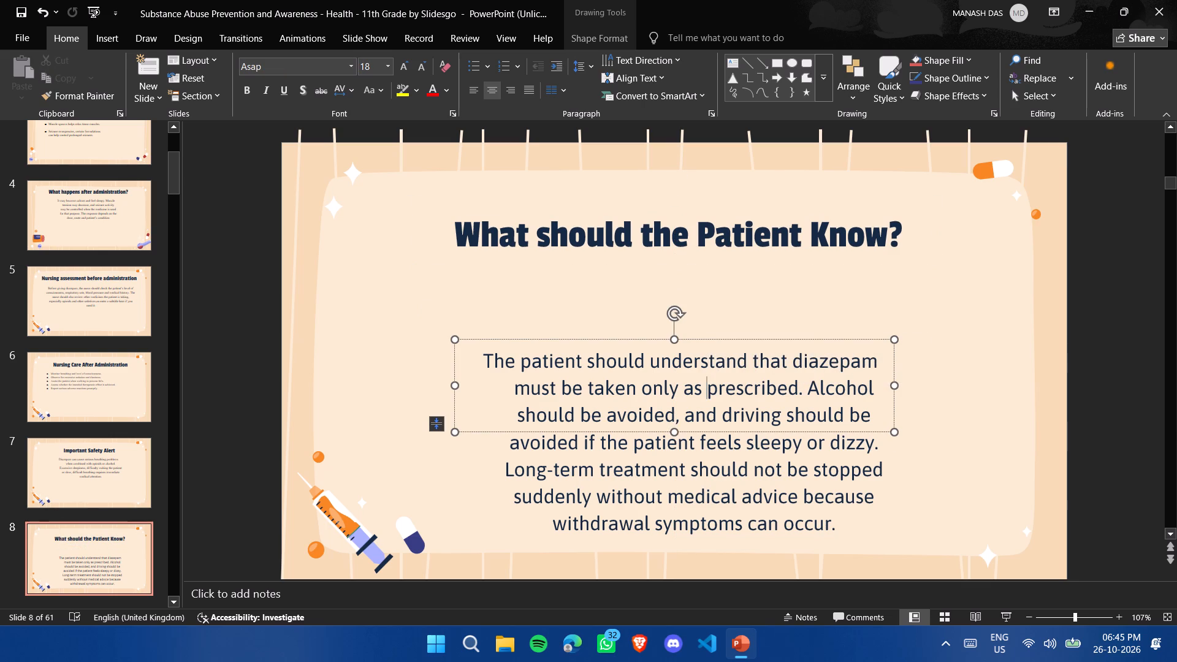
{"action": "left_click_drag", "start_coordinate": [678, 439], "coordinate": [687, 539]}
Change the font of slide 8's entire body paragraph to Times New Roman.
{"action": "left_click", "coordinate": [690, 476]}
{"action": "key", "text": "ctrl+a"}
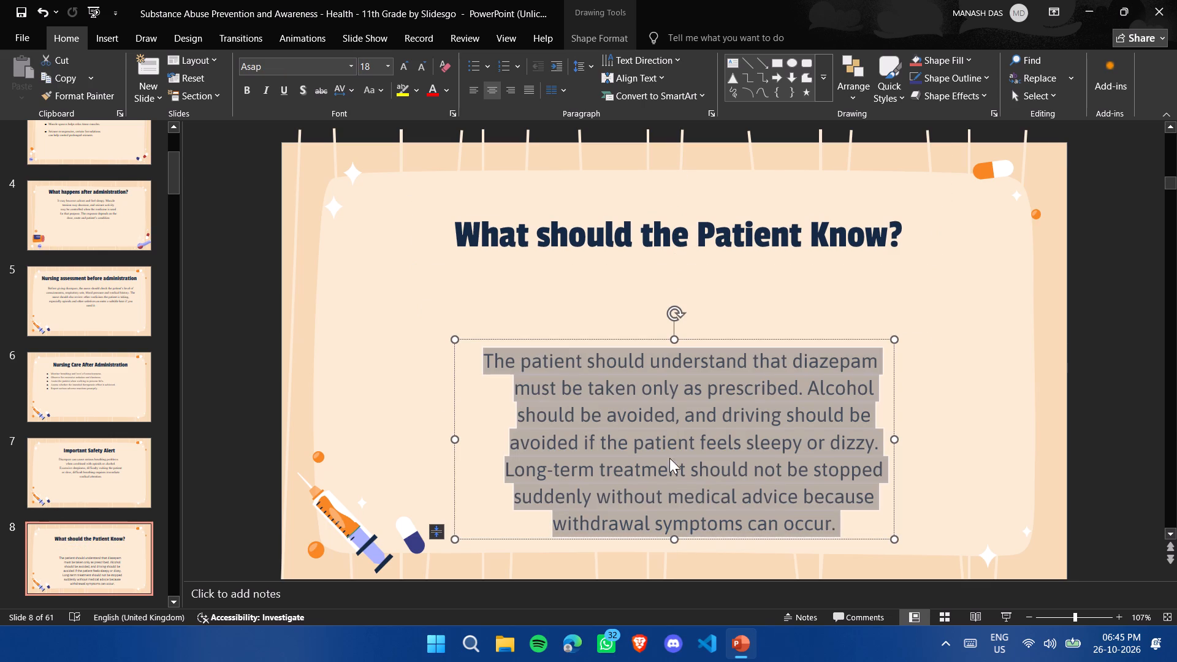
{"action": "left_click", "coordinate": [309, 67]}
{"action": "type", "text": "ti"}
{"action": "key", "text": "Tab"}
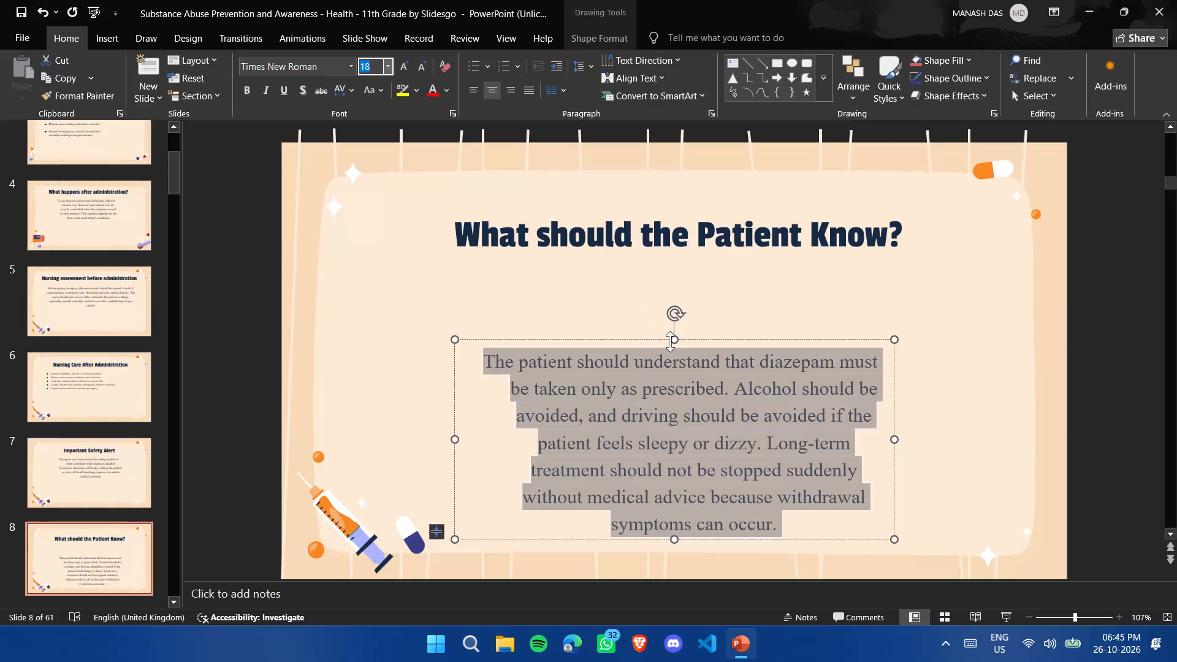
Move slide 8's body text box up, centred closer beneath the heading "What should the Patient Know?".
{"action": "left_click_drag", "start_coordinate": [660, 338], "coordinate": [661, 291]}
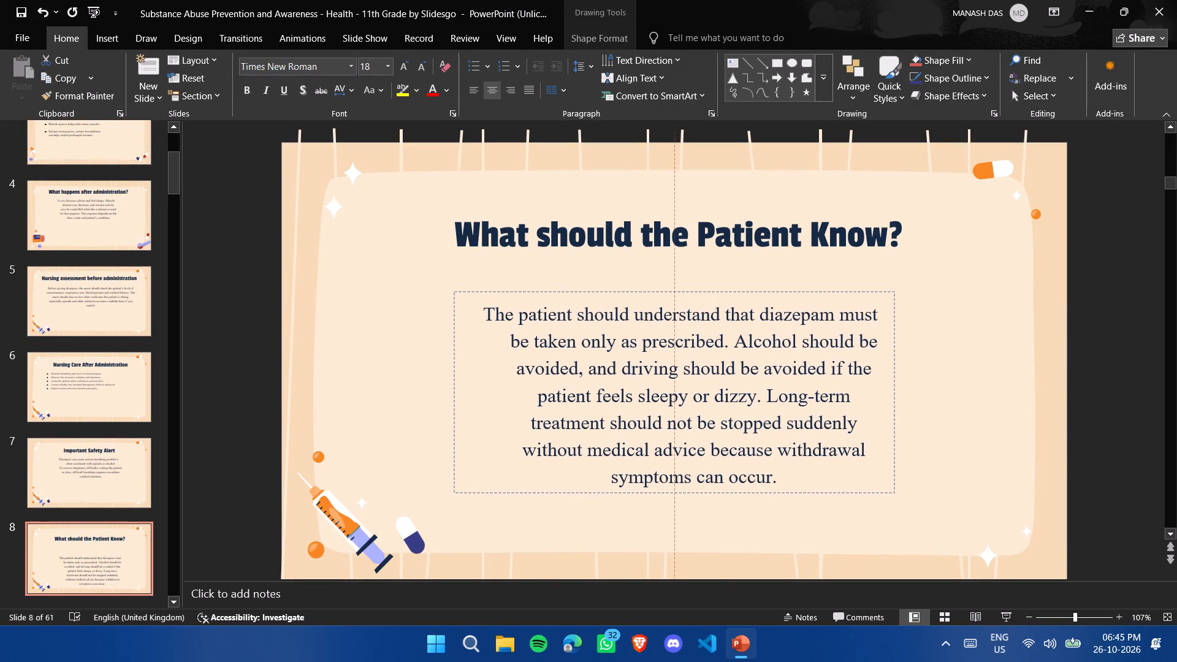
{"action": "left_click_drag", "start_coordinate": [661, 291], "coordinate": [661, 286]}
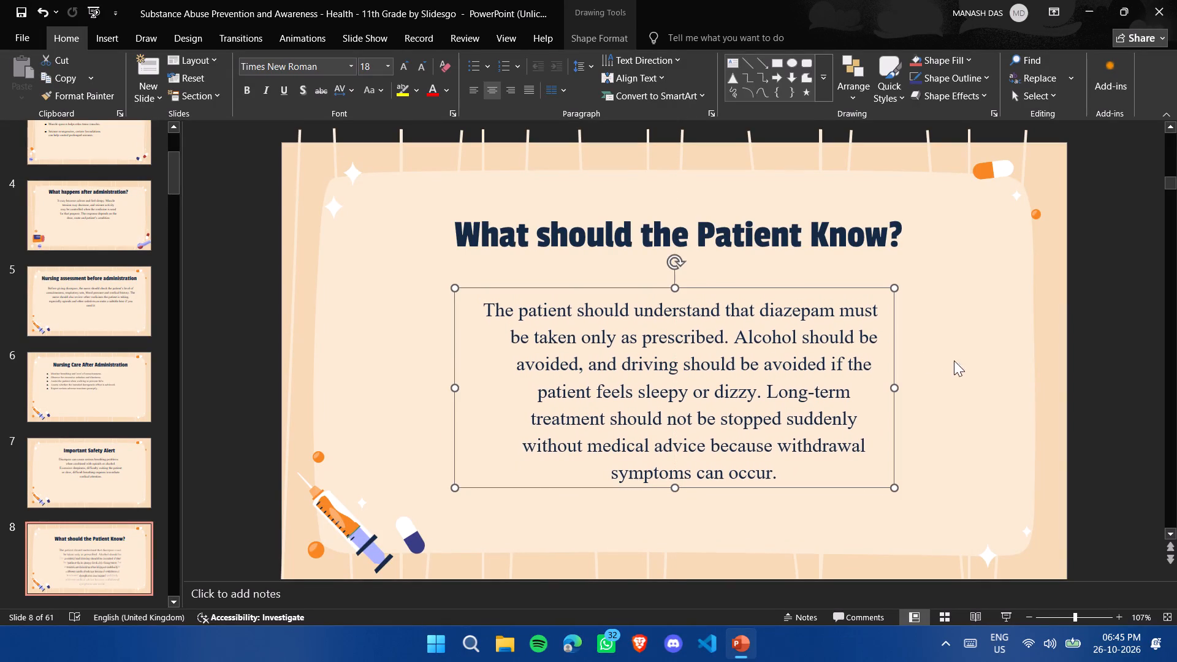
{"action": "left_click", "coordinate": [959, 363]}
Compare the heading font sizes and layout of slides 5 and 6 for consistency.
{"action": "scroll", "coordinate": [391, 383], "scroll_direction": "down", "scroll_amount": 2}
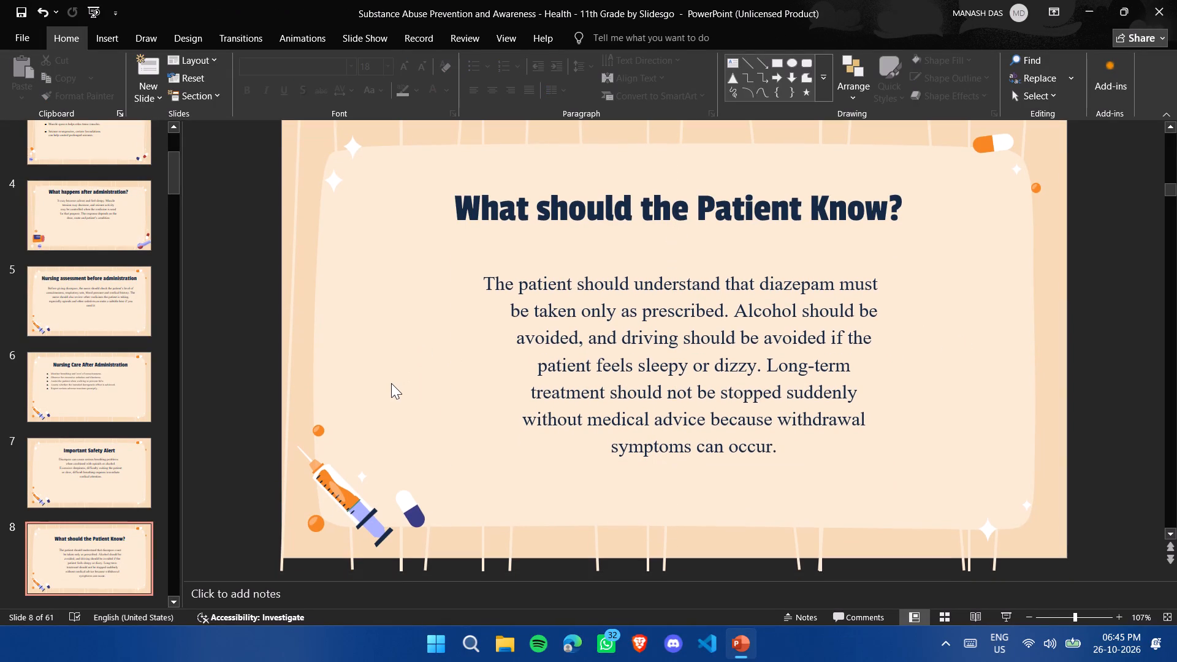
{"action": "scroll", "coordinate": [391, 383], "scroll_direction": "up", "scroll_amount": 1}
{"action": "scroll", "coordinate": [391, 383], "scroll_direction": "down", "scroll_amount": 1}
{"action": "scroll", "coordinate": [391, 383], "scroll_direction": "up", "scroll_amount": 1}
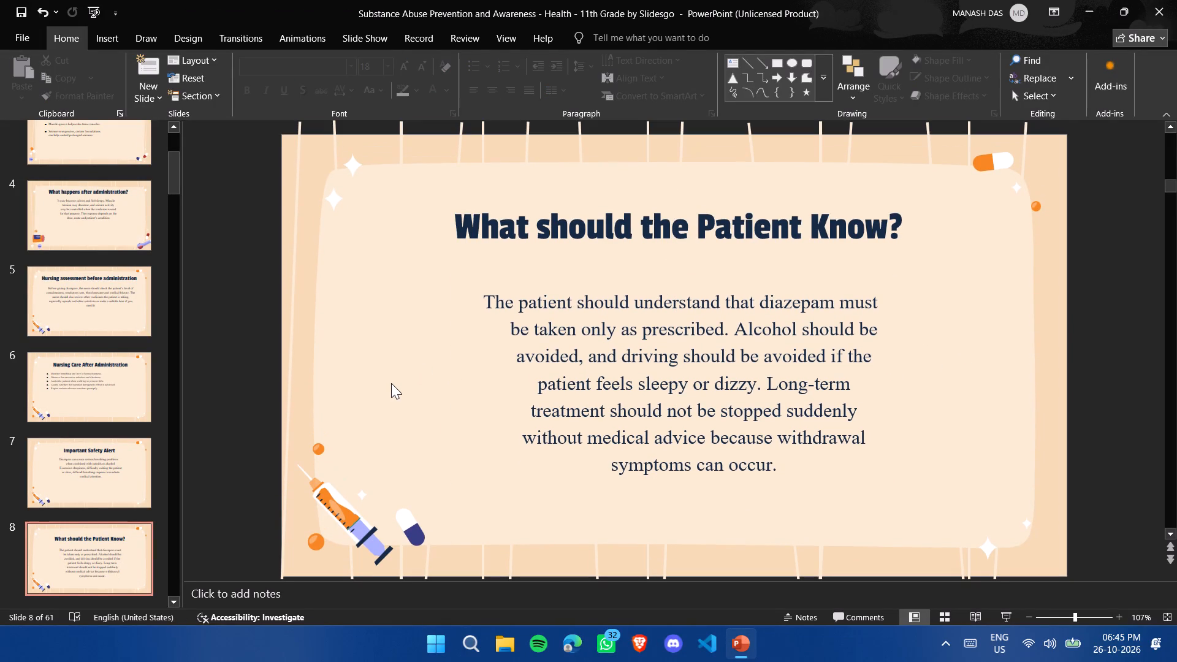
{"action": "left_click", "coordinate": [99, 322]}
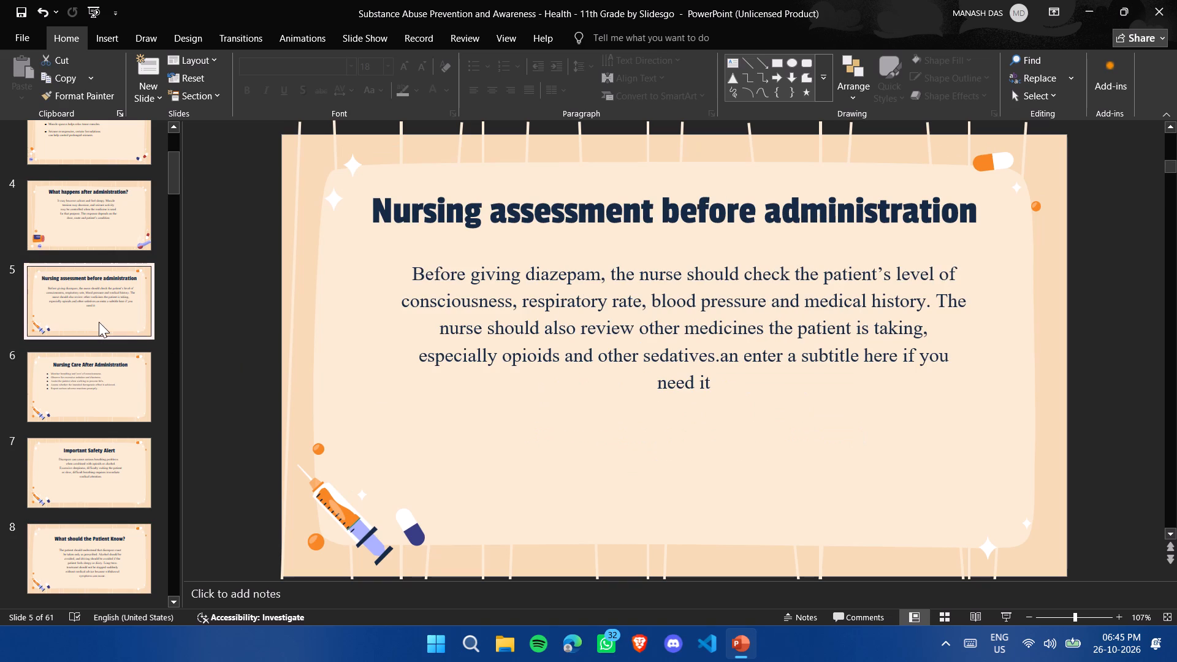
{"action": "left_click", "coordinate": [479, 323]}
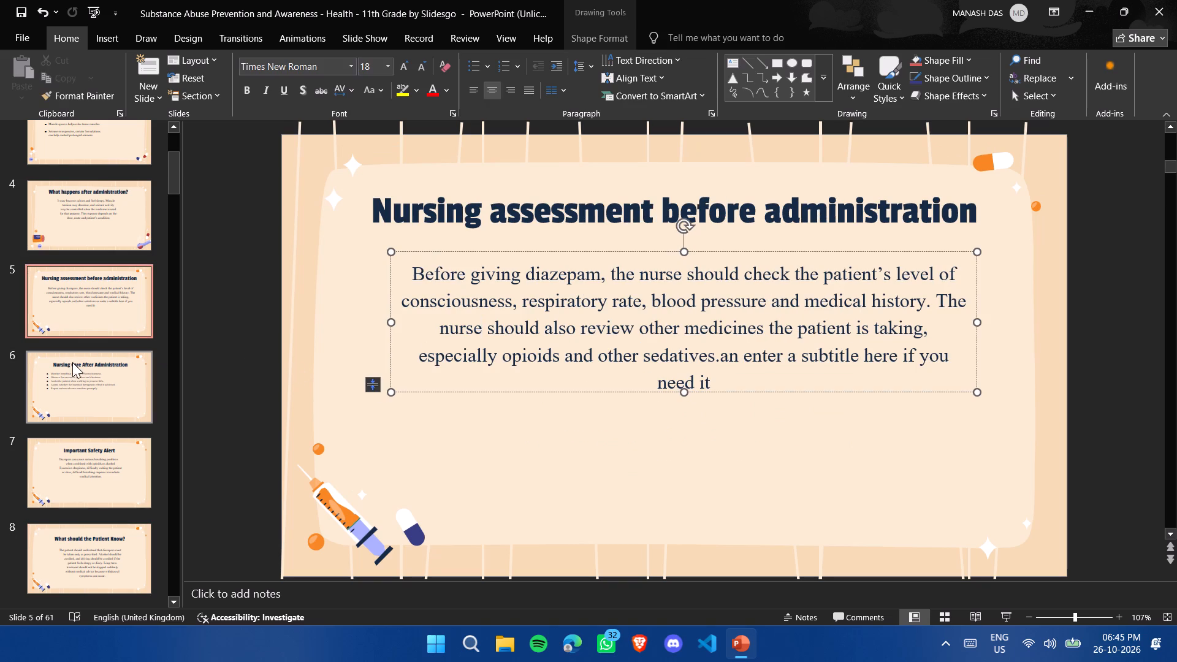
{"action": "left_click", "coordinate": [82, 379]}
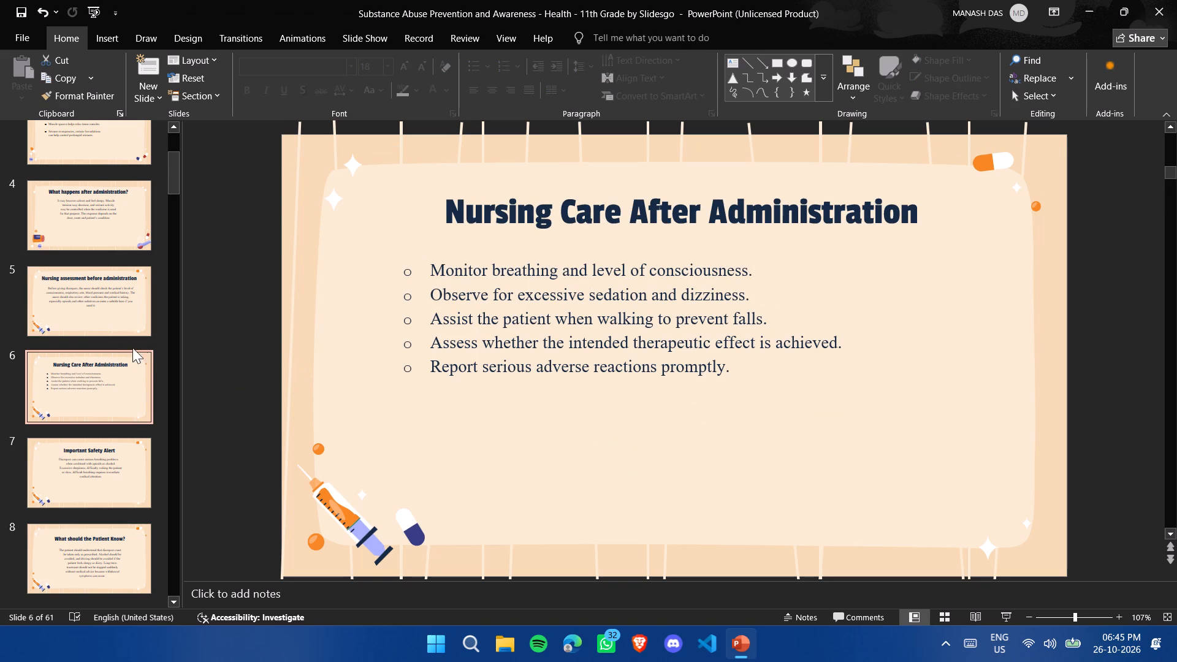
{"action": "left_click", "coordinate": [94, 309]}
{"action": "left_click", "coordinate": [579, 223]}
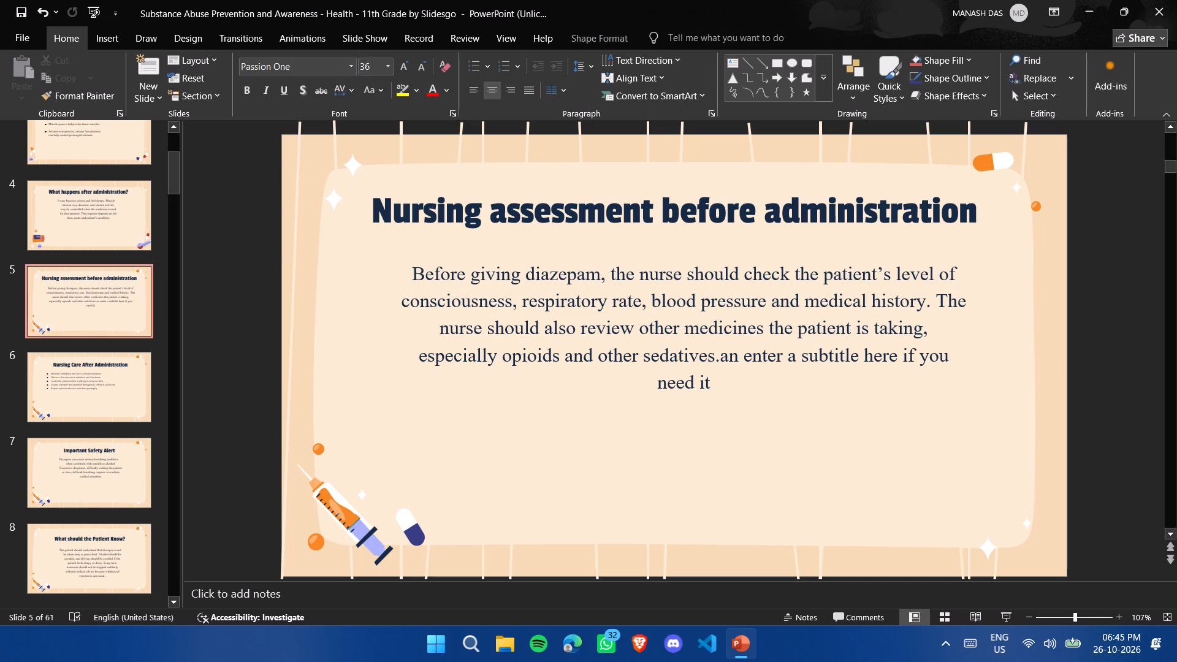
{"action": "left_click", "coordinate": [113, 397]}
{"action": "left_click", "coordinate": [526, 221]}
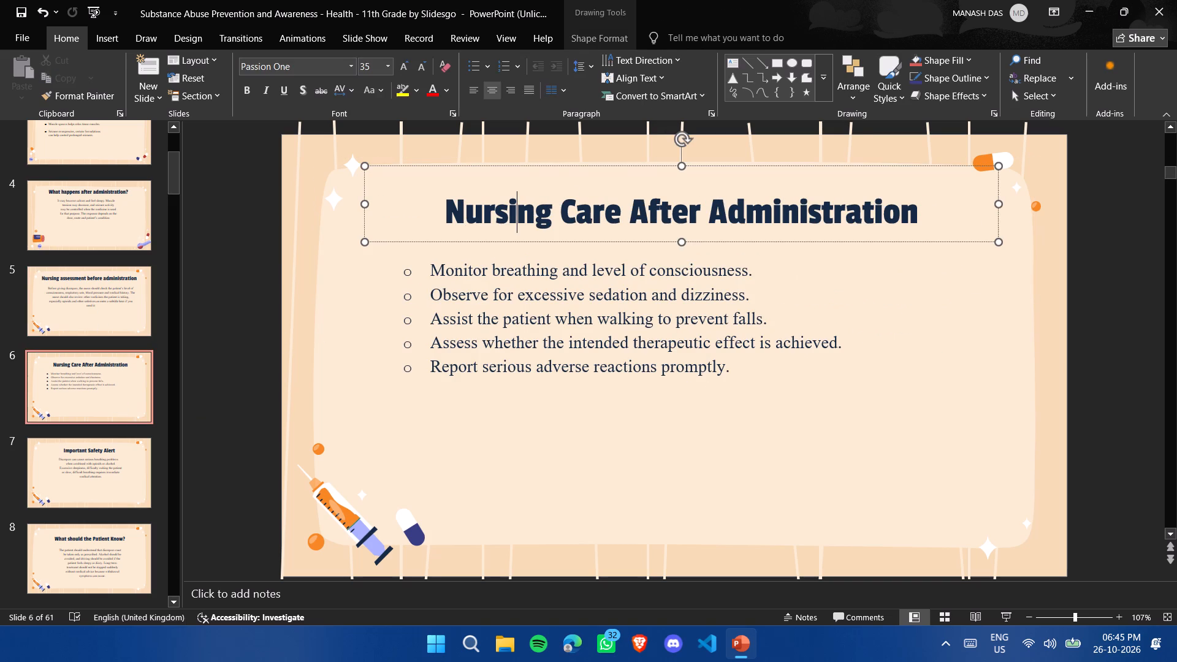
{"action": "left_click", "coordinate": [370, 69]}
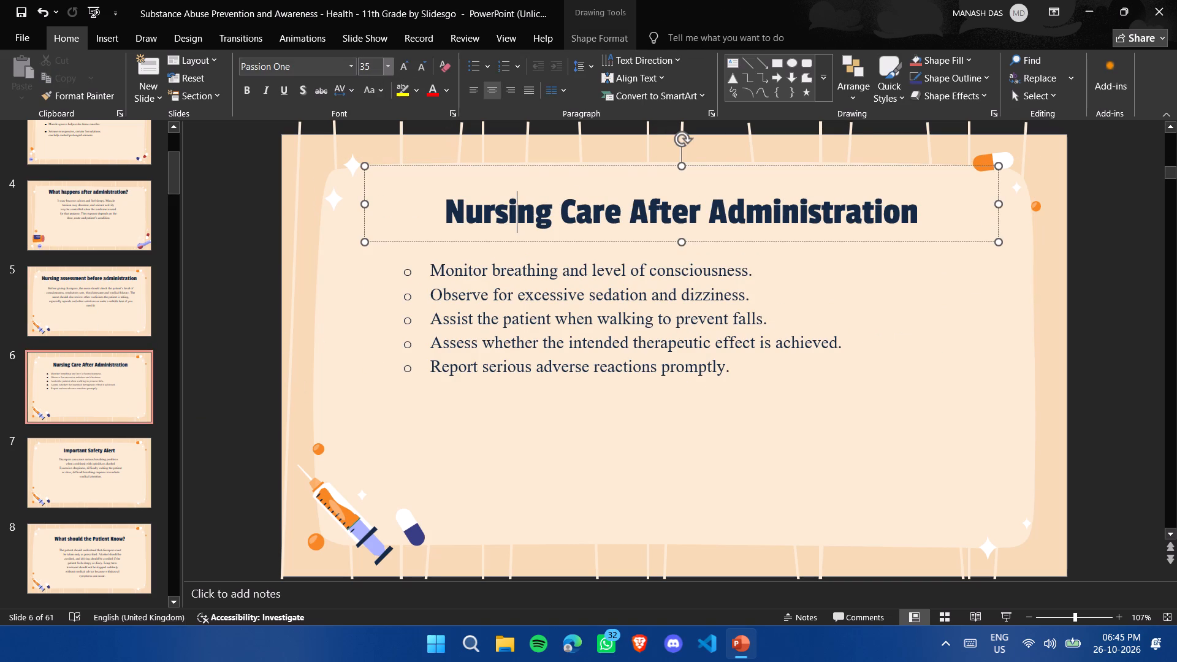
{"action": "left_click", "coordinate": [370, 69]}
{"action": "left_click", "coordinate": [94, 331]}
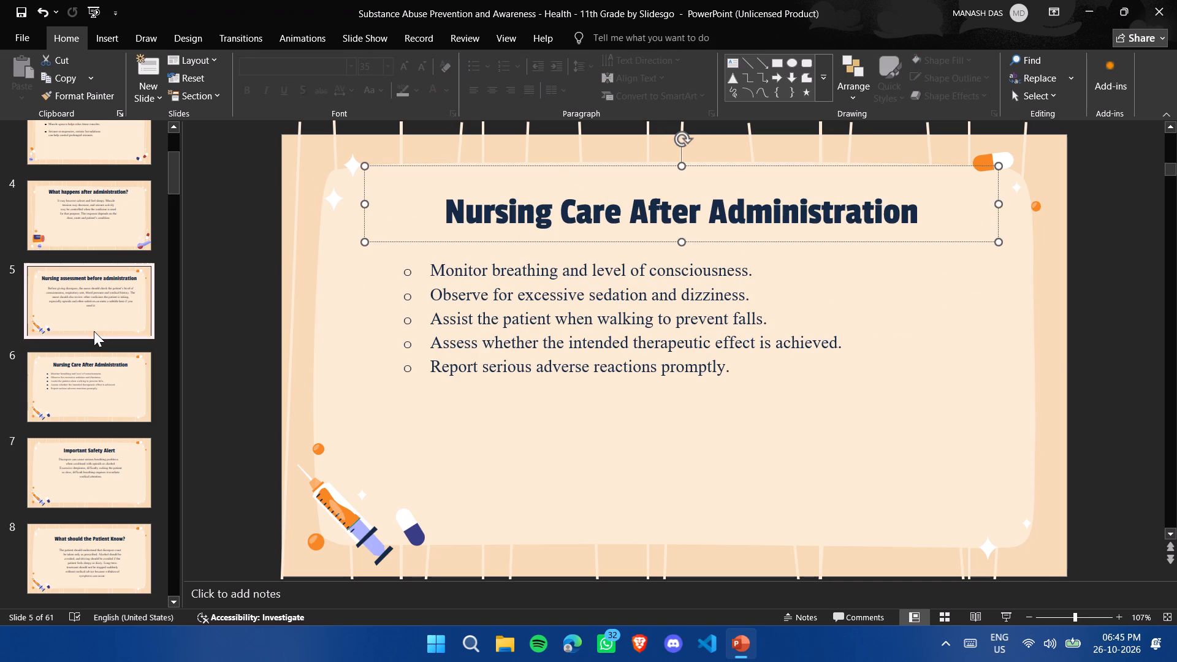
{"action": "left_click", "coordinate": [99, 379]}
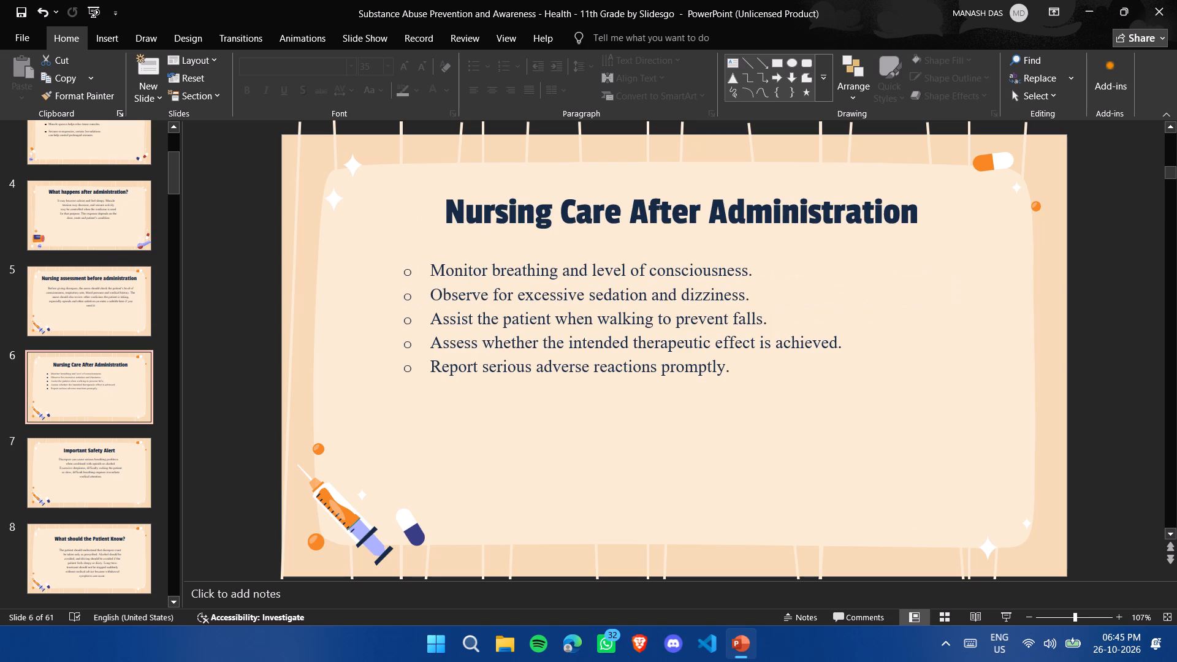
{"action": "left_click", "coordinate": [630, 217]}
{"action": "left_click", "coordinate": [113, 295]}
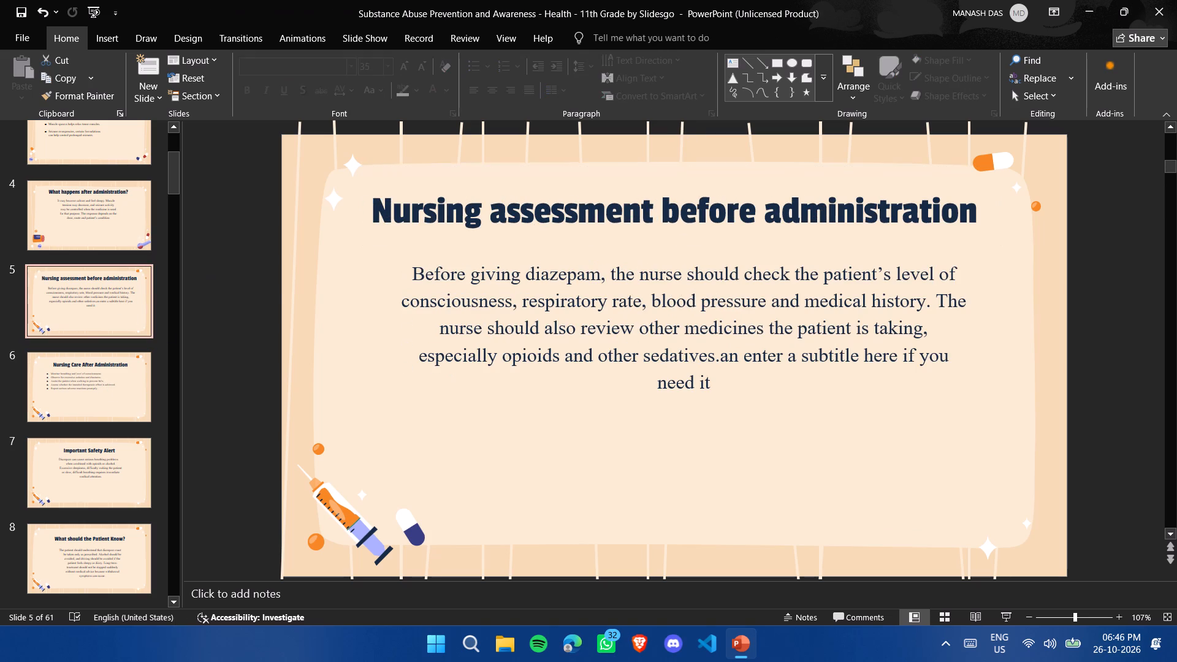
Try to set the font size of slide 5's heading "Nursing assessment before administration" to 35.
{"action": "left_click", "coordinate": [487, 211]}
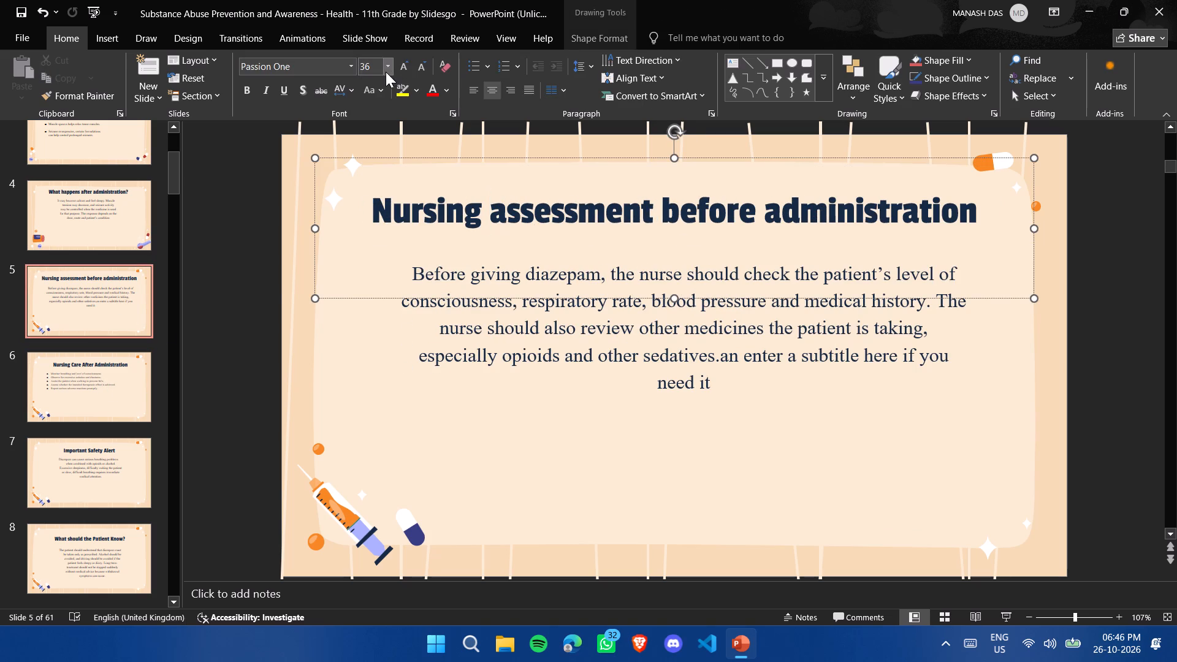
{"action": "left_click", "coordinate": [377, 69]}
{"action": "left_click", "coordinate": [376, 68]}
{"action": "key", "text": "BackSpace"}
{"action": "key", "text": "5"}
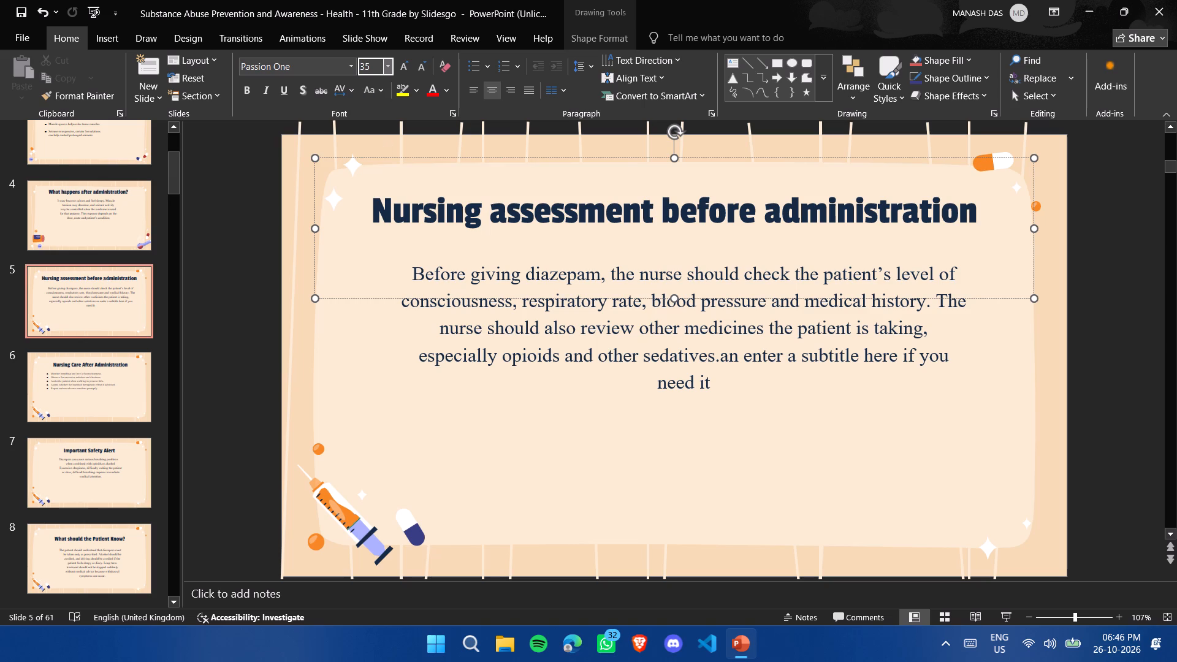
{"action": "key", "text": "Return"}
{"action": "left_click", "coordinate": [591, 425]}
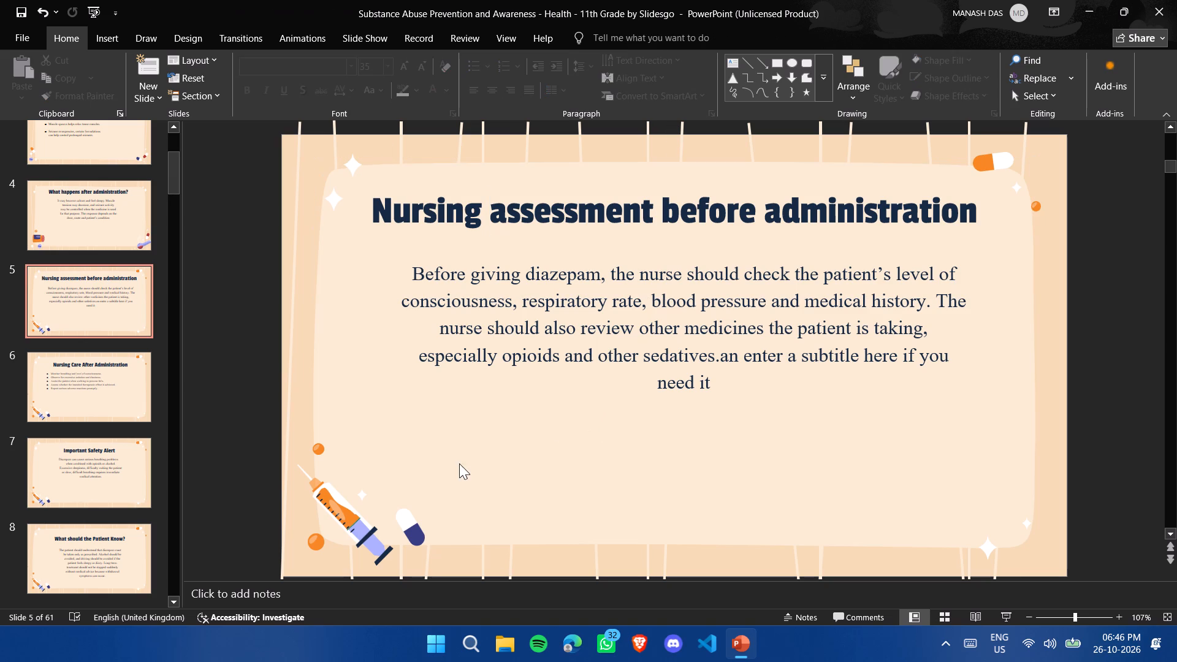
Move slide 20, "A picture always reinforces the concept", to position 4, directly after "How does diazepam help the patient".
{"action": "scroll", "coordinate": [124, 436], "scroll_direction": "down", "scroll_amount": 20}
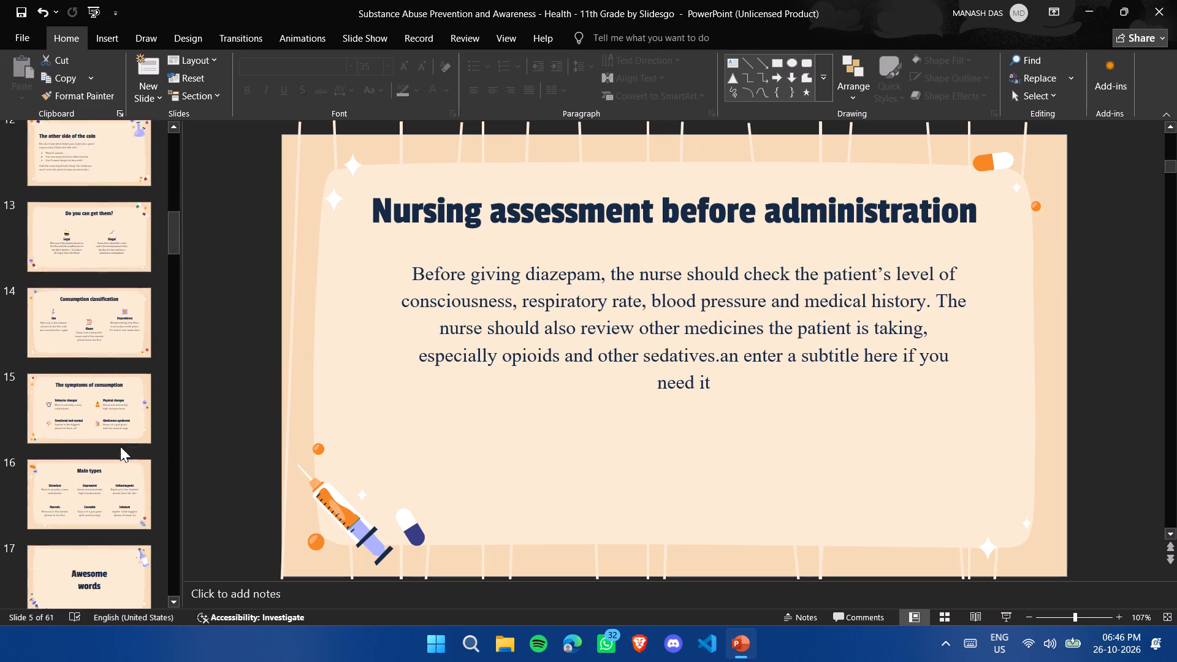
{"action": "scroll", "coordinate": [120, 446], "scroll_direction": "down", "scroll_amount": 8}
{"action": "left_click", "coordinate": [93, 473]}
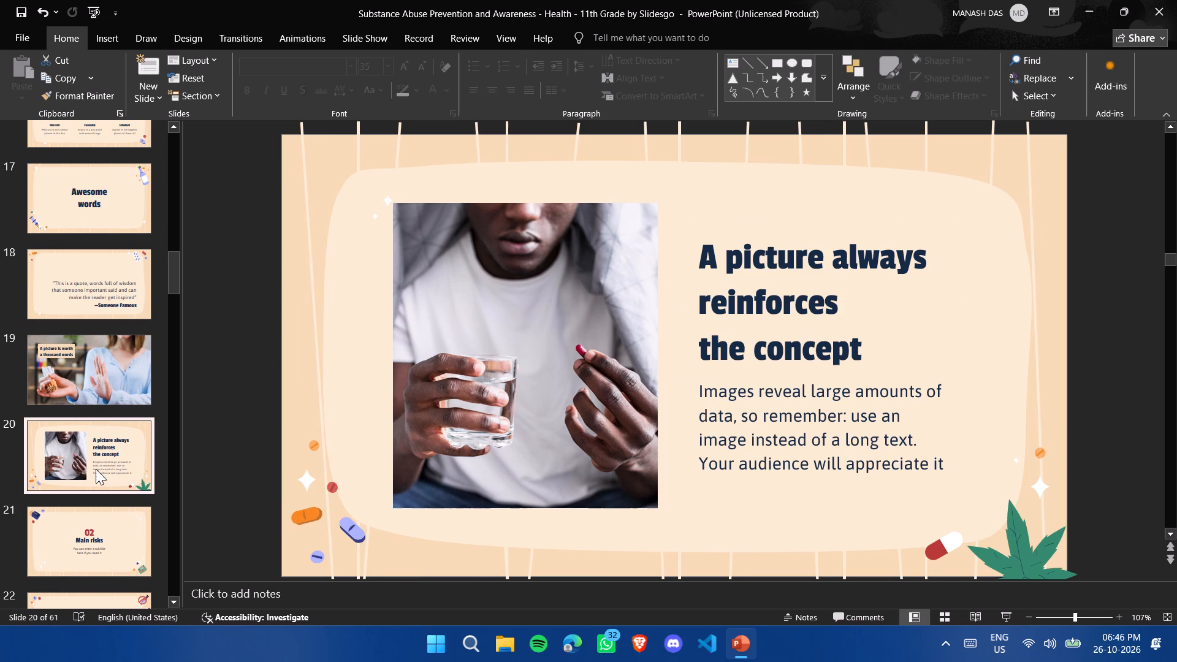
{"action": "left_click_drag", "start_coordinate": [94, 457], "coordinate": [102, 262]}
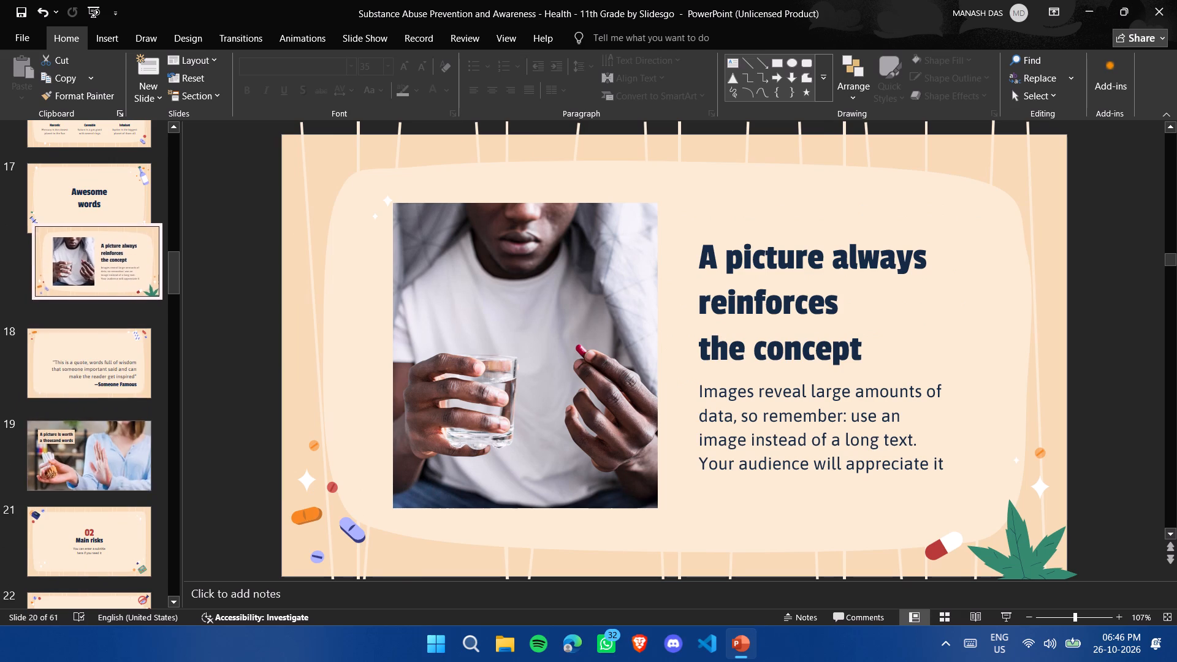
{"action": "left_click_drag", "start_coordinate": [102, 262], "coordinate": [102, 253]}
{"action": "scroll", "coordinate": [102, 253], "scroll_direction": "up", "scroll_amount": 20}
{"action": "scroll", "coordinate": [102, 253], "scroll_direction": "up", "scroll_amount": 10}
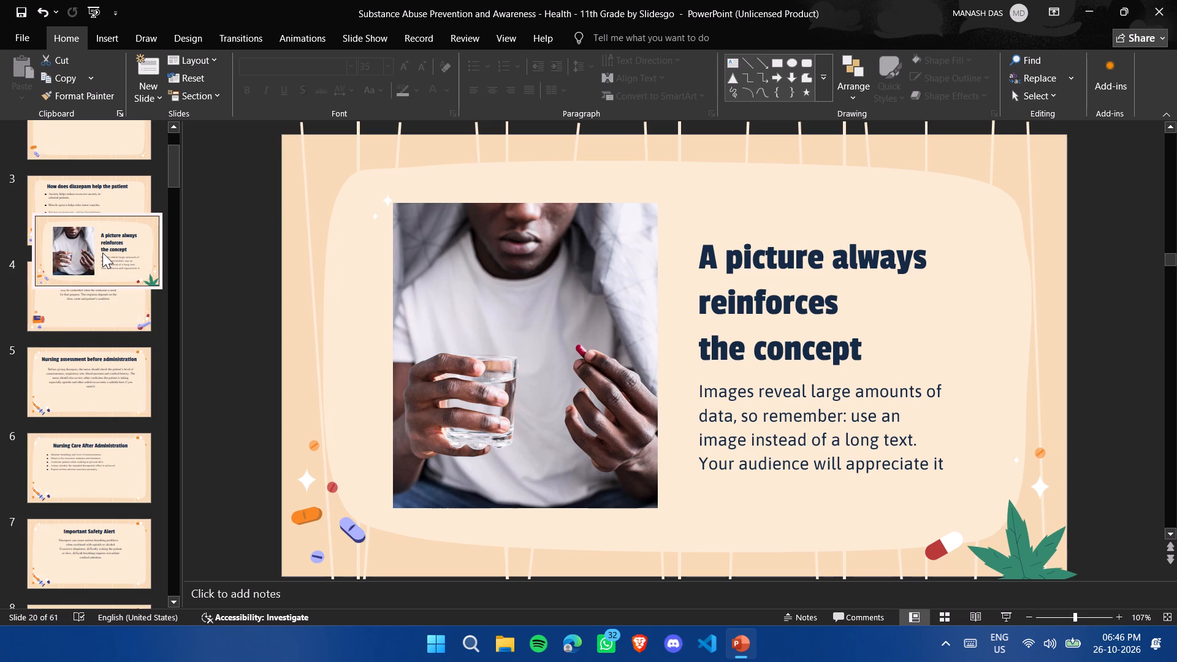
{"action": "left_click_drag", "start_coordinate": [102, 253], "coordinate": [127, 449]}
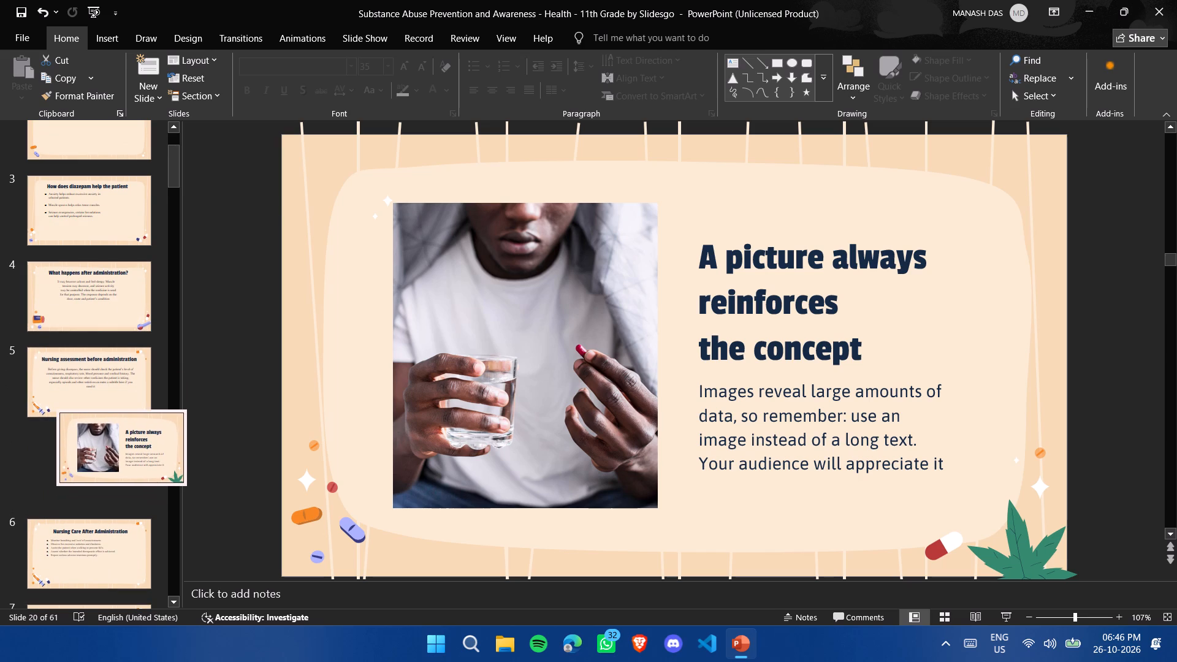
{"action": "left_click_drag", "start_coordinate": [127, 449], "coordinate": [126, 453]}
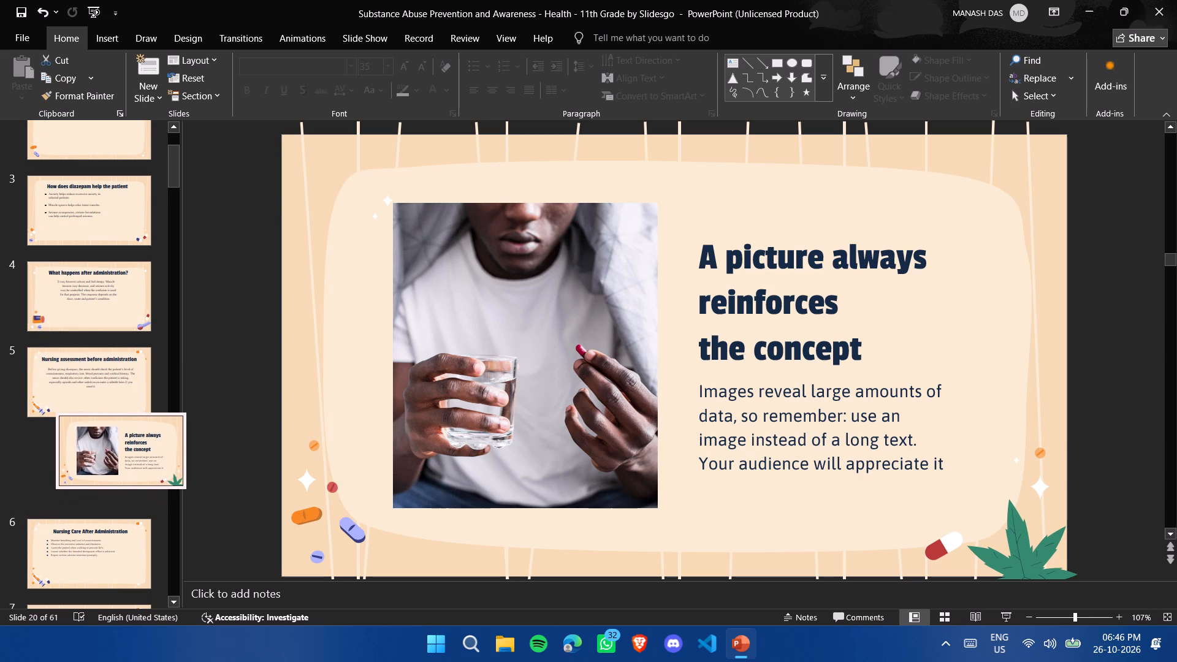
{"action": "left_click_drag", "start_coordinate": [126, 453], "coordinate": [120, 432]}
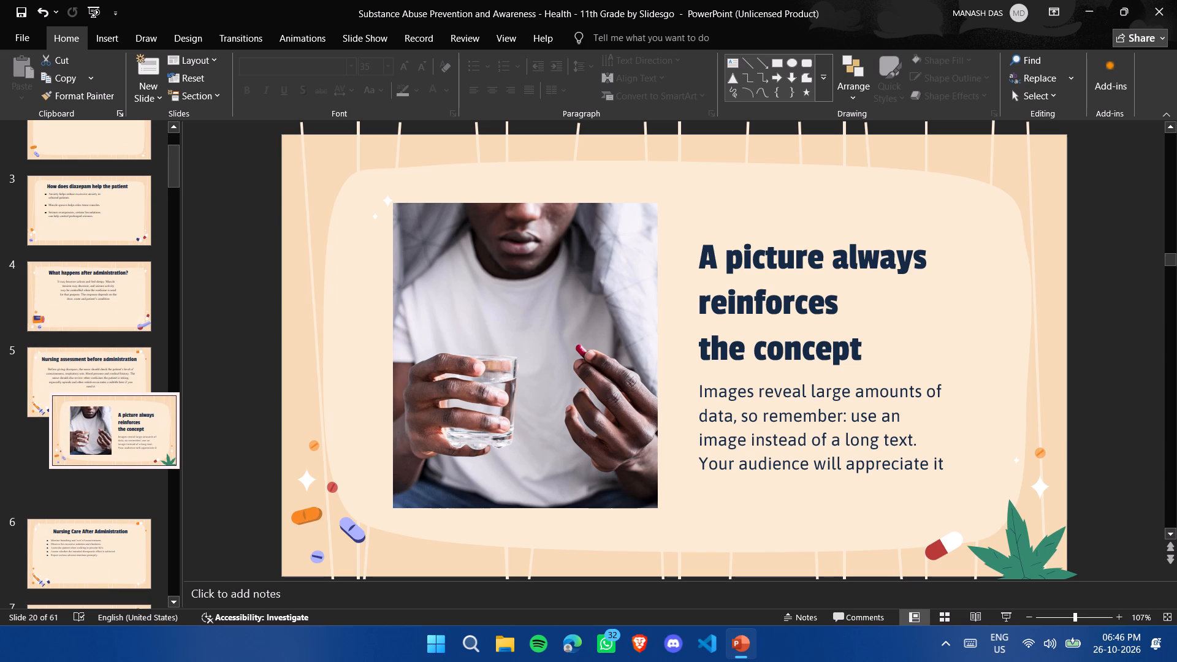
{"action": "left_click_drag", "start_coordinate": [120, 432], "coordinate": [97, 300]}
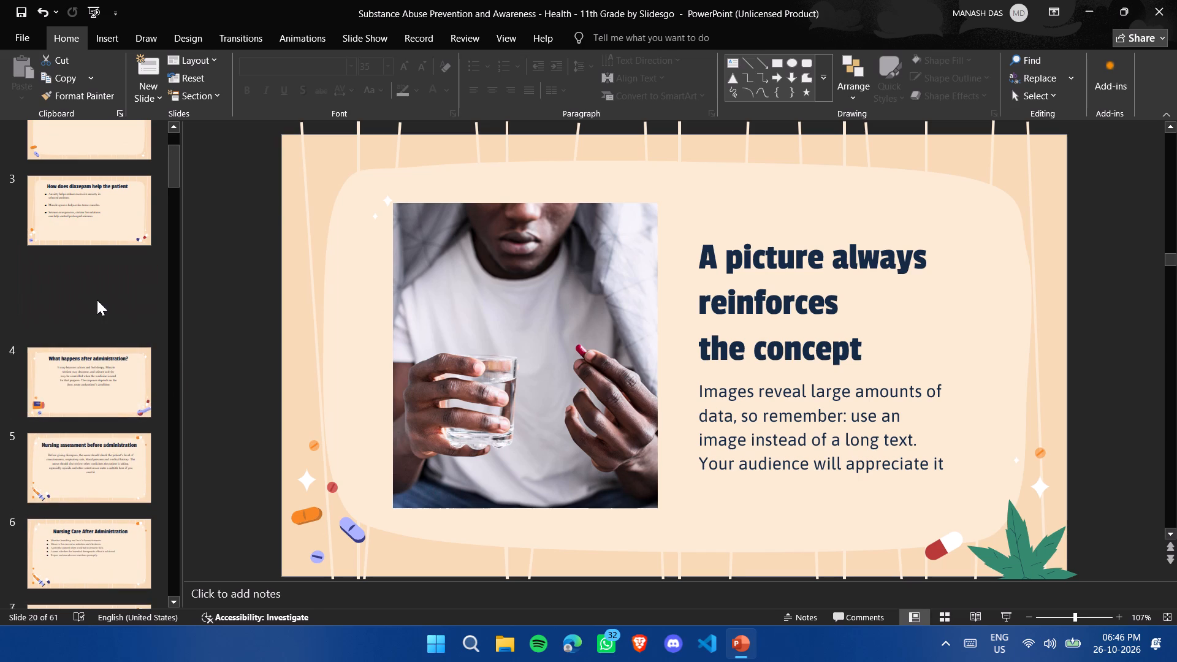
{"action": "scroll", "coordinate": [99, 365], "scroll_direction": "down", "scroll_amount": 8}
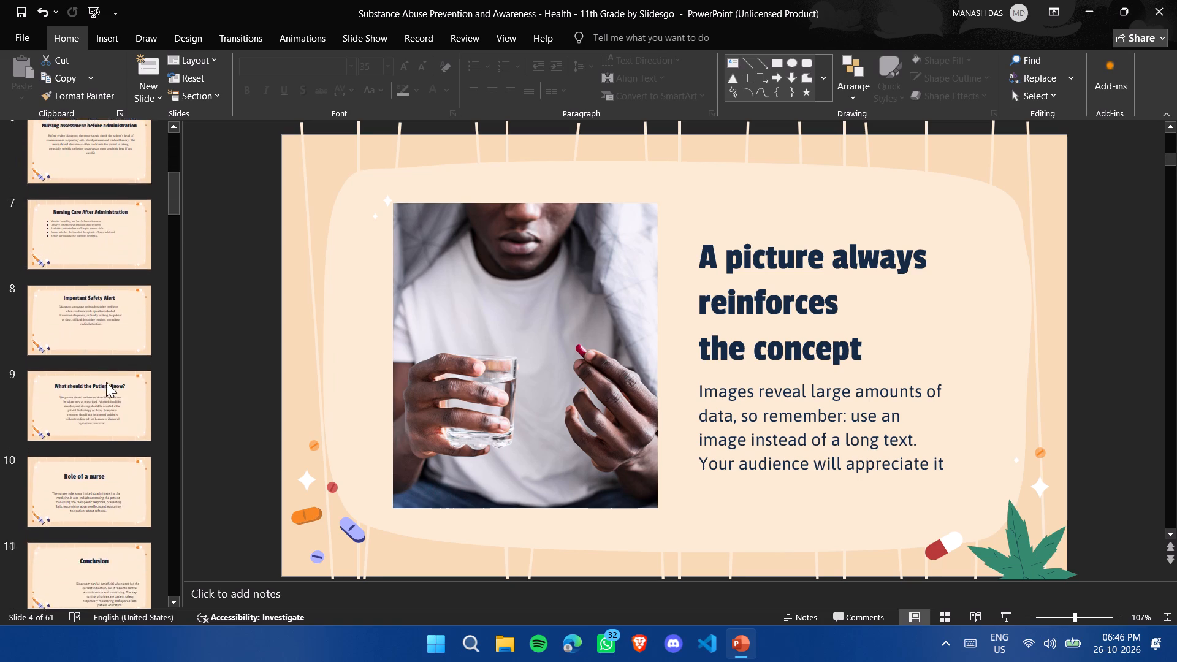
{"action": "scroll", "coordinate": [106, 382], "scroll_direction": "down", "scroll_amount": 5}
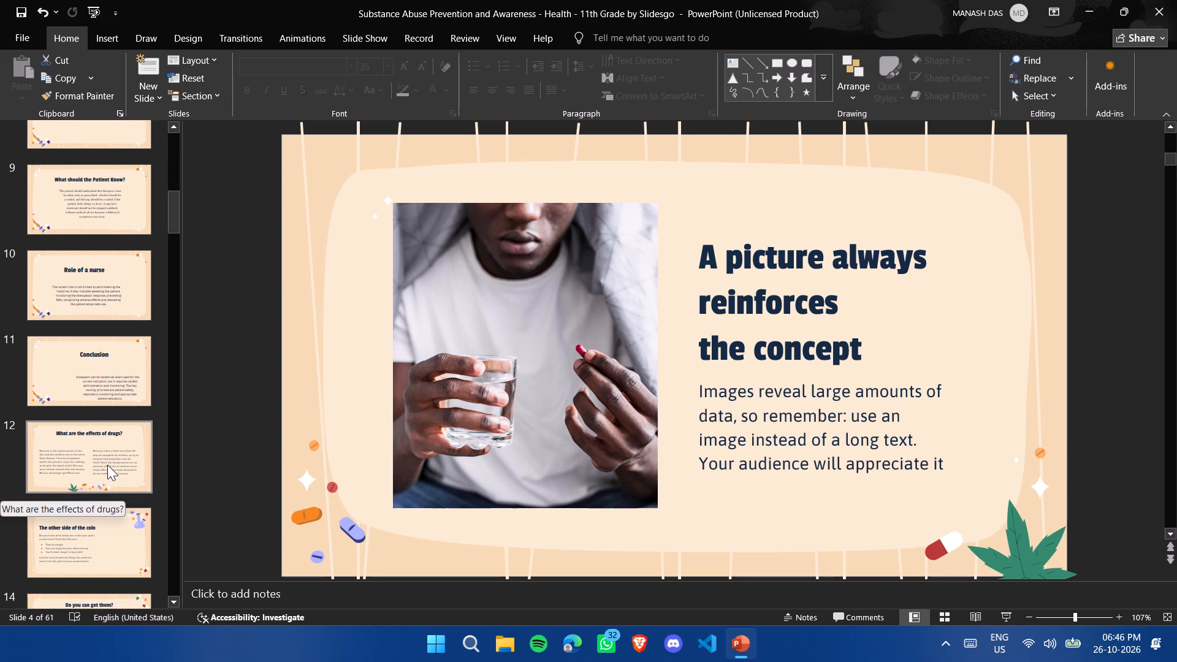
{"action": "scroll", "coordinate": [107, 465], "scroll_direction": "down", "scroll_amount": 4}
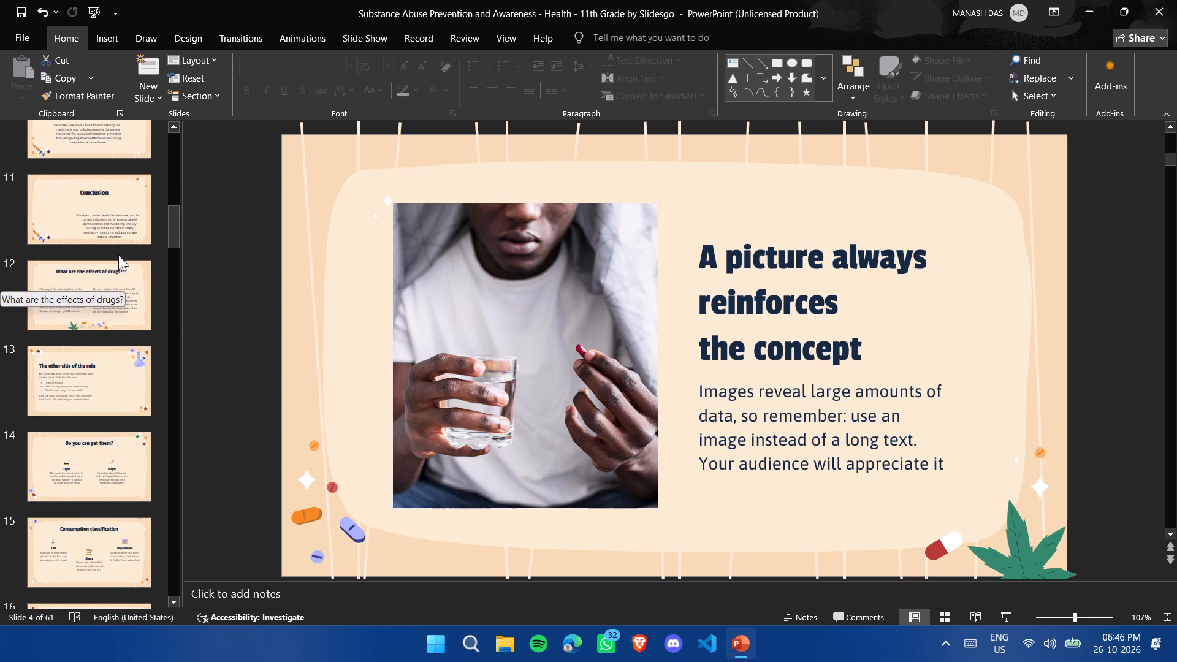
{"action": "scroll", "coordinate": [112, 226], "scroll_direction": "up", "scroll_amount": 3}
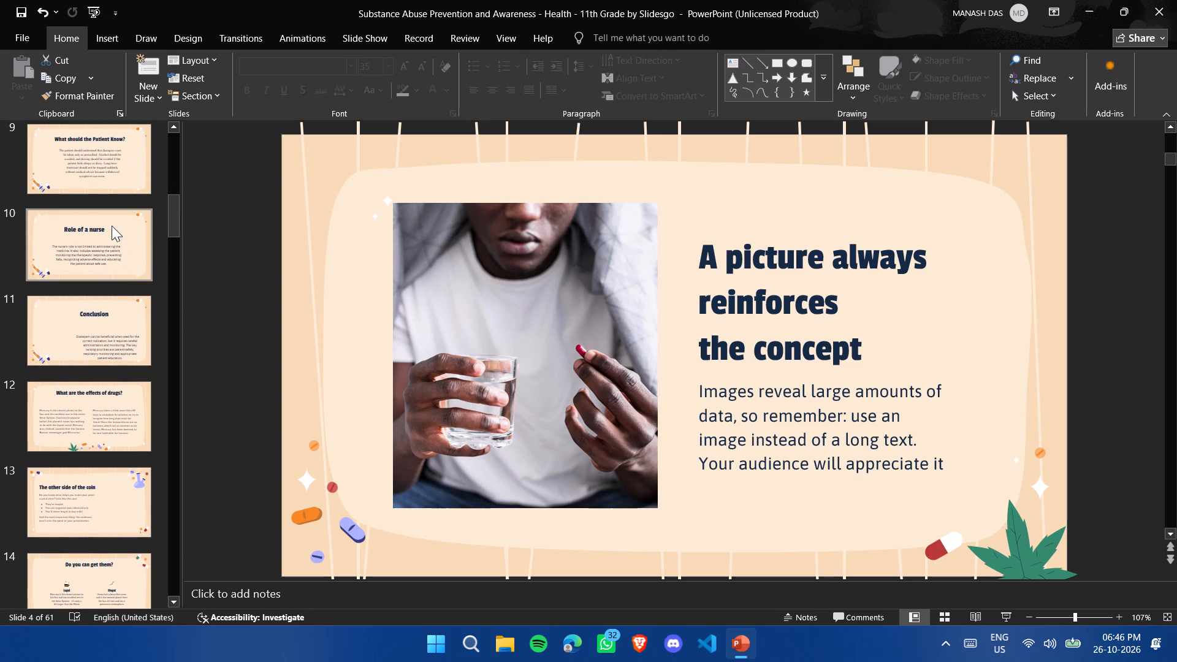
Examine slides 3 to 9 and compare their backgrounds, decorations and text layout for variety.
{"action": "left_click", "coordinate": [1034, 549]}
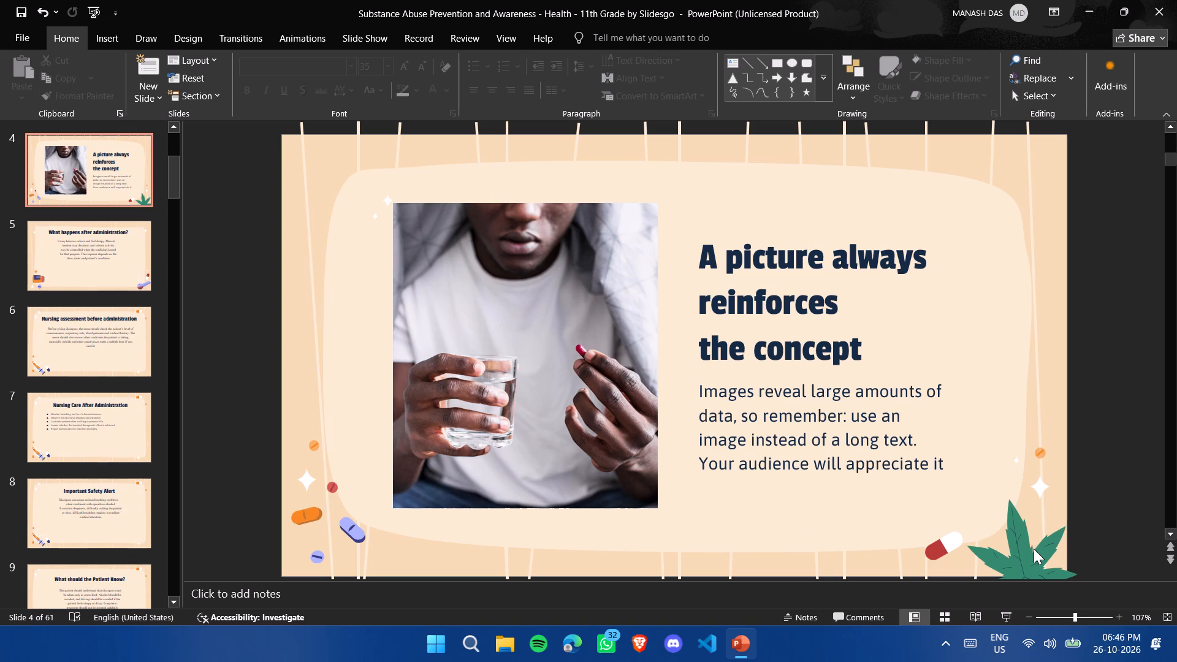
{"action": "left_click", "coordinate": [86, 262]}
{"action": "left_click", "coordinate": [122, 189]}
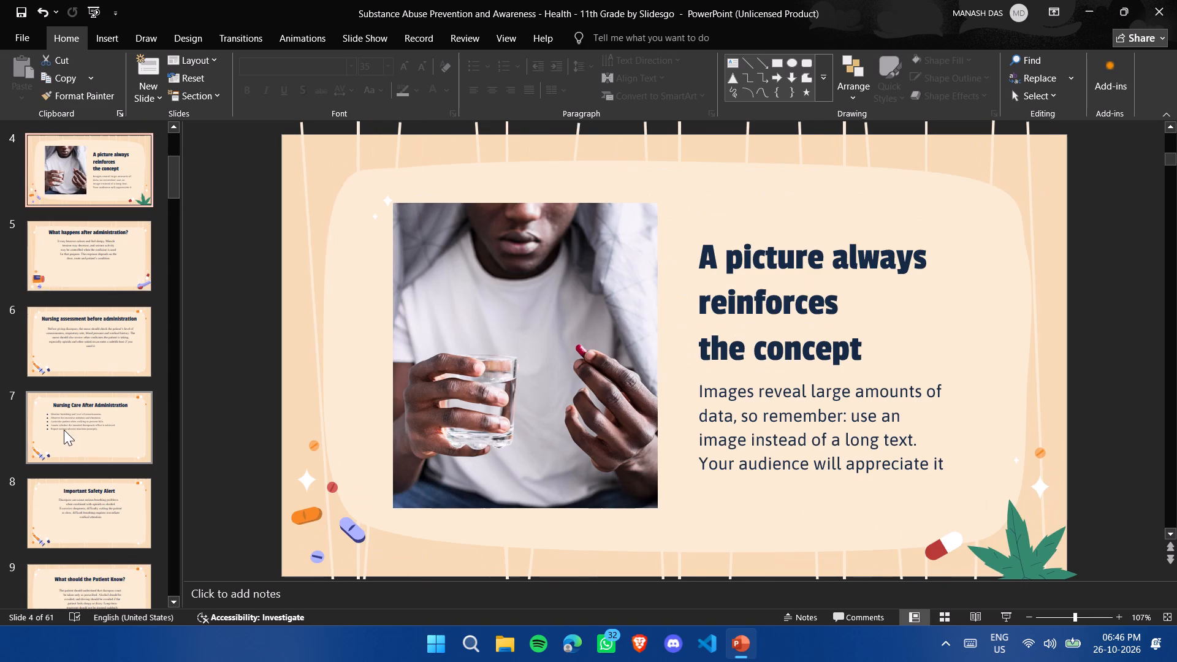
{"action": "left_click", "coordinate": [996, 549]}
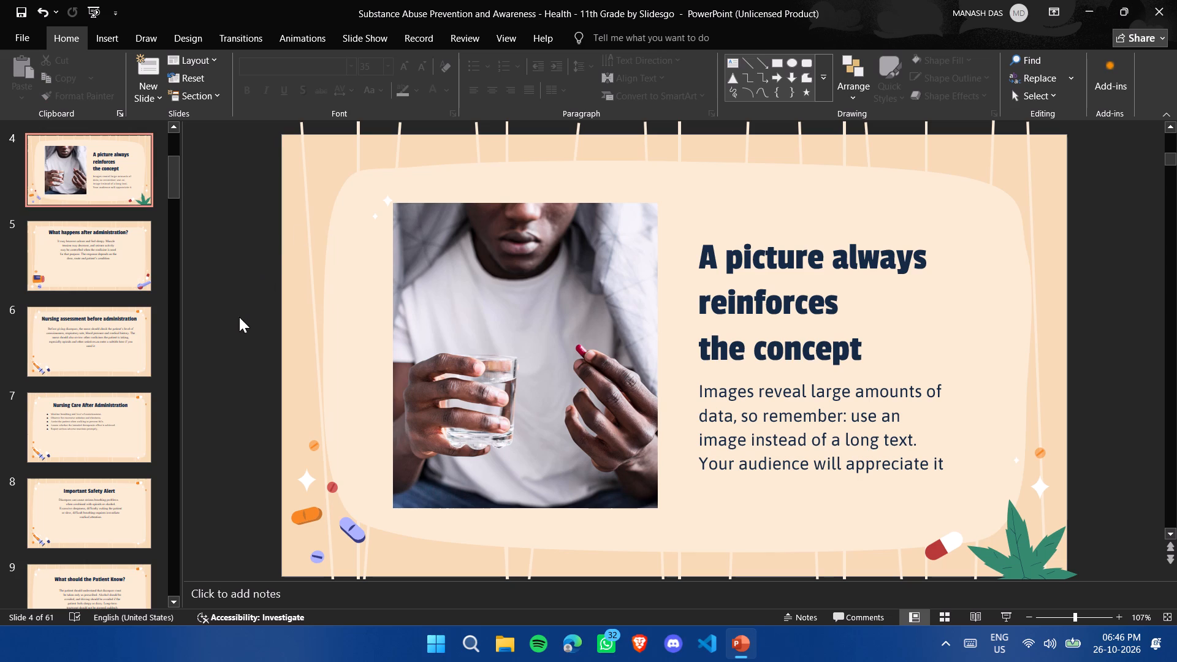
{"action": "scroll", "coordinate": [235, 327], "scroll_direction": "up", "scroll_amount": 3}
{"action": "left_click", "coordinate": [110, 329]}
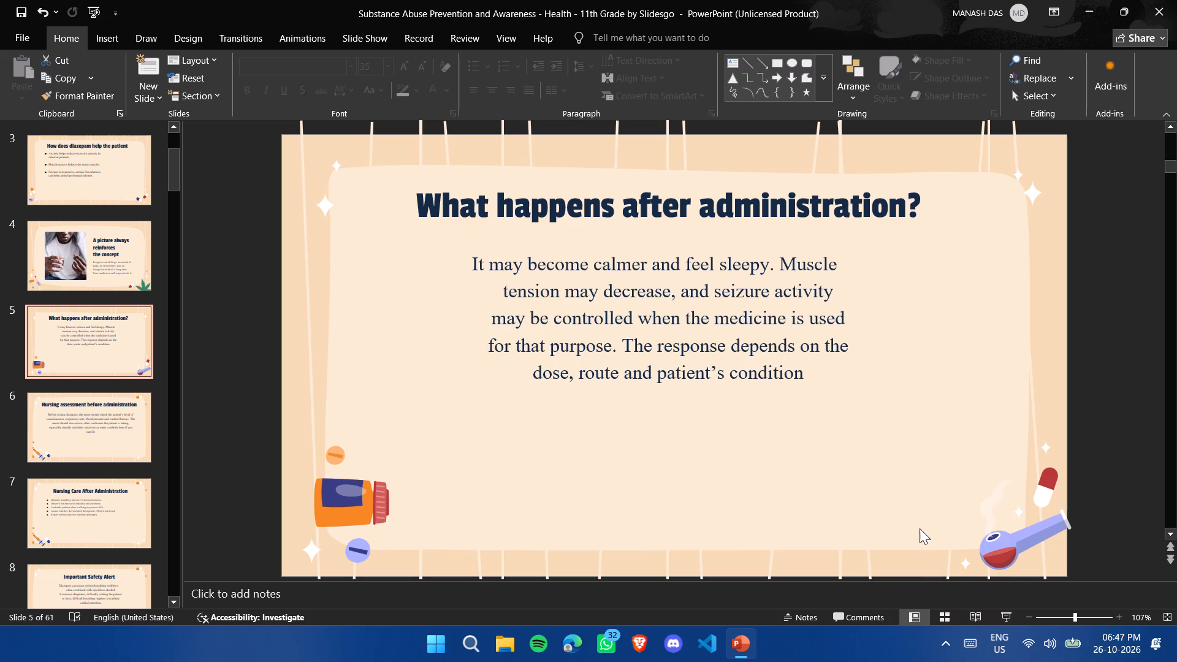
{"action": "left_click_drag", "start_coordinate": [999, 528], "coordinate": [1001, 536]}
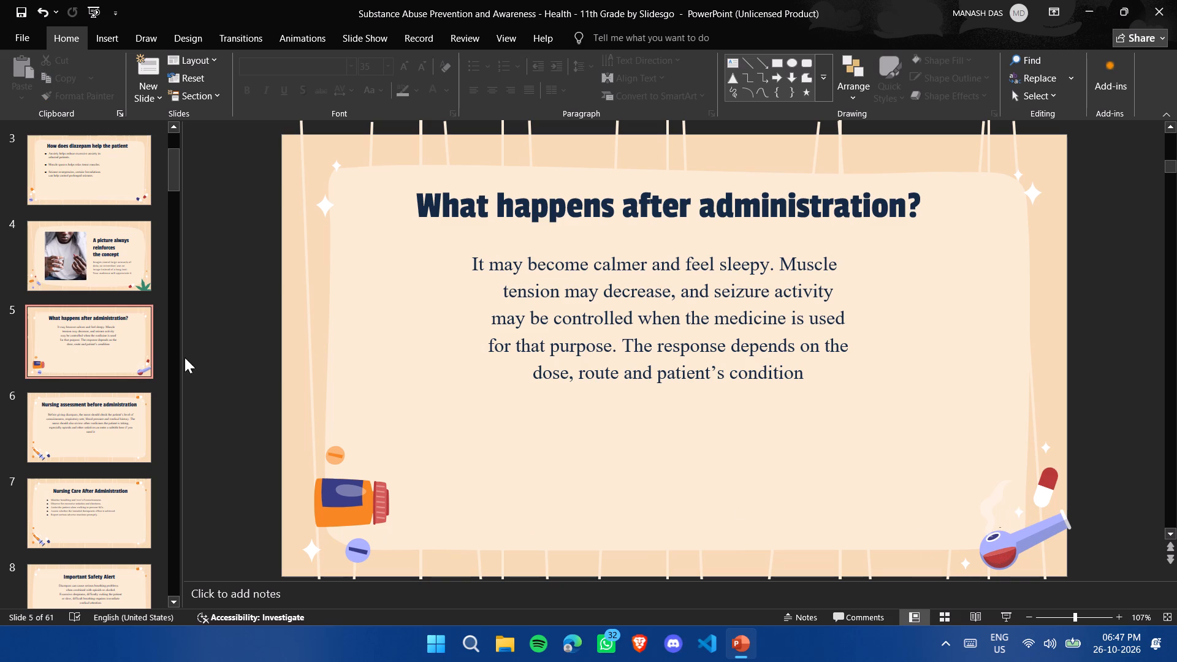
{"action": "left_click", "coordinate": [54, 176]}
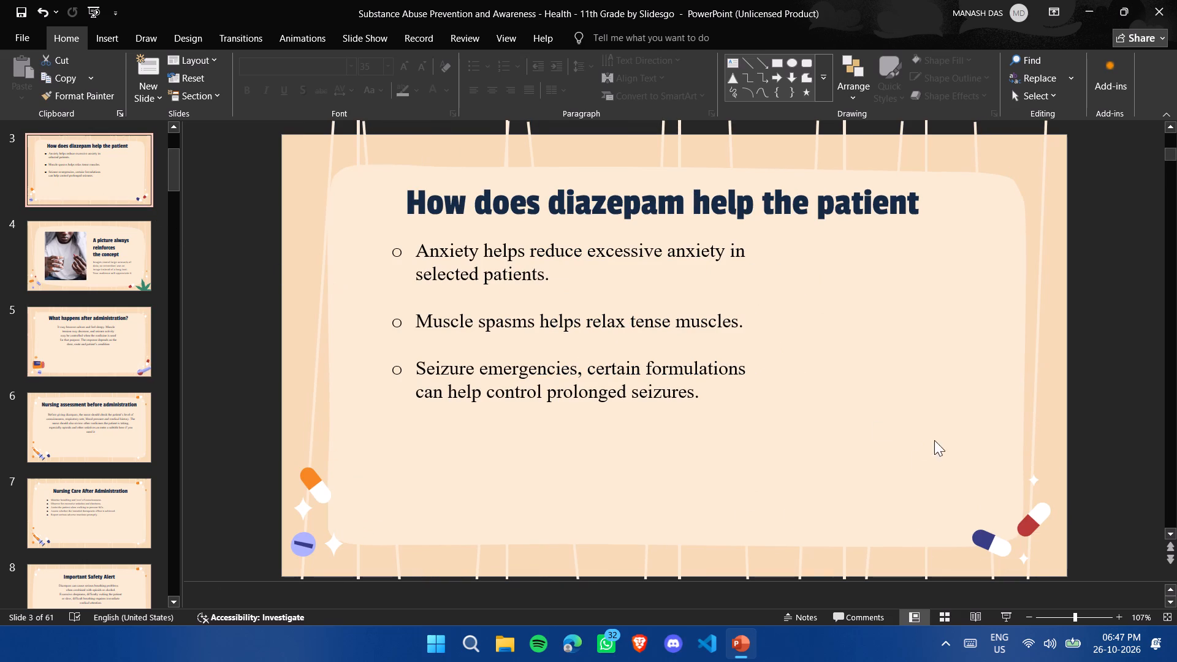
{"action": "left_click", "coordinate": [84, 240]}
{"action": "left_click", "coordinate": [121, 330]}
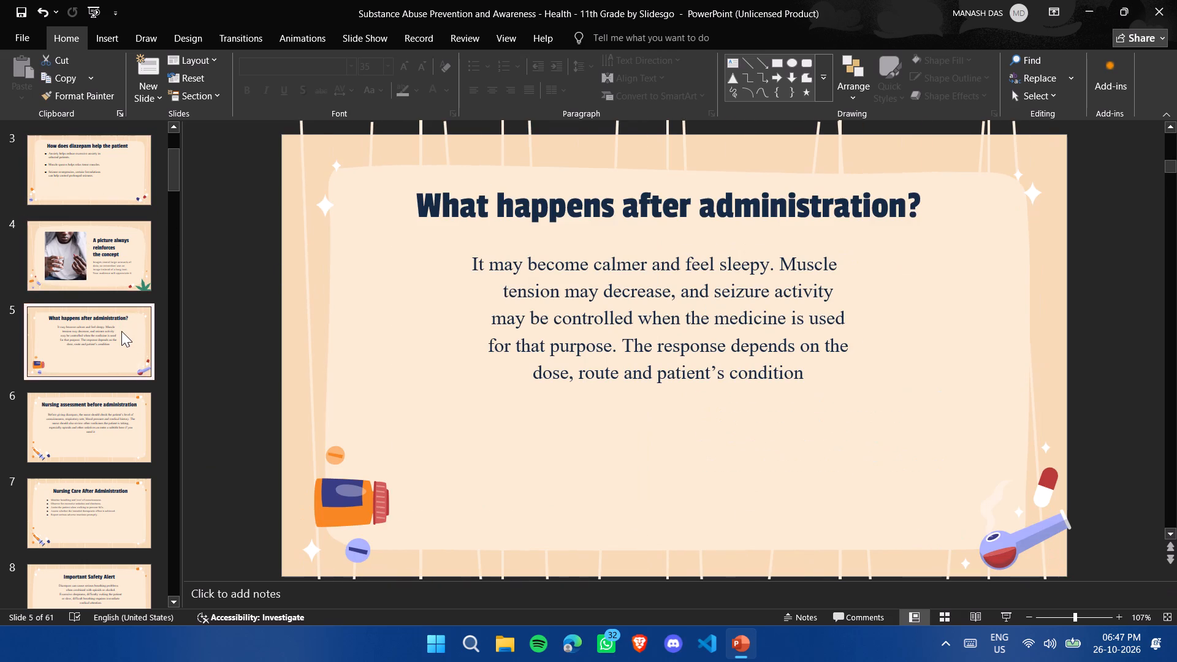
{"action": "left_click", "coordinate": [92, 420]}
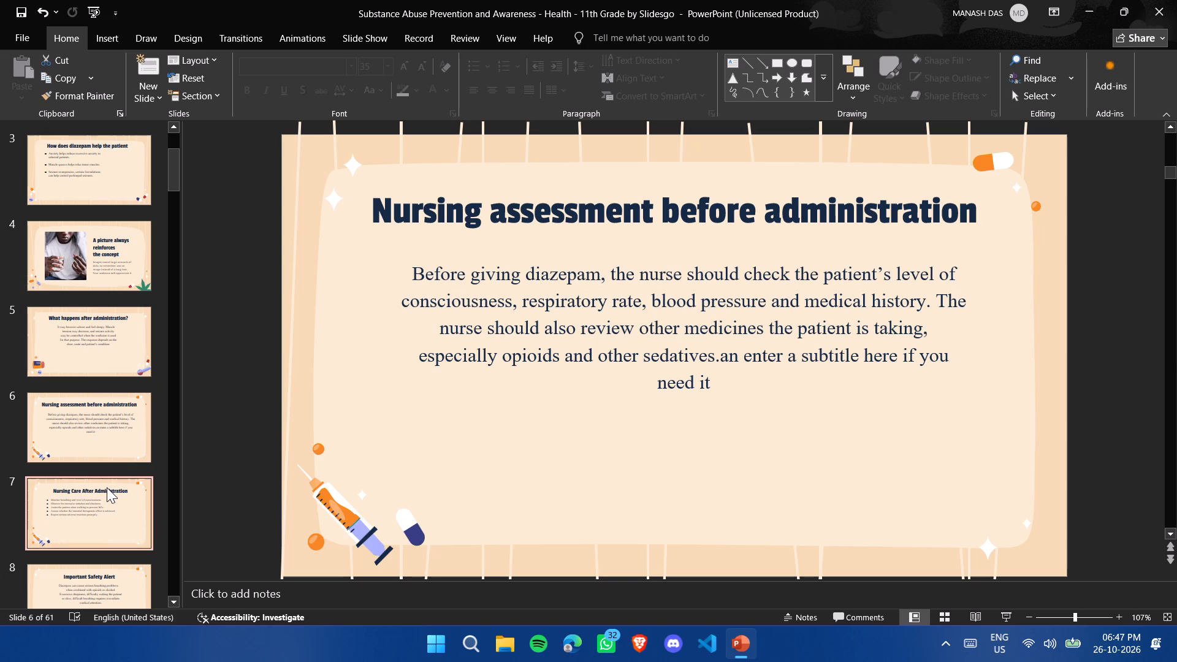
{"action": "left_click", "coordinate": [107, 487]}
{"action": "scroll", "coordinate": [119, 448], "scroll_direction": "down", "scroll_amount": 4}
{"action": "left_click", "coordinate": [110, 416]}
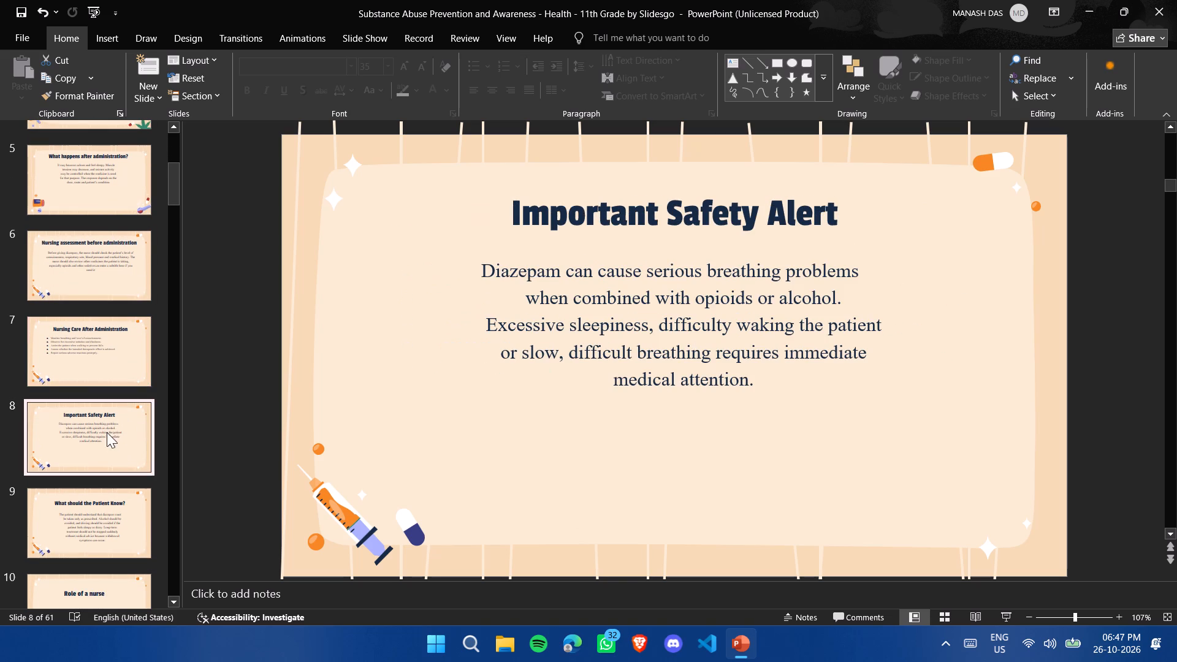
{"action": "scroll", "coordinate": [116, 449], "scroll_direction": "down", "scroll_amount": 2}
{"action": "left_click", "coordinate": [109, 457]}
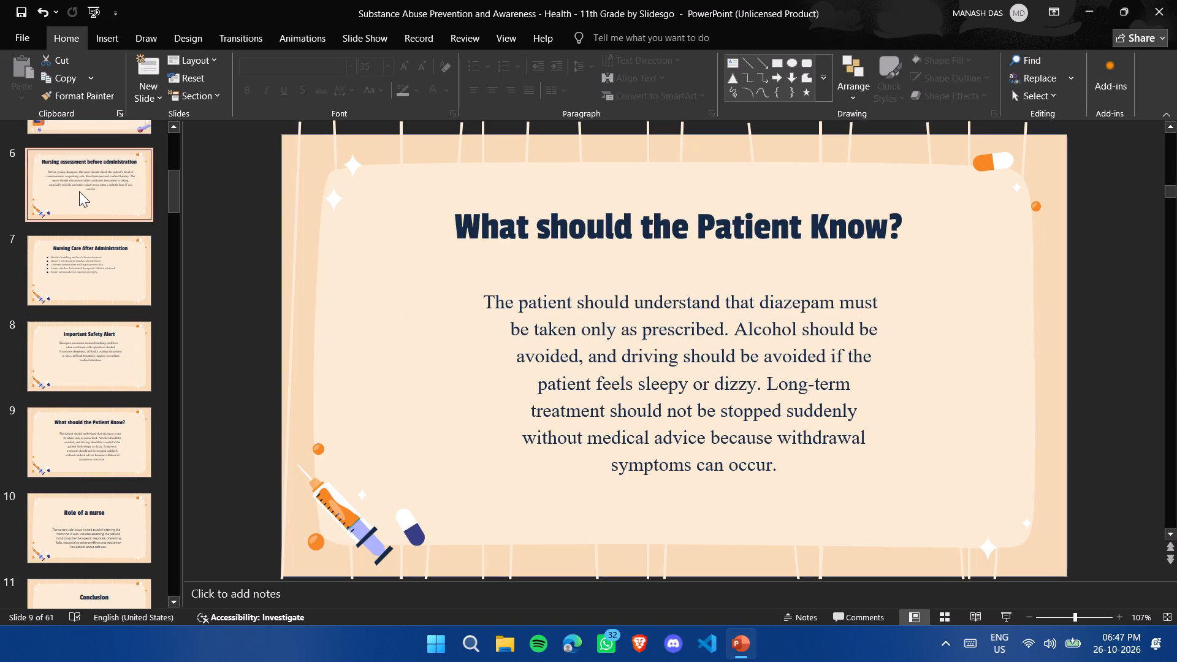
{"action": "left_click", "coordinate": [79, 191]}
{"action": "scroll", "coordinate": [79, 191], "scroll_direction": "up", "scroll_amount": 3}
{"action": "left_click", "coordinate": [106, 234]}
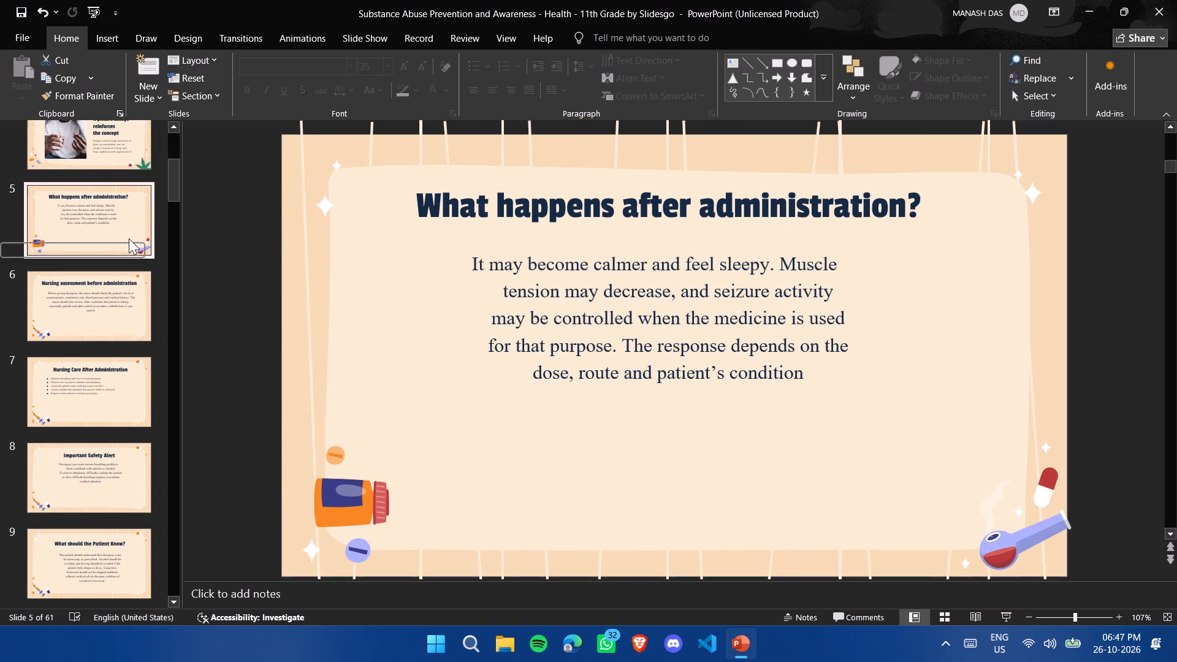
Apply the MAIN_POINT layout to slide 4, "A picture always reinforces the concept".
{"action": "scroll", "coordinate": [102, 205], "scroll_direction": "up", "scroll_amount": 3}
{"action": "left_click", "coordinate": [104, 246]}
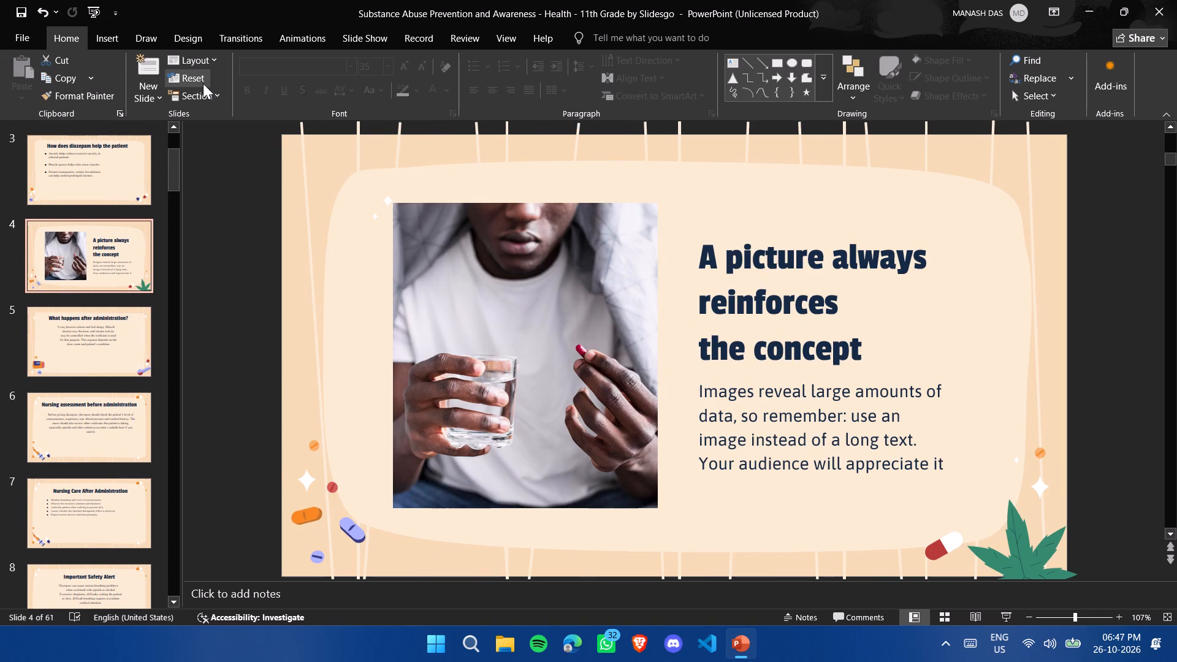
{"action": "left_click", "coordinate": [203, 66]}
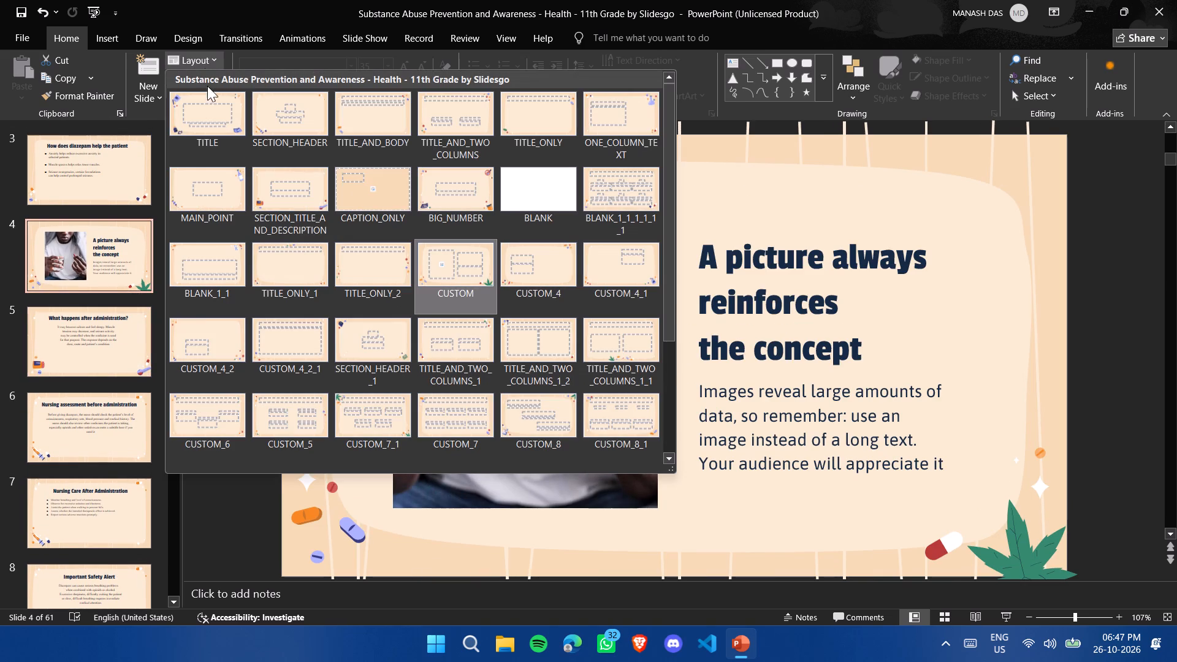
{"action": "left_click", "coordinate": [218, 185]}
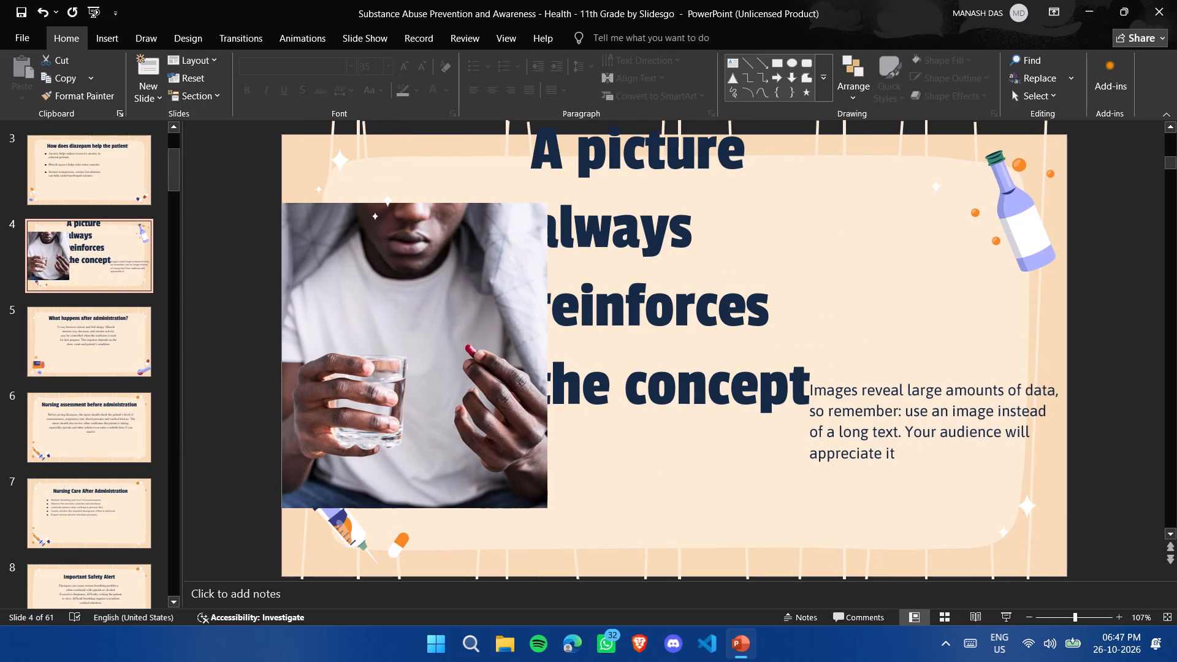
Shift slide 4's picture inward from the slide's left edge into the cream area.
{"action": "left_click", "coordinate": [903, 423]}
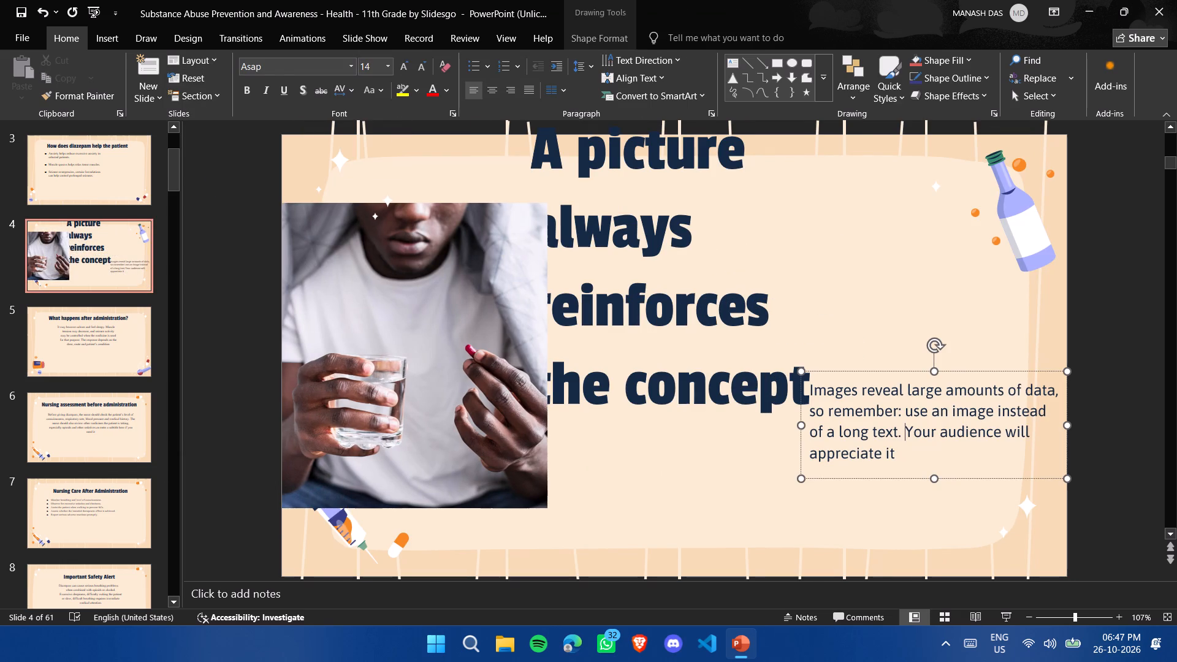
{"action": "left_click", "coordinate": [565, 316]}
{"action": "left_click", "coordinate": [459, 287]}
{"action": "left_click_drag", "start_coordinate": [467, 261], "coordinate": [577, 262]}
{"action": "left_click", "coordinate": [693, 245]}
{"action": "left_click_drag", "start_coordinate": [695, 245], "coordinate": [741, 260]}
Delete the body text box beginning "Images reveal large amounts of data" from slide 4.
{"action": "left_click", "coordinate": [953, 387]}
{"action": "key", "text": "Delete"}
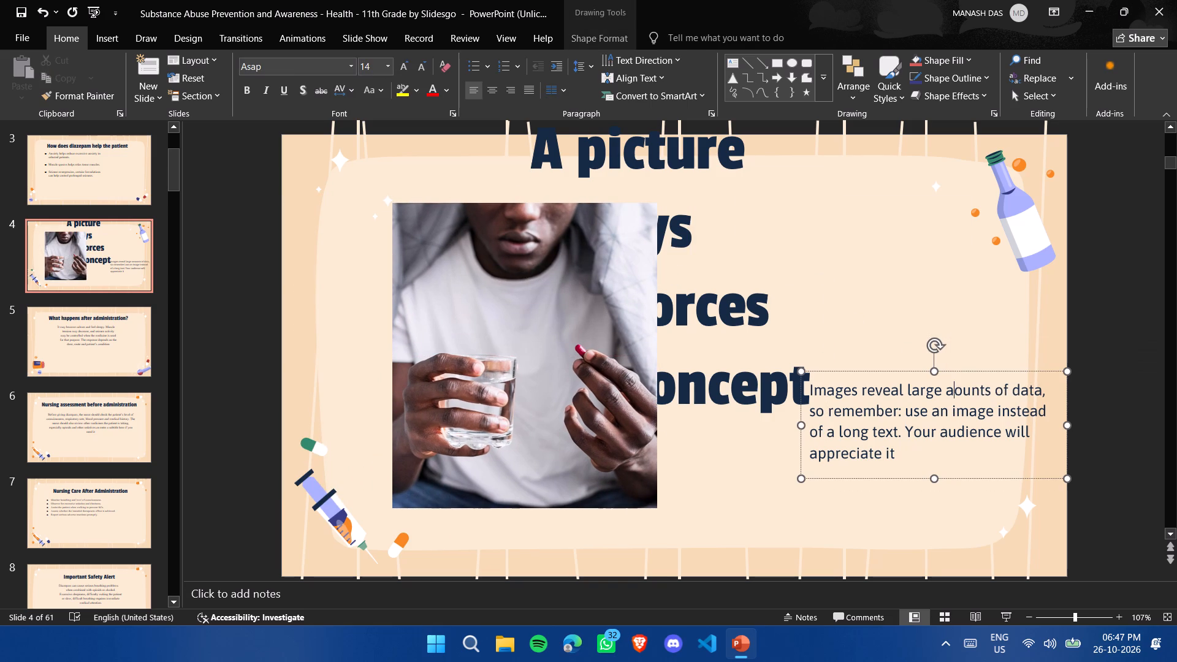
{"action": "left_click", "coordinate": [884, 363]}
{"action": "key", "text": "Delete"}
Arrange slide 4 with the picture on the left half and the heading box beside it on the right.
{"action": "left_click", "coordinate": [798, 346]}
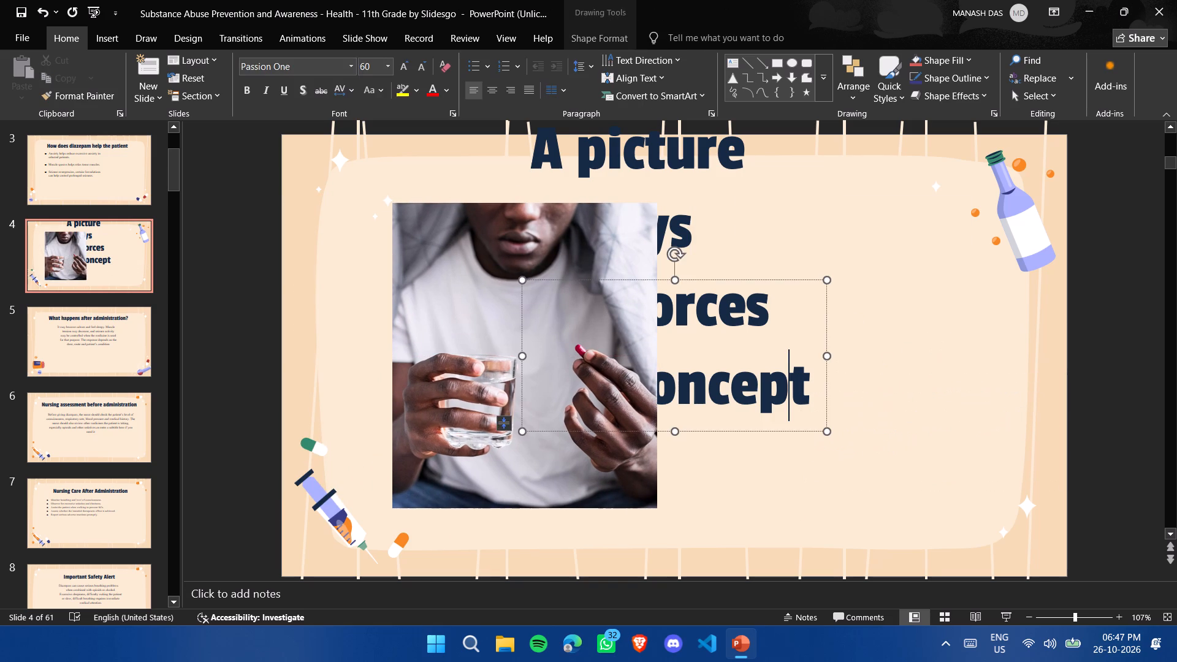
{"action": "left_click", "coordinate": [829, 364]}
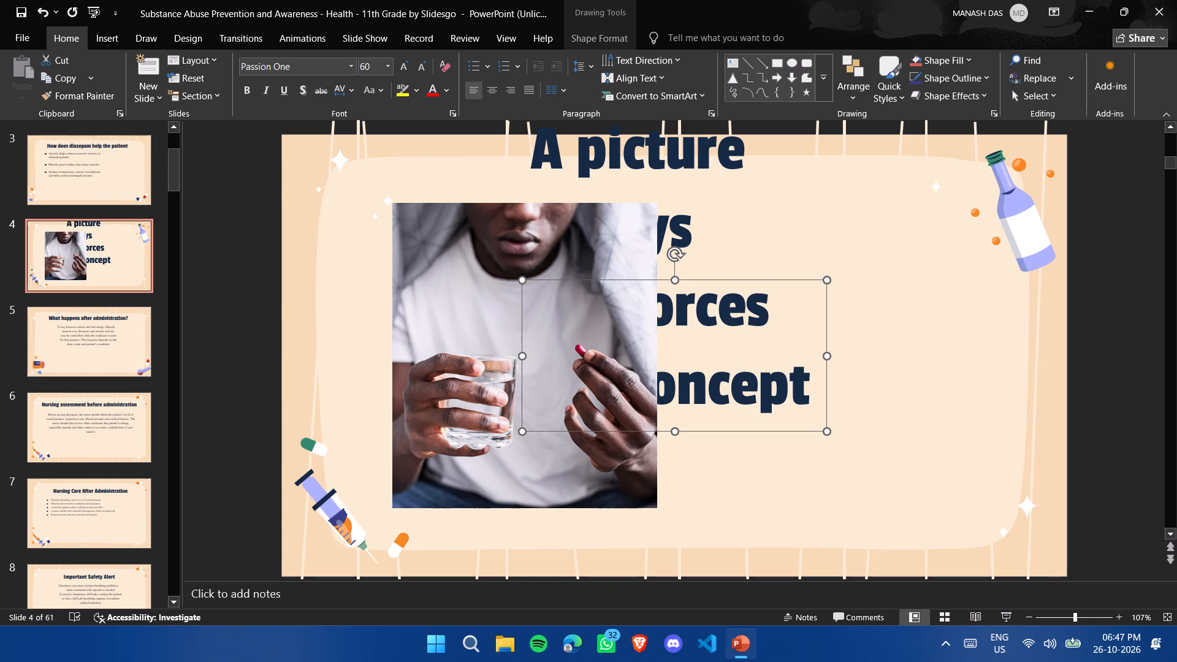
{"action": "left_click_drag", "start_coordinate": [676, 281], "coordinate": [656, 111]}
{"action": "left_click_drag", "start_coordinate": [531, 278], "coordinate": [690, 356]}
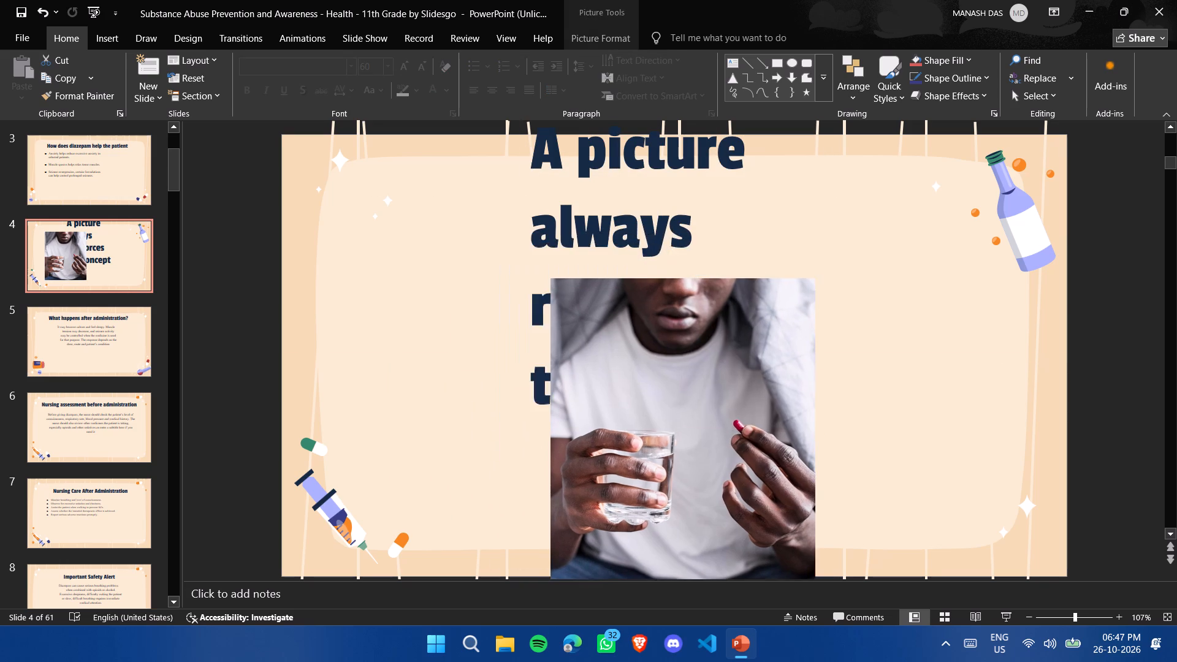
{"action": "left_click_drag", "start_coordinate": [690, 356], "coordinate": [508, 273]}
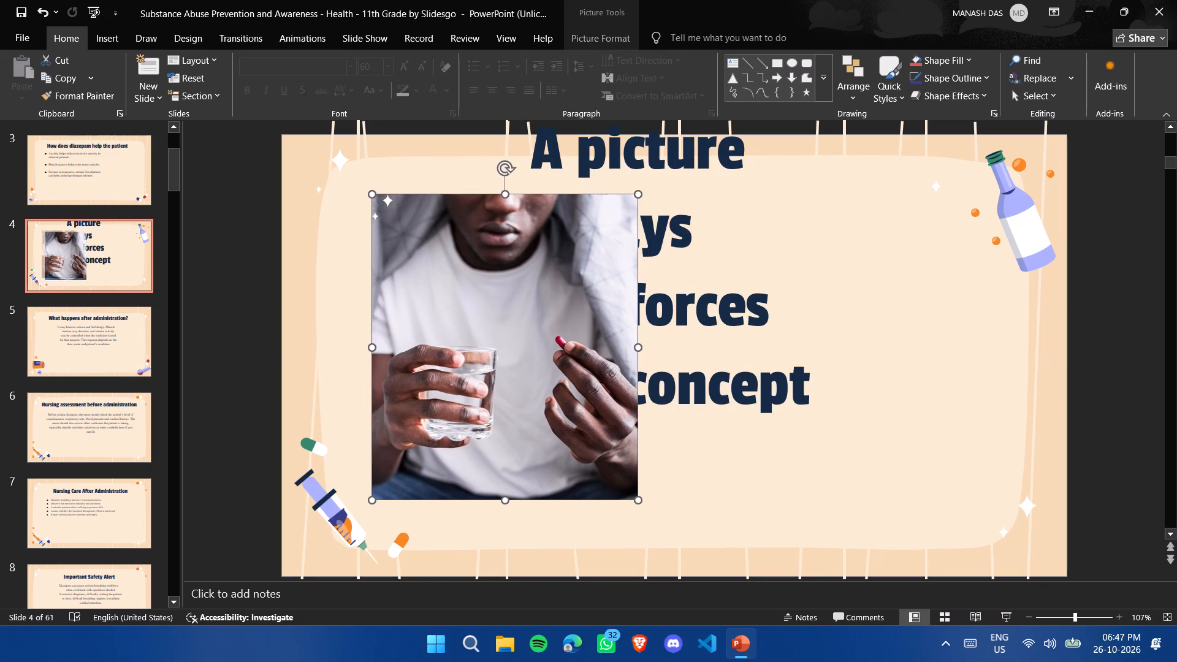
{"action": "left_click", "coordinate": [687, 316]}
{"action": "left_click_drag", "start_coordinate": [830, 293], "coordinate": [978, 368]}
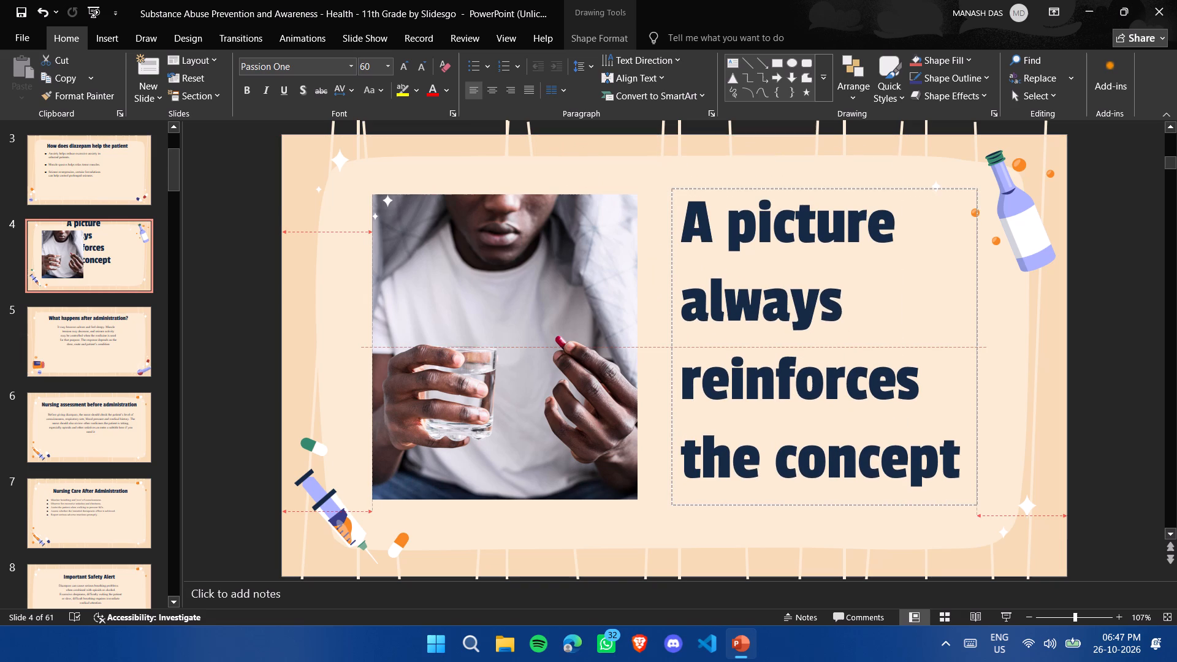
{"action": "left_click_drag", "start_coordinate": [978, 368], "coordinate": [977, 363]}
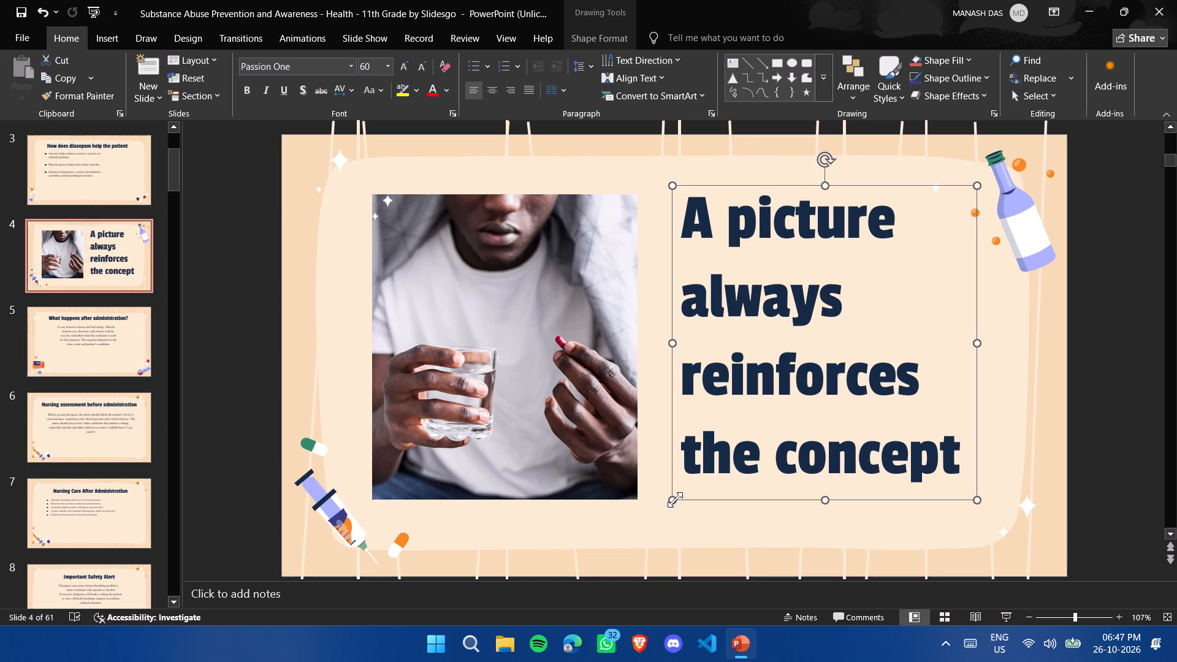
Make slide 4's heading box smaller and reduce the heading's font size to 40.
{"action": "left_click_drag", "start_coordinate": [675, 497], "coordinate": [716, 444]}
{"action": "left_click", "coordinate": [795, 329]}
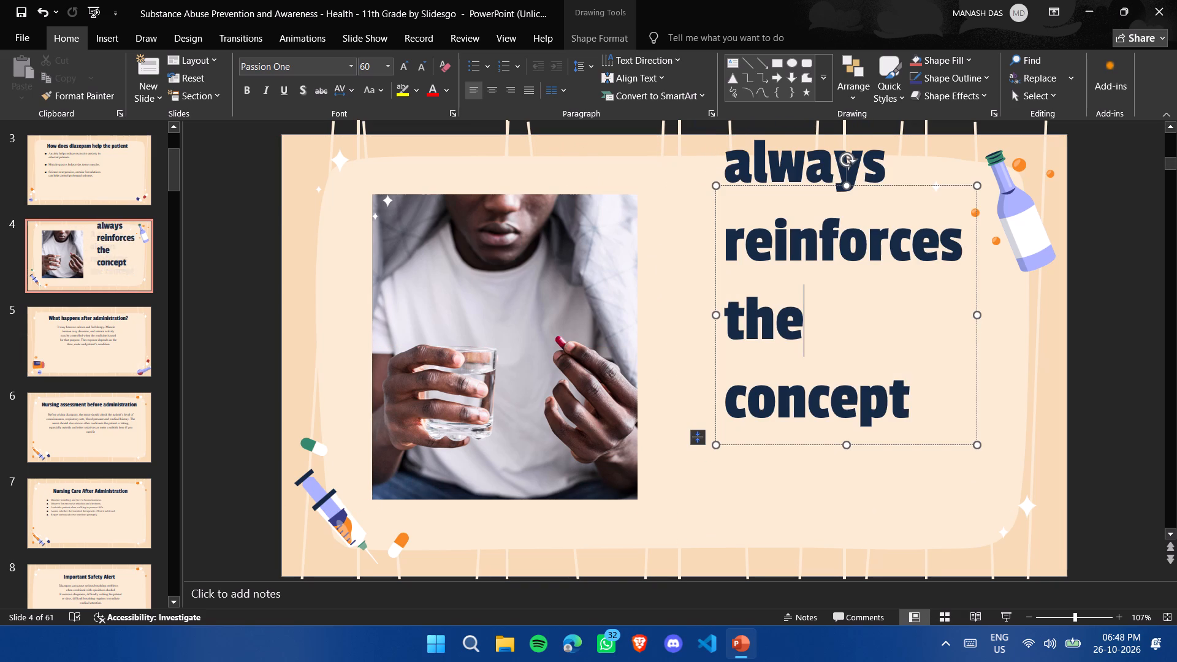
{"action": "key", "text": "ctrl+a"}
{"action": "left_click", "coordinate": [421, 72]}
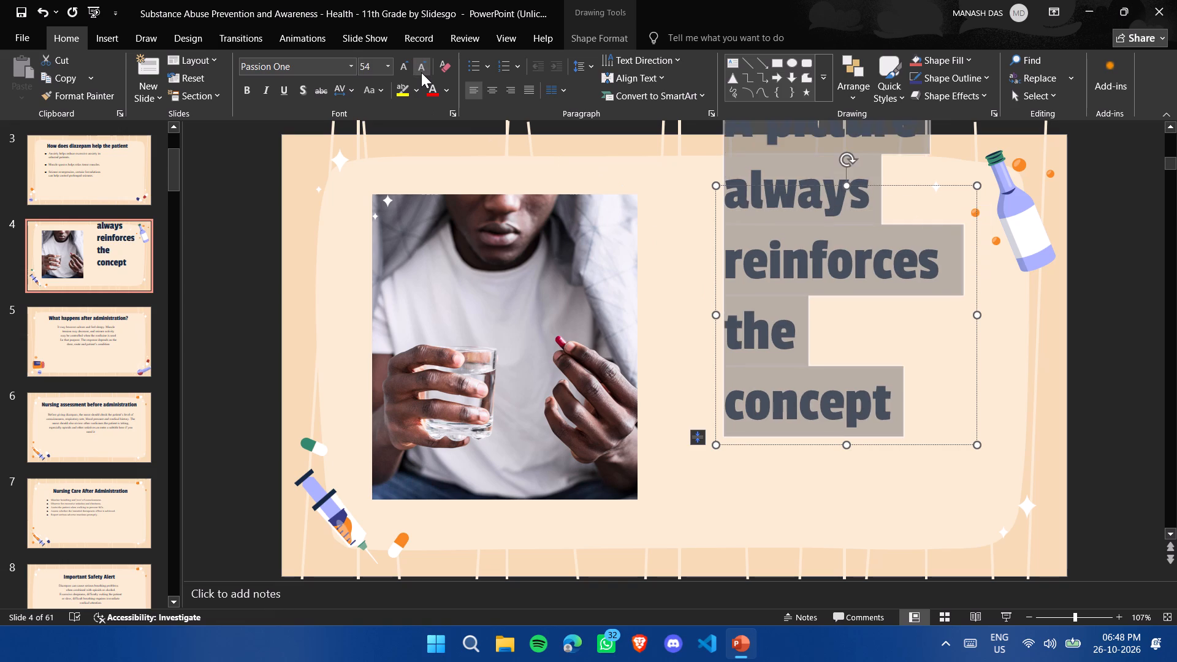
{"action": "triple_click", "coordinate": [421, 72]}
{"action": "left_click", "coordinate": [883, 248]}
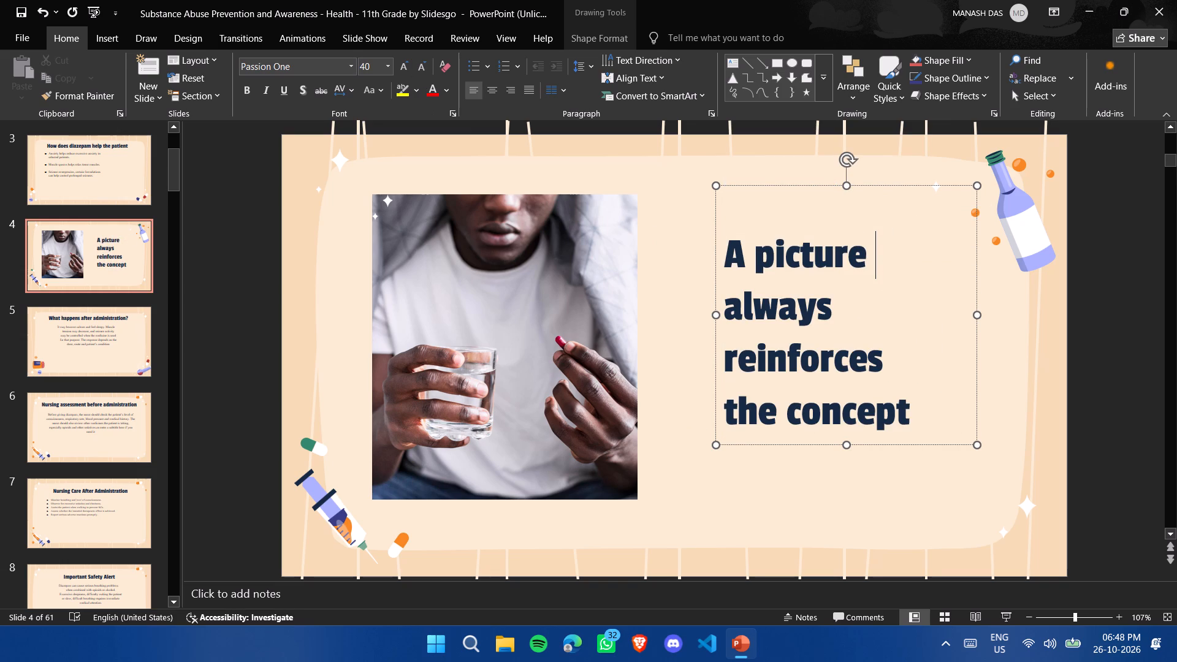
Lower slide 4's heading to sit level with the picture and nudge the picture slightly right towards it.
{"action": "left_click_drag", "start_coordinate": [883, 184], "coordinate": [865, 214]}
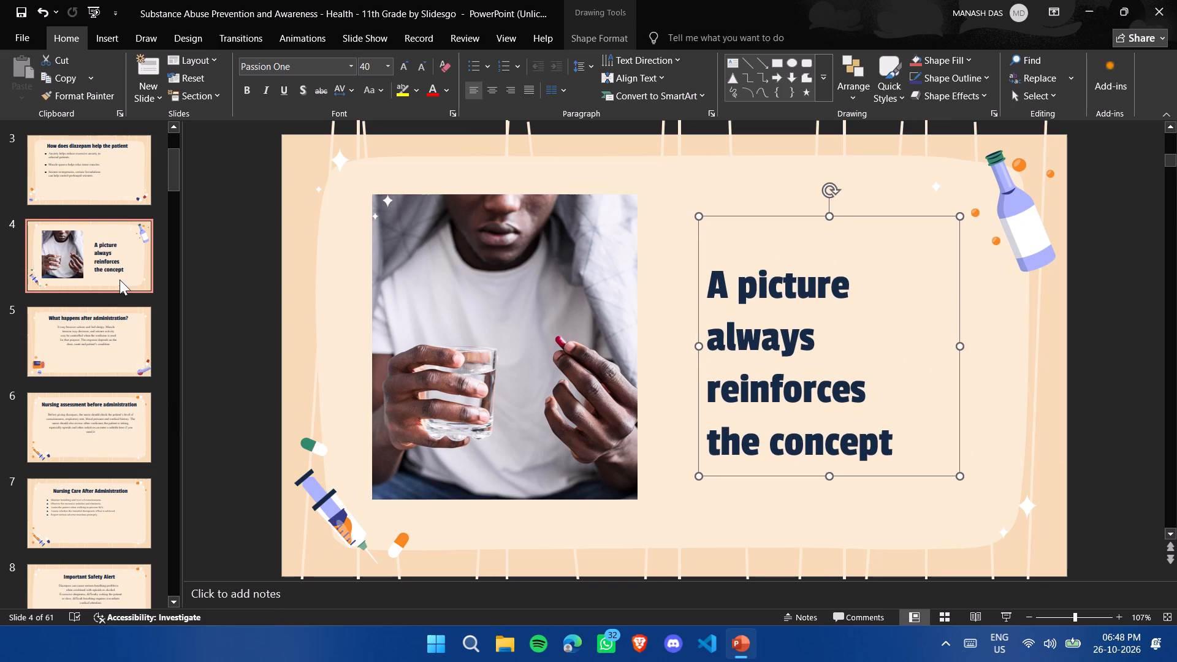
{"action": "left_click", "coordinate": [539, 392]}
{"action": "left_click_drag", "start_coordinate": [541, 392], "coordinate": [552, 392]}
{"action": "left_click", "coordinate": [731, 545]}
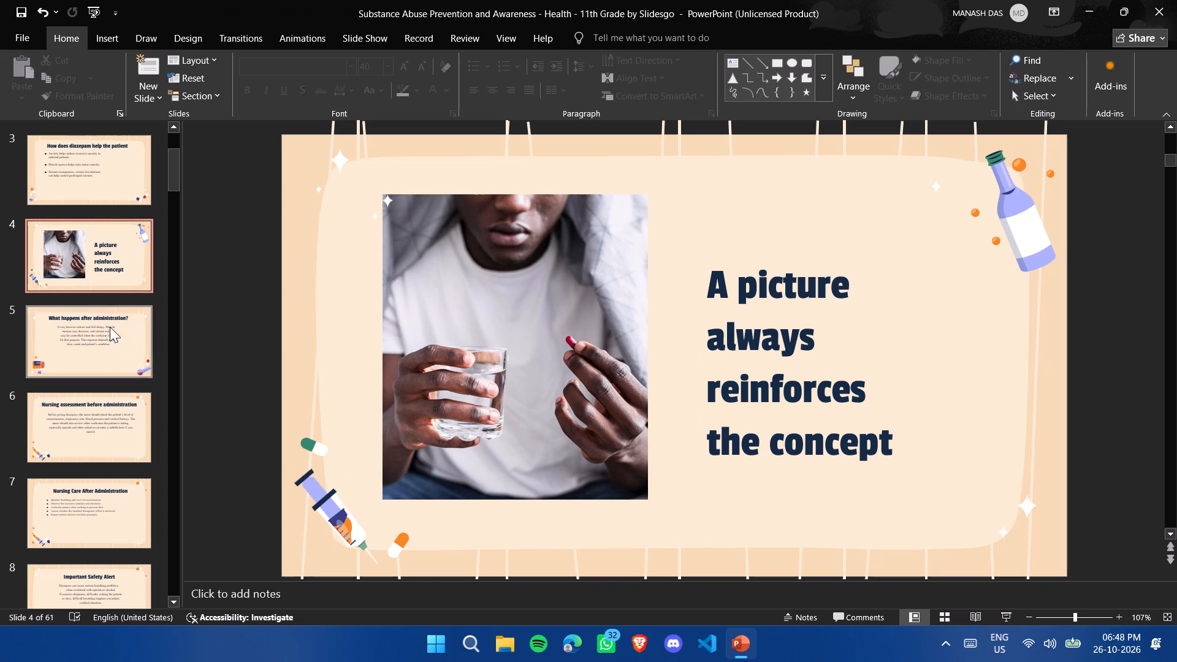
Review slides 1 to 4, comparing the rearranged picture slide with the slides before it.
{"action": "left_click", "coordinate": [109, 207]}
{"action": "left_click", "coordinate": [103, 157]}
{"action": "left_click", "coordinate": [111, 239]}
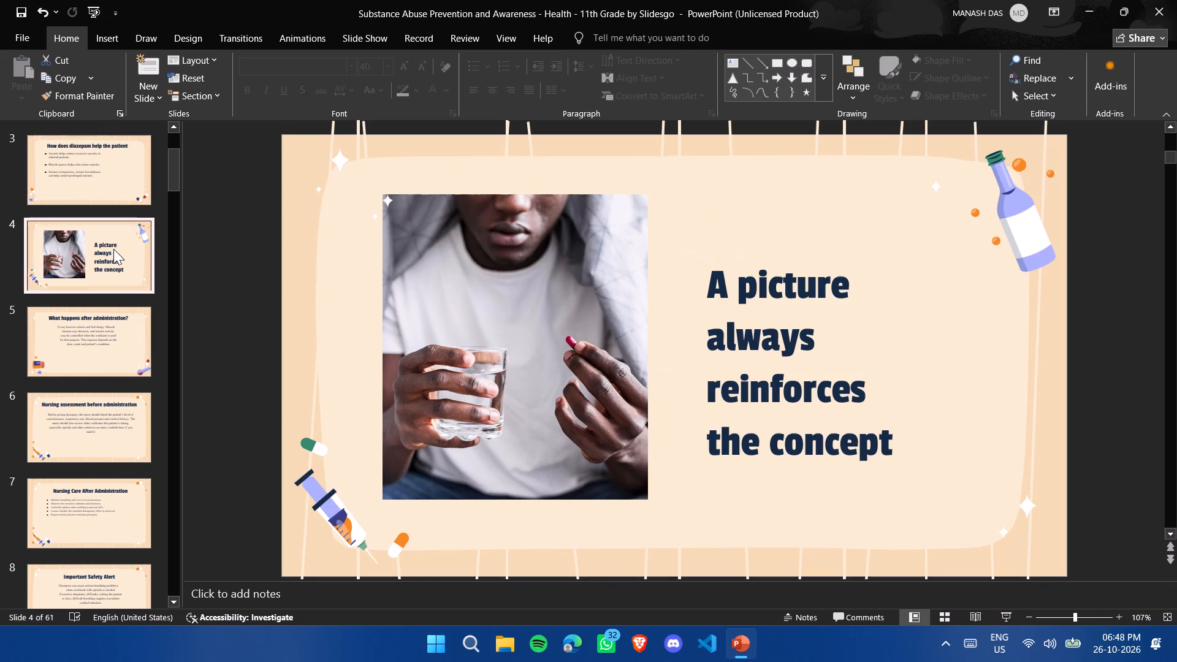
{"action": "scroll", "coordinate": [111, 225], "scroll_direction": "up", "scroll_amount": 2}
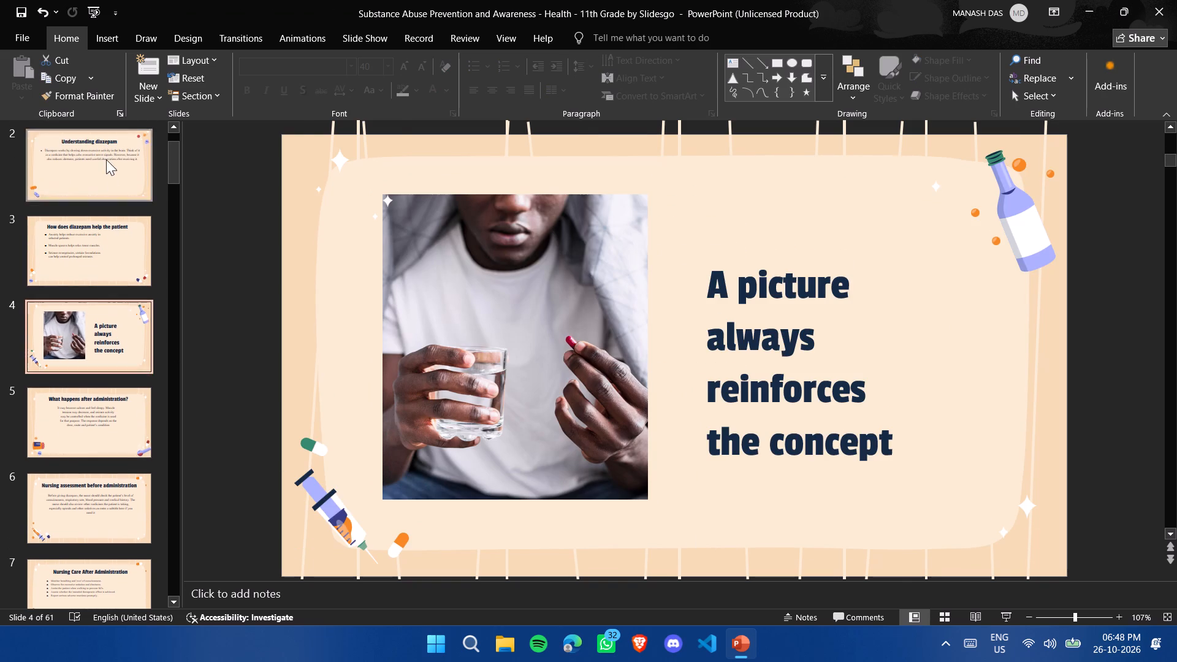
{"action": "left_click", "coordinate": [106, 159]}
{"action": "scroll", "coordinate": [123, 199], "scroll_direction": "up", "scroll_amount": 3}
{"action": "left_click", "coordinate": [123, 199]}
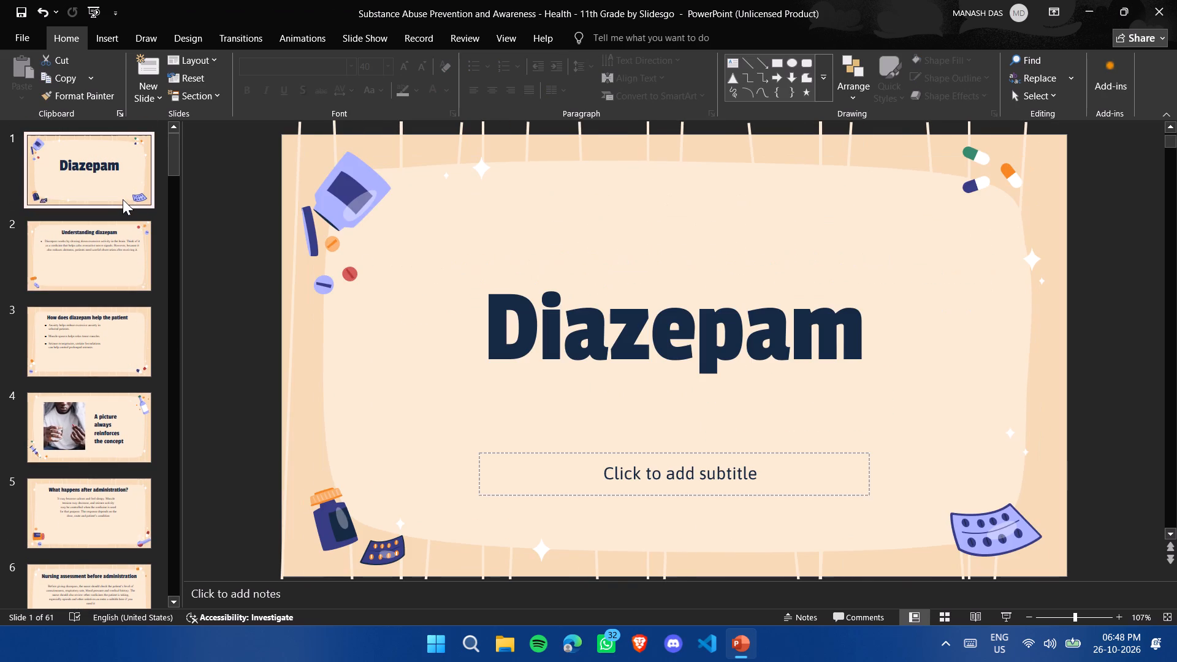
{"action": "scroll", "coordinate": [112, 283], "scroll_direction": "down", "scroll_amount": 1}
{"action": "left_click", "coordinate": [109, 284]}
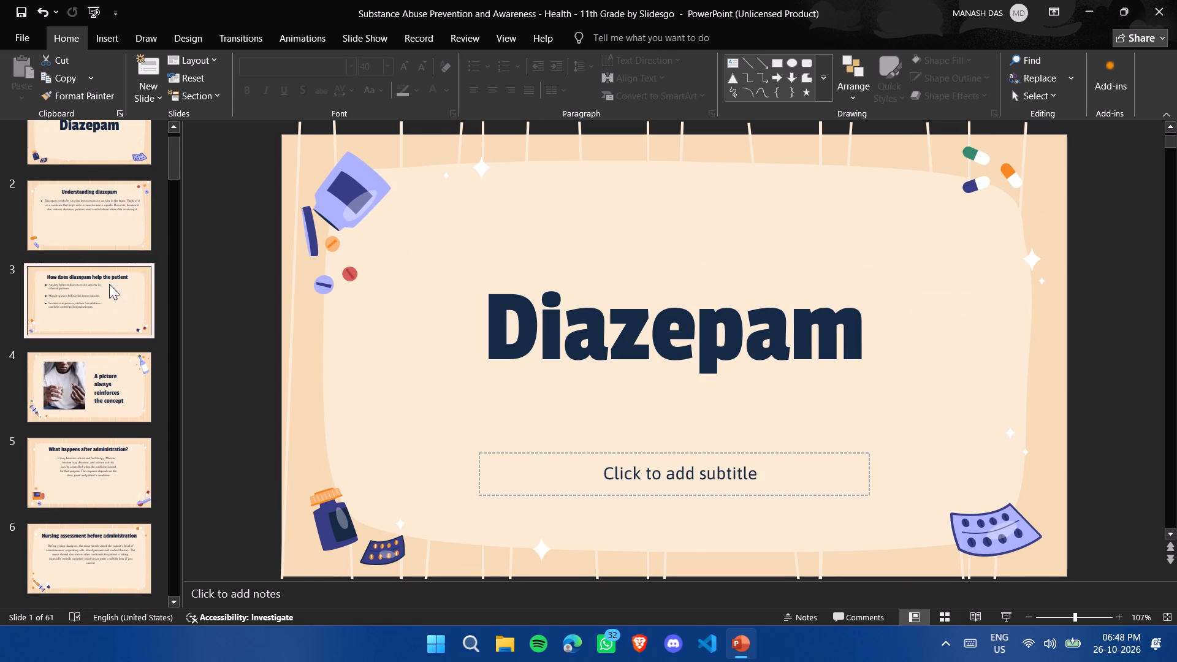
{"action": "left_click", "coordinate": [98, 382]}
{"action": "scroll", "coordinate": [98, 383], "scroll_direction": "down", "scroll_amount": 5}
Apply the TITLE_ONLY_2 layout to slide 5, "What happens after administration?".
{"action": "left_click", "coordinate": [110, 282]}
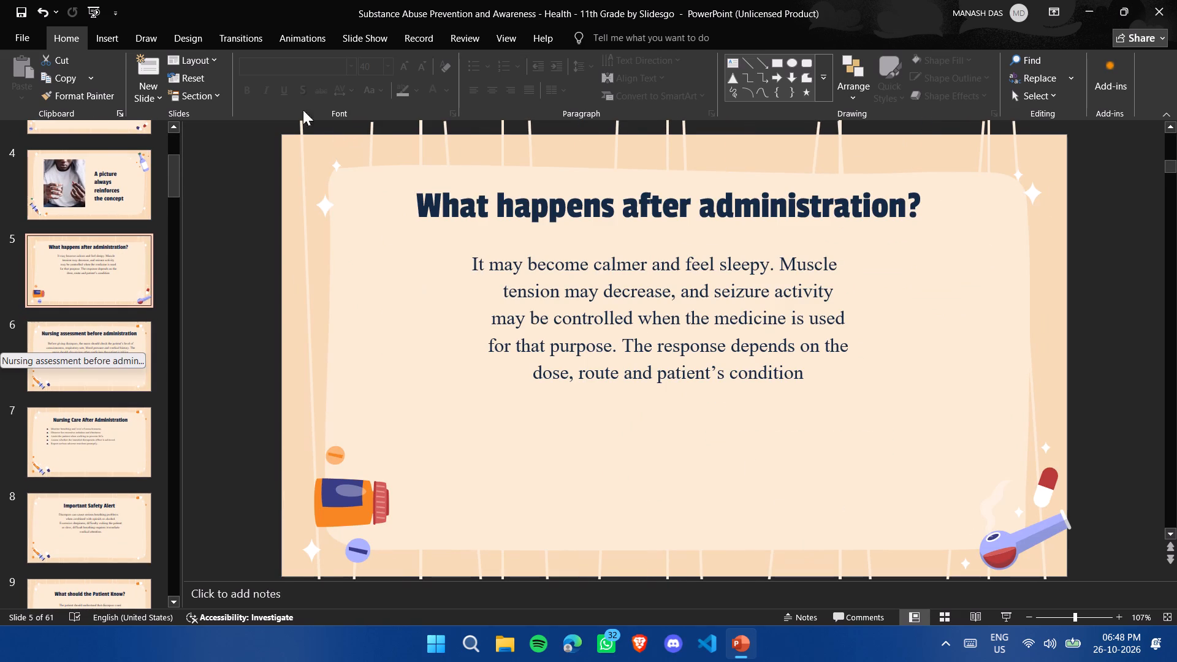
{"action": "left_click", "coordinate": [207, 64]}
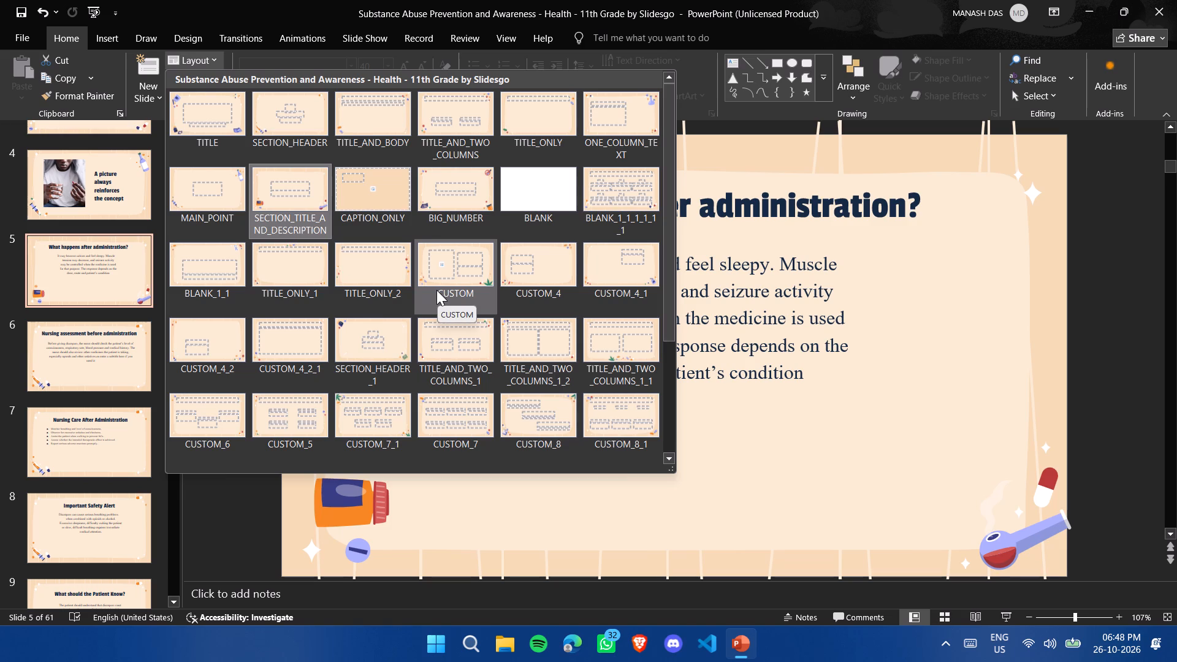
{"action": "left_click", "coordinate": [384, 271]}
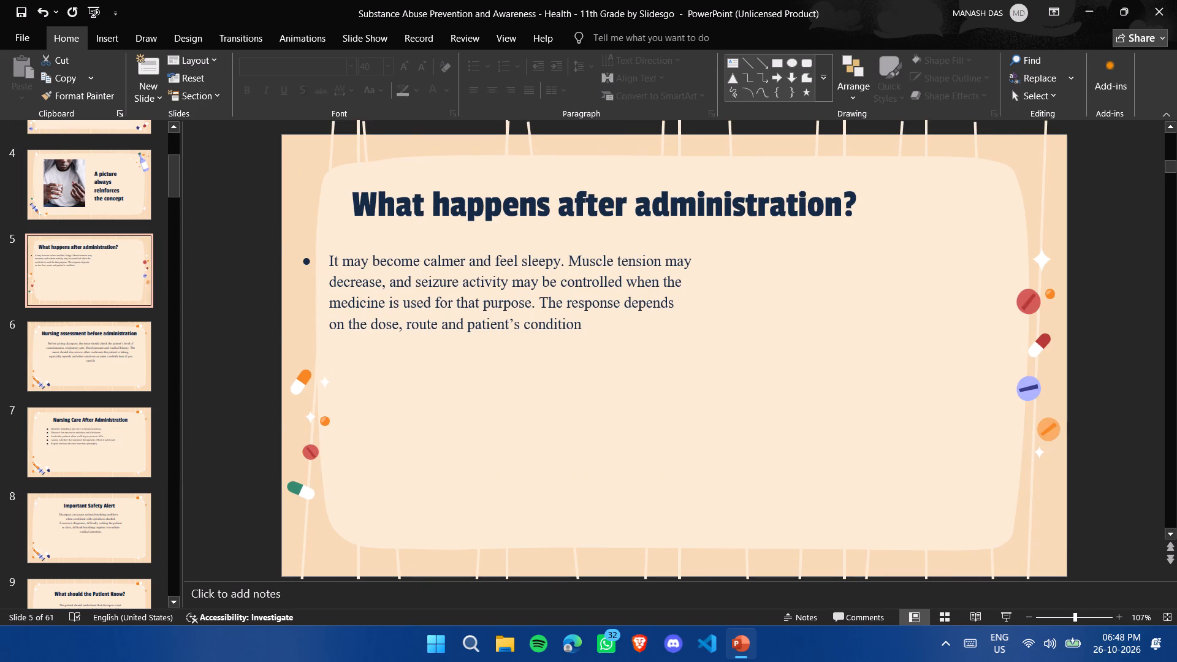
Move slide 5's body text right to sit centred beneath the heading, and shift the heading slightly right.
{"action": "left_click", "coordinate": [698, 414]}
{"action": "left_click", "coordinate": [535, 317]}
{"action": "left_click_drag", "start_coordinate": [546, 242], "coordinate": [560, 242]}
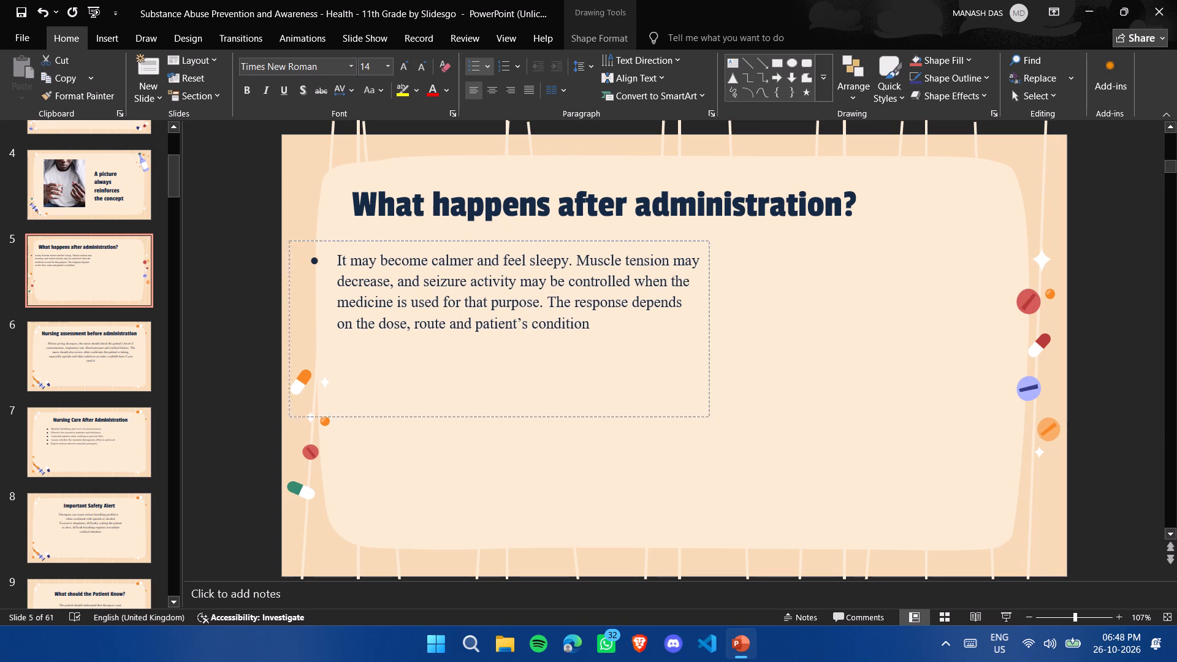
{"action": "left_click_drag", "start_coordinate": [560, 242], "coordinate": [707, 244]}
{"action": "left_click", "coordinate": [687, 215]}
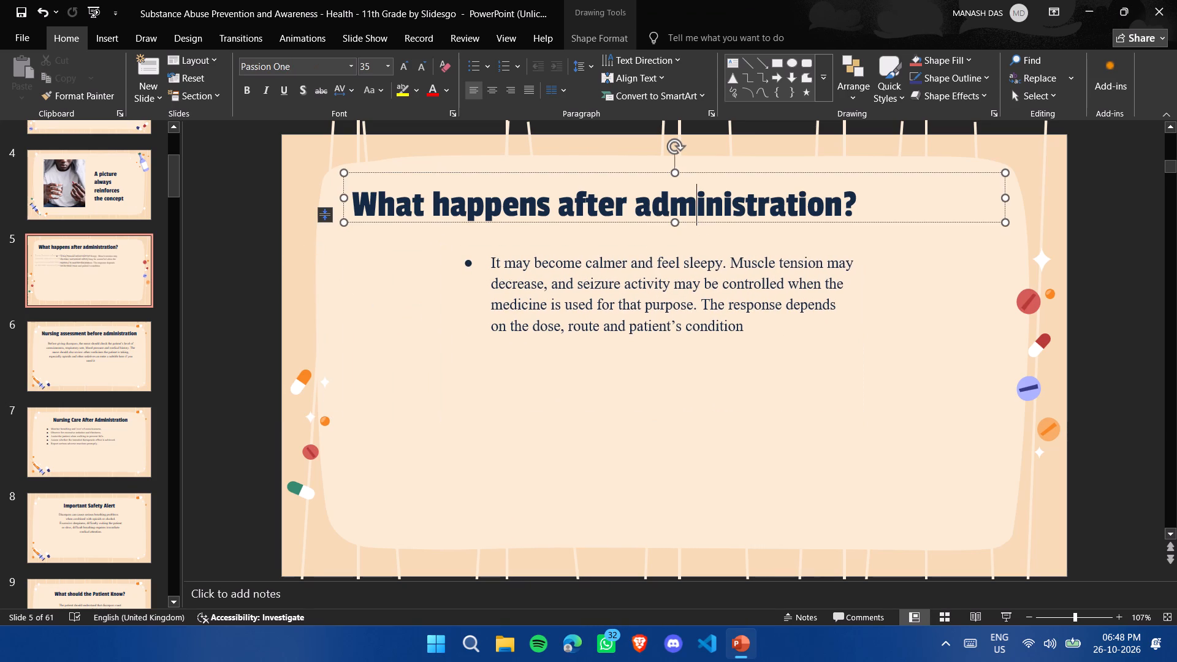
{"action": "left_click_drag", "start_coordinate": [691, 170], "coordinate": [717, 173]}
{"action": "left_click", "coordinate": [707, 302]}
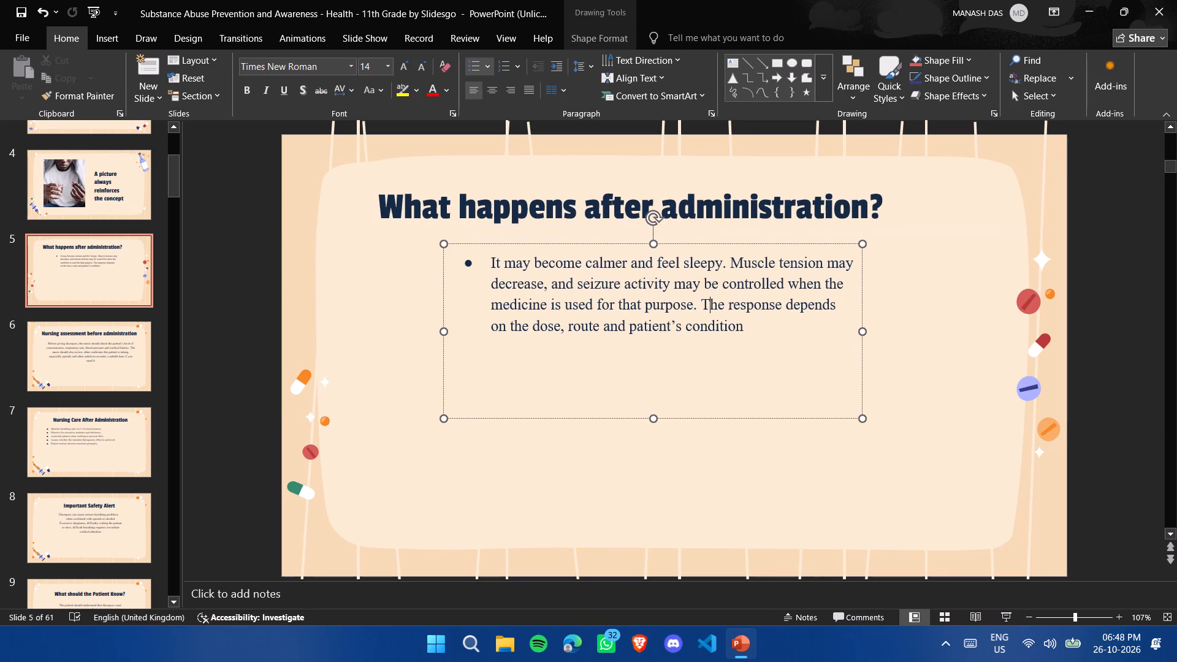
{"action": "left_click", "coordinate": [711, 242]}
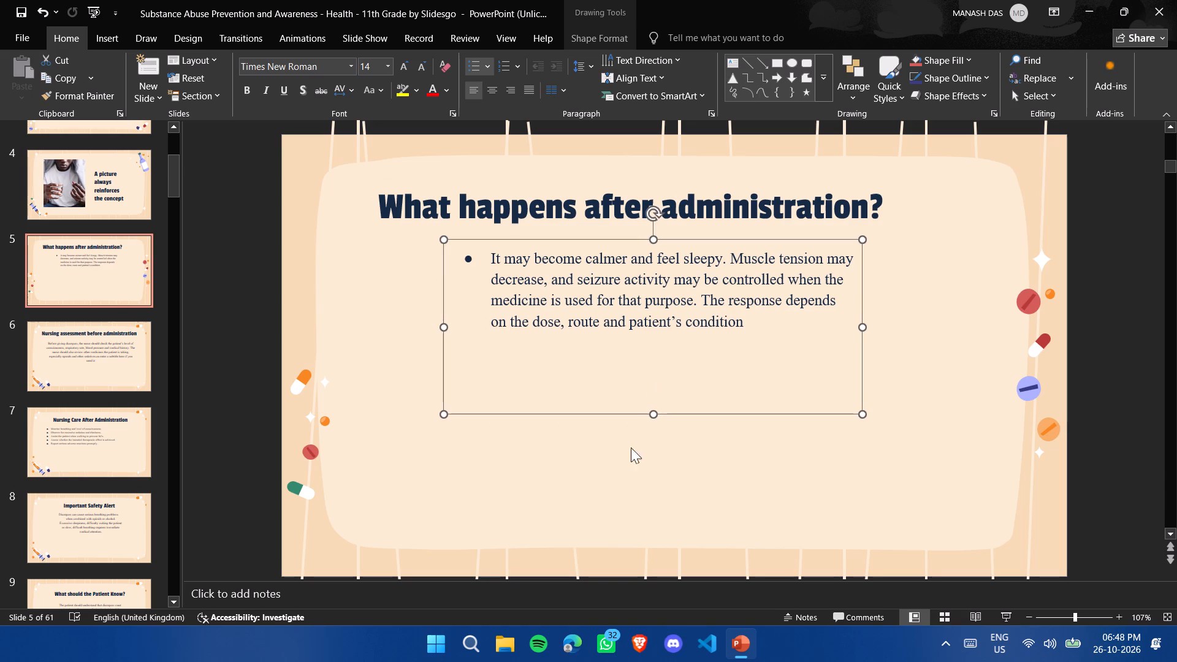
{"action": "left_click", "coordinate": [625, 466]}
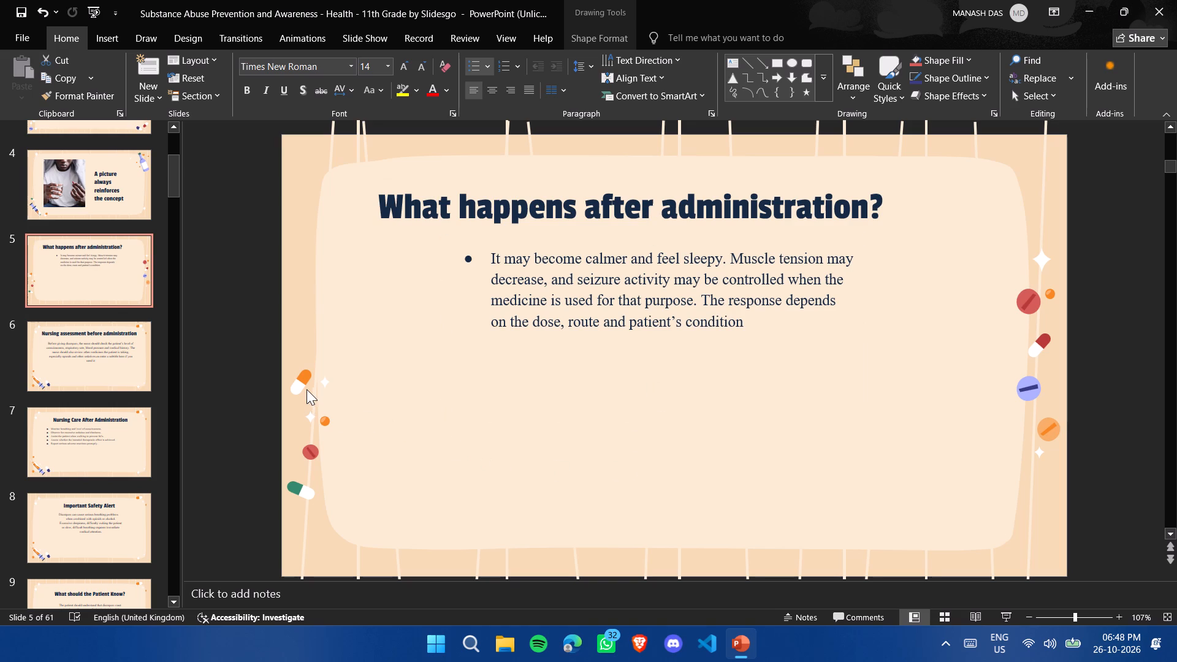
Narrow slide 5's heading box to fit its text and centre the heading on the slide.
{"action": "left_click", "coordinate": [632, 209]}
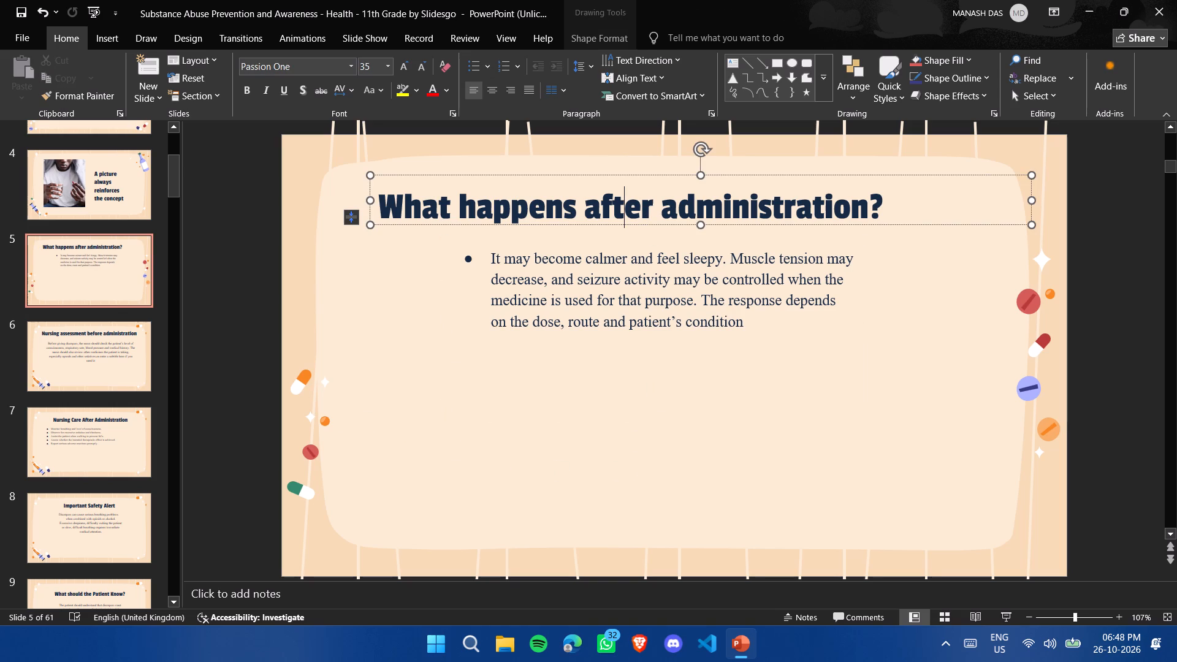
{"action": "left_click_drag", "start_coordinate": [669, 172], "coordinate": [684, 175]}
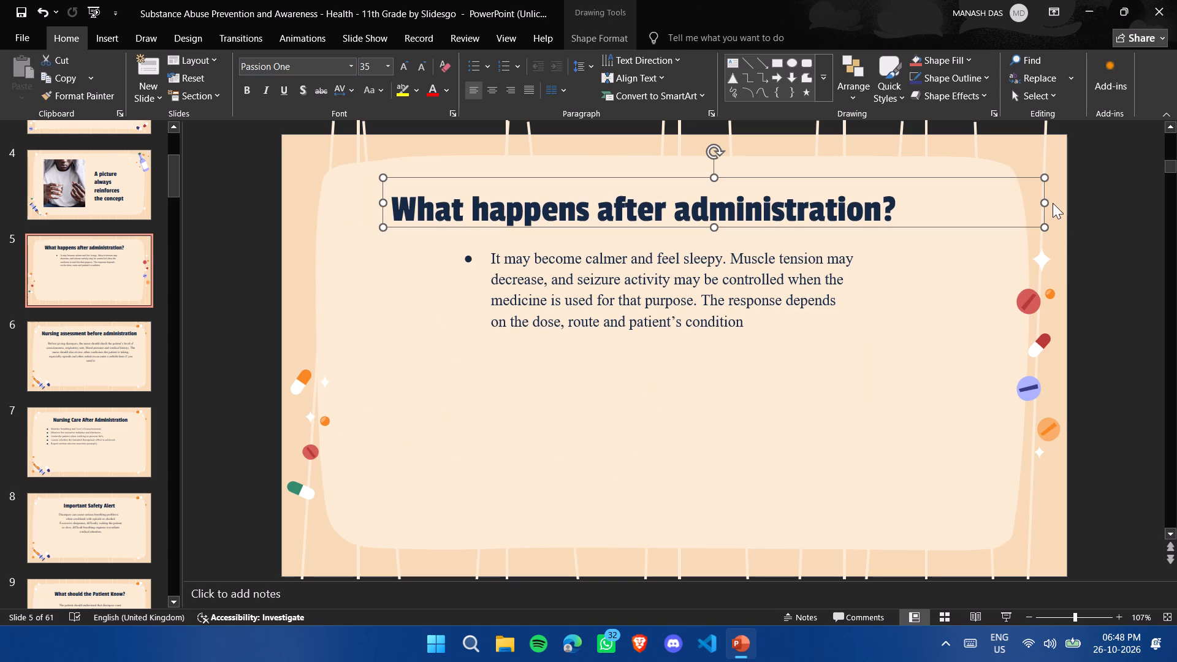
{"action": "left_click_drag", "start_coordinate": [1046, 201], "coordinate": [905, 218]}
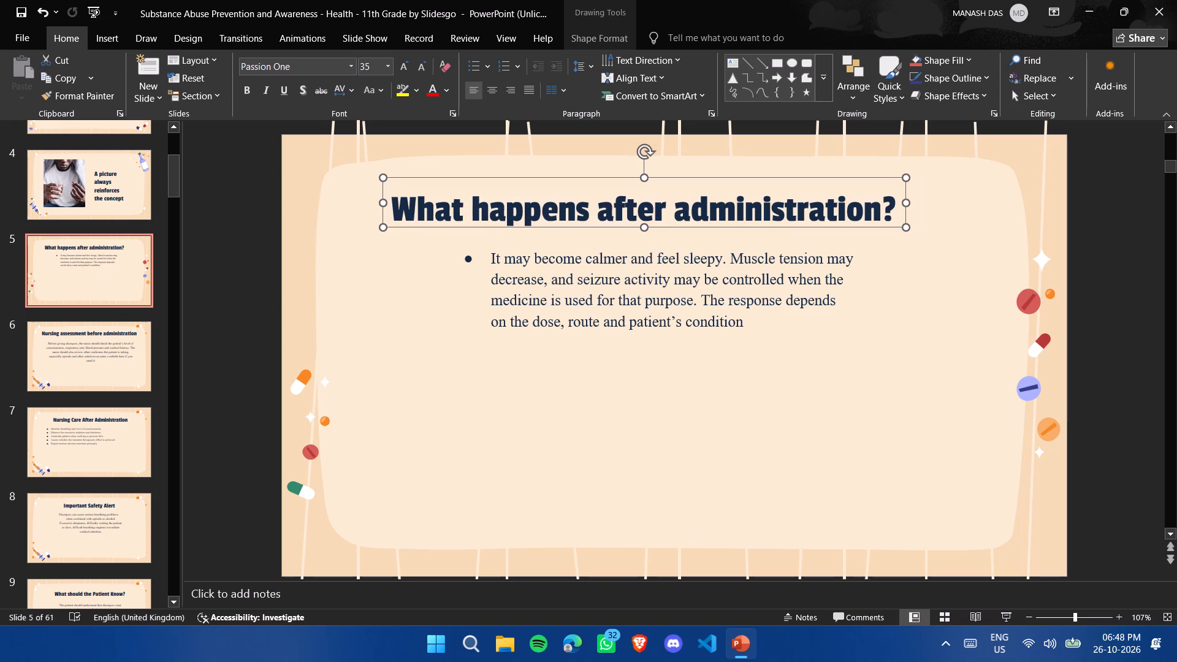
{"action": "left_click_drag", "start_coordinate": [666, 177], "coordinate": [748, 177]}
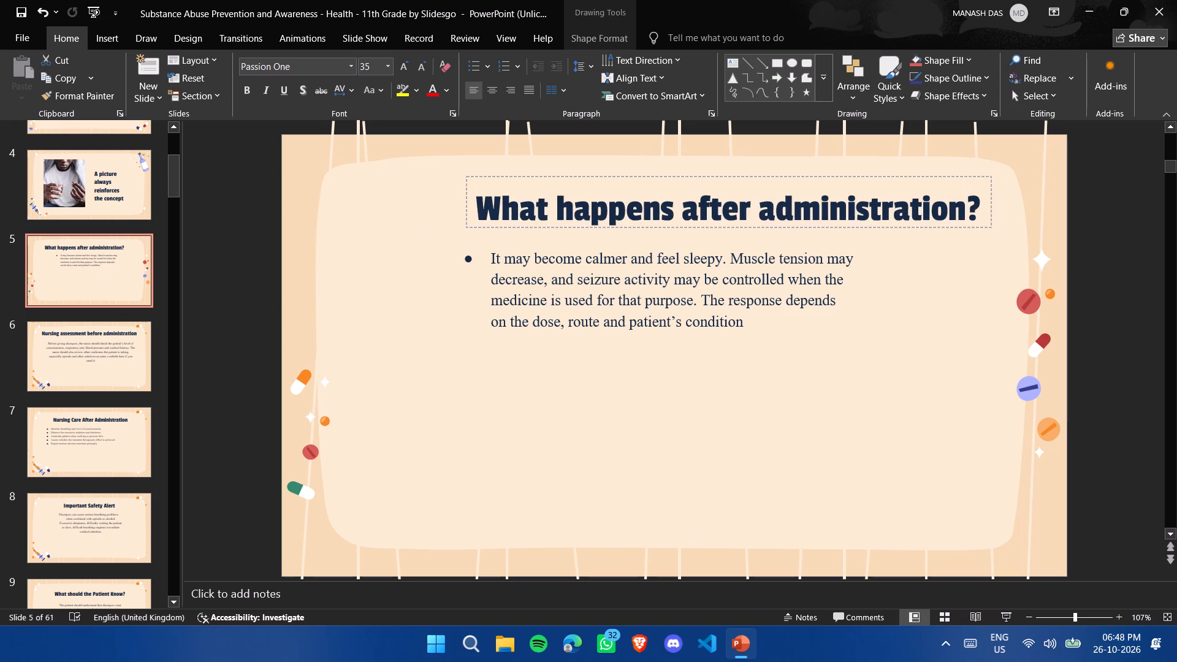
{"action": "left_click_drag", "start_coordinate": [748, 177], "coordinate": [699, 177]}
Increase the font size of slide 5's body text to 16.
{"action": "left_click", "coordinate": [677, 331]}
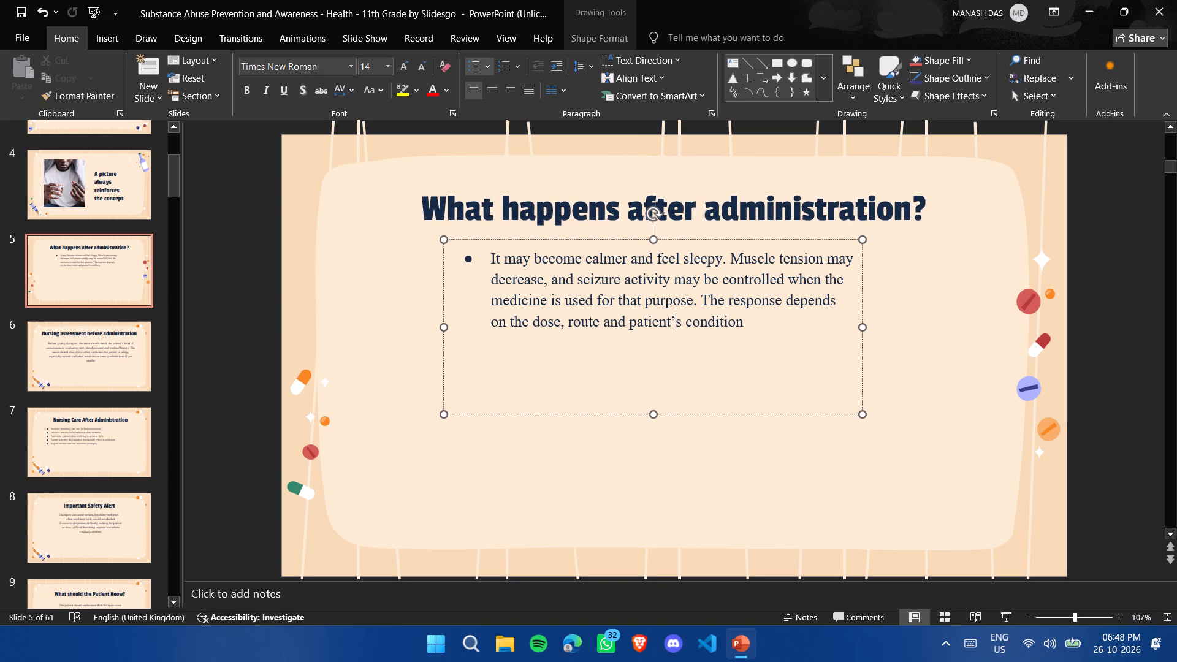
{"action": "left_click", "coordinate": [565, 276]}
{"action": "key", "text": "ctrl+a"}
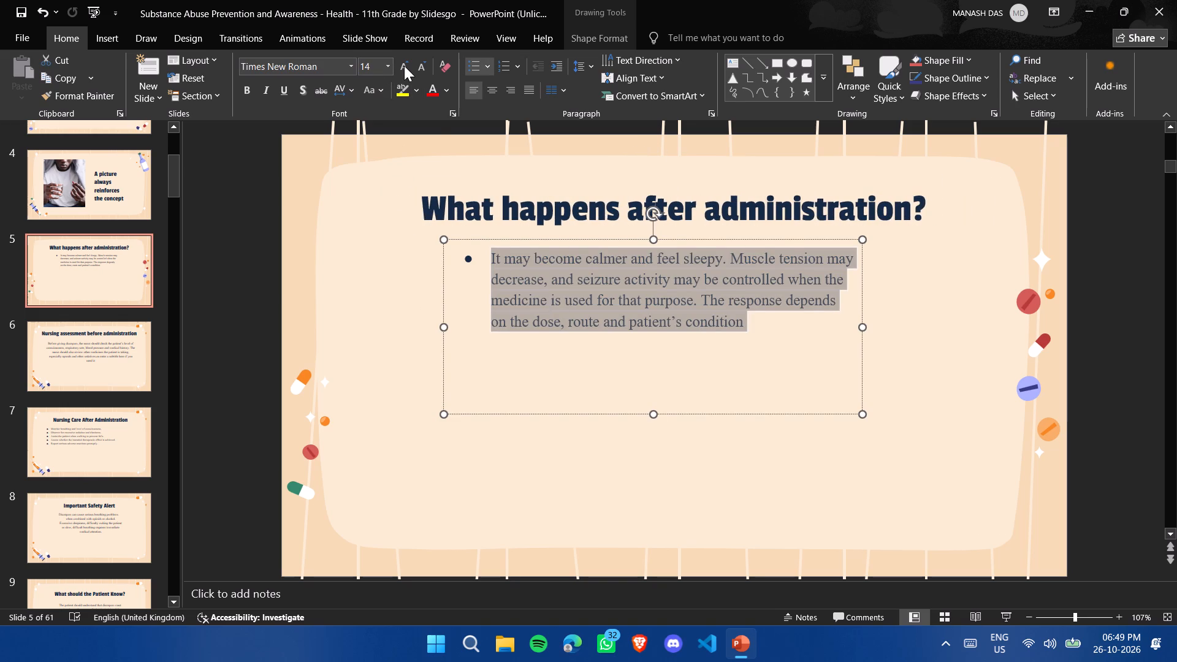
{"action": "left_click", "coordinate": [405, 66]}
{"action": "left_click", "coordinate": [758, 434]}
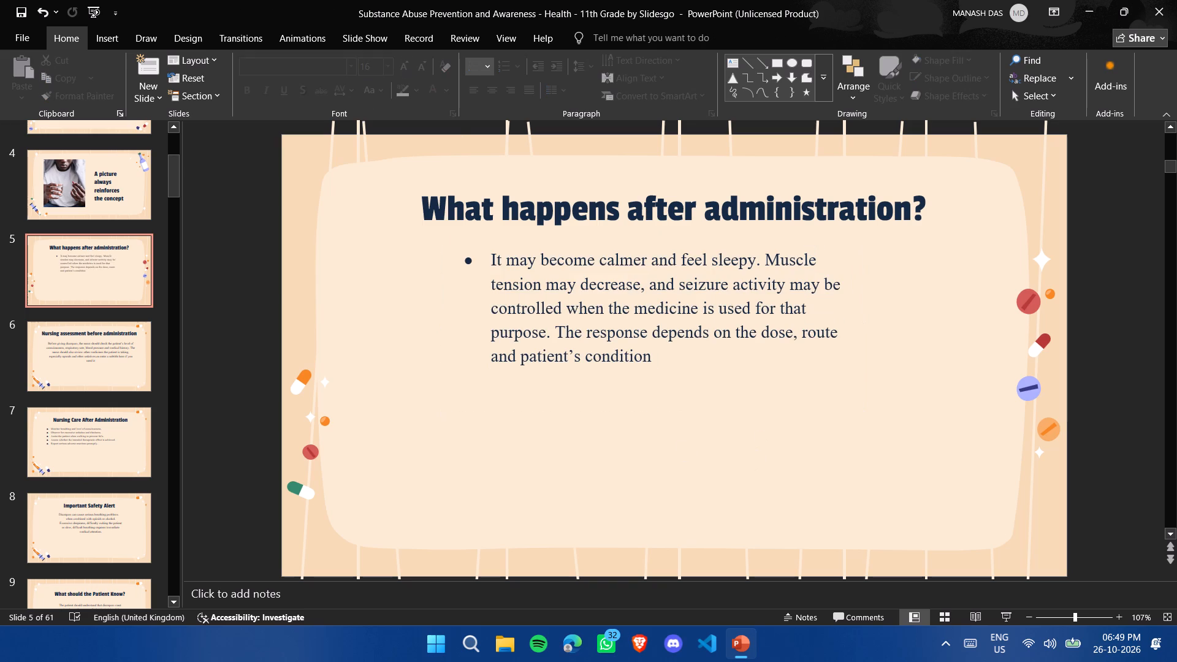
Compare slide 5 with slides 4 and 7, and lower its body text slightly to widen the gap below the heading.
{"action": "left_click", "coordinate": [101, 438]}
{"action": "left_click", "coordinate": [487, 329]}
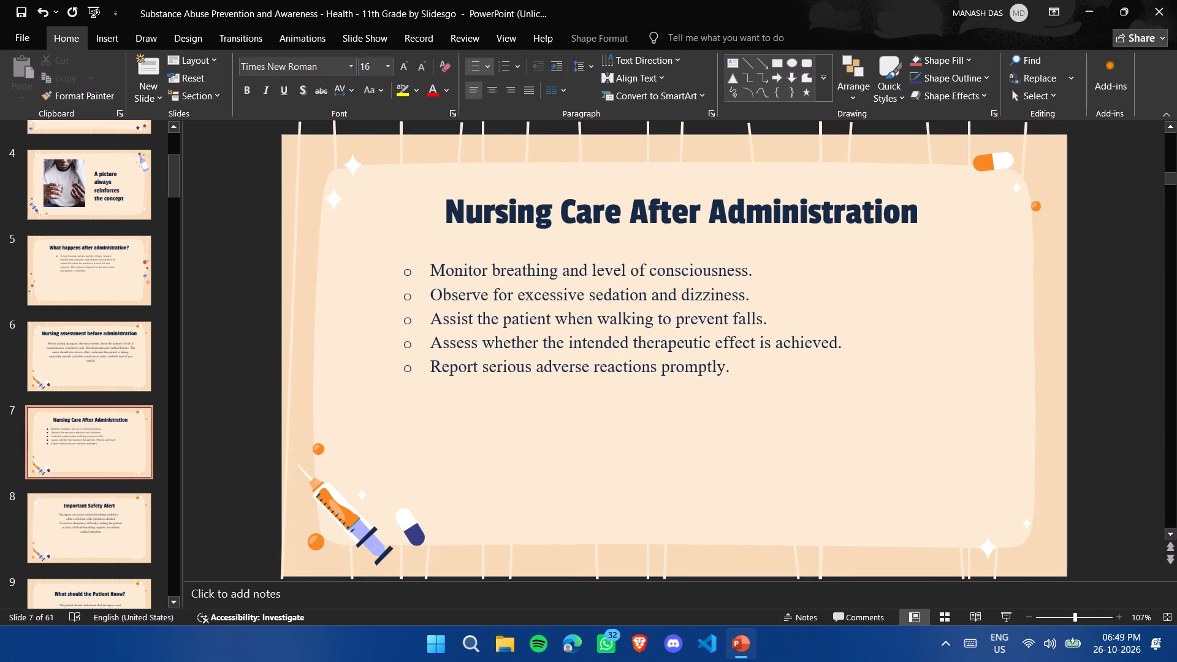
{"action": "scroll", "coordinate": [560, 485], "scroll_direction": "down", "scroll_amount": 1}
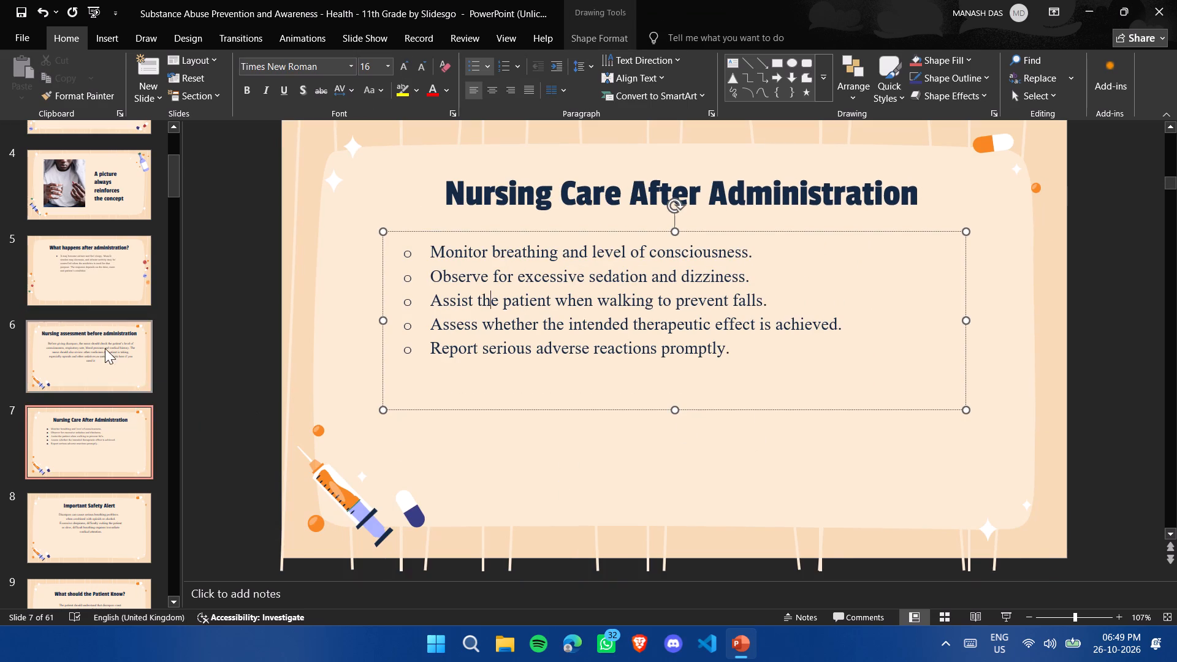
{"action": "left_click", "coordinate": [82, 245]}
{"action": "left_click", "coordinate": [93, 190]}
{"action": "left_click", "coordinate": [86, 294]}
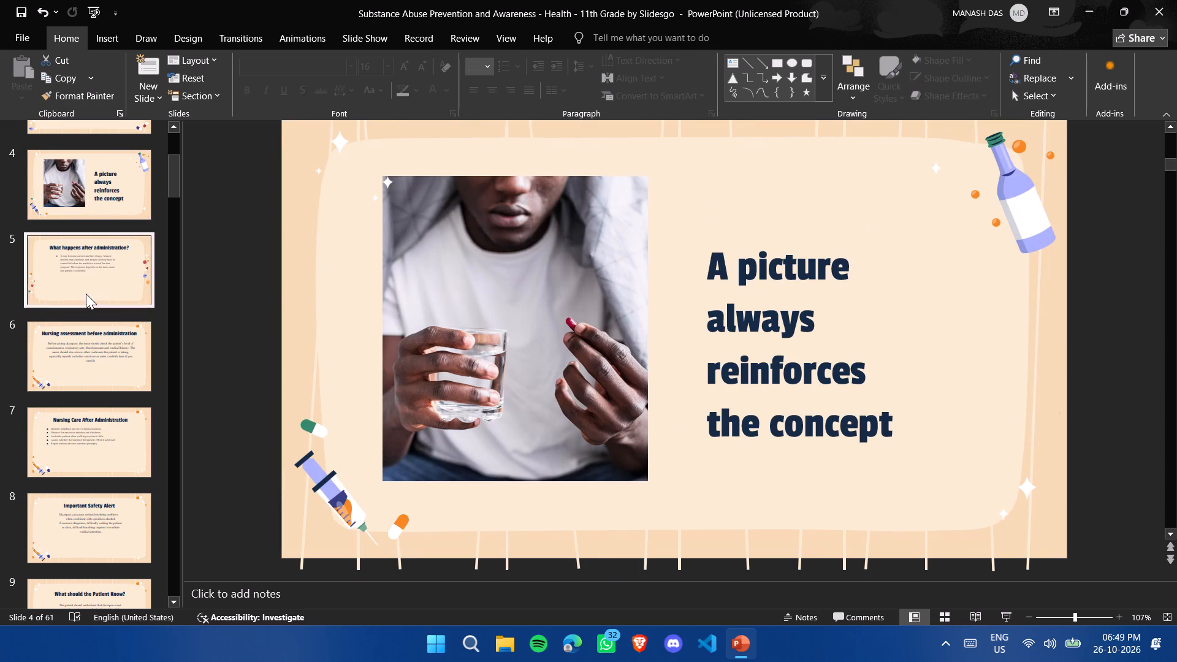
{"action": "left_click", "coordinate": [601, 289]}
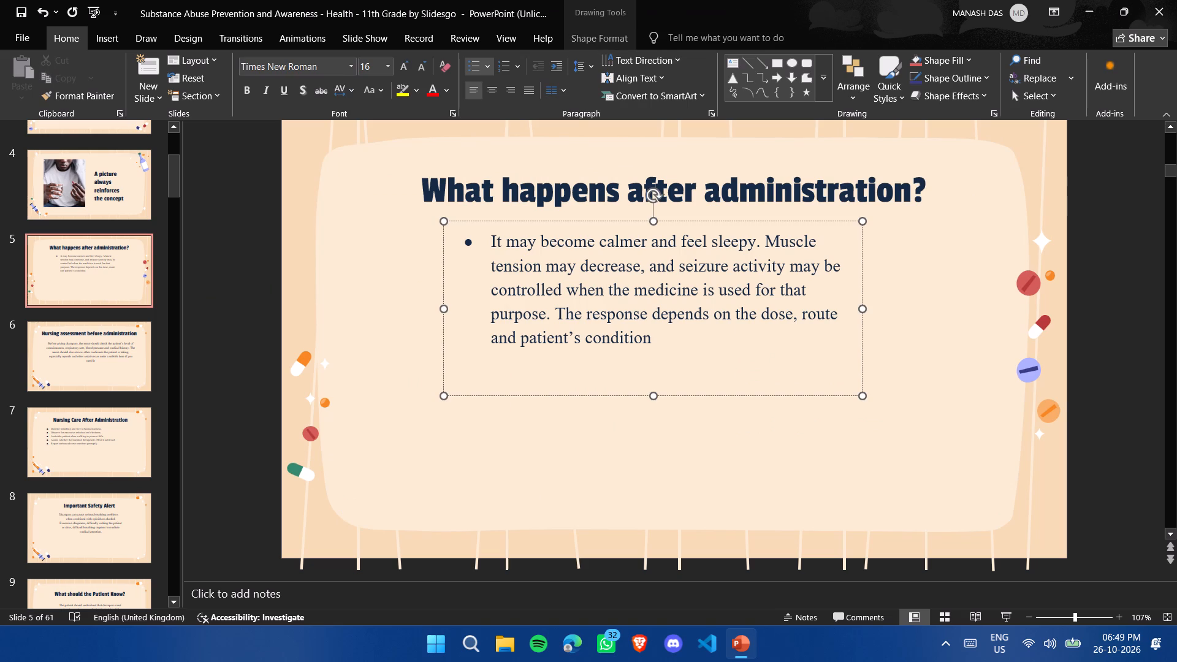
{"action": "left_click_drag", "start_coordinate": [601, 217], "coordinate": [590, 236]}
Review slides 4 to 9, checking the placement of their headings and body text.
{"action": "left_click", "coordinate": [96, 185]}
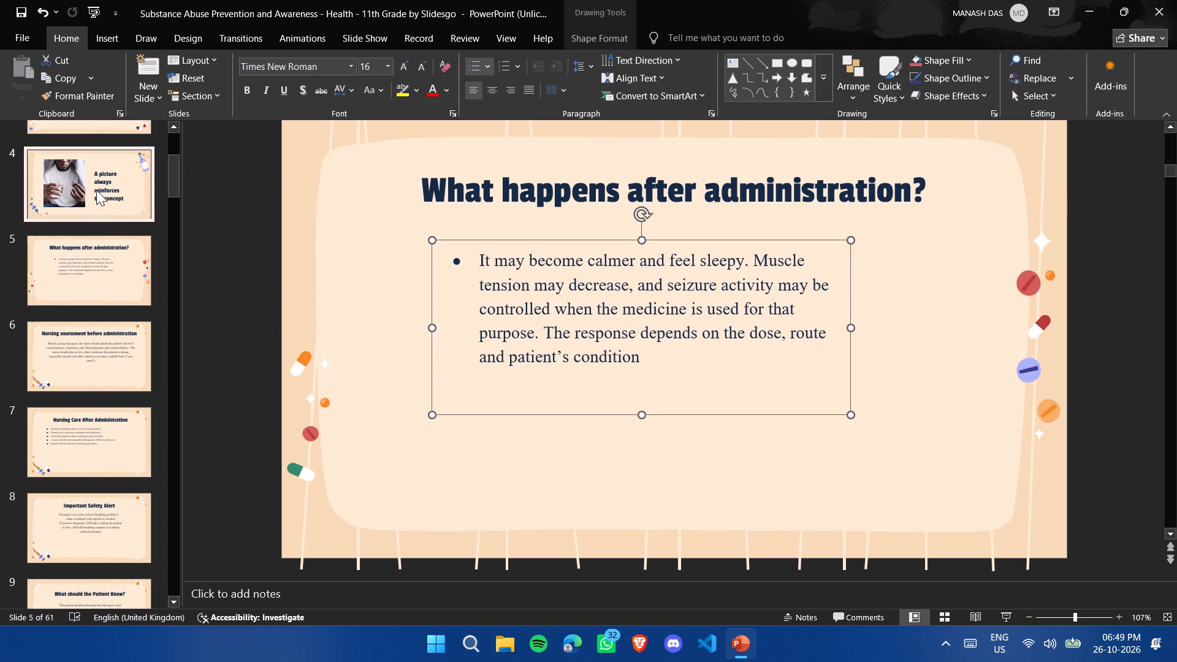
{"action": "left_click", "coordinate": [103, 269]}
{"action": "scroll", "coordinate": [120, 313], "scroll_direction": "down", "scroll_amount": 1}
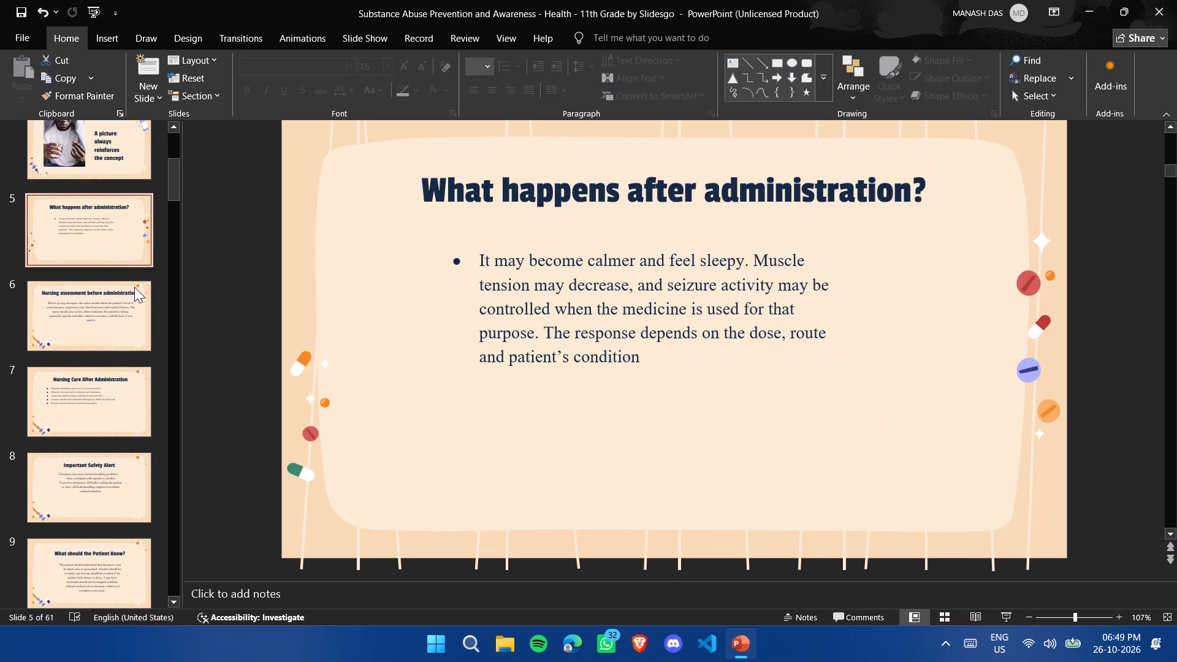
{"action": "left_click", "coordinate": [122, 308]}
{"action": "scroll", "coordinate": [118, 375], "scroll_direction": "down", "scroll_amount": 2}
{"action": "left_click", "coordinate": [118, 387]}
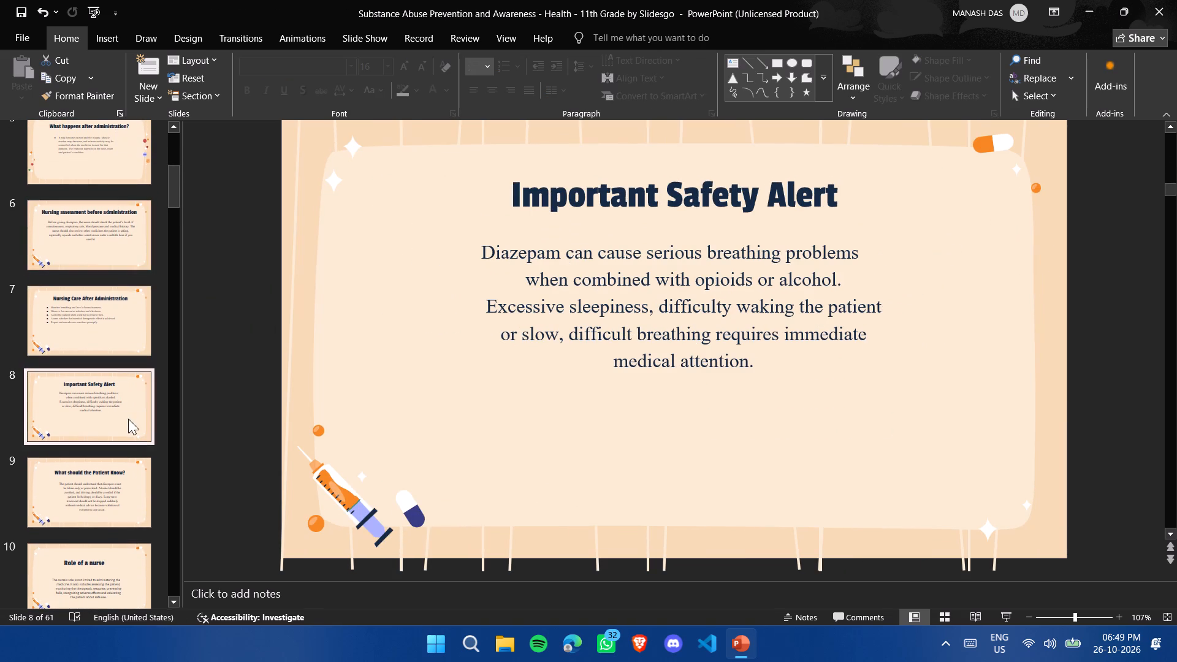
{"action": "scroll", "coordinate": [128, 419], "scroll_direction": "down", "scroll_amount": 3}
{"action": "left_click", "coordinate": [99, 391]}
Raise the body text on slide 10, "Role of a nurse", closer to the heading and move the heading slightly up.
{"action": "left_click", "coordinate": [102, 439]}
{"action": "scroll", "coordinate": [104, 439], "scroll_direction": "down", "scroll_amount": 1}
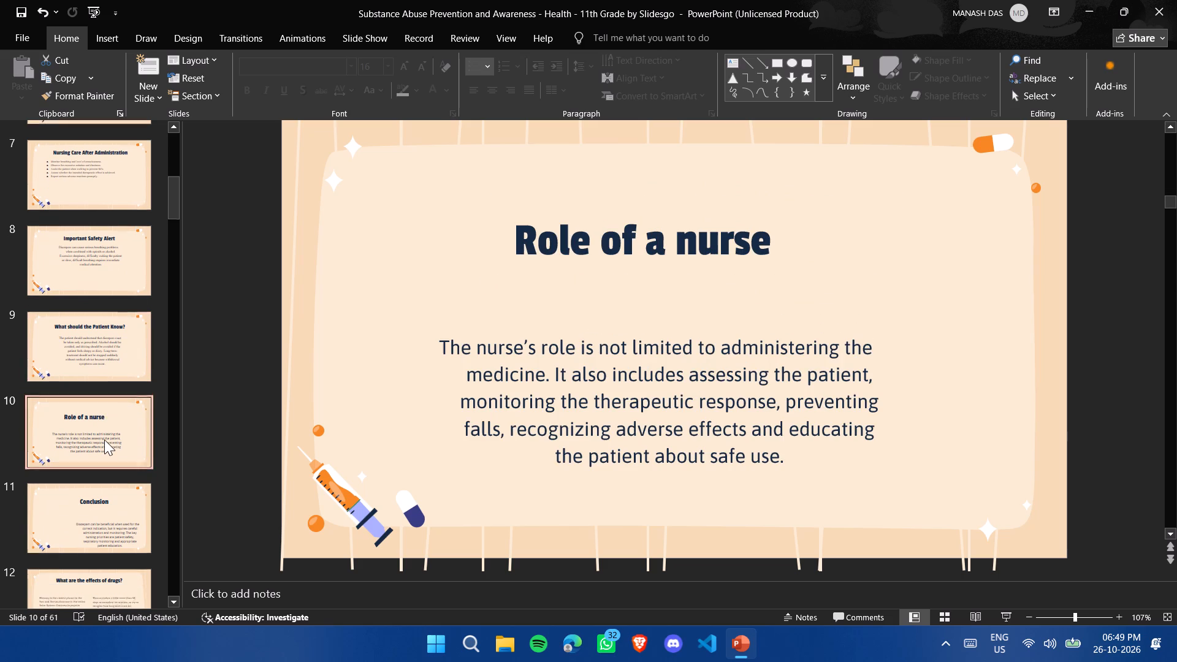
{"action": "scroll", "coordinate": [105, 440], "scroll_direction": "down", "scroll_amount": 1}
{"action": "left_click", "coordinate": [747, 398]}
{"action": "left_click_drag", "start_coordinate": [728, 322], "coordinate": [728, 316]}
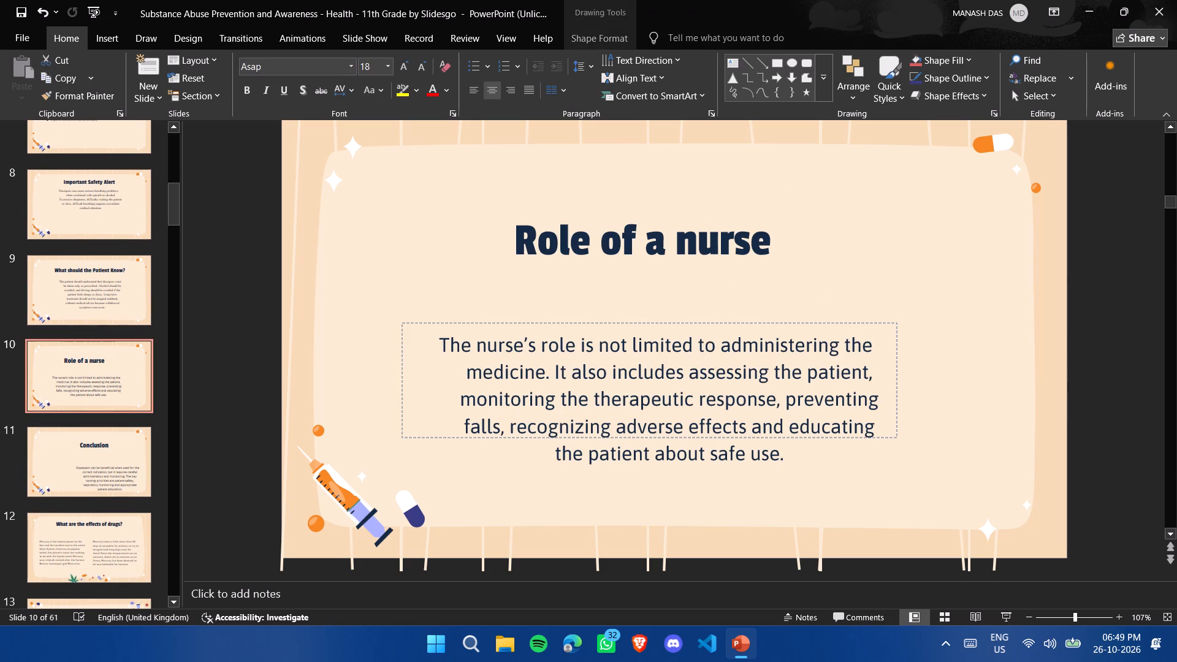
{"action": "left_click_drag", "start_coordinate": [728, 316], "coordinate": [729, 285]}
{"action": "left_click", "coordinate": [715, 256]}
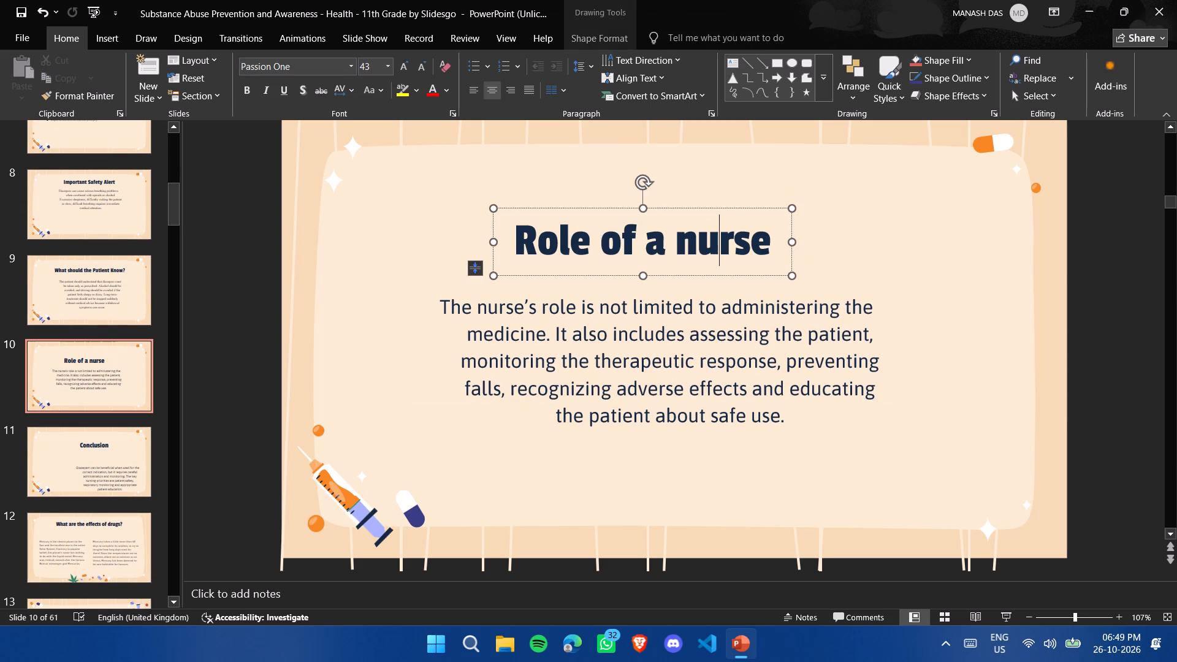
{"action": "left_click_drag", "start_coordinate": [715, 206], "coordinate": [715, 194]}
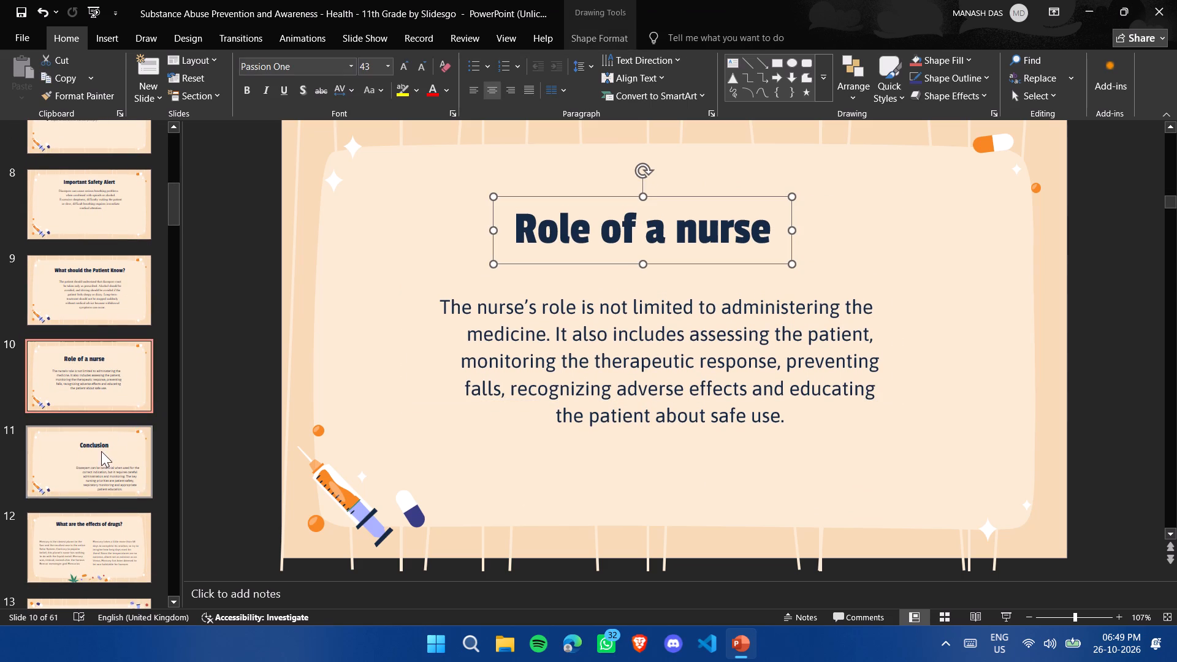
Move the body text on slide 11, "Conclusion", up and left towards the slide's centre.
{"action": "left_click", "coordinate": [101, 451]}
{"action": "left_click", "coordinate": [739, 417]}
{"action": "left_click_drag", "start_coordinate": [752, 352], "coordinate": [683, 325]}
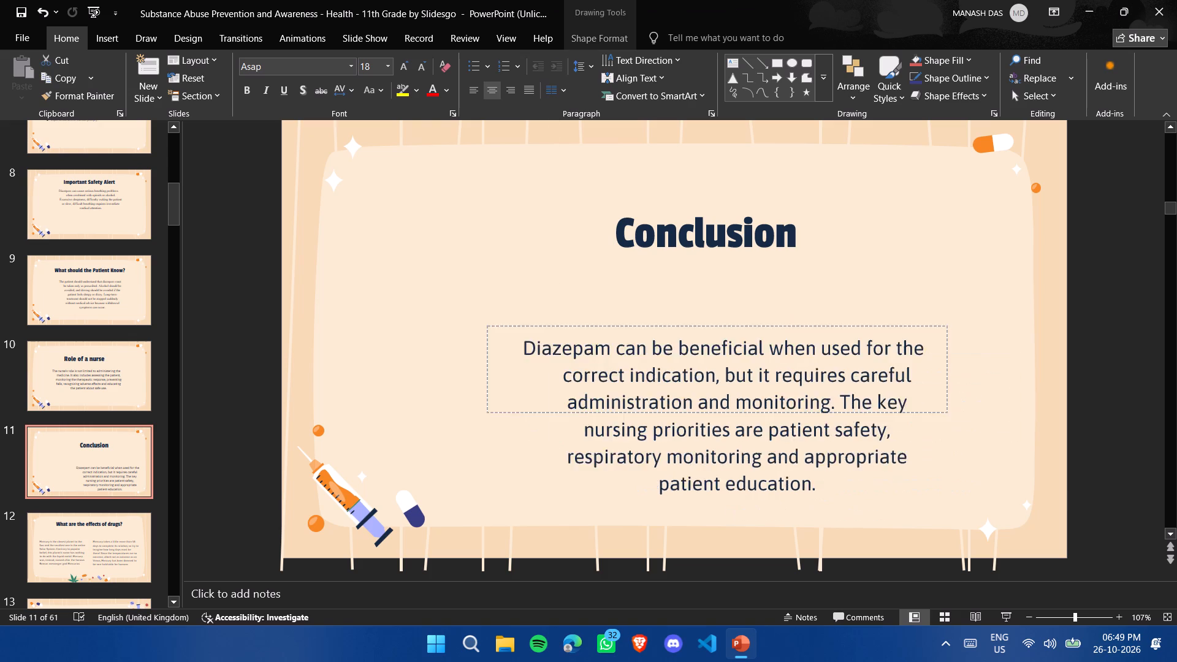
{"action": "left_click_drag", "start_coordinate": [683, 325], "coordinate": [619, 287]}
Shrink the "Conclusion" heading box, keeping the word on one line, and centre the heading above the body text.
{"action": "left_click", "coordinate": [653, 218]}
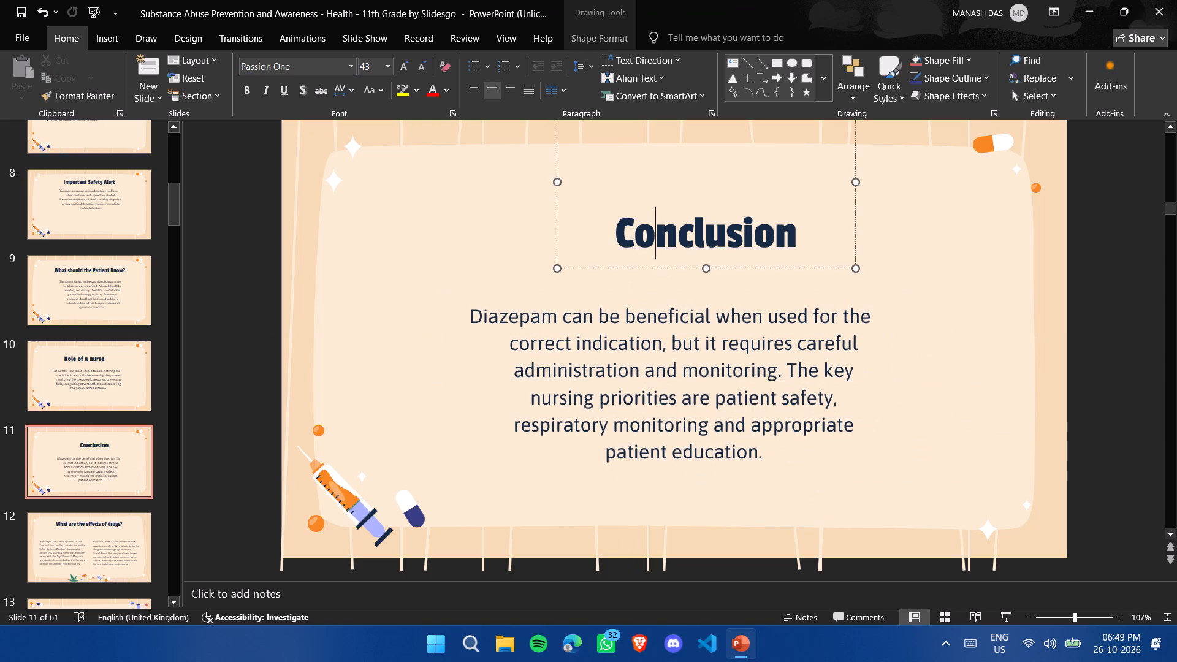
{"action": "left_click_drag", "start_coordinate": [858, 269], "coordinate": [718, 224]}
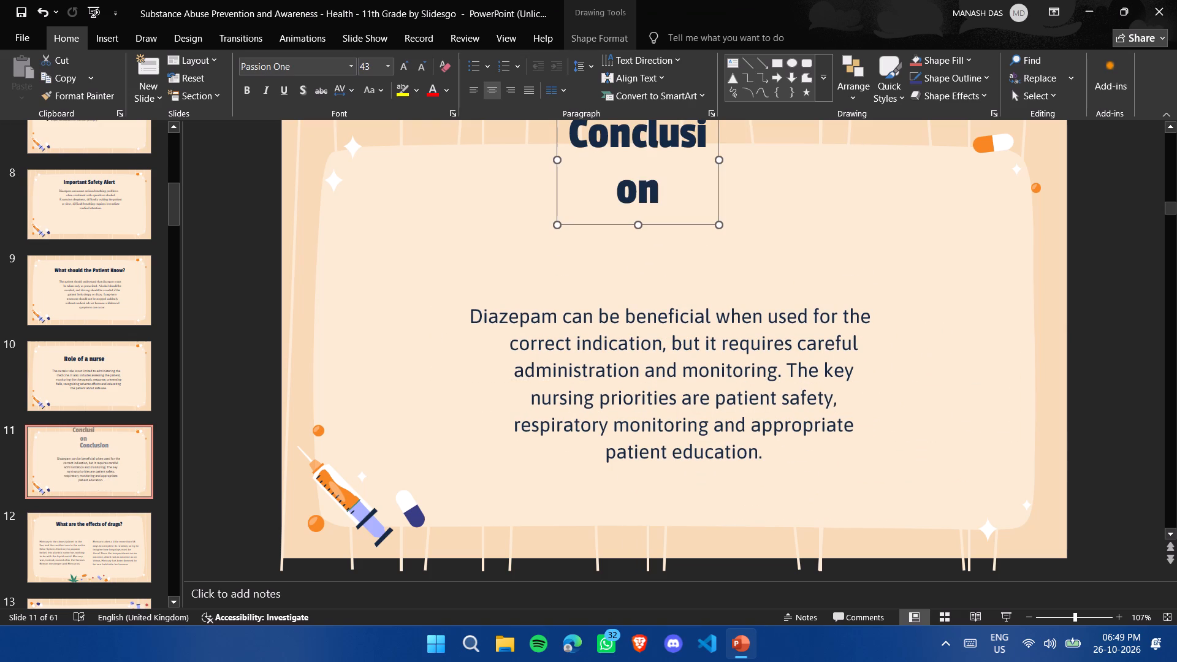
{"action": "left_click_drag", "start_coordinate": [690, 224], "coordinate": [698, 290]}
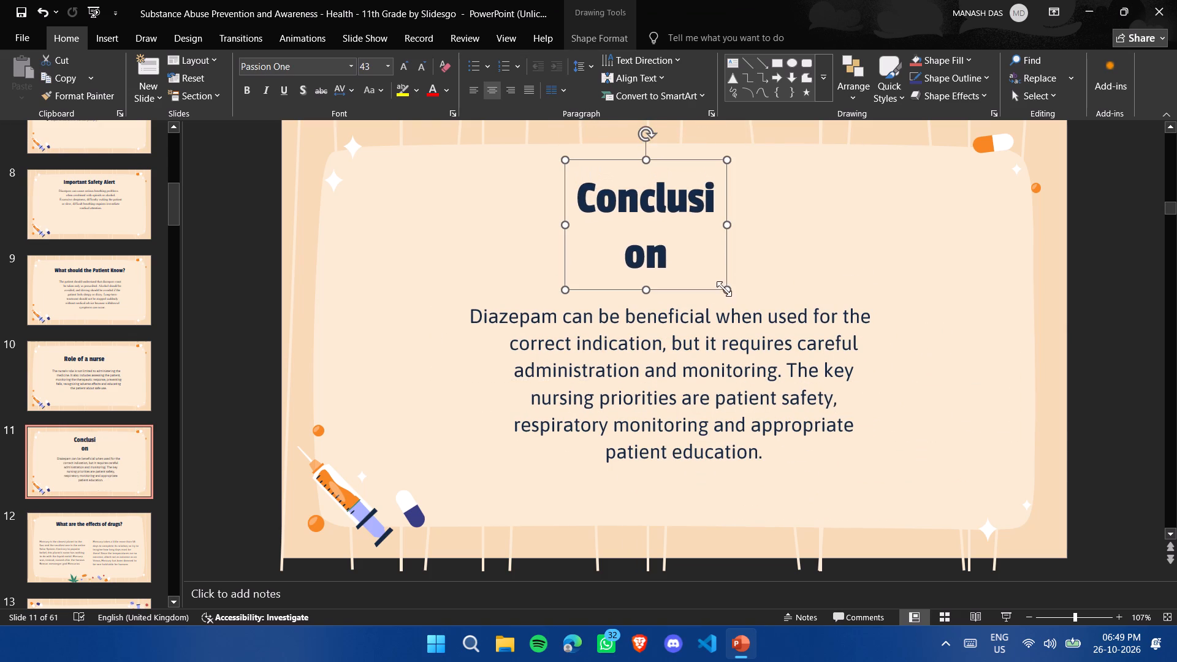
{"action": "left_click_drag", "start_coordinate": [725, 289], "coordinate": [835, 256]}
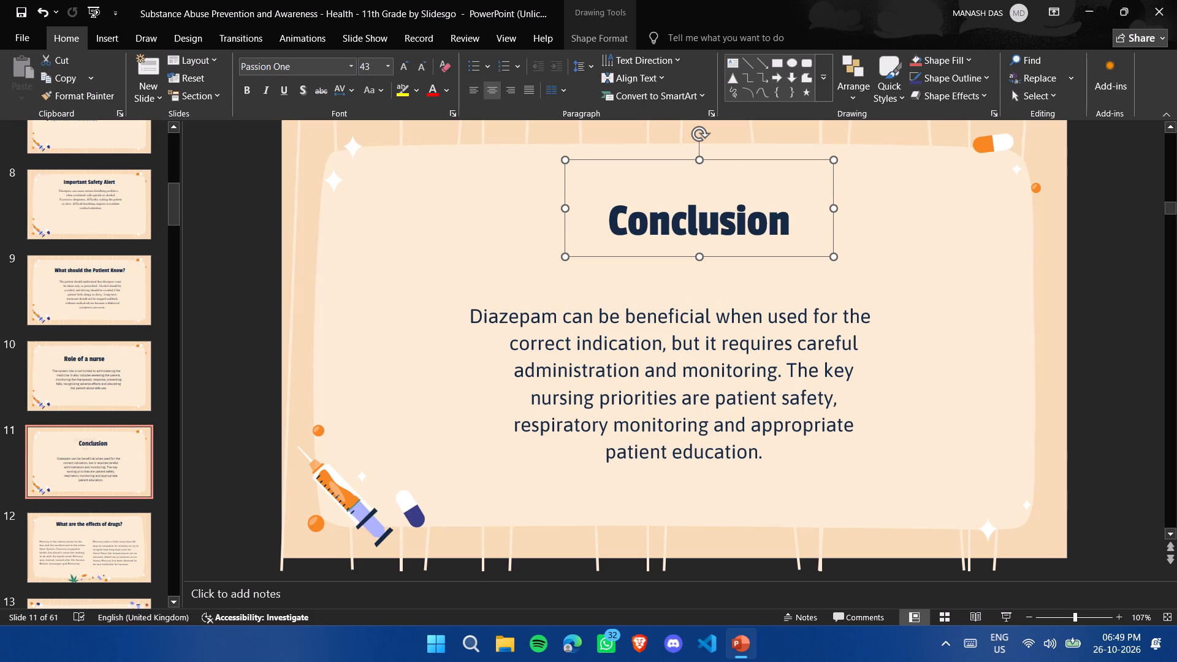
{"action": "left_click_drag", "start_coordinate": [748, 156], "coordinate": [699, 162]}
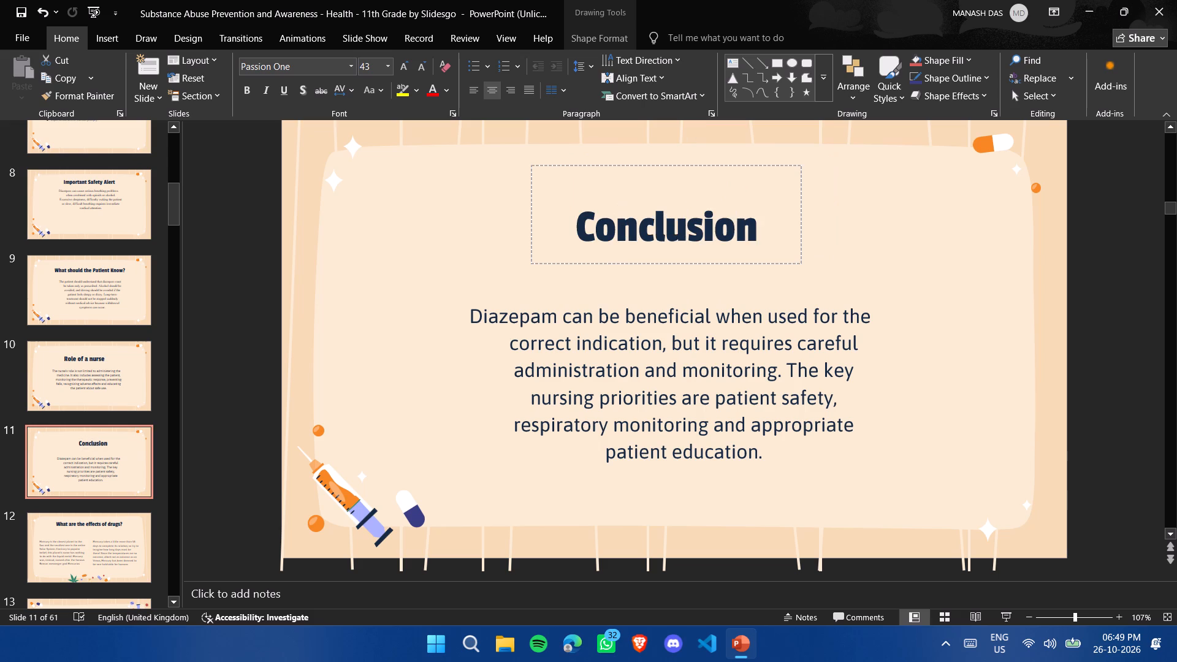
{"action": "left_click_drag", "start_coordinate": [699, 162], "coordinate": [699, 163]}
{"action": "left_click", "coordinate": [684, 202]}
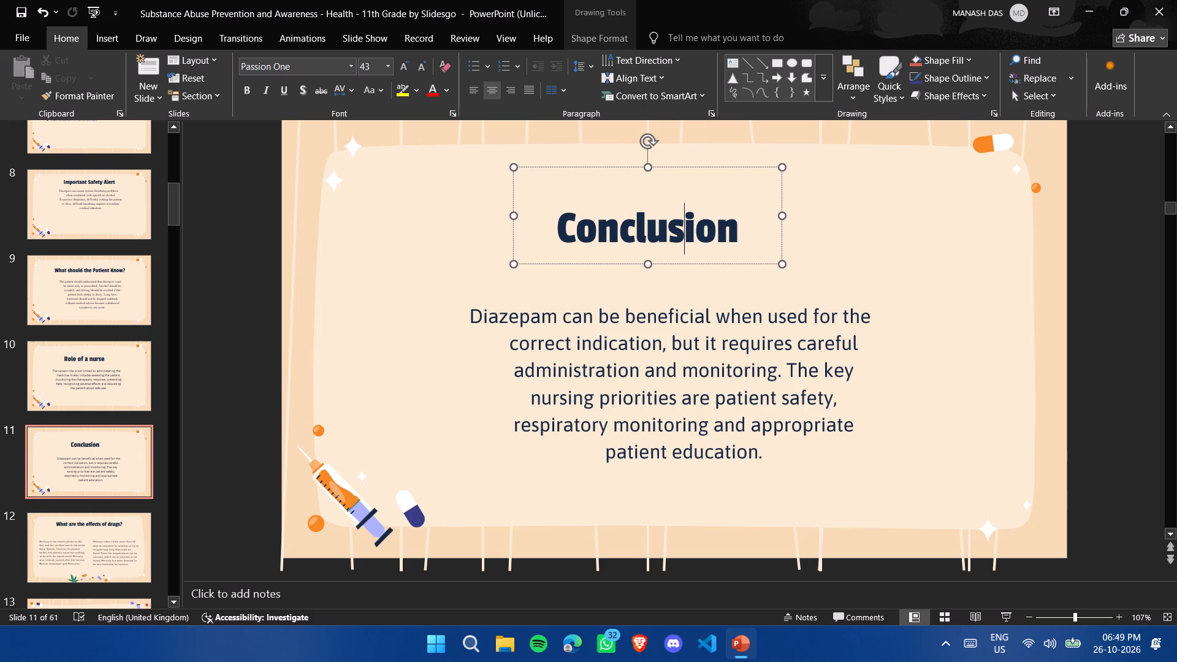
{"action": "key", "text": "ctrl+a"}
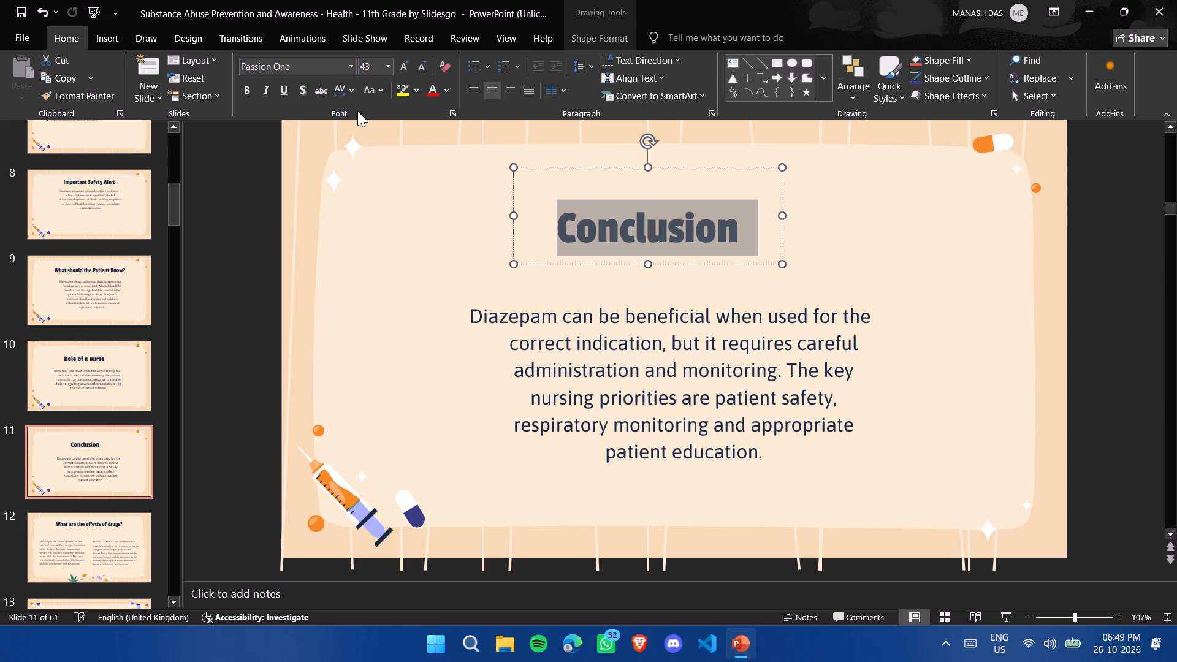
{"action": "left_click", "coordinate": [398, 264]}
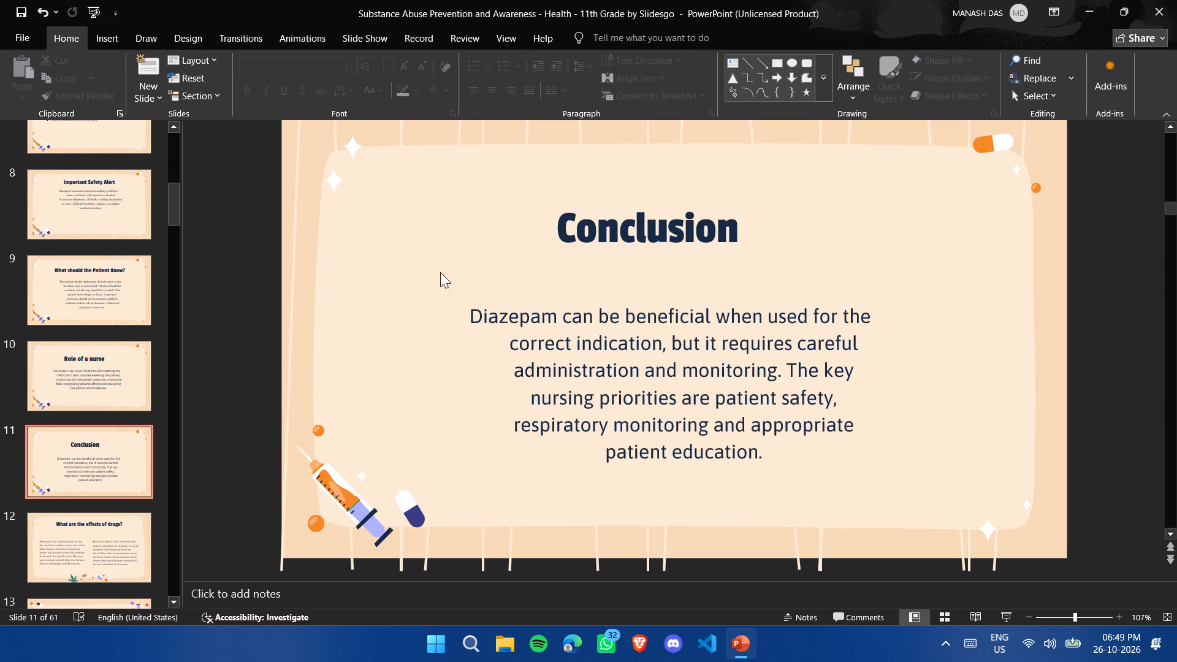
Extend the bottom of the Conclusion slide's body text box to enclose all of its text.
{"action": "left_click", "coordinate": [650, 382]}
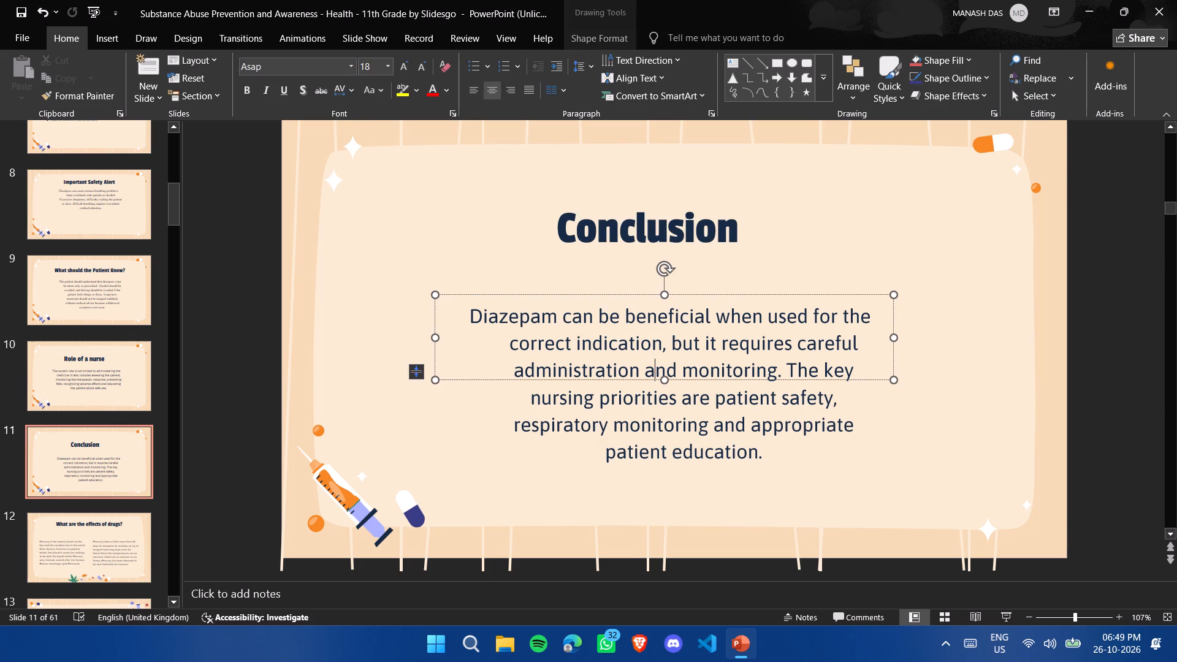
{"action": "left_click_drag", "start_coordinate": [665, 382], "coordinate": [667, 462]}
{"action": "key", "text": "ctrl+a"}
{"action": "left_click", "coordinate": [669, 409]}
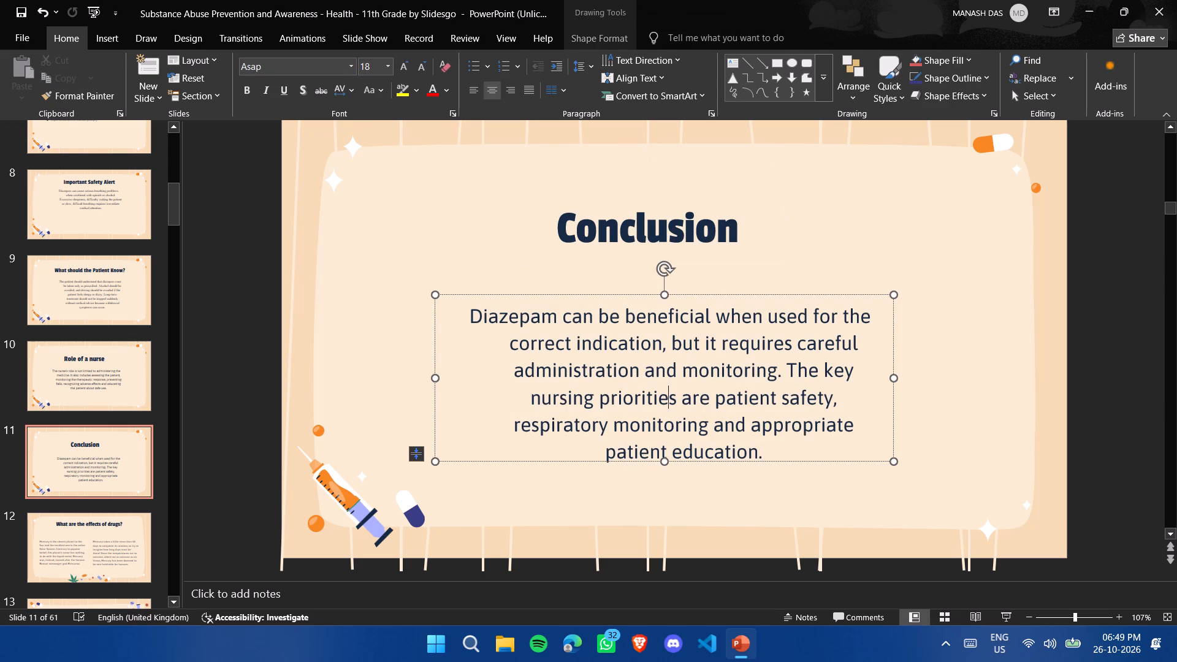
Set the font of all body text on slide 11, "Conclusion", to Times New Roman.
{"action": "key", "text": "ctrl+a"}
{"action": "left_click", "coordinate": [318, 70]}
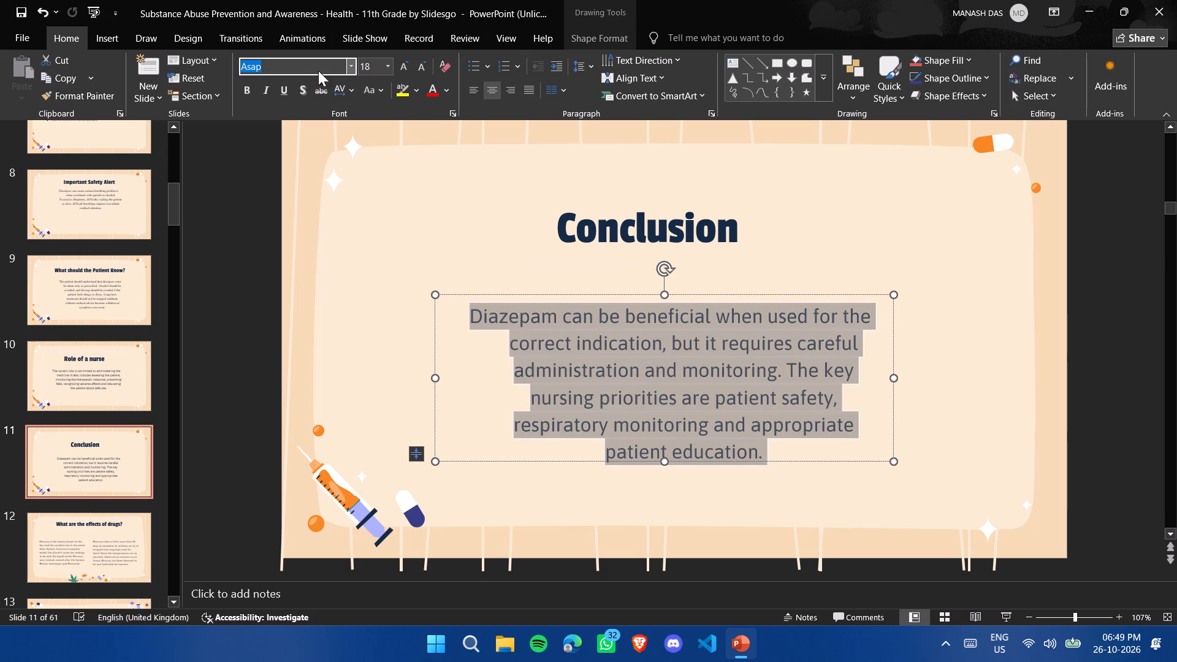
{"action": "key", "text": "t"}
{"action": "key", "text": "i"}
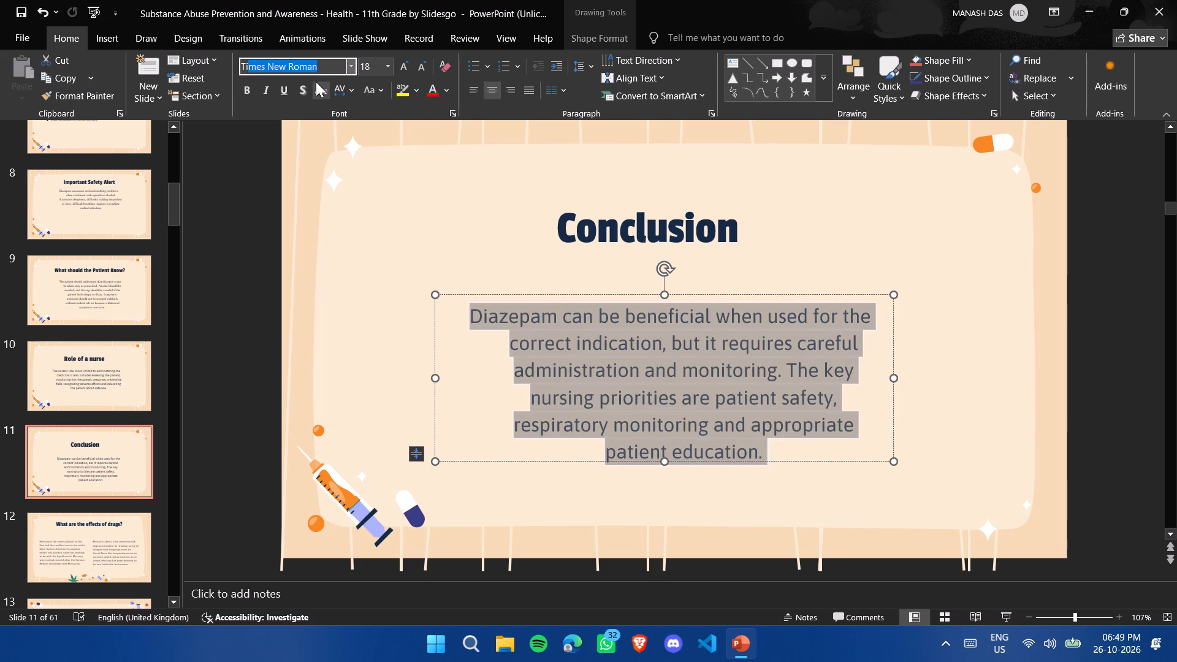
{"action": "key", "text": "Tab"}
{"action": "left_click", "coordinate": [945, 444]}
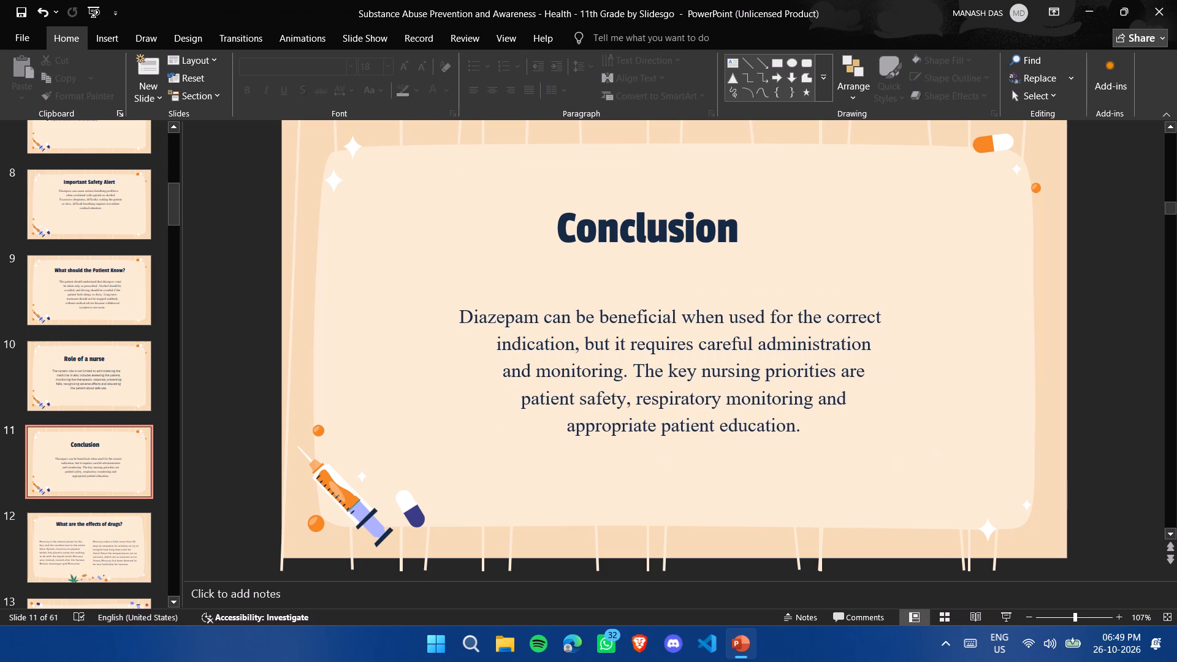
Move the Conclusion slide's body text slightly up and left, closer beneath the heading.
{"action": "left_click", "coordinate": [756, 397]}
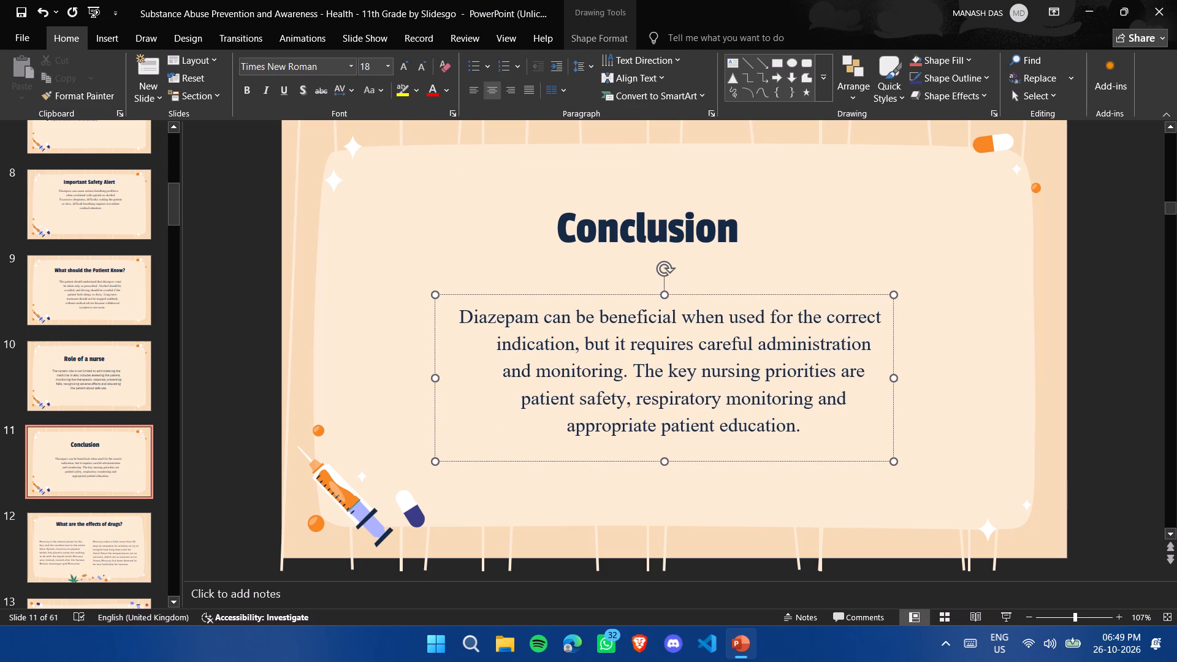
{"action": "left_click_drag", "start_coordinate": [731, 293], "coordinate": [720, 280]}
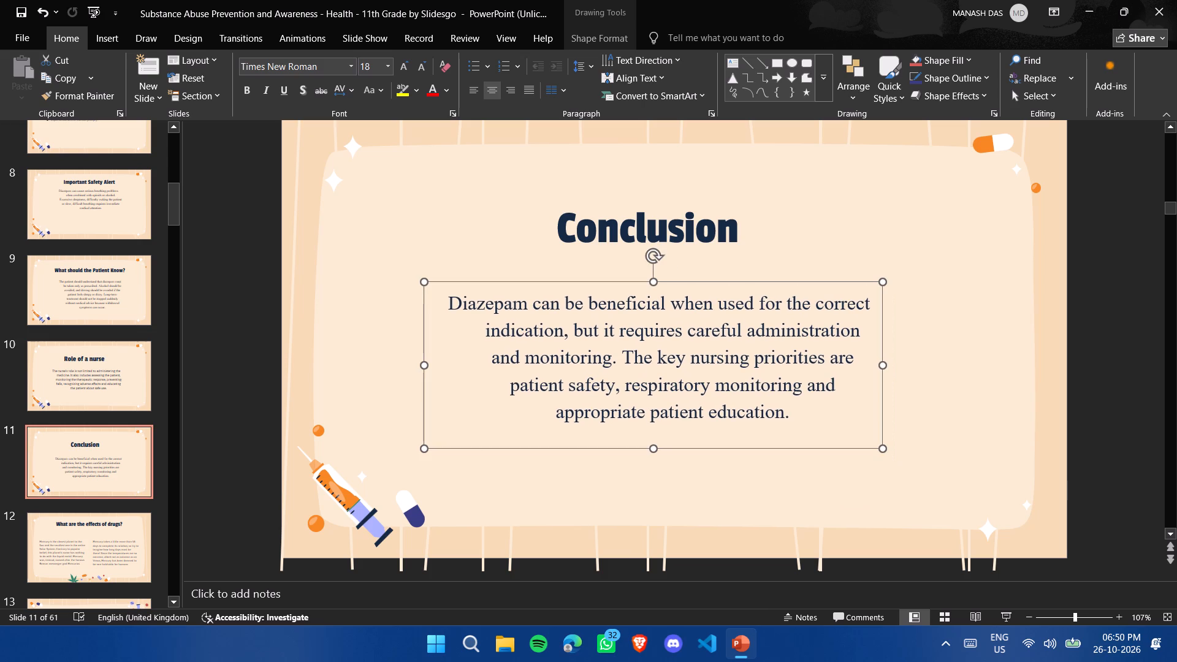
Trim the empty space at the top of the "Conclusion" heading box and nudge the heading slightly down and right over the body text.
{"action": "left_click", "coordinate": [703, 211]}
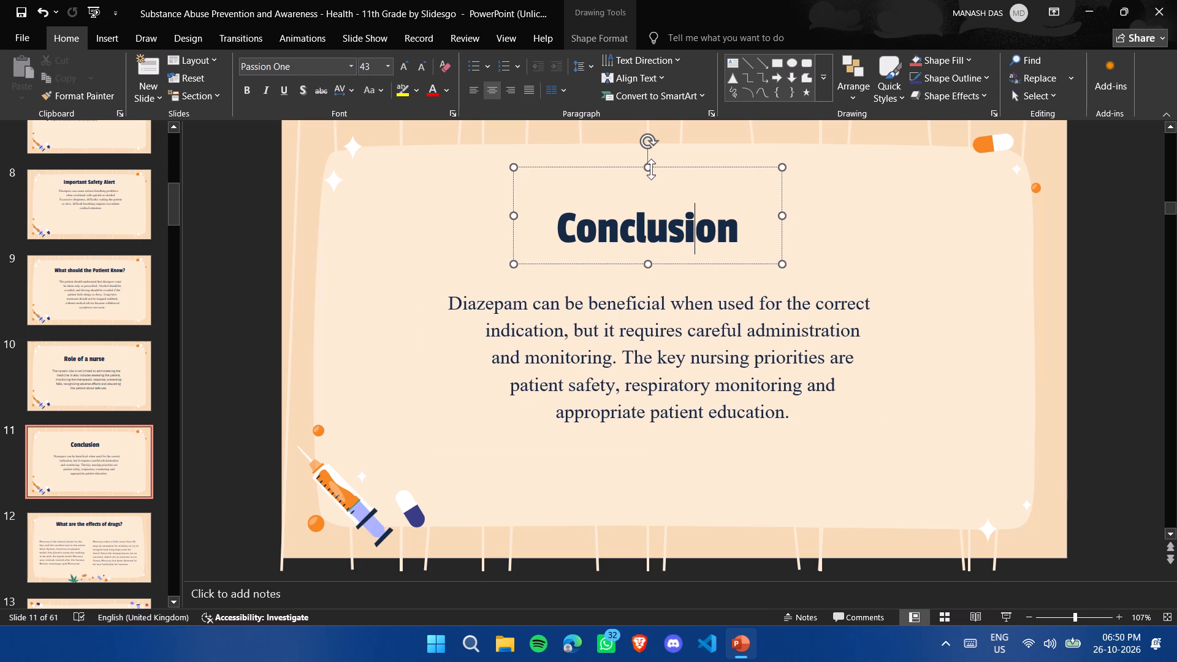
{"action": "left_click_drag", "start_coordinate": [649, 167], "coordinate": [651, 192]}
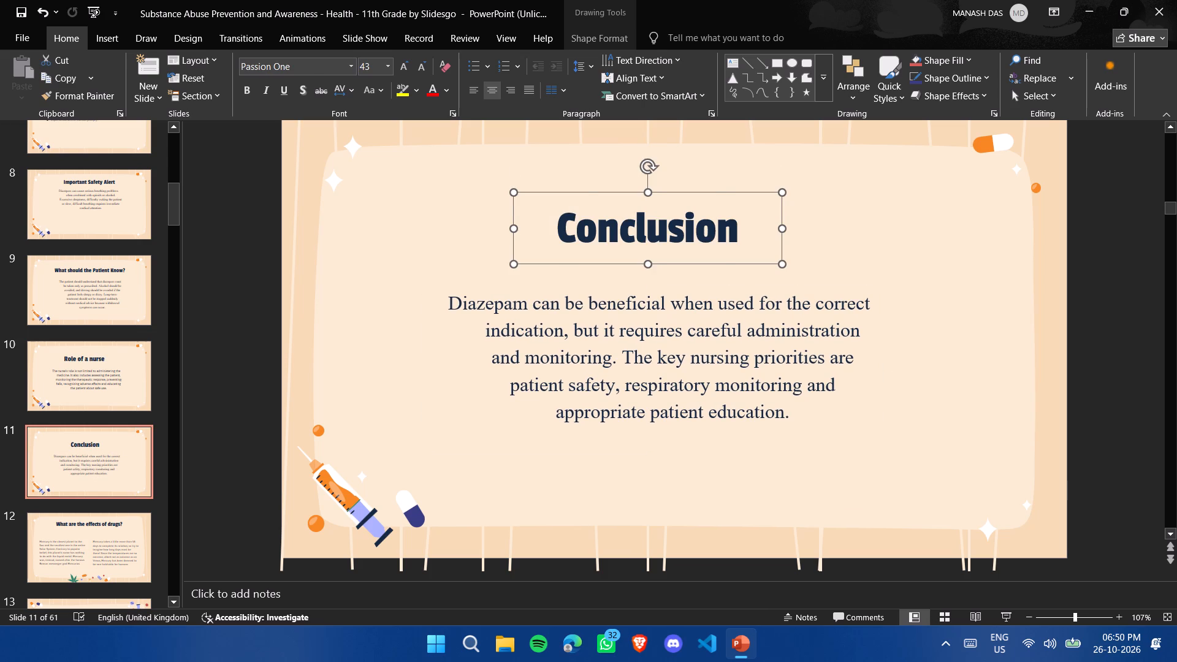
{"action": "left_click", "coordinate": [668, 188]}
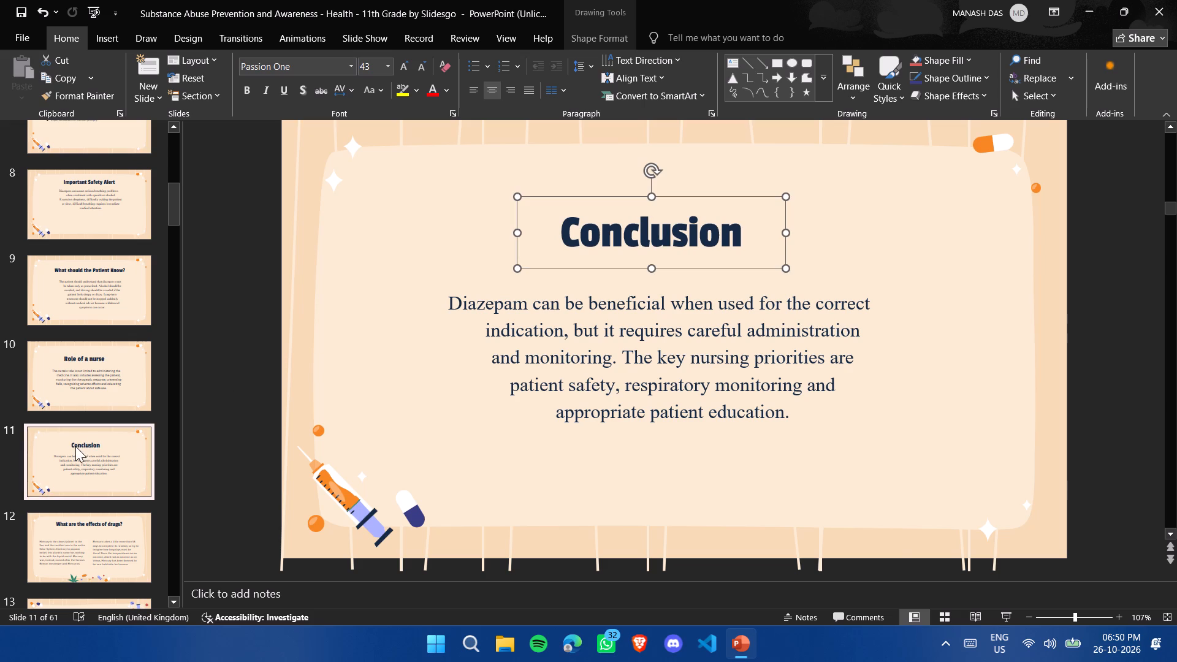
Delete the template slides "What are the effects of drugs?", "The other side of the coin" and "Do you can get them?" after the Conclusion slide.
{"action": "left_click", "coordinate": [102, 477]}
{"action": "left_click", "coordinate": [102, 522]}
{"action": "scroll", "coordinate": [136, 512], "scroll_direction": "down", "scroll_amount": 2}
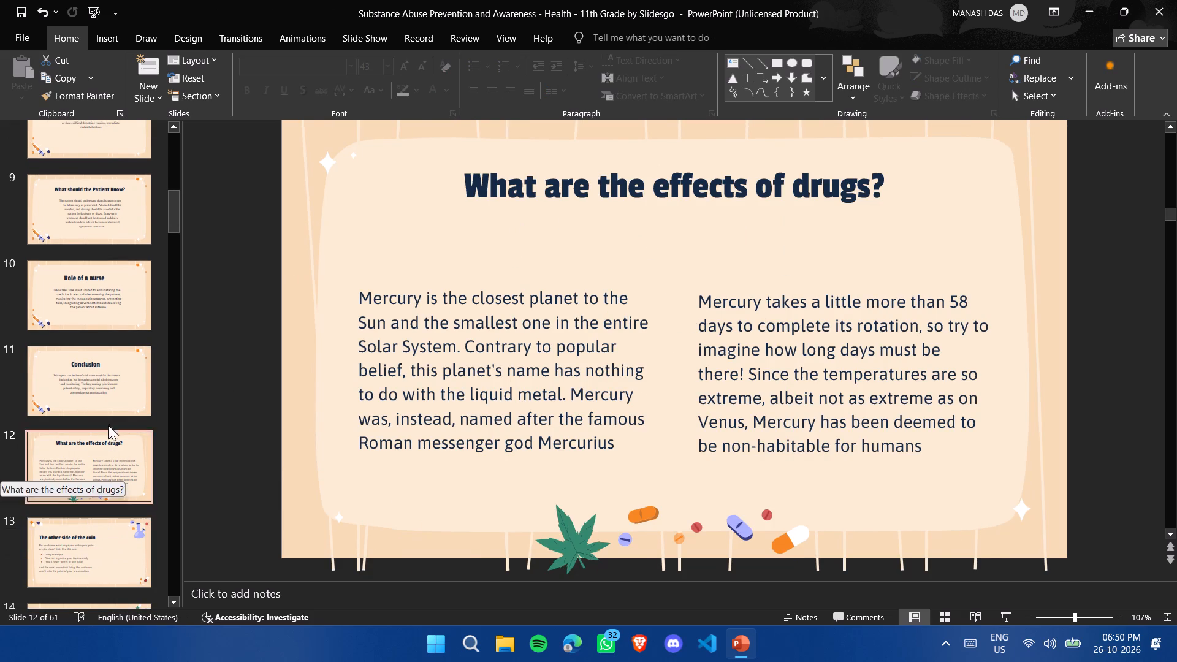
{"action": "left_click", "coordinate": [102, 378]}
{"action": "left_click", "coordinate": [102, 473]}
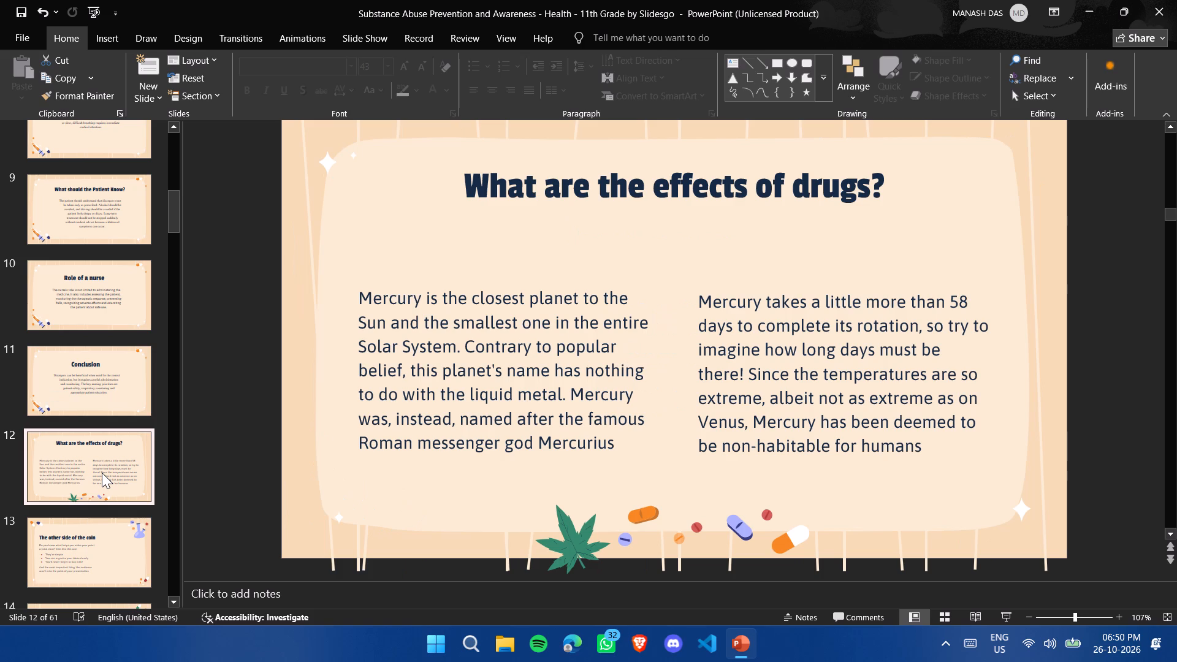
{"action": "key", "text": "Delete"}
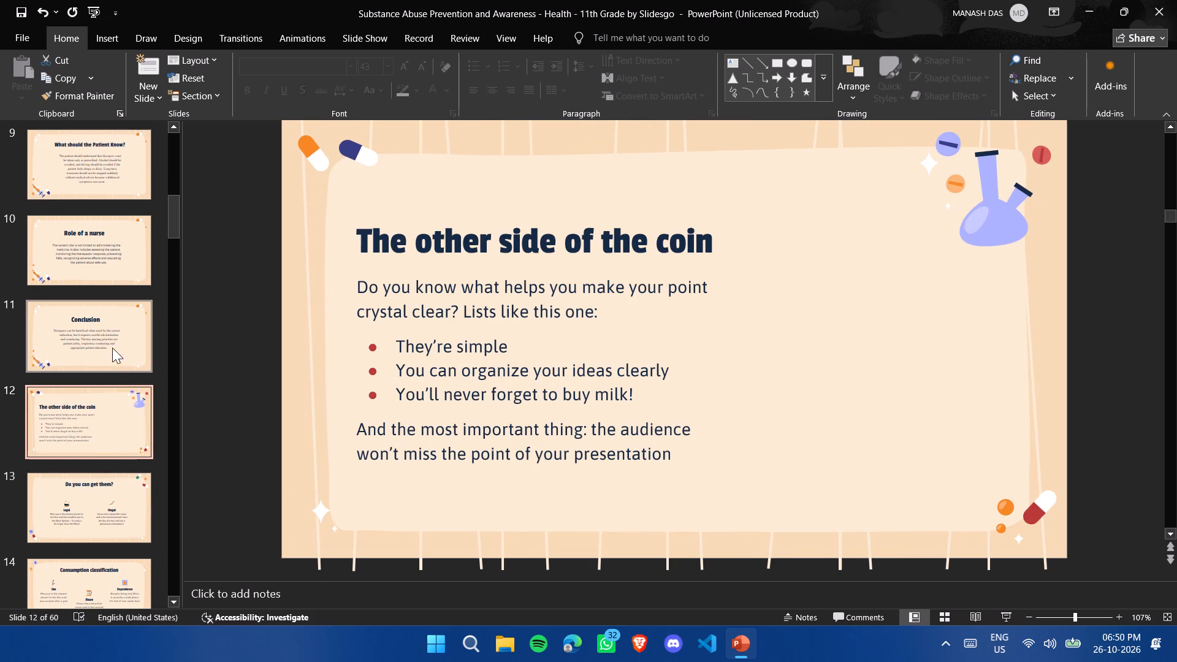
{"action": "left_click", "coordinate": [104, 412]}
{"action": "key", "text": "Delete"}
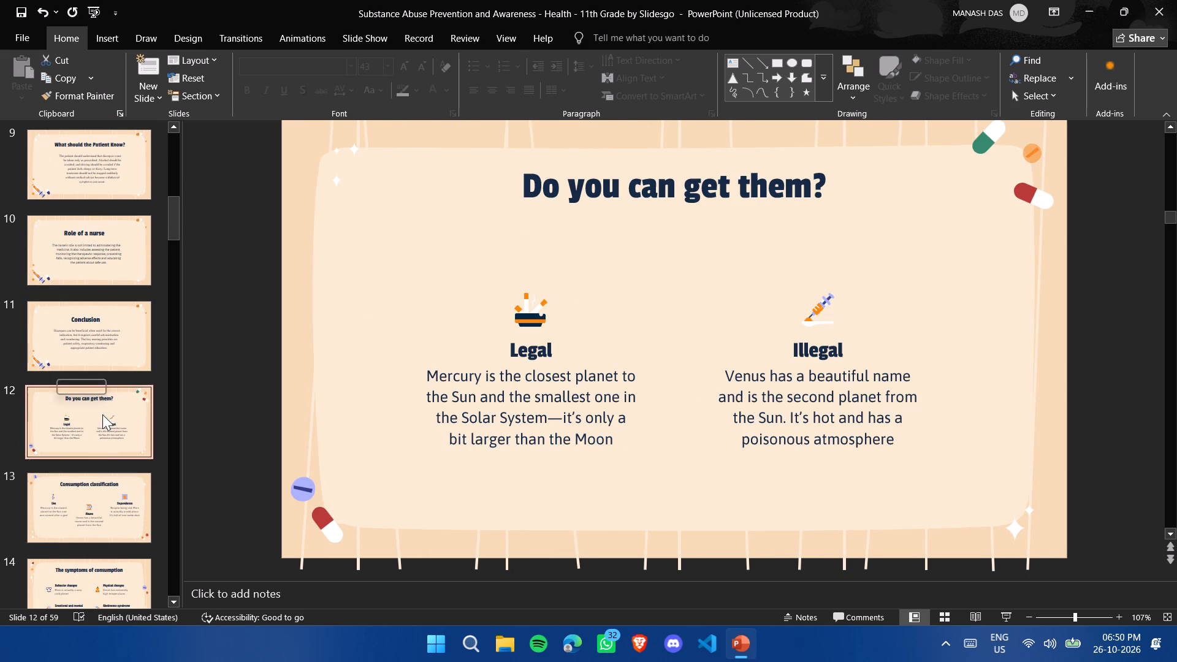
{"action": "left_click", "coordinate": [102, 424]}
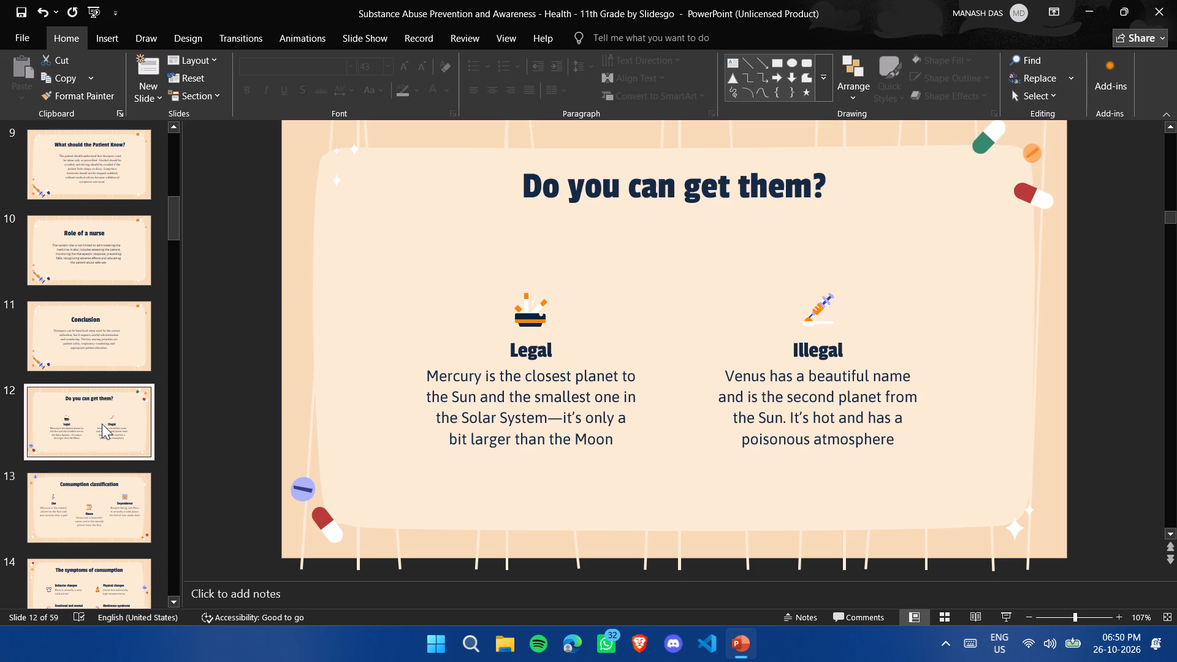
{"action": "key", "text": "Delete"}
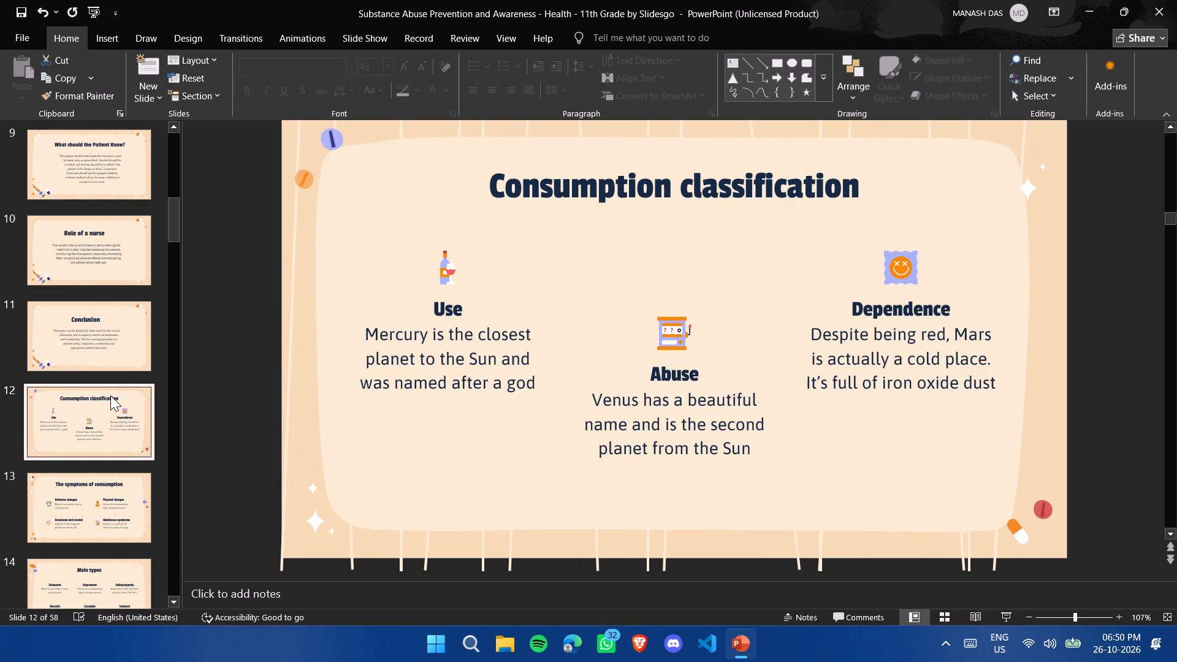
Delete the template slides "Consumption classification", "The symptoms of consumption", "Main types", "Awesome words" and the Someone Famous quote.
{"action": "key", "text": "Delete"}
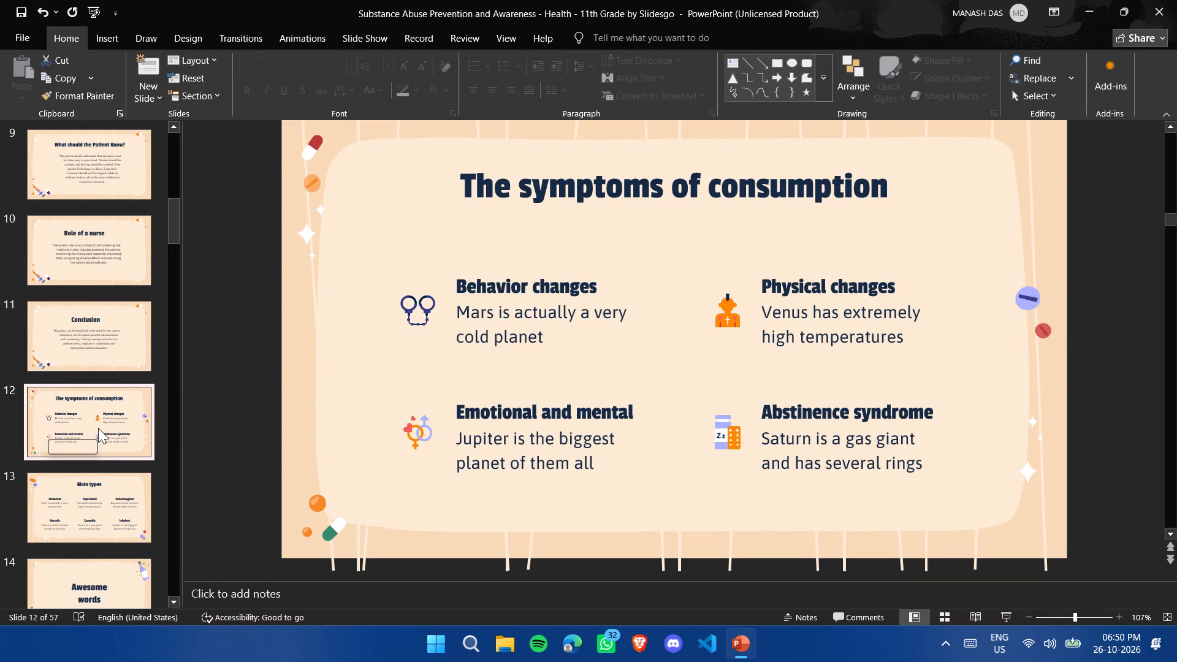
{"action": "key", "text": "Delete"}
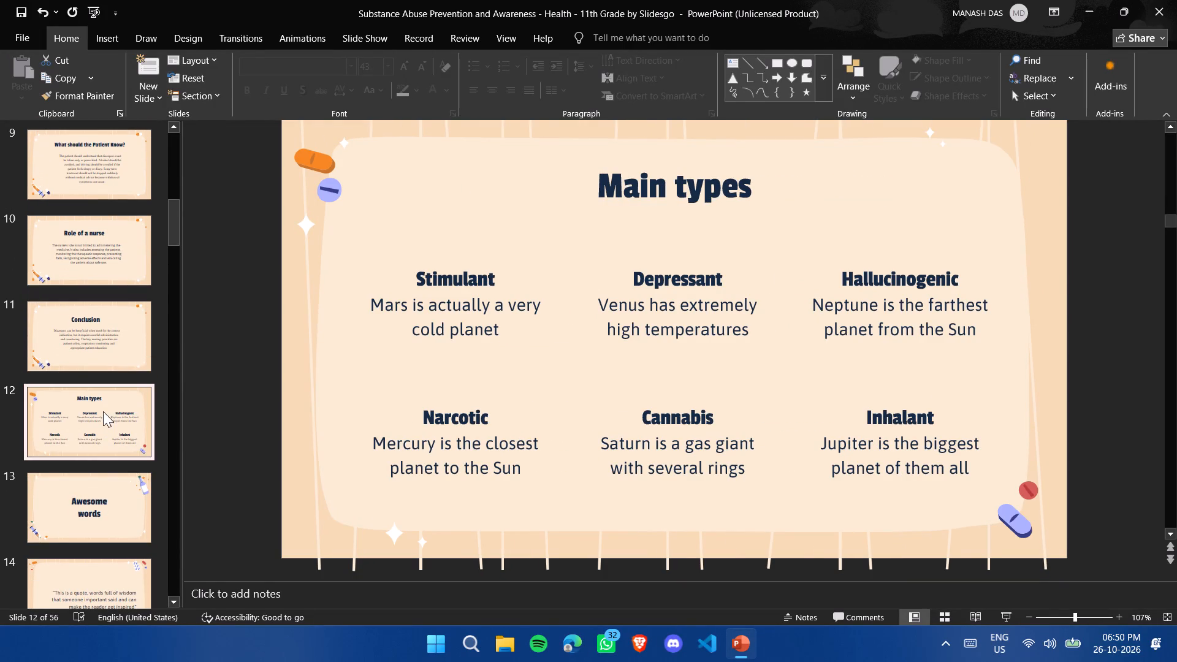
{"action": "key", "text": "Delete"}
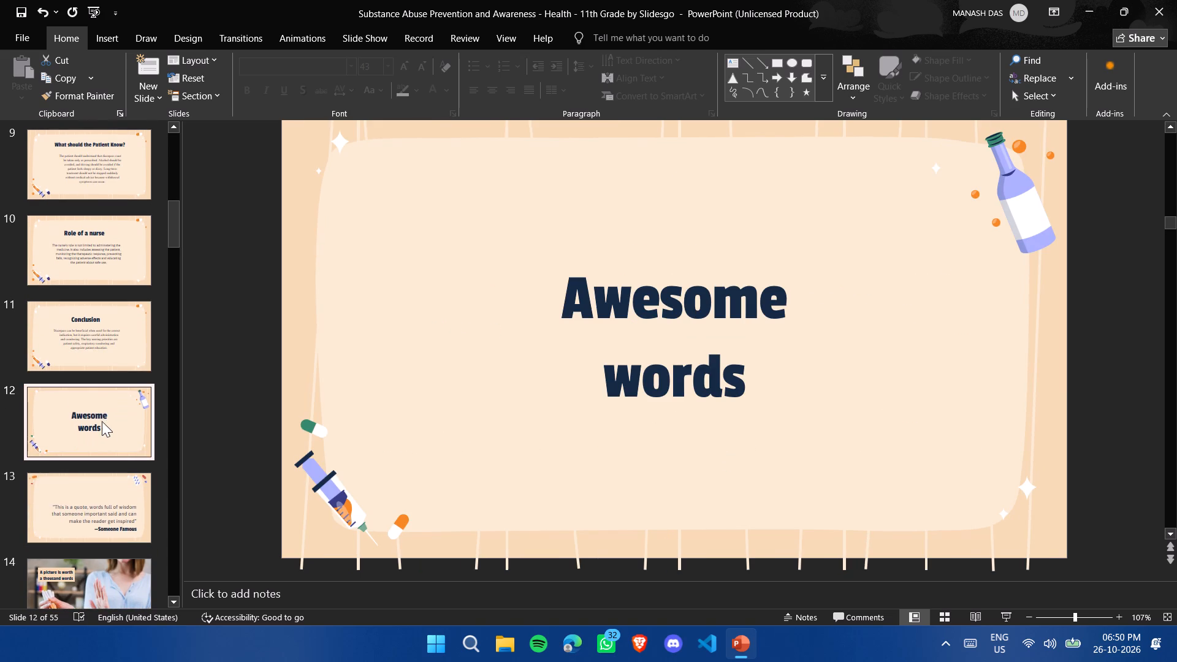
{"action": "key", "text": "Delete"}
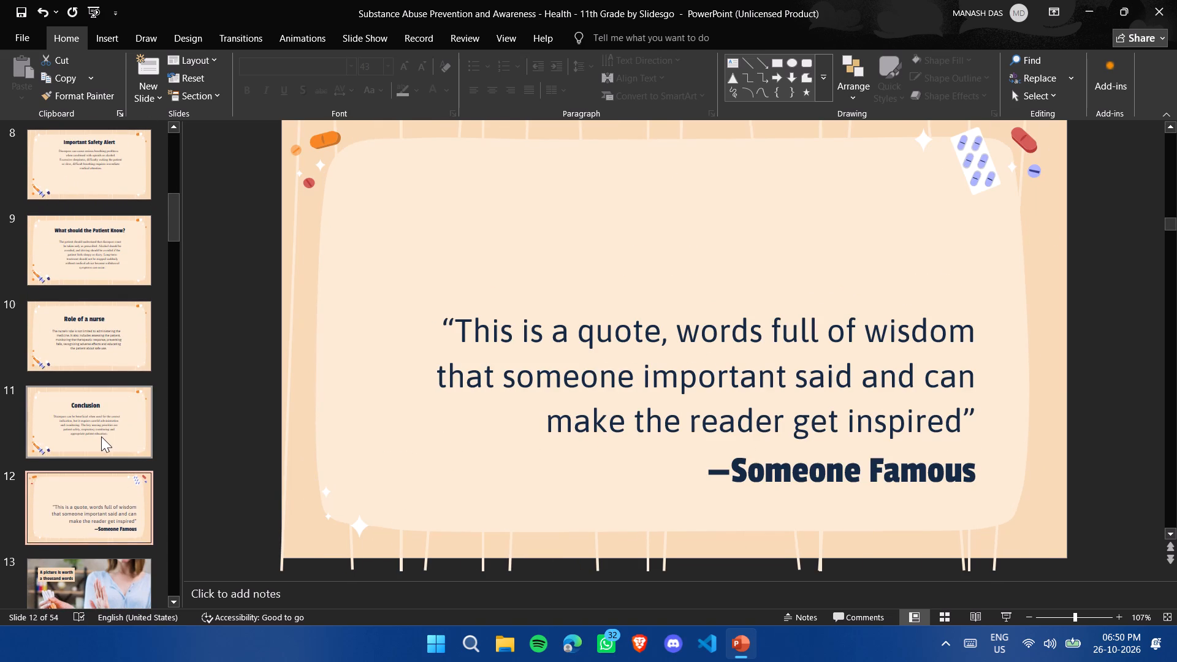
{"action": "key", "text": "Delete"}
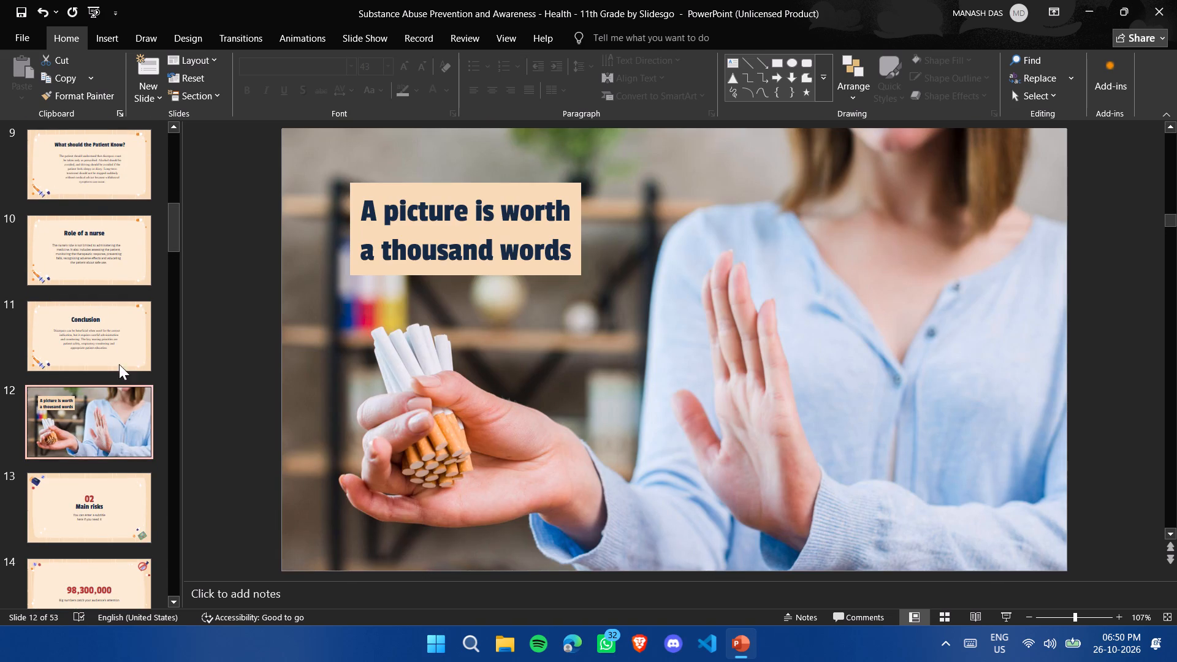
Keeping the picture slide 12, delete the "Main risks", 98,300,000, "9h 55m 23s", "What is consumed more?" and "Computer mockup" slides after it.
{"action": "left_click", "coordinate": [112, 501]}
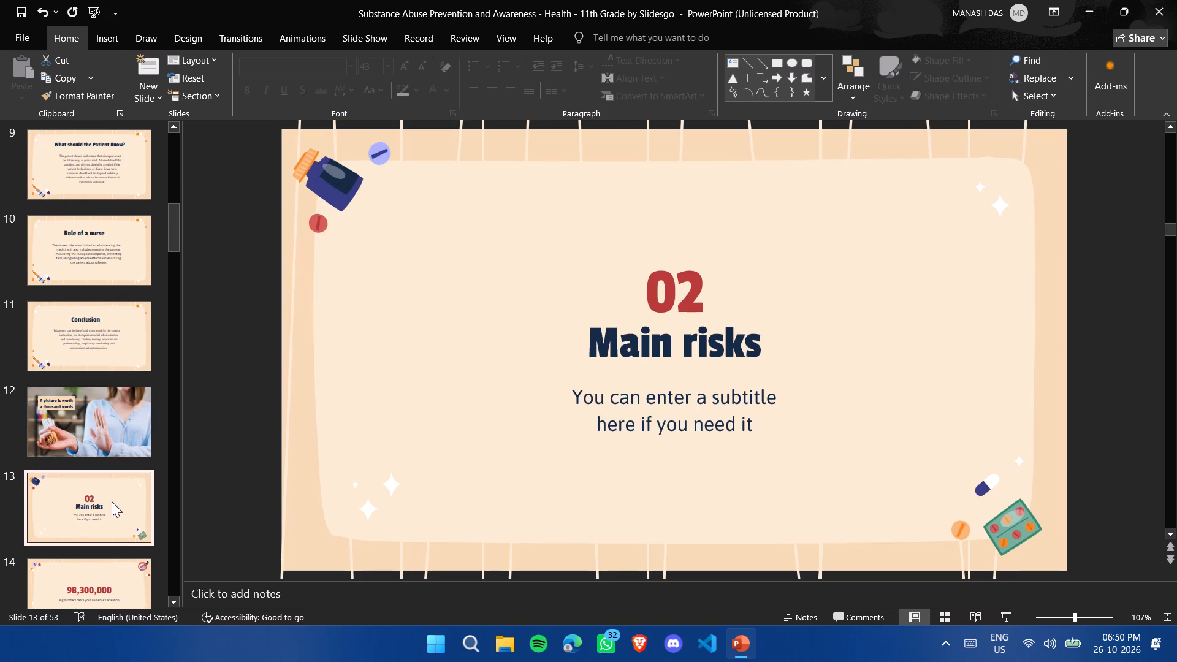
{"action": "scroll", "coordinate": [112, 501], "scroll_direction": "down", "scroll_amount": 1}
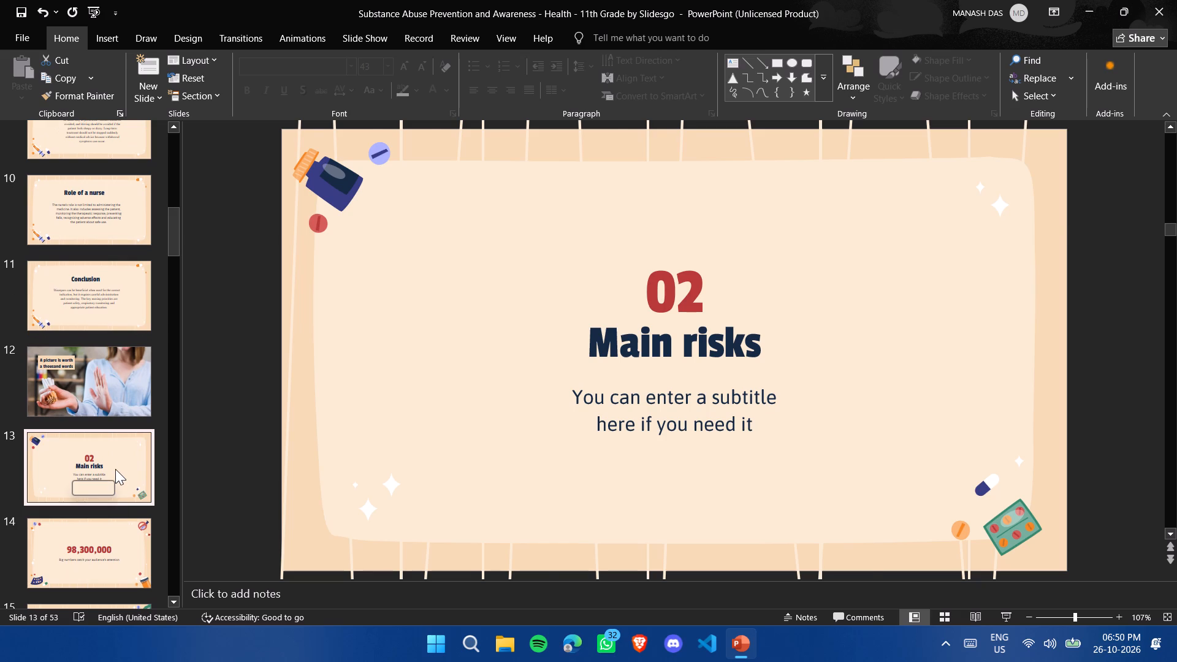
{"action": "key", "text": "Delete"}
{"action": "left_click", "coordinate": [115, 425]}
{"action": "key", "text": "Delete"}
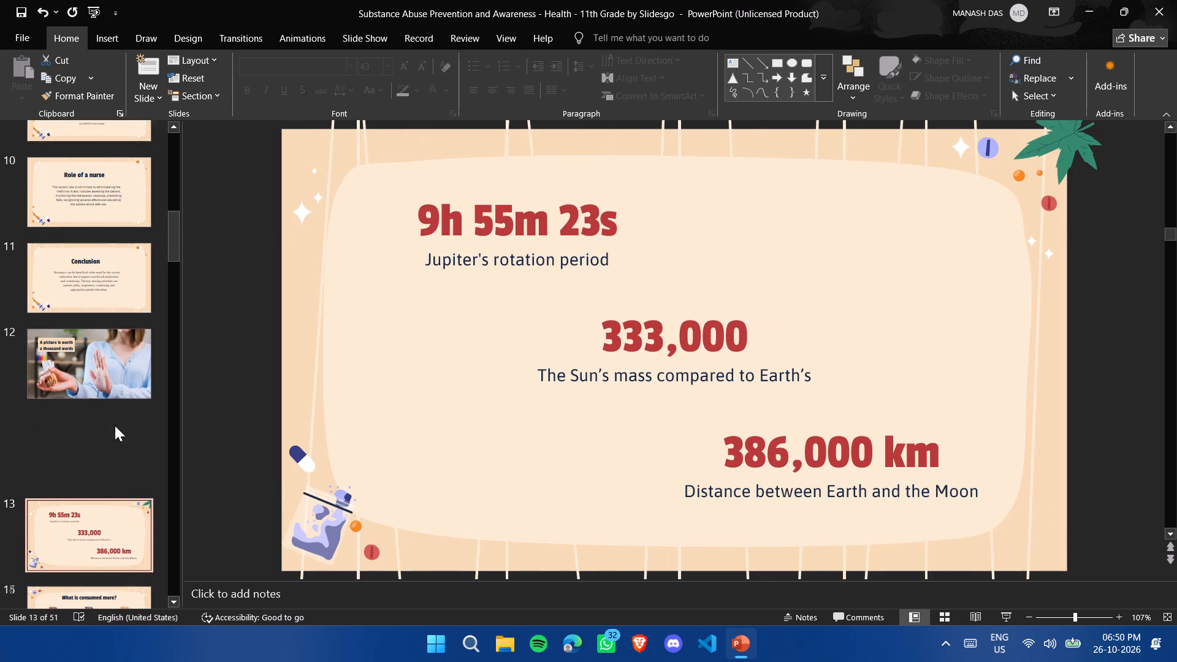
{"action": "left_click", "coordinate": [115, 425]}
{"action": "key", "text": "Delete"}
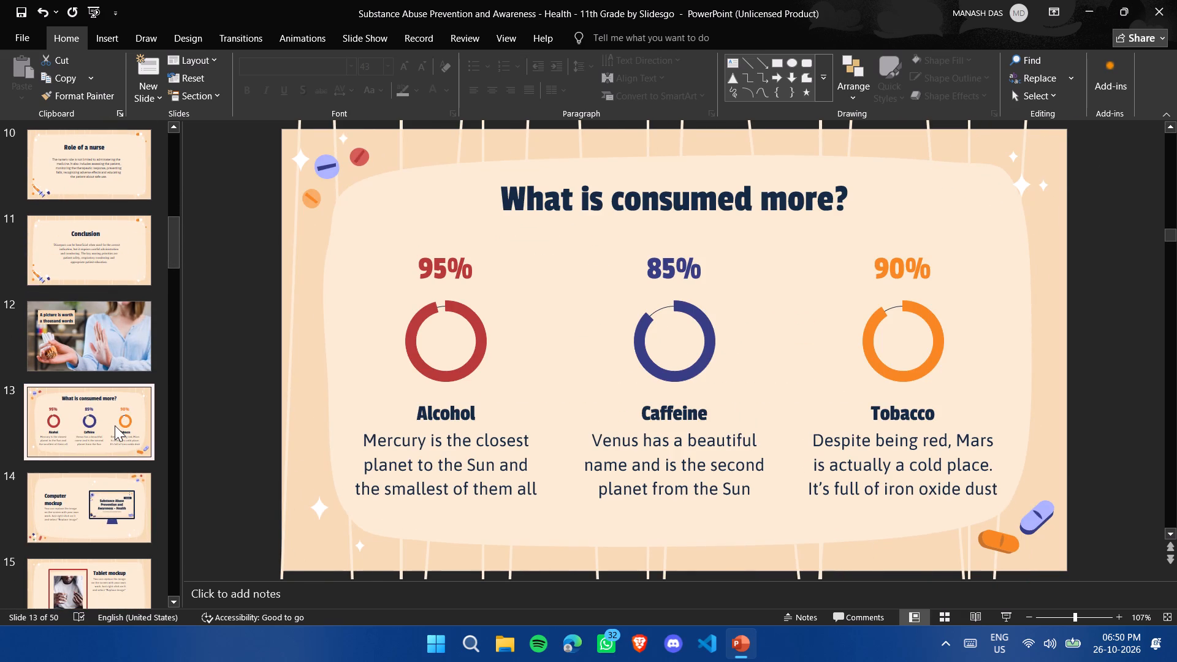
{"action": "key", "text": "Delete"}
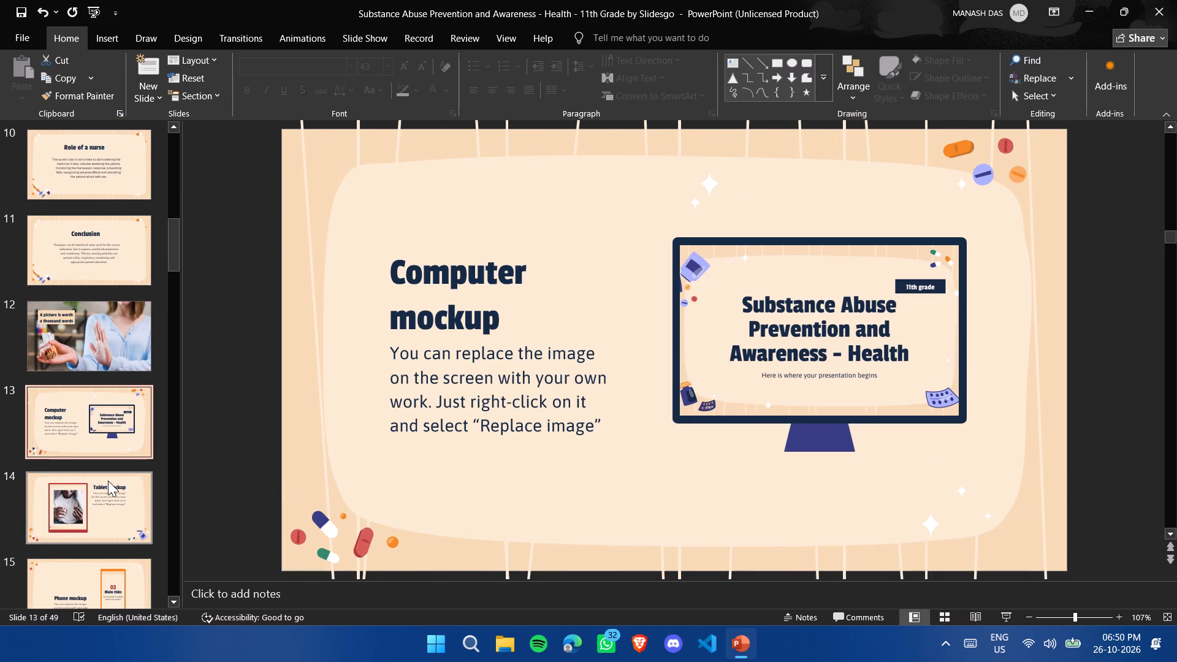
{"action": "key", "text": "Delete"}
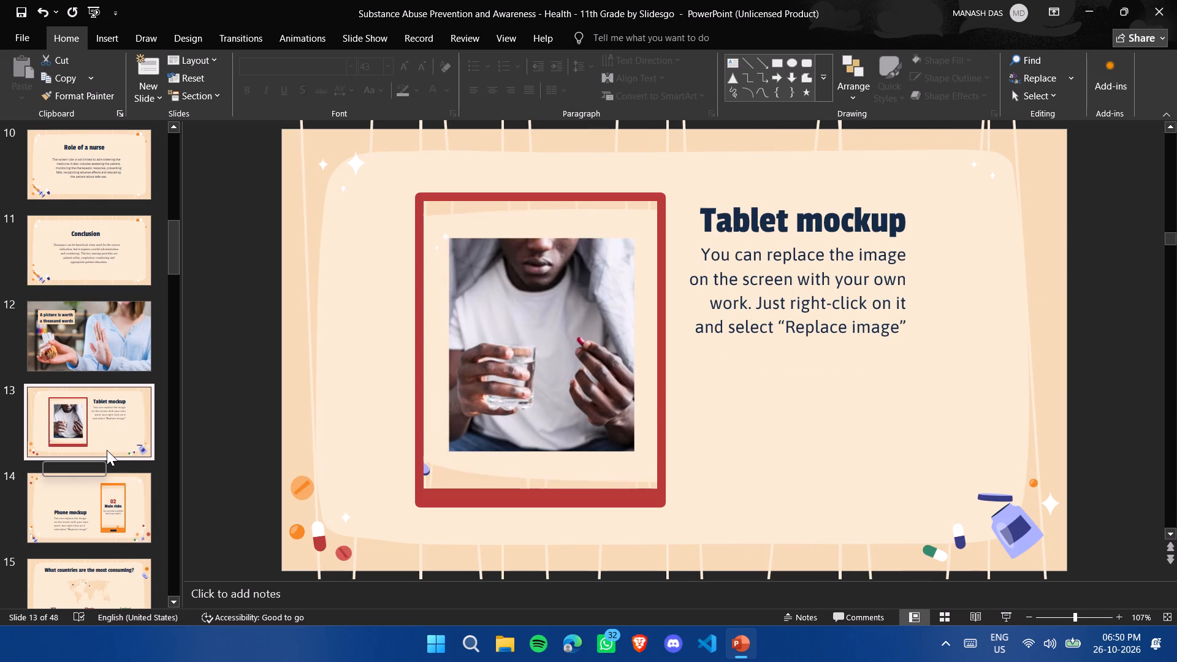
Nudge the red tablet frame on the "Tablet mockup" slide slightly upward.
{"action": "scroll", "coordinate": [107, 449], "scroll_direction": "up", "scroll_amount": 13}
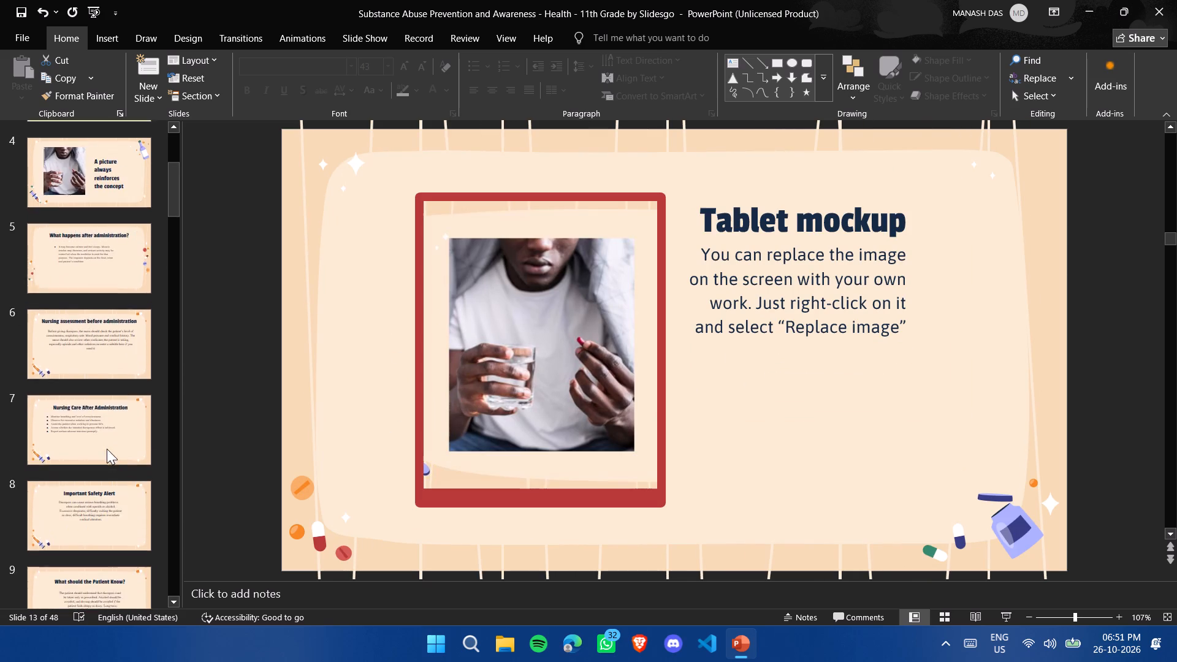
{"action": "scroll", "coordinate": [107, 449], "scroll_direction": "up", "scroll_amount": 9}
{"action": "left_click", "coordinate": [503, 500]}
{"action": "left_click", "coordinate": [553, 508]}
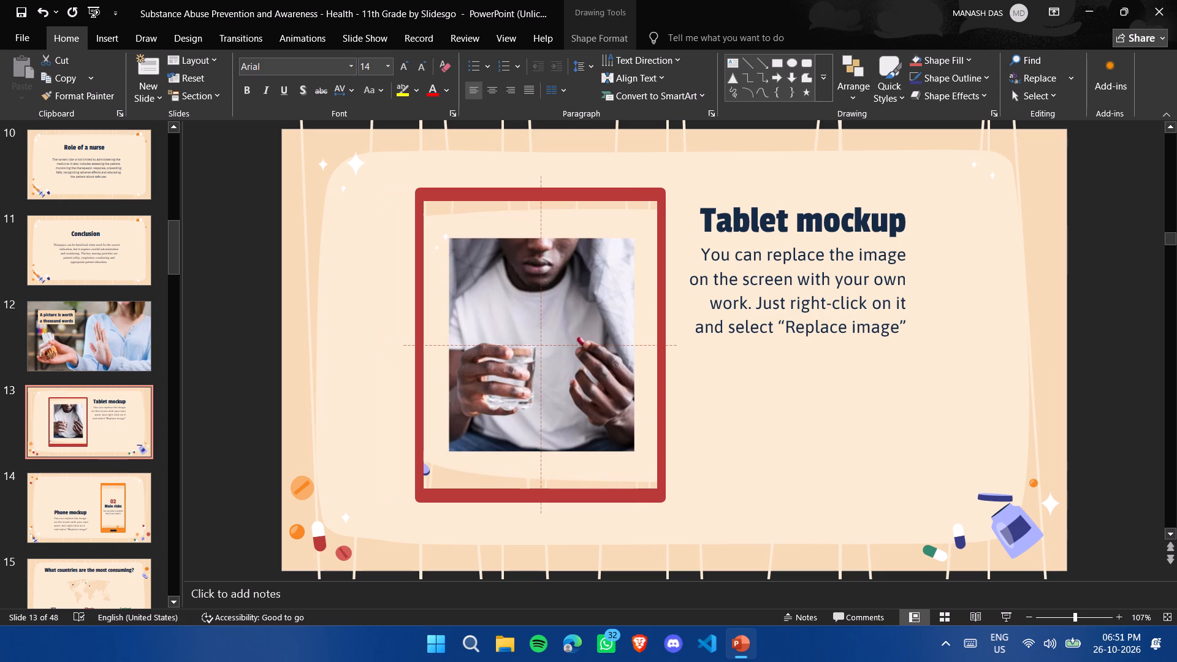
Review the picture on slide 4 and the remaining template slides 13 to 15 with the tablet mockup, phone mockup and world map.
{"action": "scroll", "coordinate": [131, 367], "scroll_direction": "up", "scroll_amount": 12}
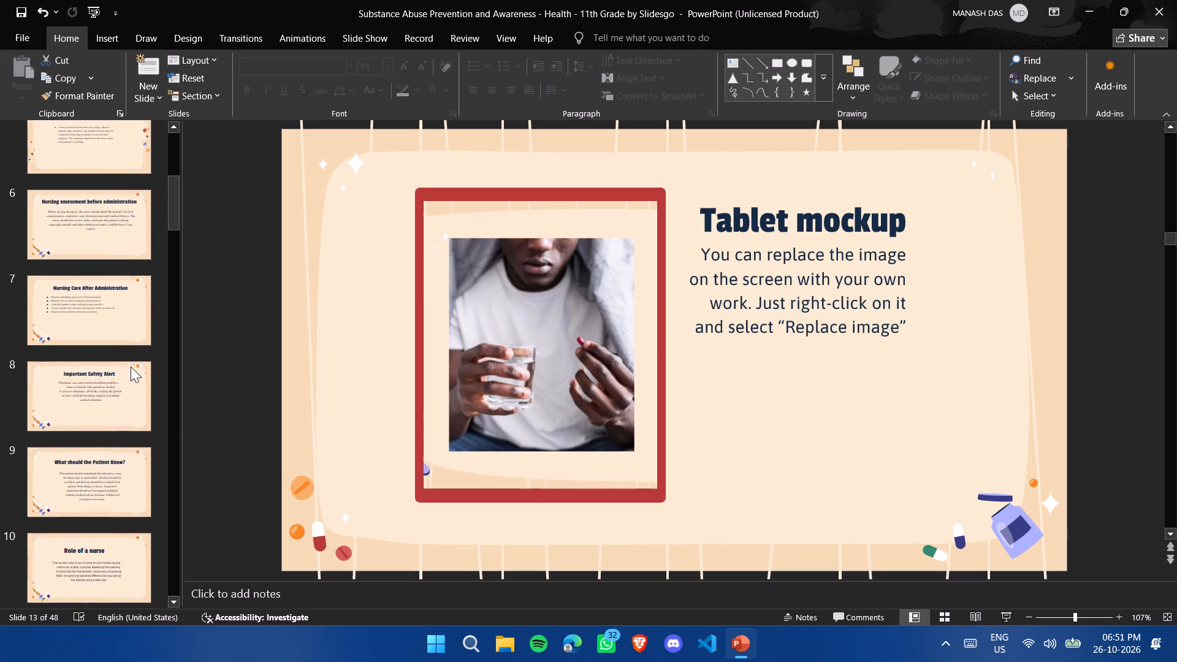
{"action": "scroll", "coordinate": [131, 367], "scroll_direction": "up", "scroll_amount": 4}
{"action": "left_click", "coordinate": [69, 292]}
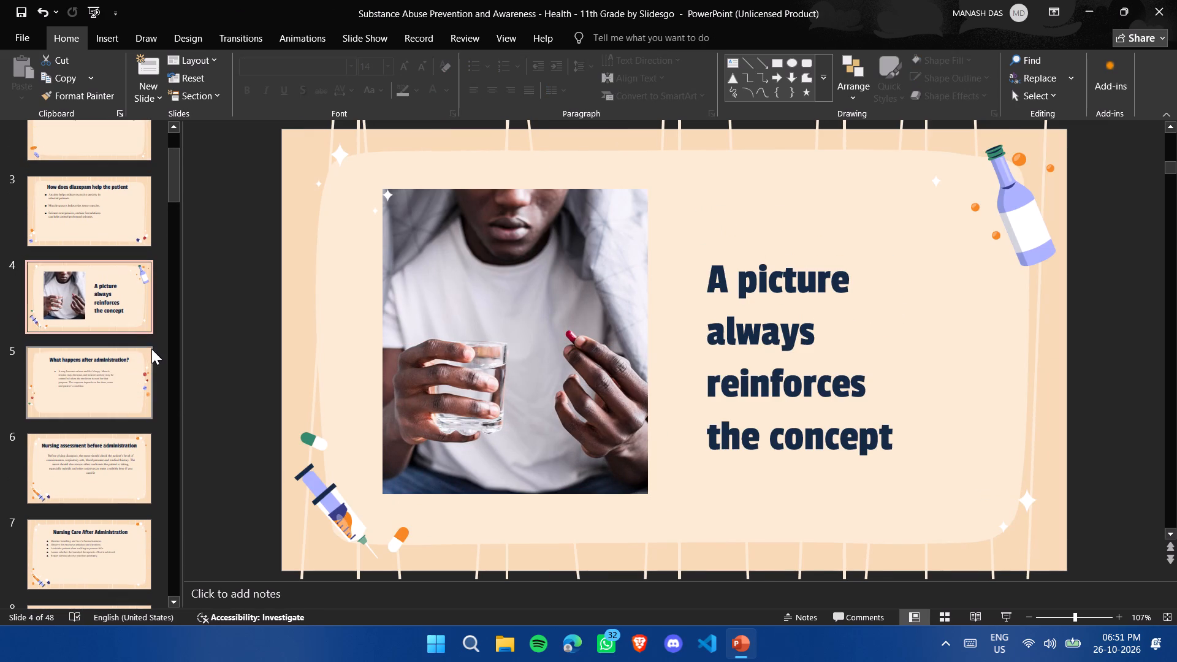
{"action": "scroll", "coordinate": [102, 437], "scroll_direction": "down", "scroll_amount": 8}
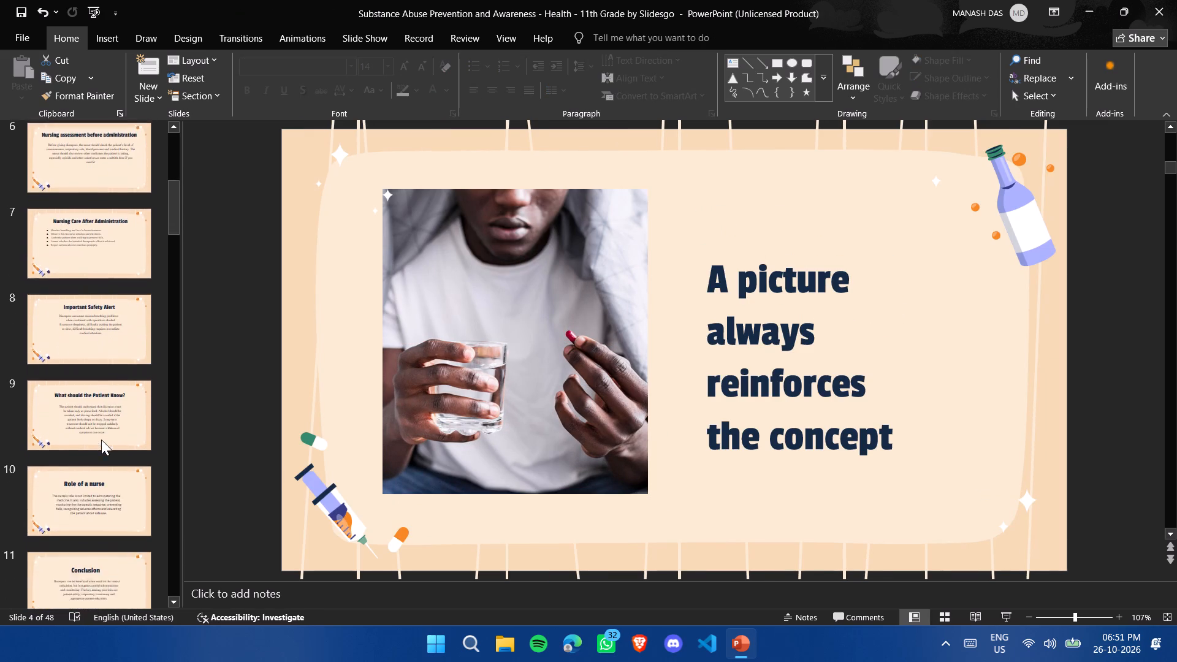
{"action": "scroll", "coordinate": [101, 439], "scroll_direction": "down", "scroll_amount": 9}
{"action": "left_click", "coordinate": [109, 370]}
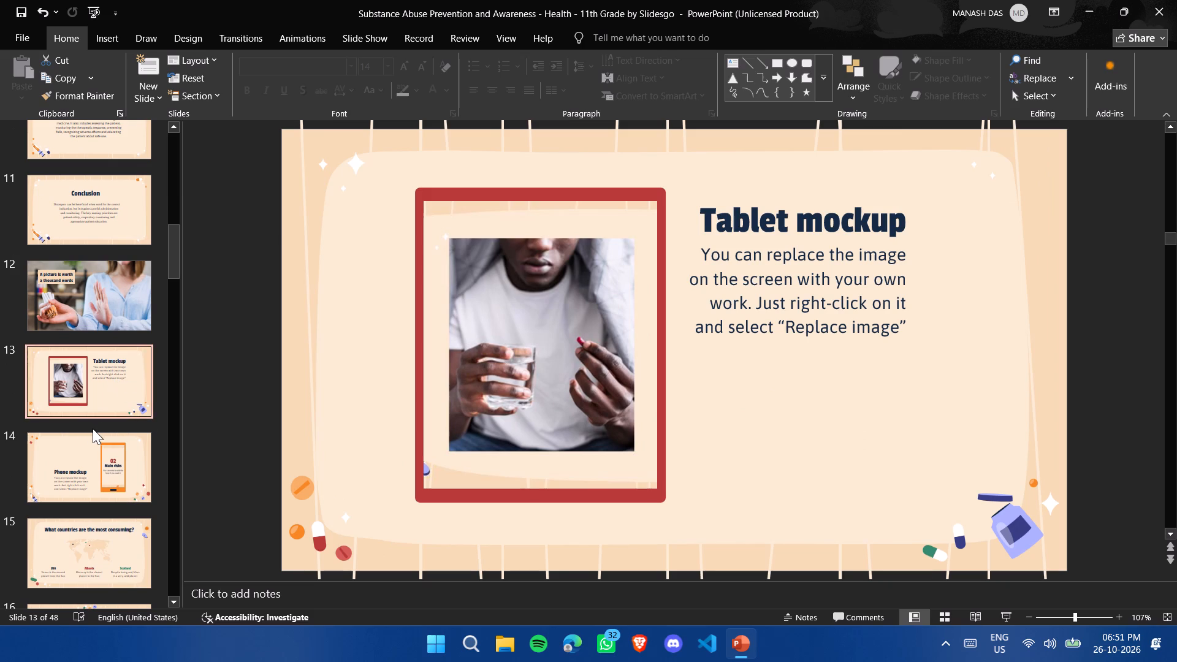
{"action": "left_click", "coordinate": [113, 464]}
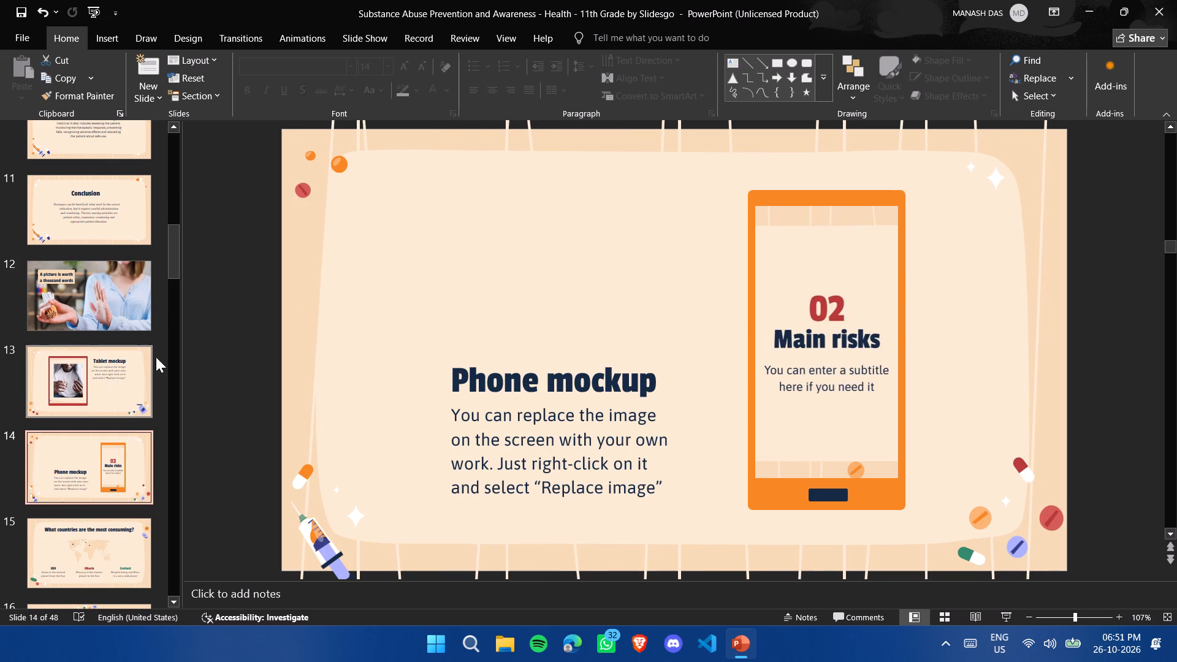
{"action": "left_click", "coordinate": [114, 365]}
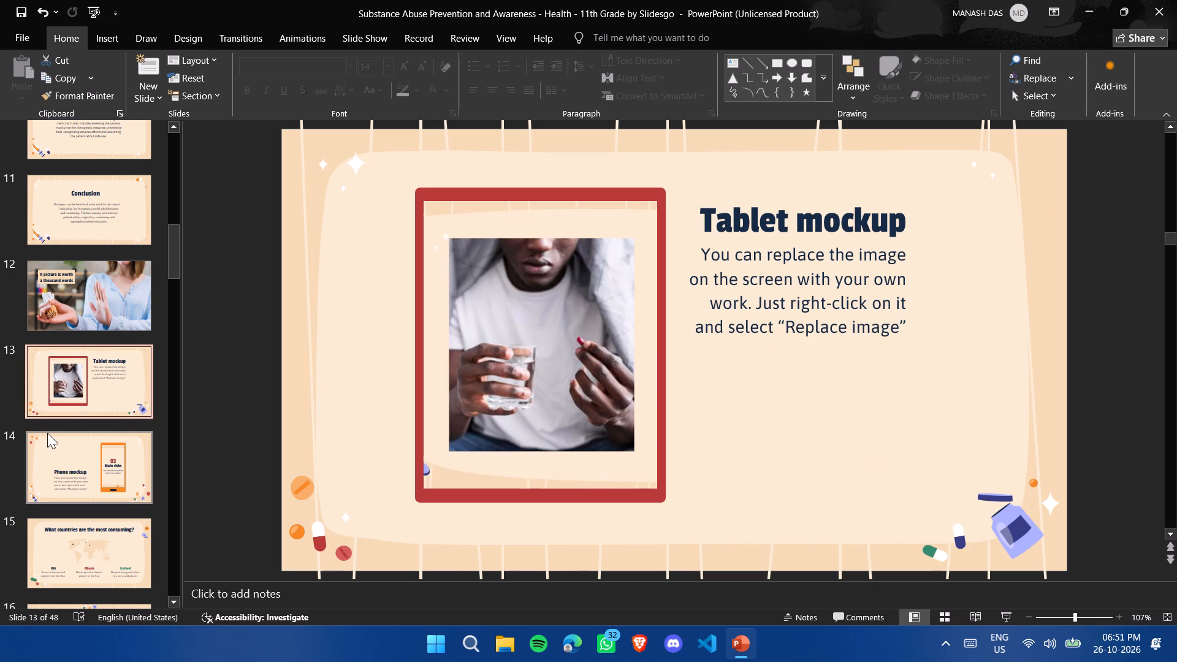
{"action": "scroll", "coordinate": [47, 433], "scroll_direction": "down", "scroll_amount": 4}
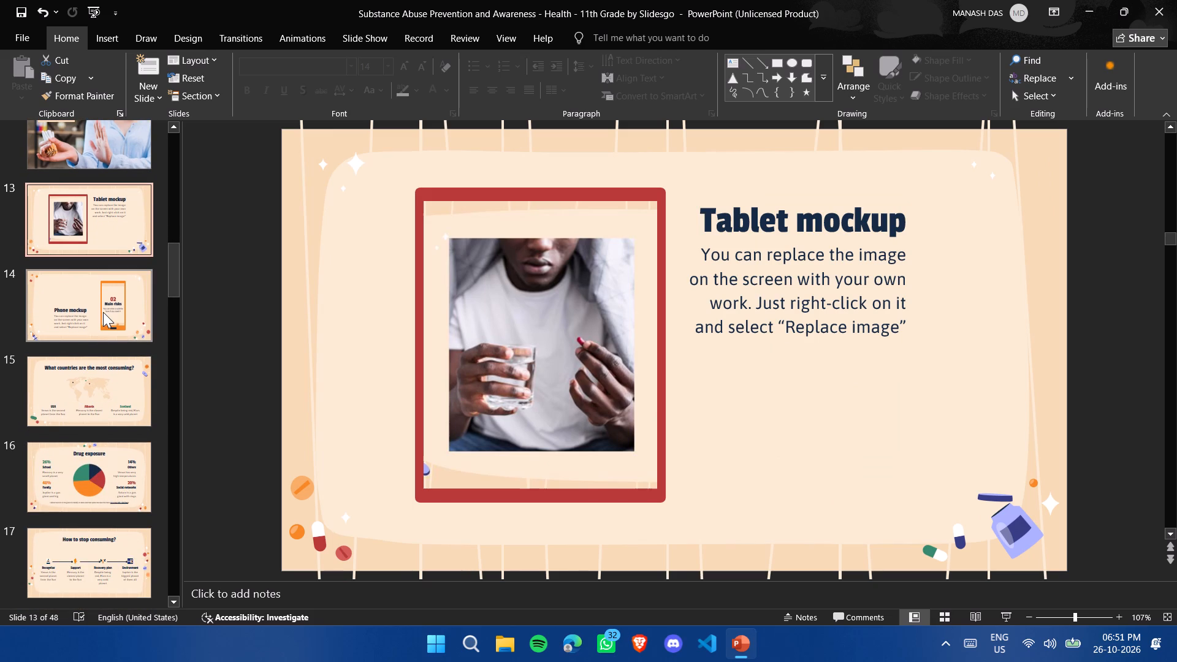
{"action": "left_click", "coordinate": [96, 412]}
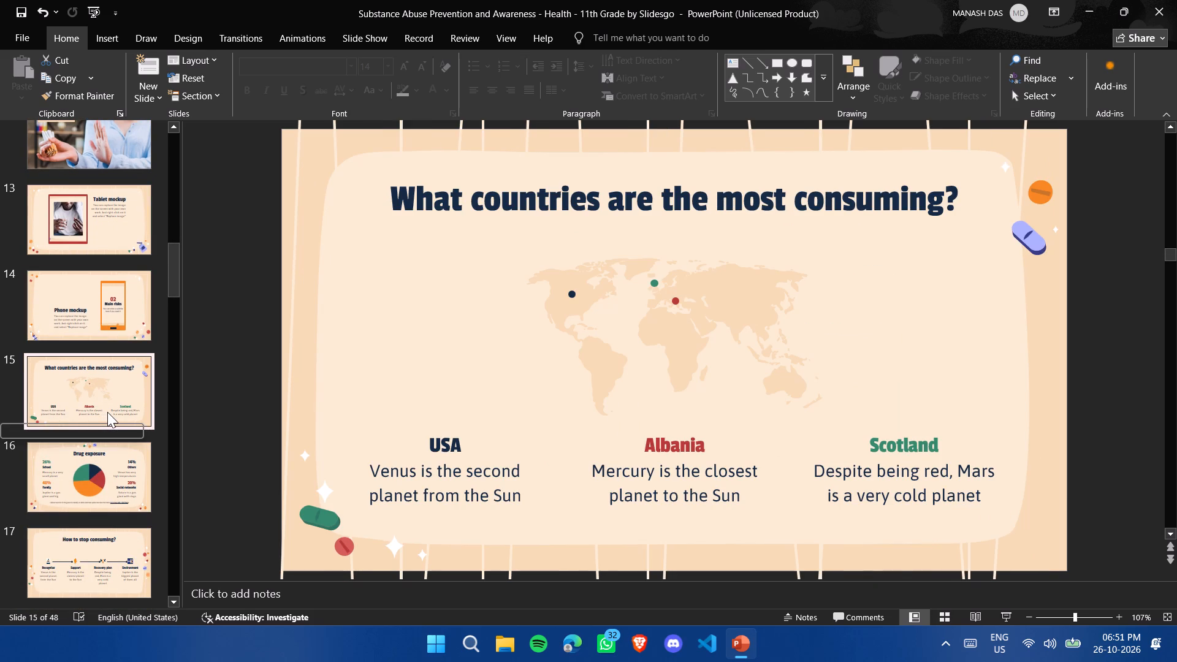
Delete the template slides "What countries are the most consuming?", "Drug exposure" and "How to stop consuming?".
{"action": "key", "text": "Delete"}
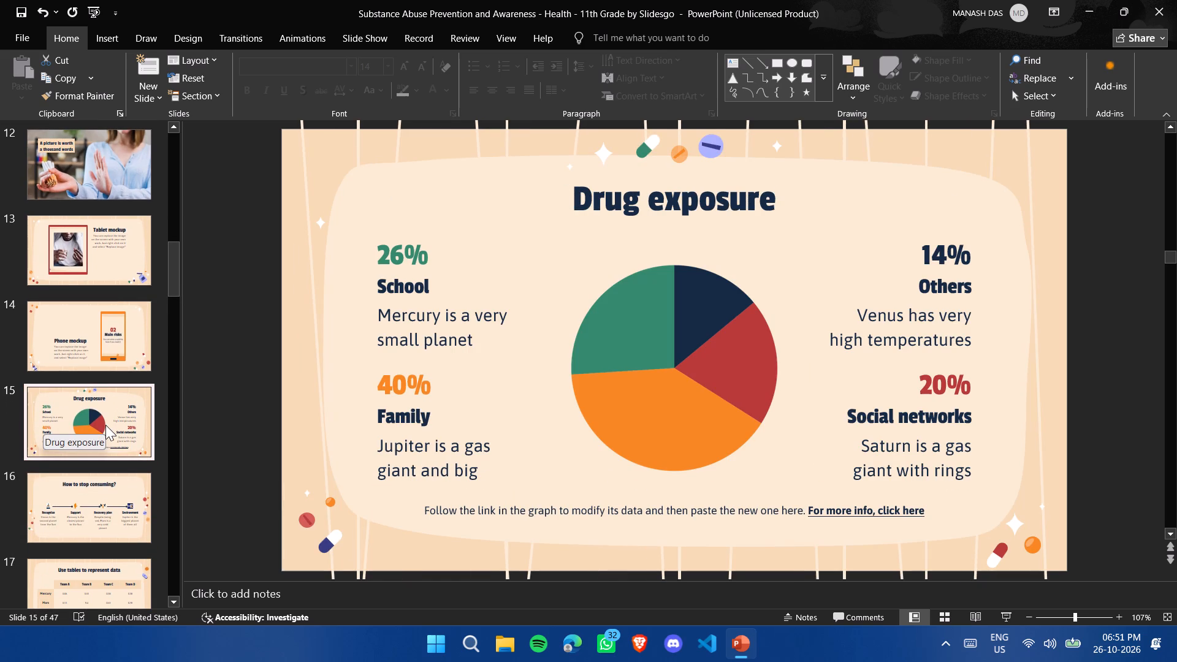
{"action": "left_click", "coordinate": [111, 423]}
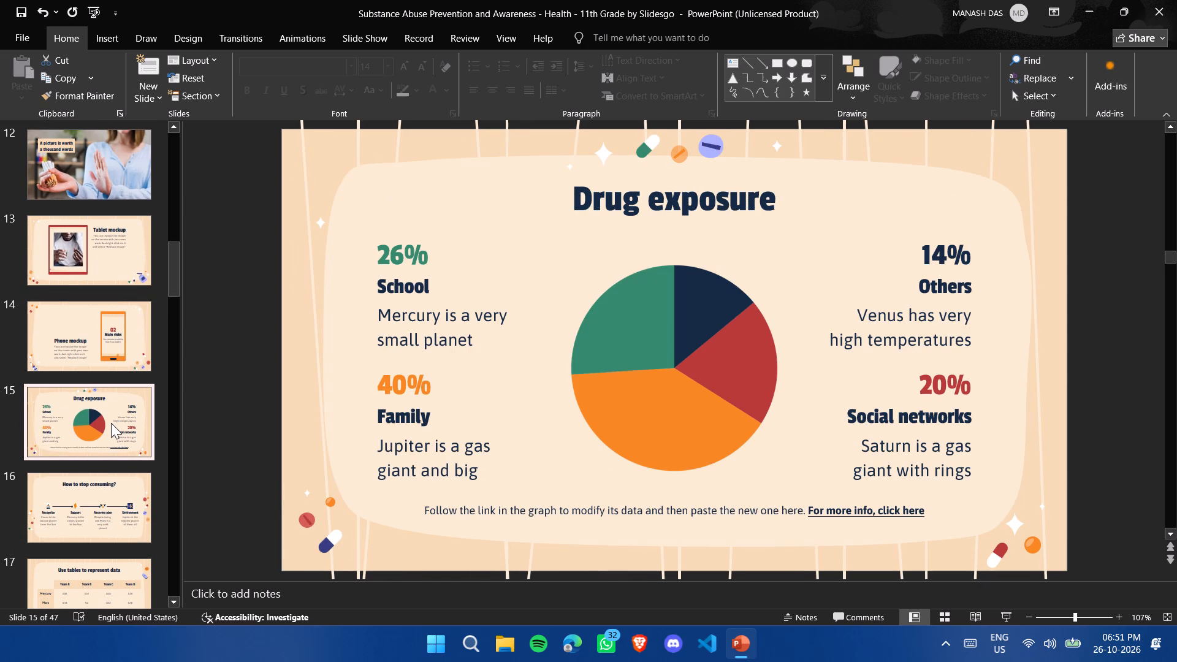
{"action": "key", "text": "Delete"}
{"action": "left_click", "coordinate": [106, 490]}
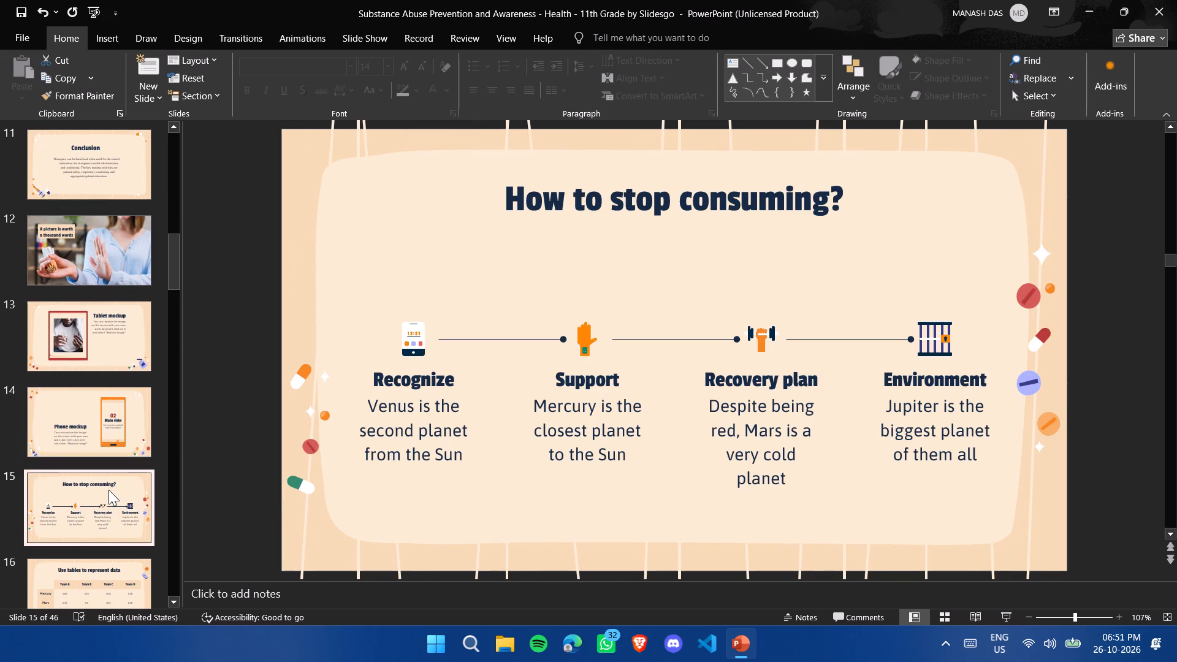
{"action": "scroll", "coordinate": [109, 490], "scroll_direction": "down", "scroll_amount": 2}
{"action": "key", "text": "Delete"}
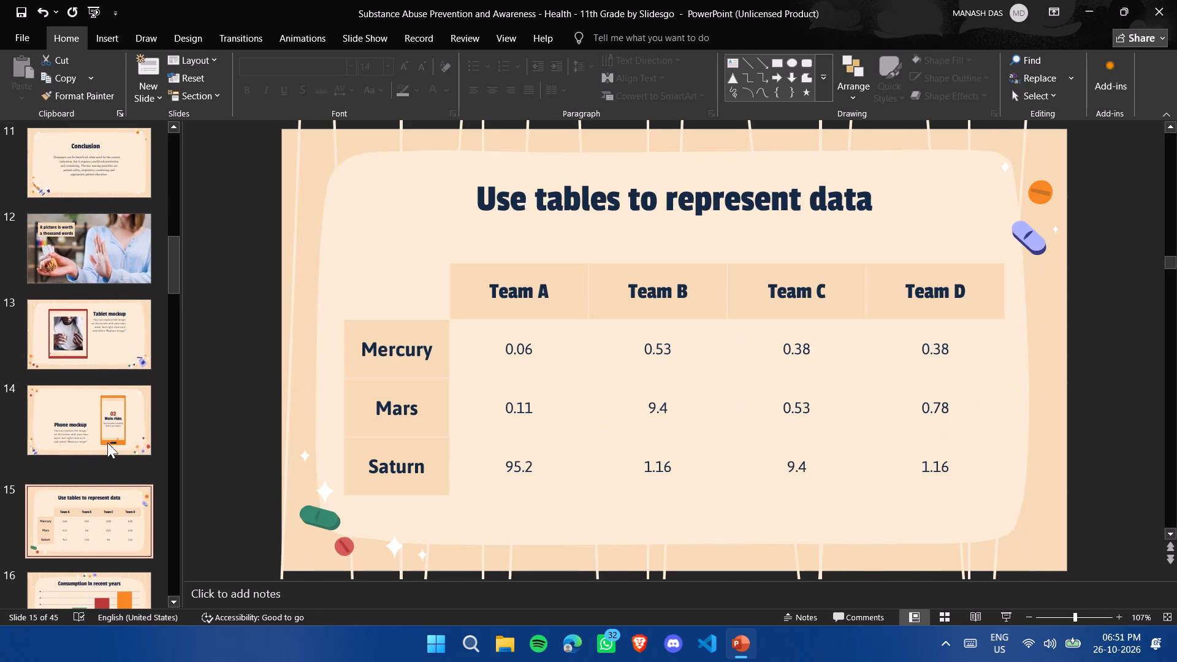
Delete the template slides "Use tables to represent data", "Consumption in recent years" and "Drug effects".
{"action": "left_click", "coordinate": [109, 492]}
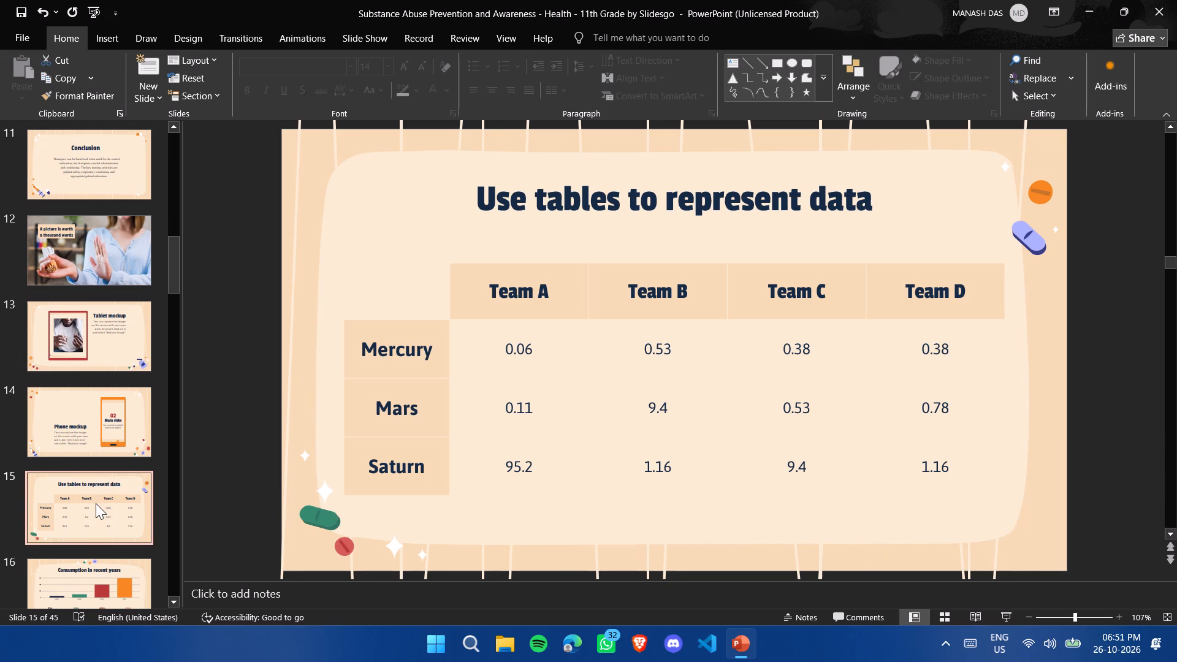
{"action": "scroll", "coordinate": [98, 504], "scroll_direction": "down", "scroll_amount": 8}
{"action": "left_click", "coordinate": [85, 212]}
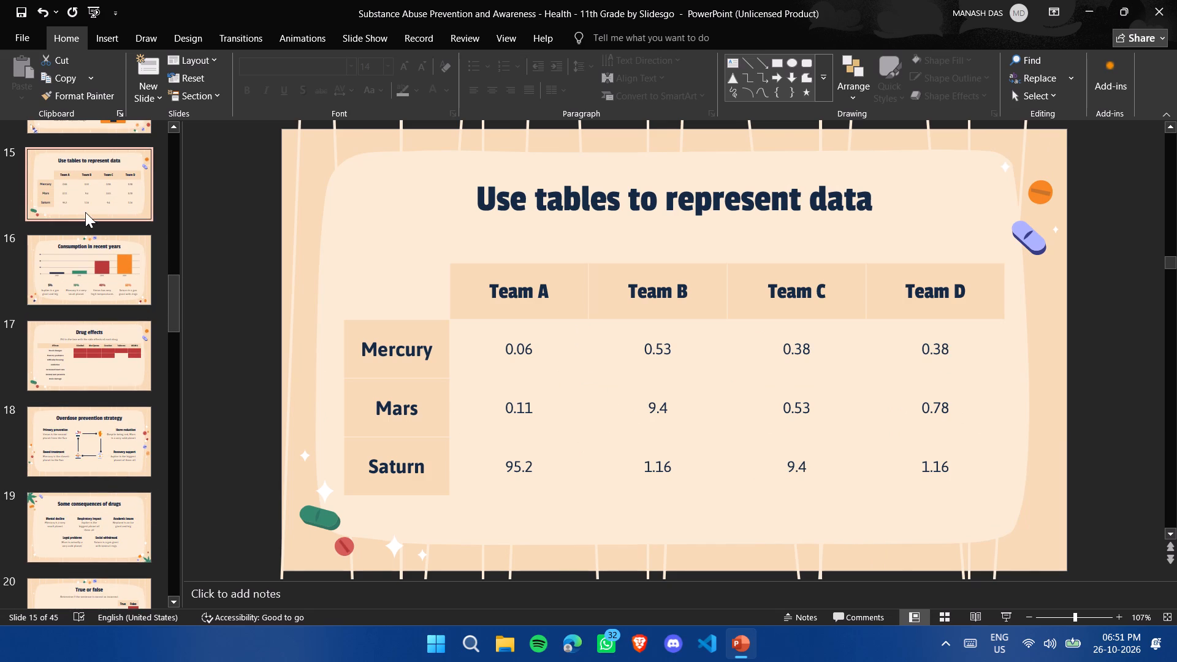
{"action": "key", "text": "Delete"}
{"action": "key", "text": "Delete"}
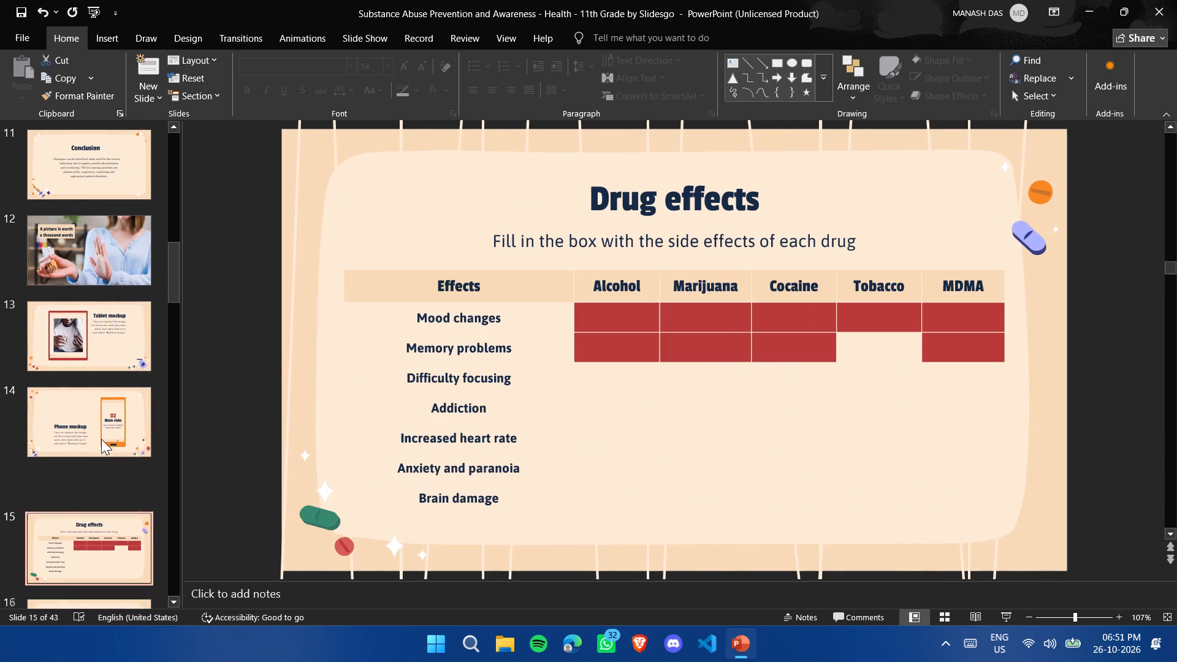
{"action": "key", "text": "Delete"}
Delete the template slides "Overdose prevention strategy", "Some consequences of drugs", "True or false" and "Interesting bibliography".
{"action": "scroll", "coordinate": [100, 508], "scroll_direction": "down", "scroll_amount": 4}
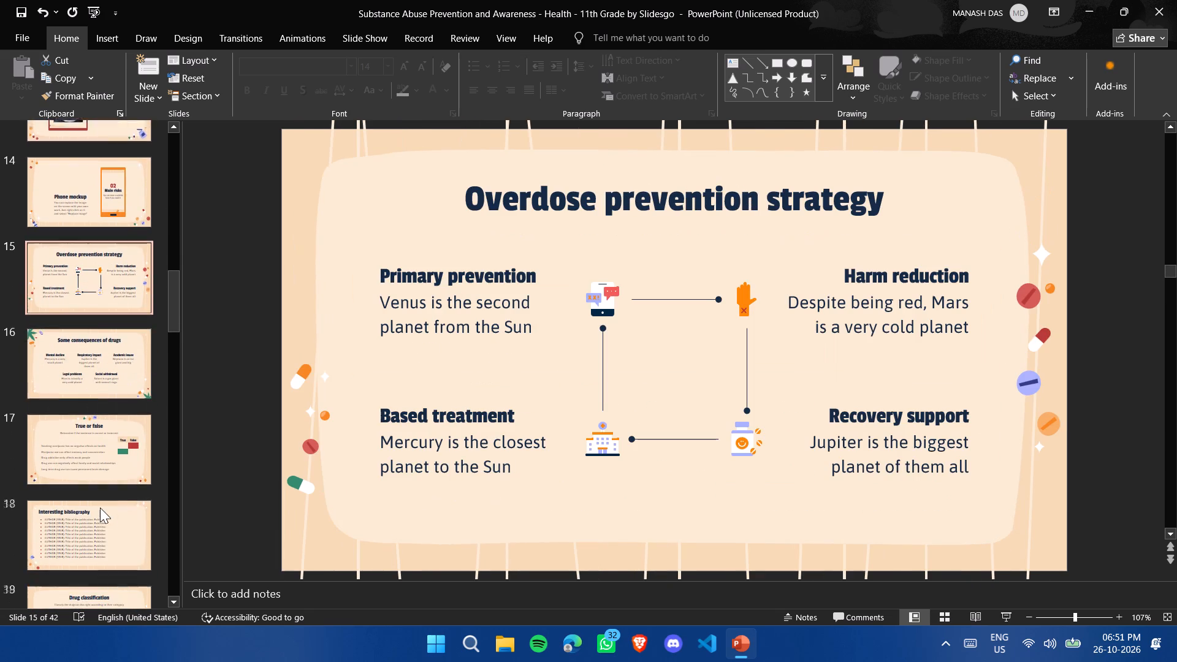
{"action": "scroll", "coordinate": [100, 508], "scroll_direction": "down", "scroll_amount": 1}
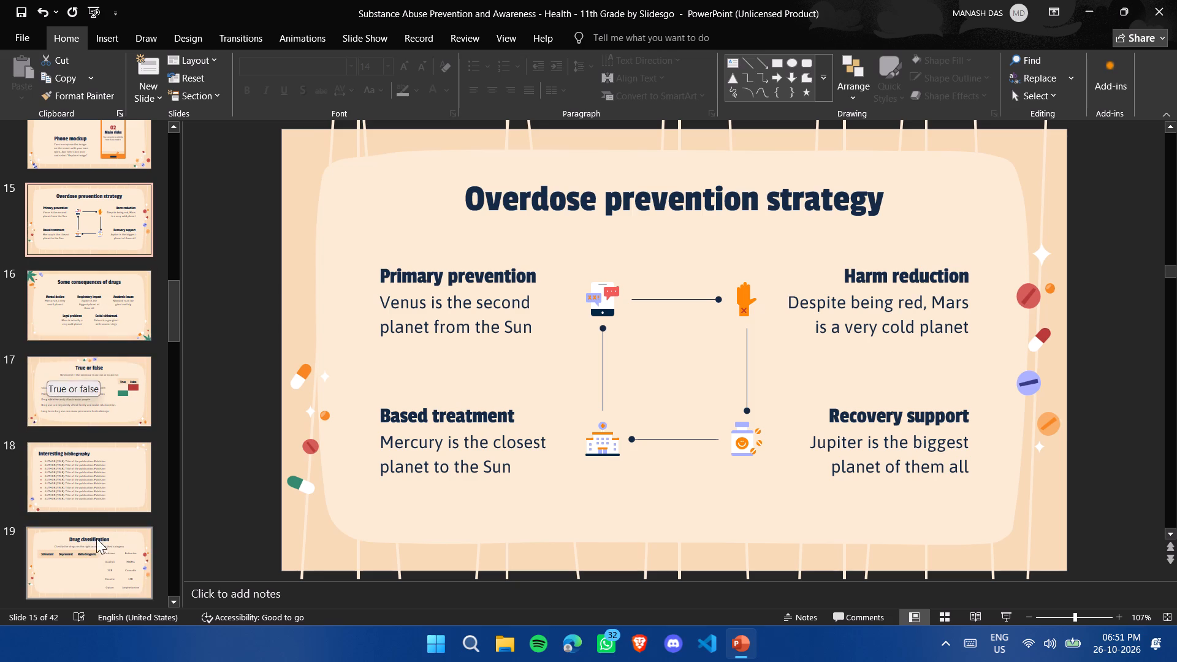
{"action": "key", "text": "Delete"}
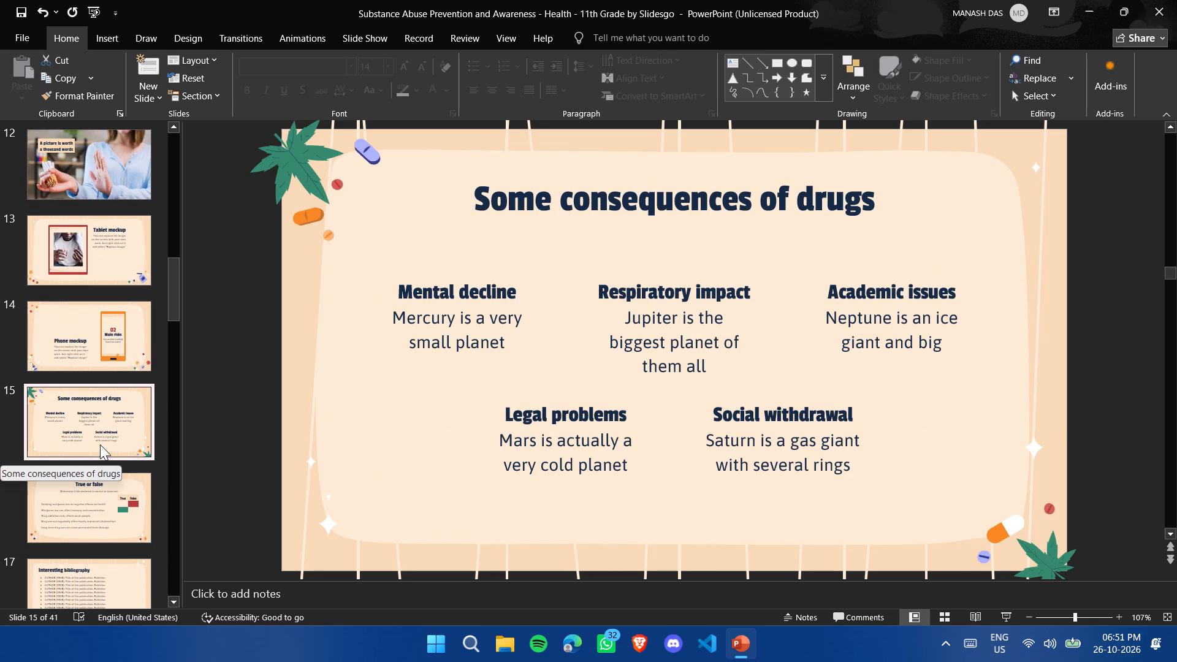
{"action": "key", "text": "Delete"}
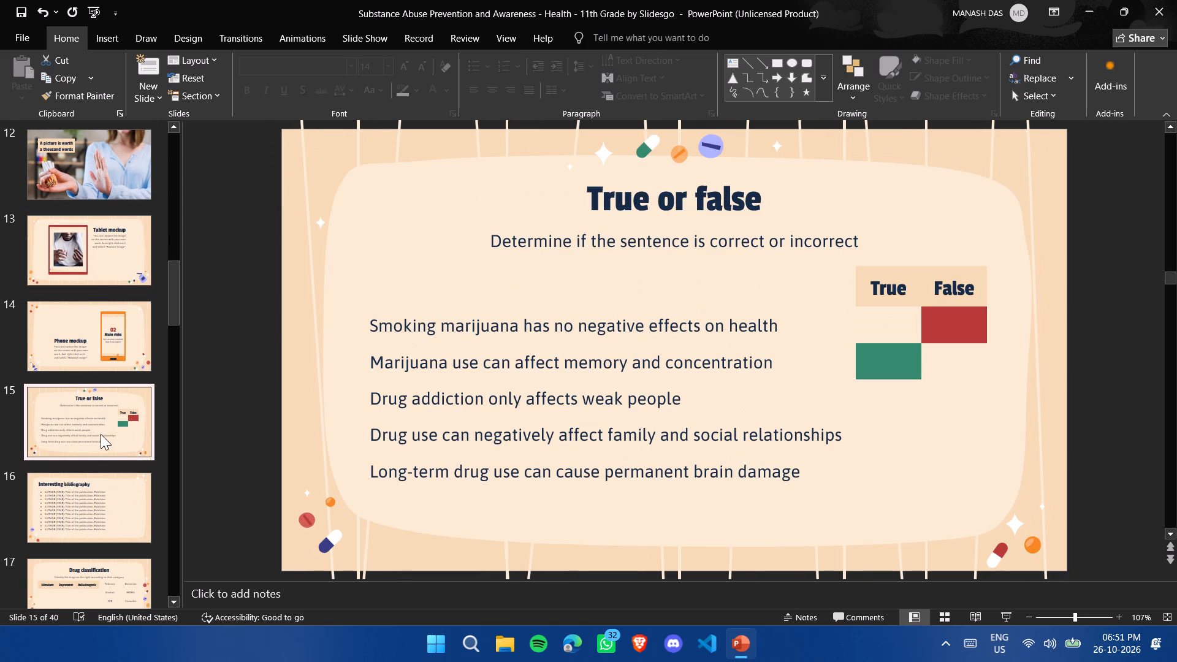
{"action": "key", "text": "Delete"}
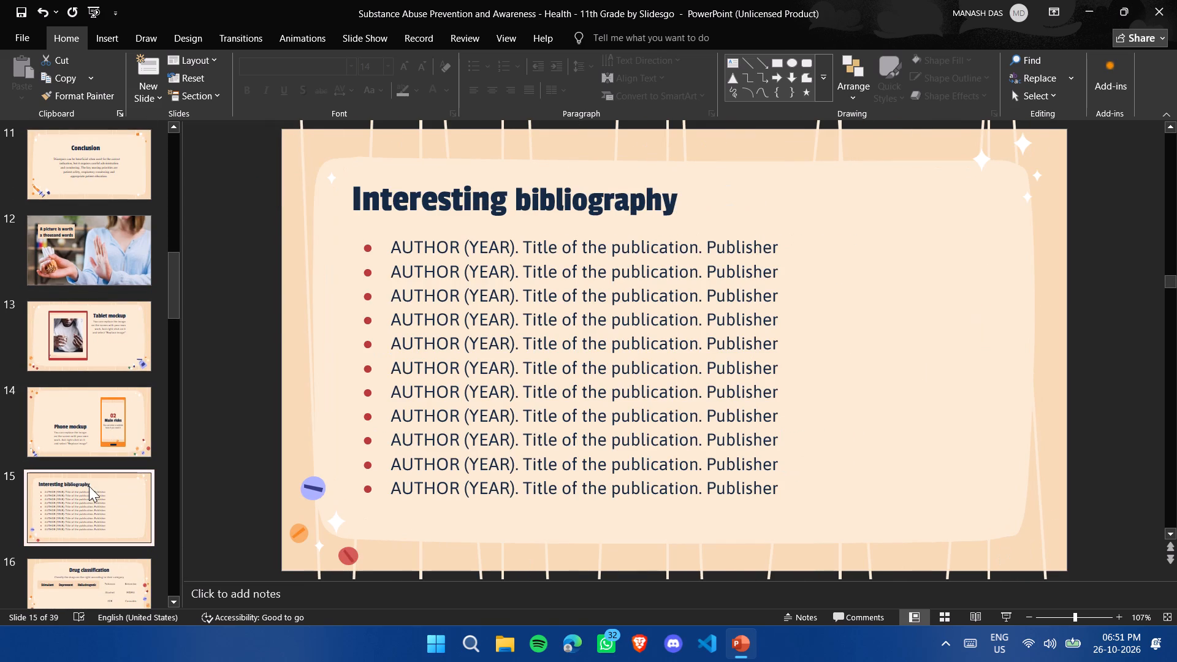
{"action": "key", "text": "Delete"}
Keeping the "Phone mockup" slide, delete the "Drug classification", "Our team" and "Thanks!" slides after it.
{"action": "scroll", "coordinate": [89, 509], "scroll_direction": "down", "scroll_amount": 3}
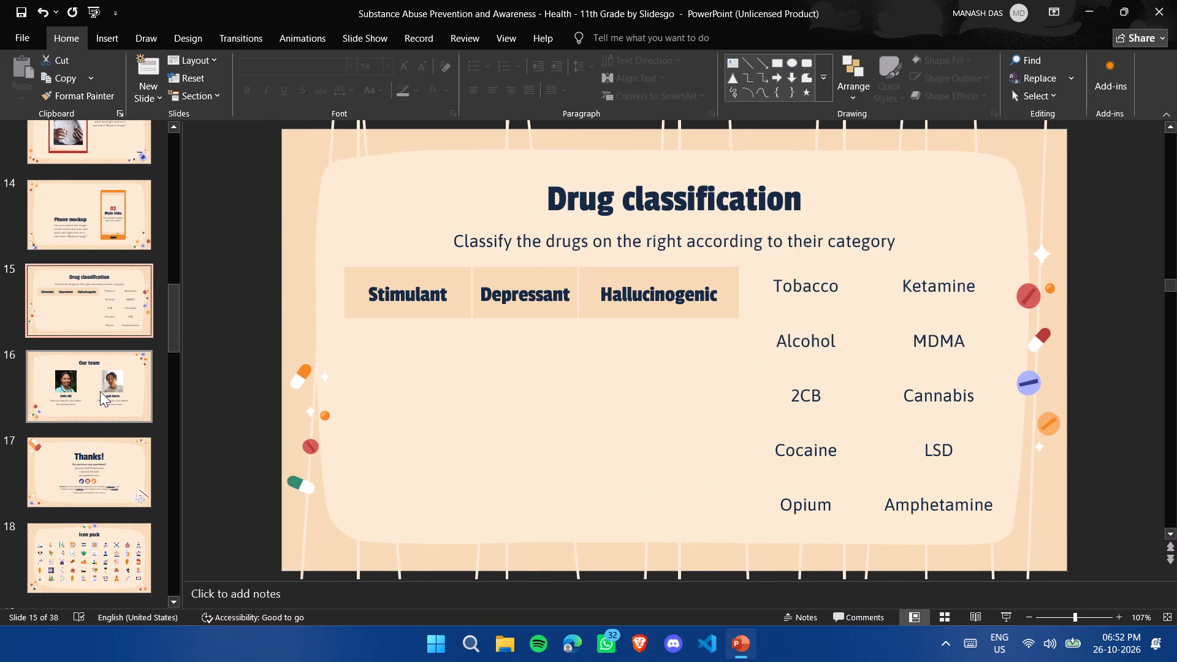
{"action": "left_click", "coordinate": [105, 308]}
{"action": "left_click", "coordinate": [112, 226]}
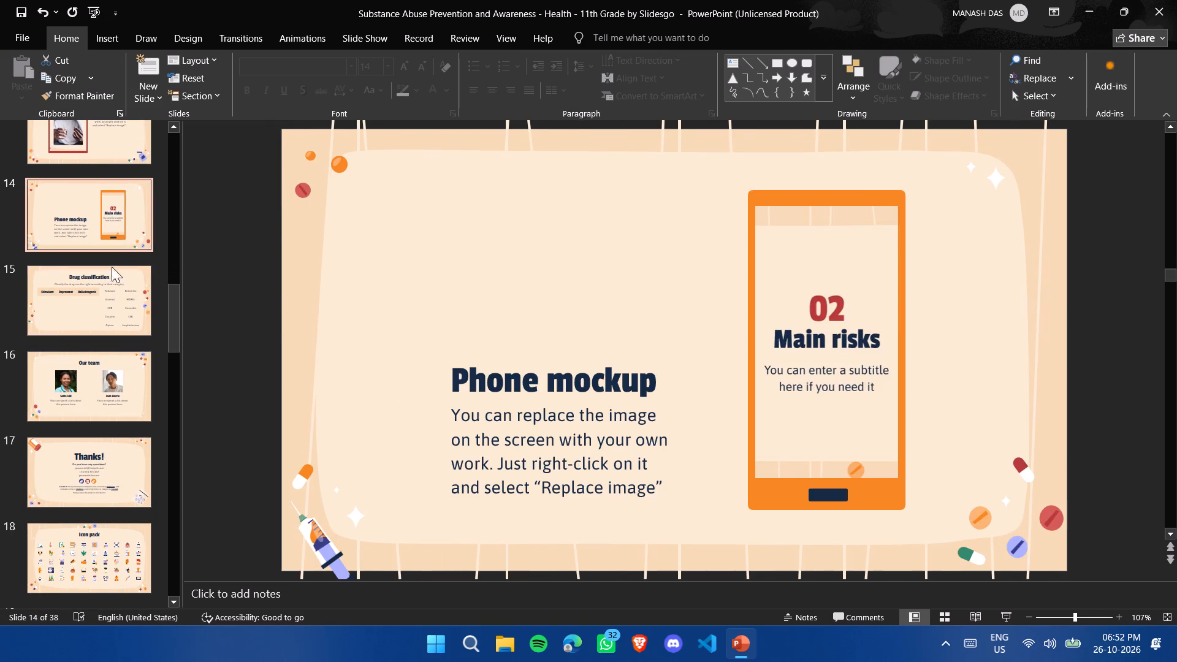
{"action": "left_click", "coordinate": [111, 308]}
{"action": "key", "text": "Delete"}
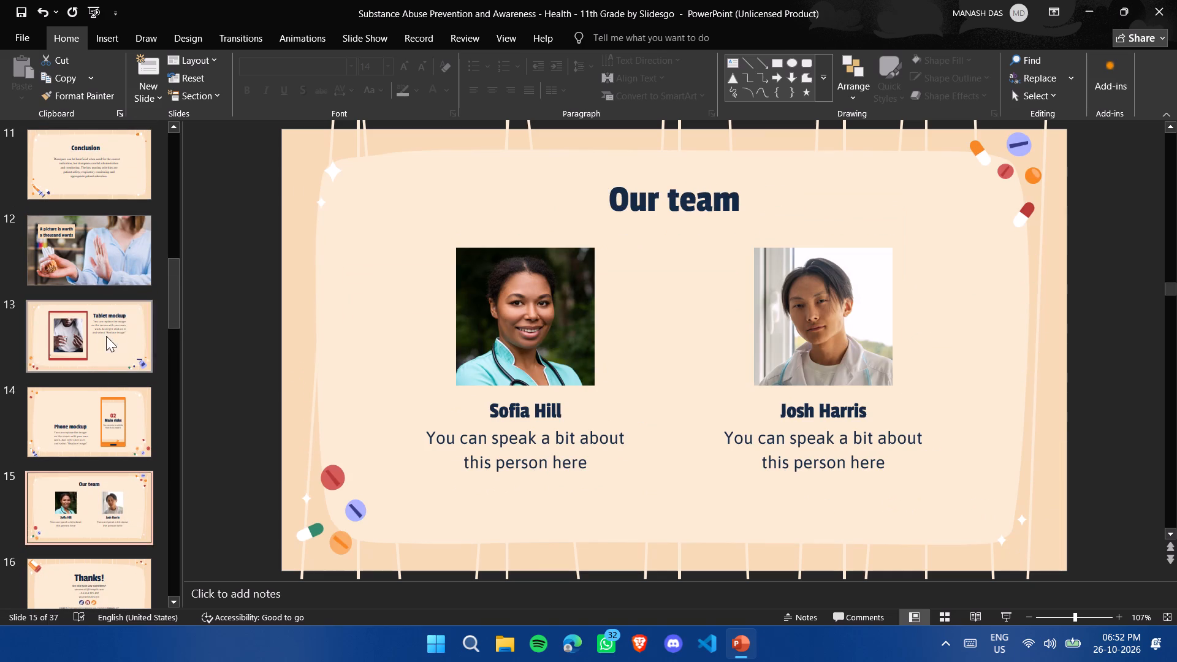
{"action": "left_click", "coordinate": [67, 530]}
{"action": "scroll", "coordinate": [73, 528], "scroll_direction": "down", "scroll_amount": 2}
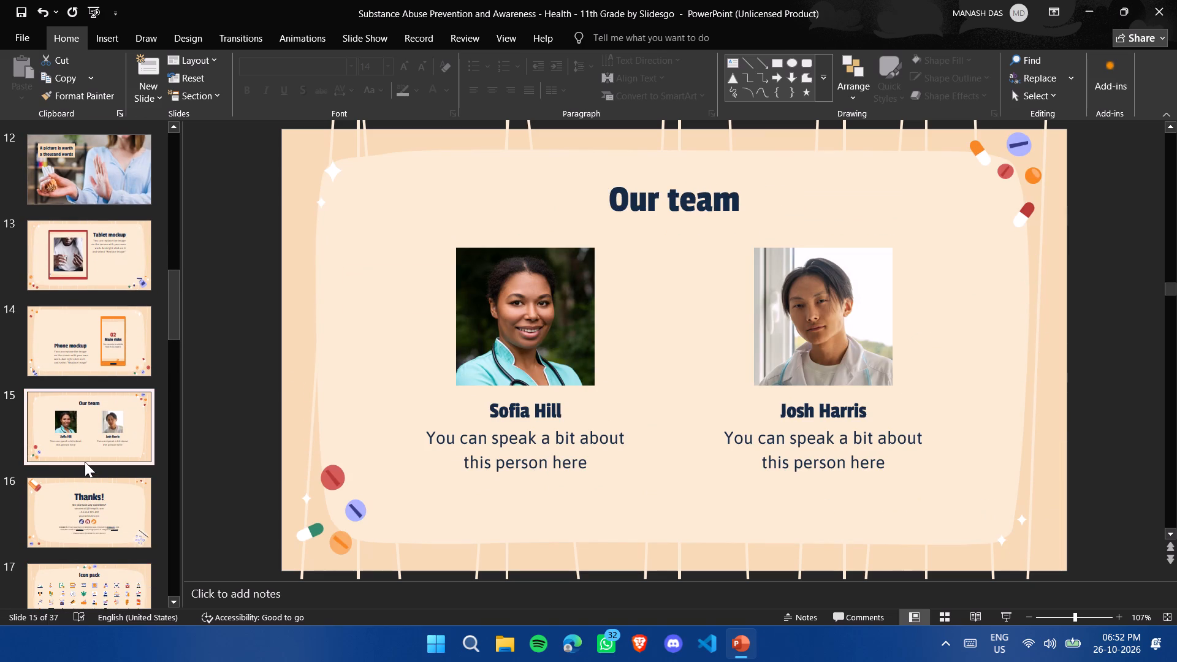
{"action": "key", "text": "Delete"}
{"action": "scroll", "coordinate": [99, 444], "scroll_direction": "down", "scroll_amount": 1}
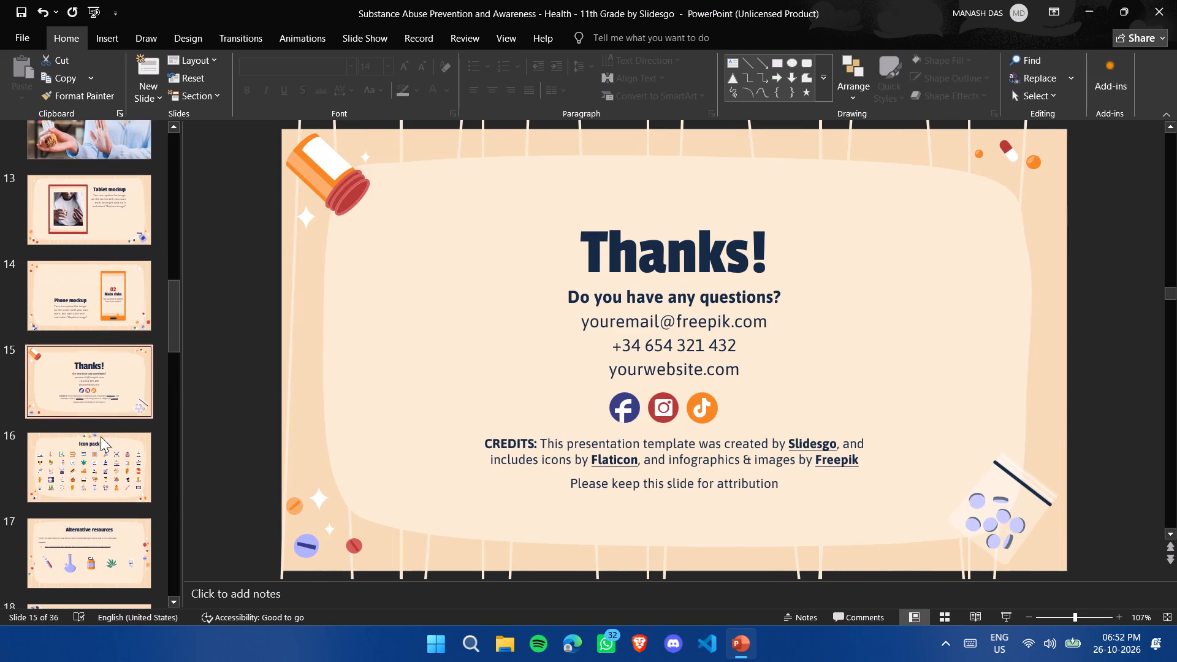
{"action": "left_click", "coordinate": [102, 399]}
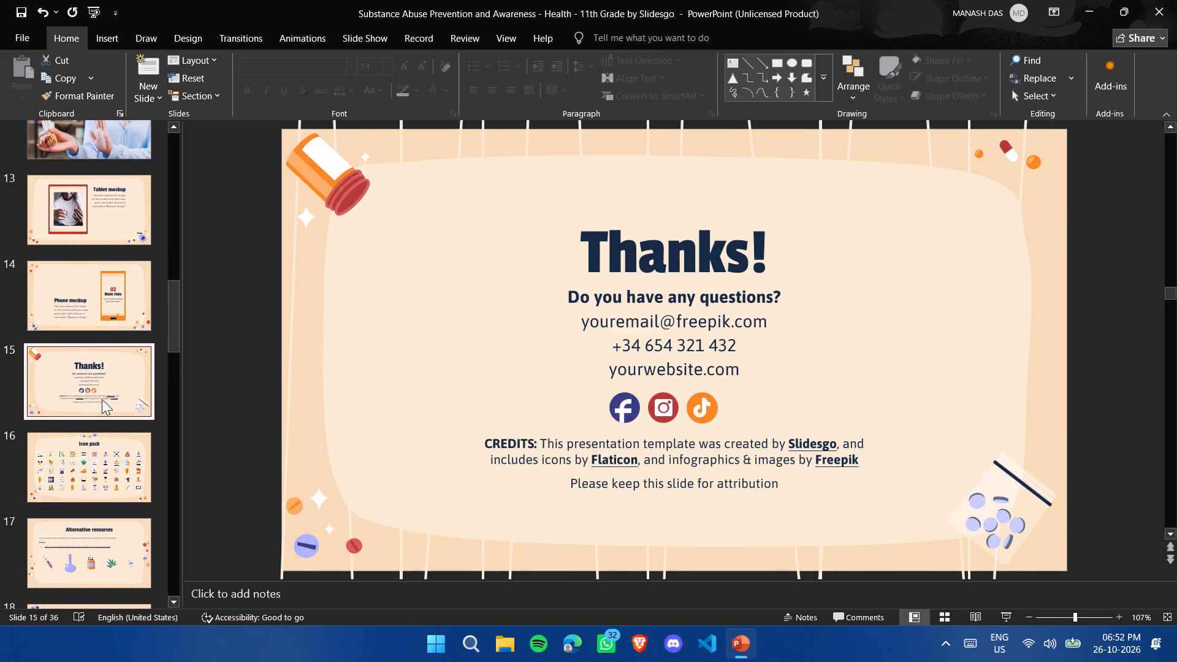
{"action": "key", "text": "Delete"}
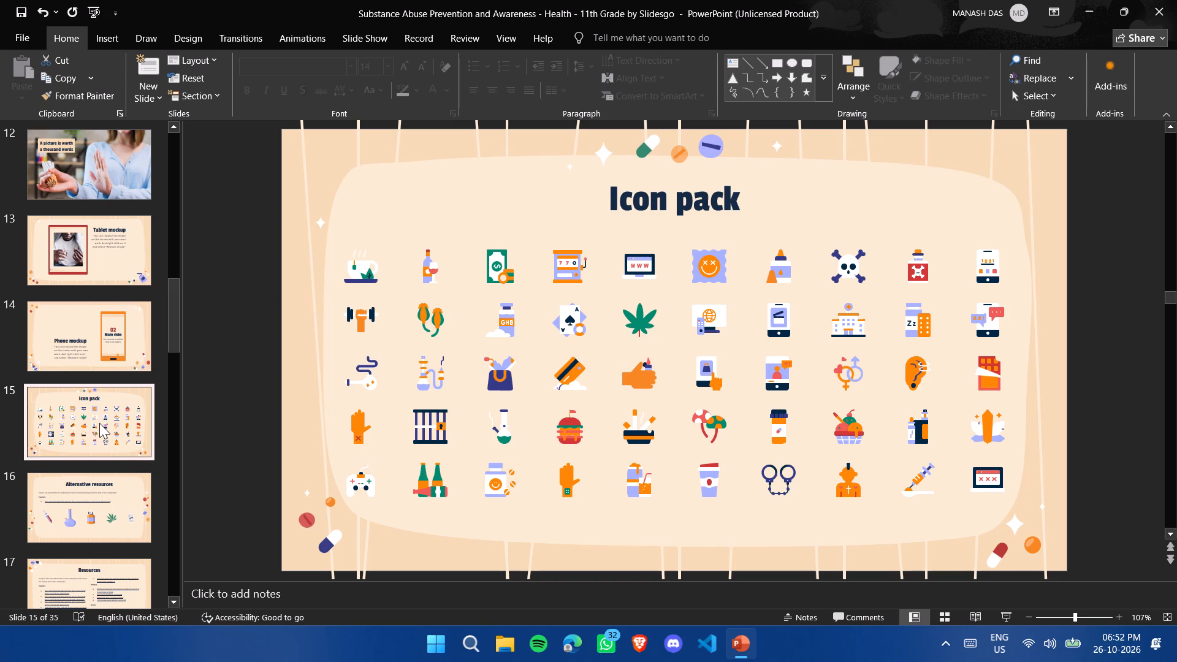
Delete the Slidesgo logo slide at the very end of the presentation.
{"action": "scroll", "coordinate": [99, 423], "scroll_direction": "down", "scroll_amount": 4}
{"action": "left_click", "coordinate": [101, 367]}
{"action": "left_click", "coordinate": [98, 417]}
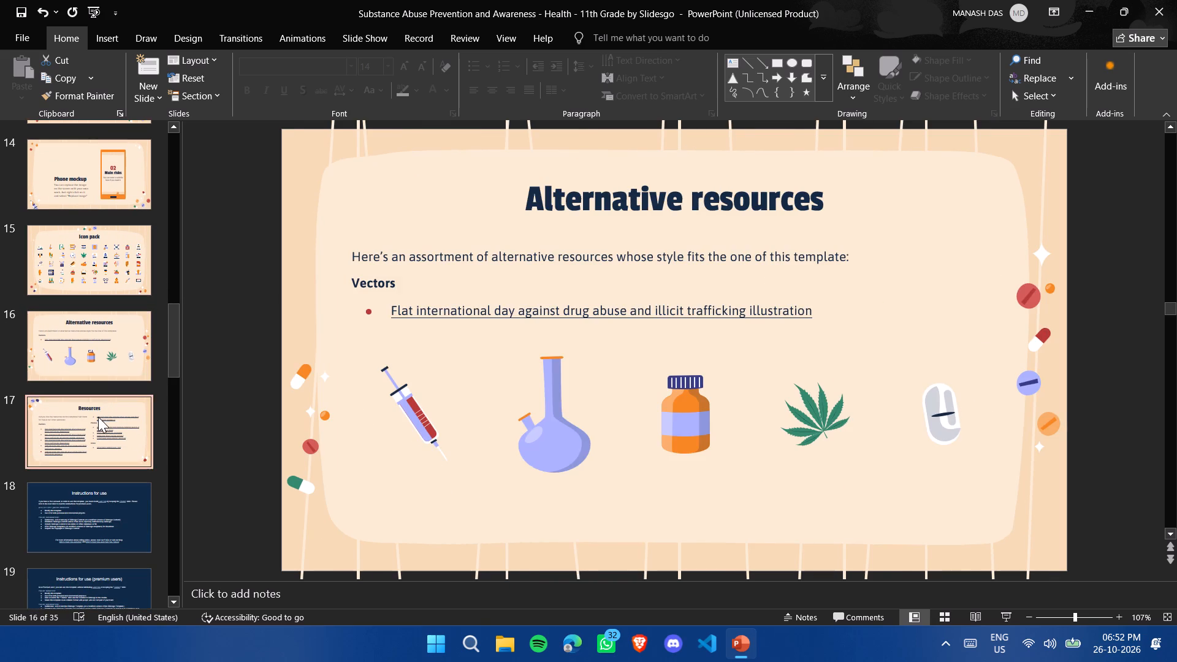
{"action": "scroll", "coordinate": [98, 422], "scroll_direction": "down", "scroll_amount": 15}
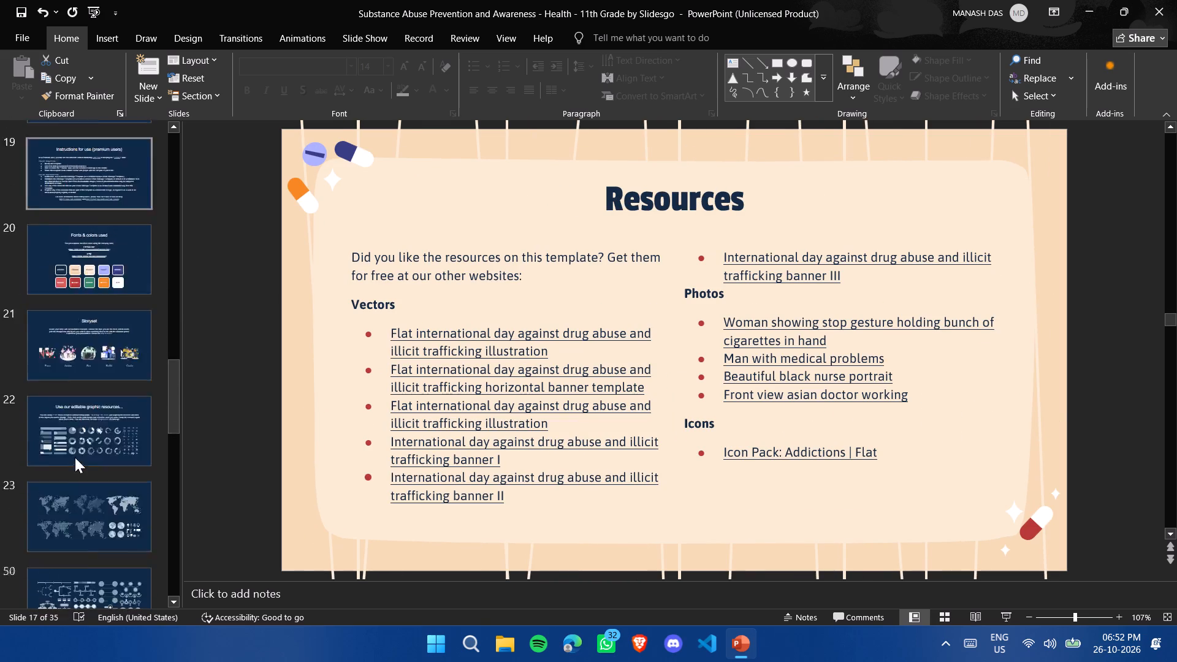
{"action": "scroll", "coordinate": [75, 457], "scroll_direction": "down", "scroll_amount": 10}
{"action": "scroll", "coordinate": [75, 457], "scroll_direction": "down", "scroll_amount": 20}
{"action": "scroll", "coordinate": [75, 457], "scroll_direction": "down", "scroll_amount": 2}
{"action": "left_click", "coordinate": [121, 562]}
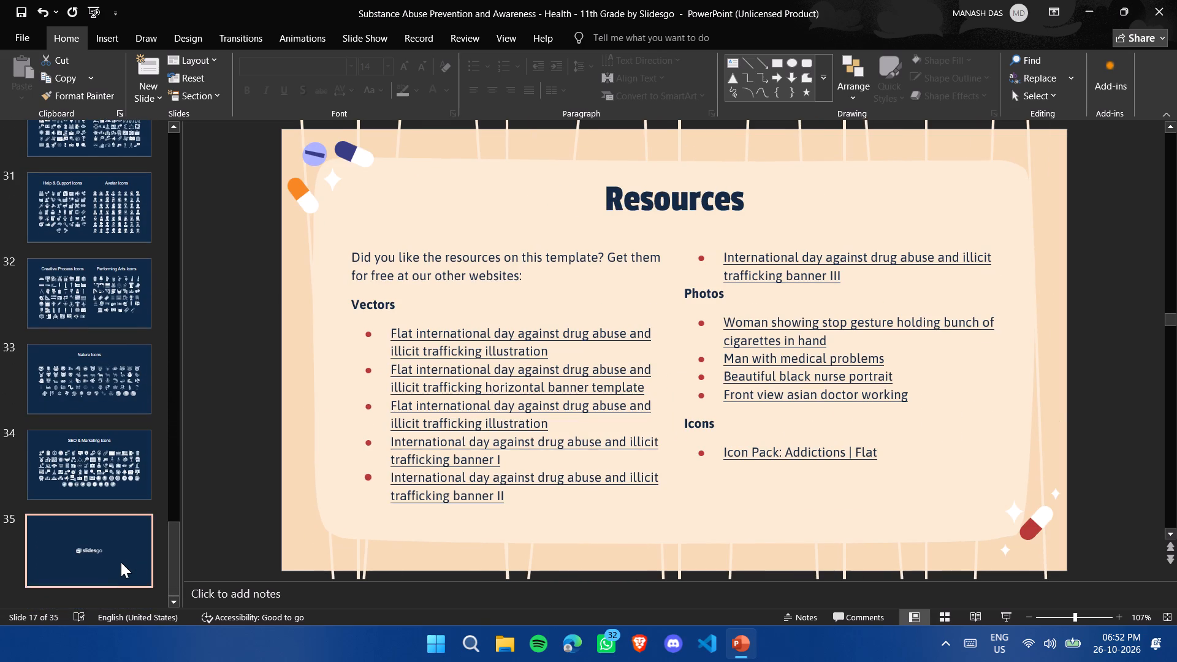
{"action": "key", "text": "Delete"}
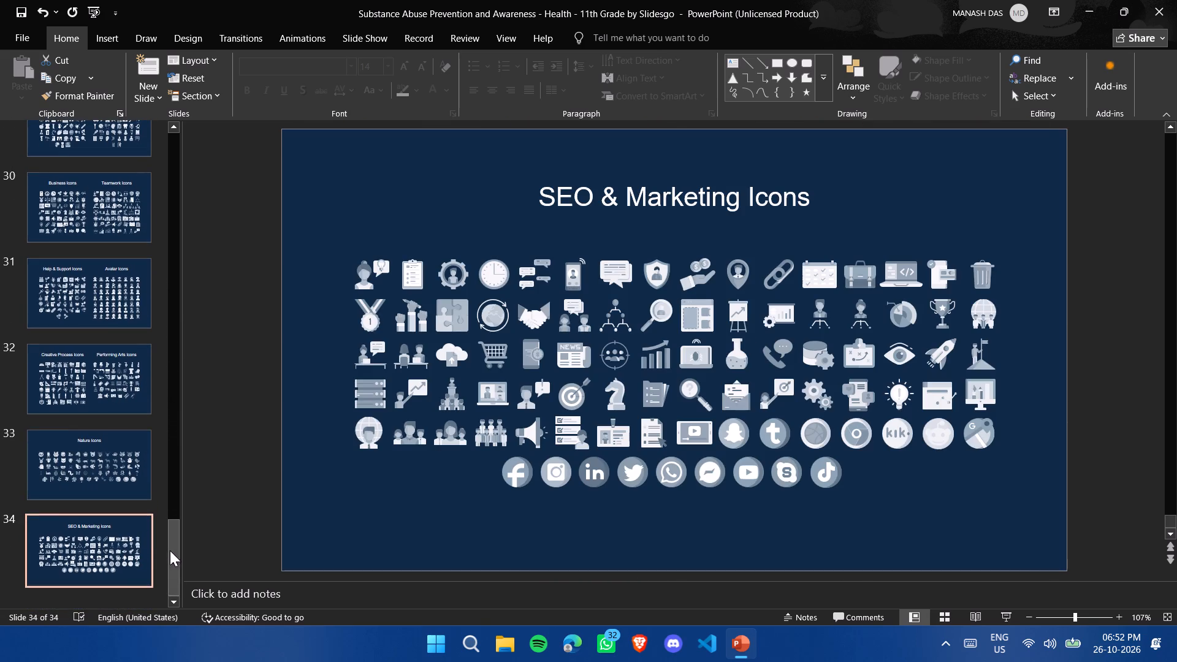
Review the layout of slides 1 to 6, from the Diazepam title slide to "Nursing assessment before administration".
{"action": "left_click_drag", "start_coordinate": [172, 549], "coordinate": [194, 201]}
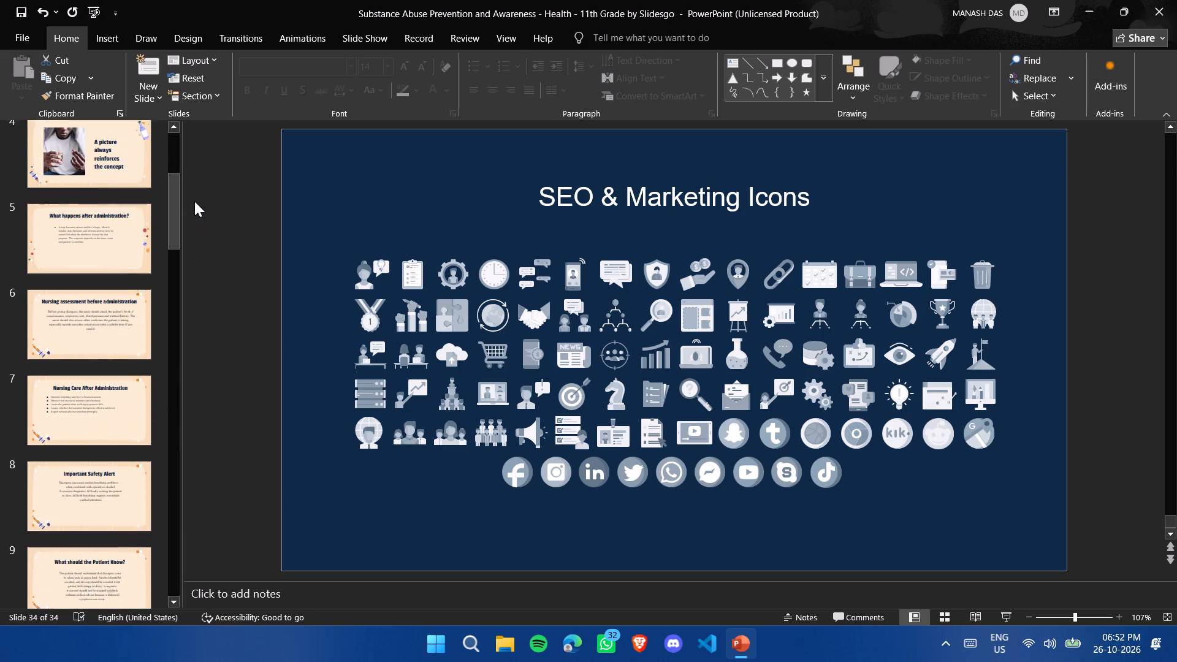
{"action": "left_click_drag", "start_coordinate": [194, 201], "coordinate": [194, 158]}
{"action": "left_click", "coordinate": [101, 188]}
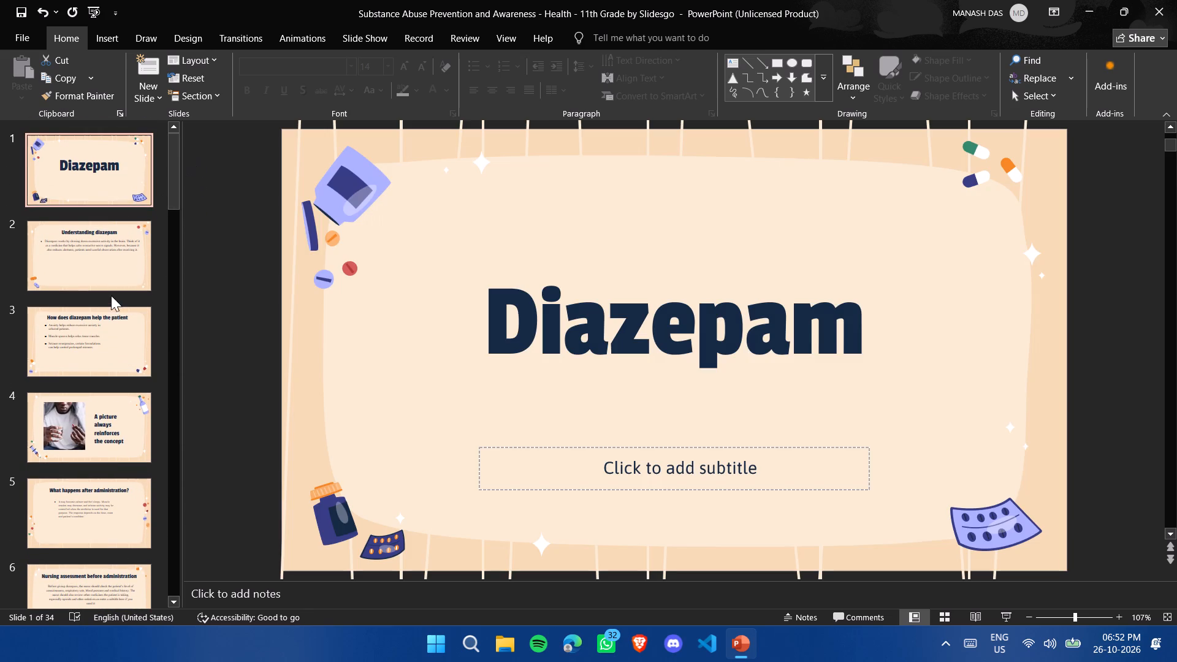
{"action": "left_click", "coordinate": [112, 428]}
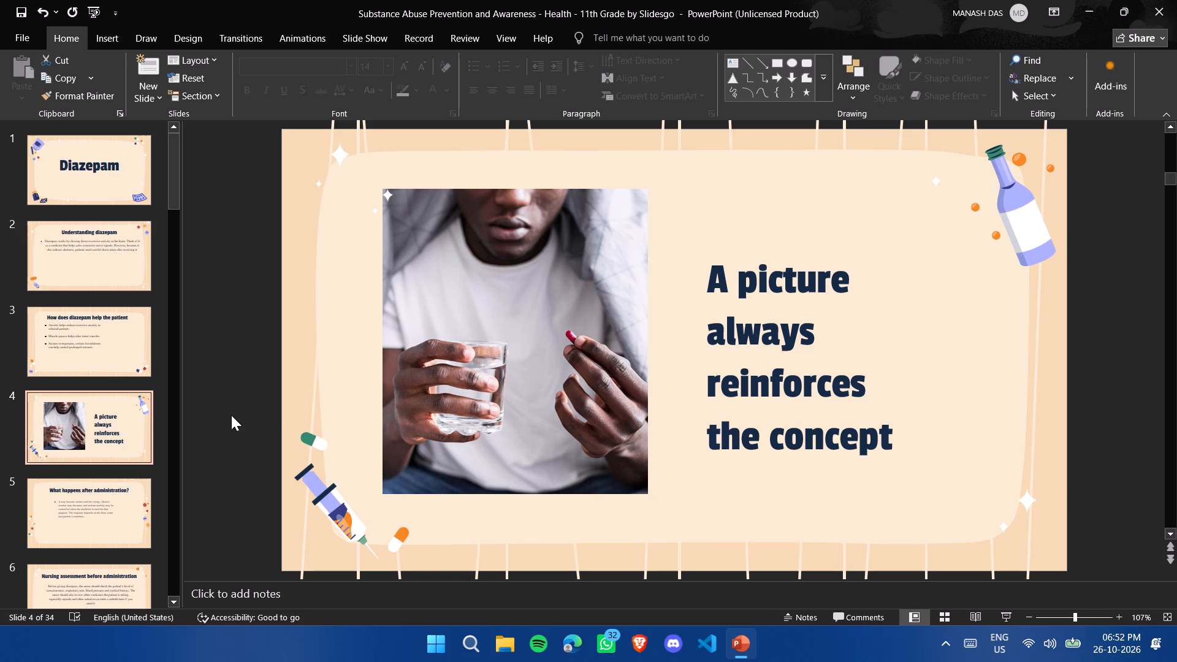
{"action": "left_click", "coordinate": [97, 331]}
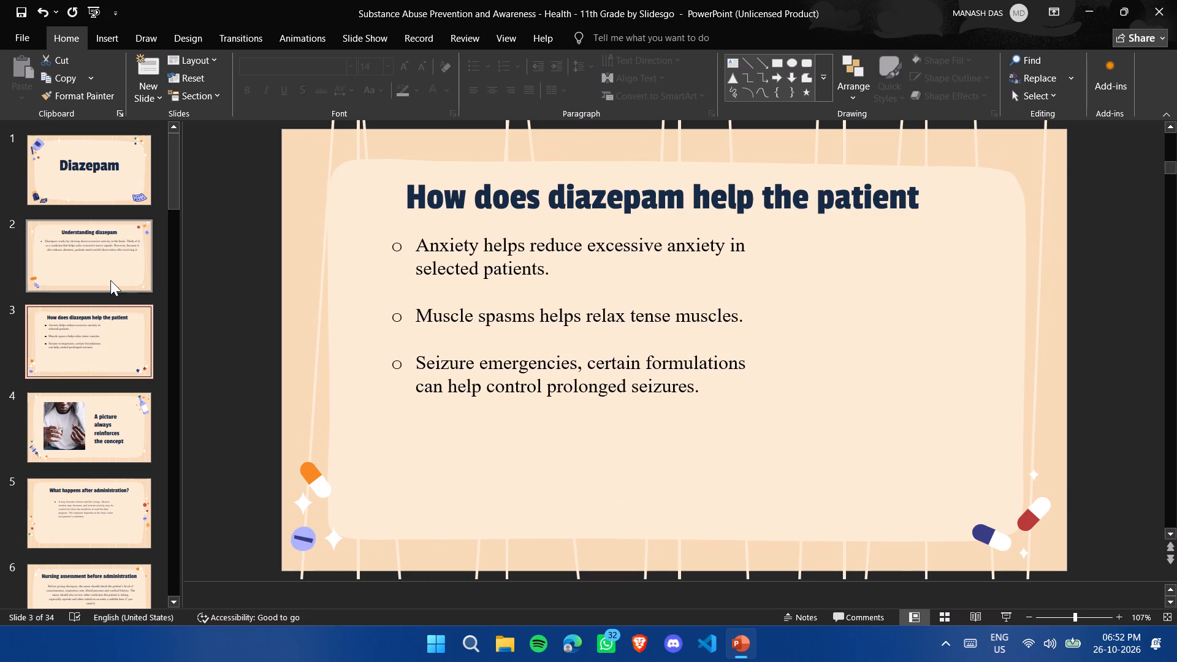
{"action": "left_click", "coordinate": [118, 253]}
{"action": "left_click", "coordinate": [97, 198]}
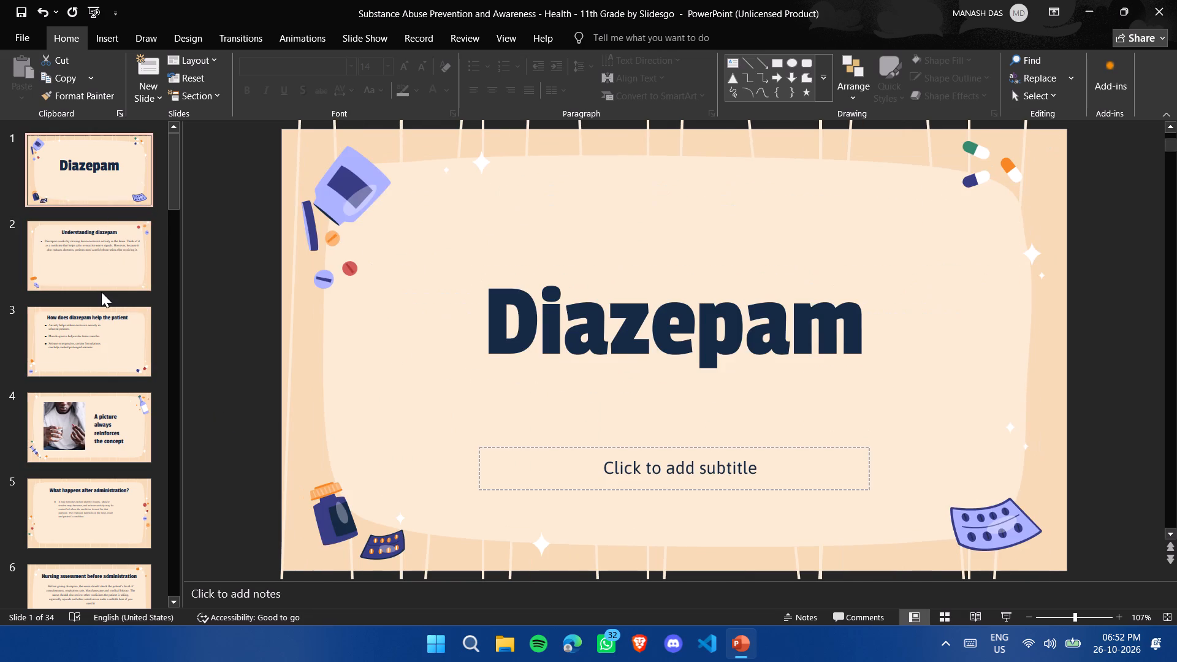
{"action": "left_click", "coordinate": [101, 292]}
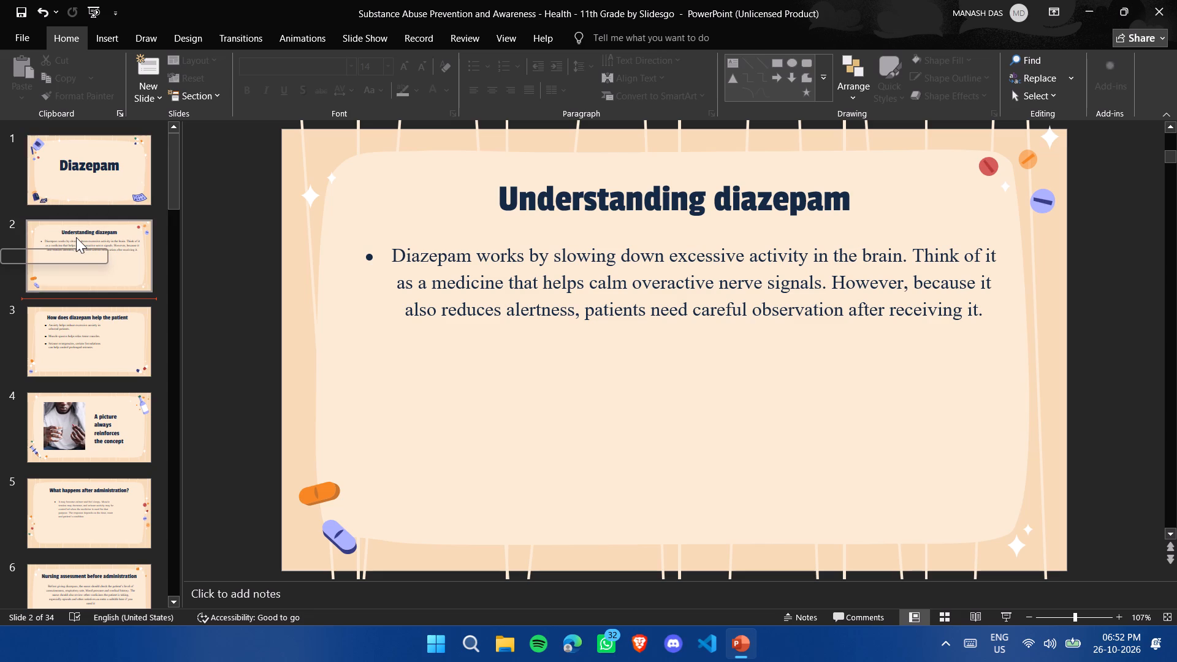
{"action": "left_click", "coordinate": [92, 362]}
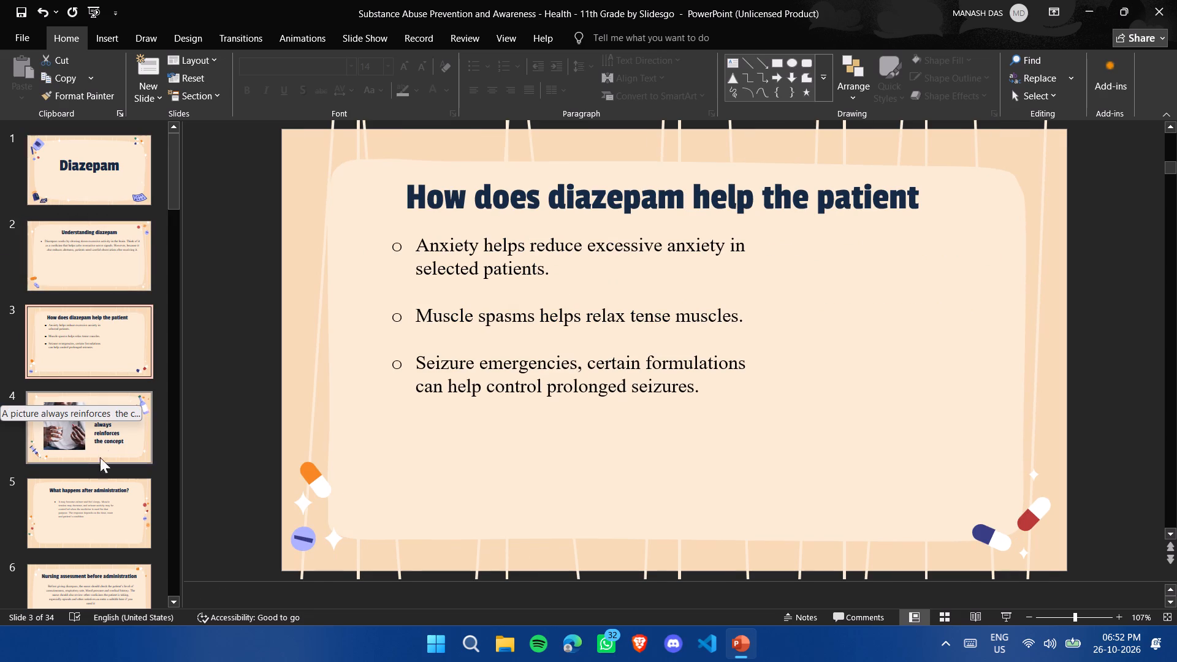
{"action": "left_click", "coordinate": [102, 417]}
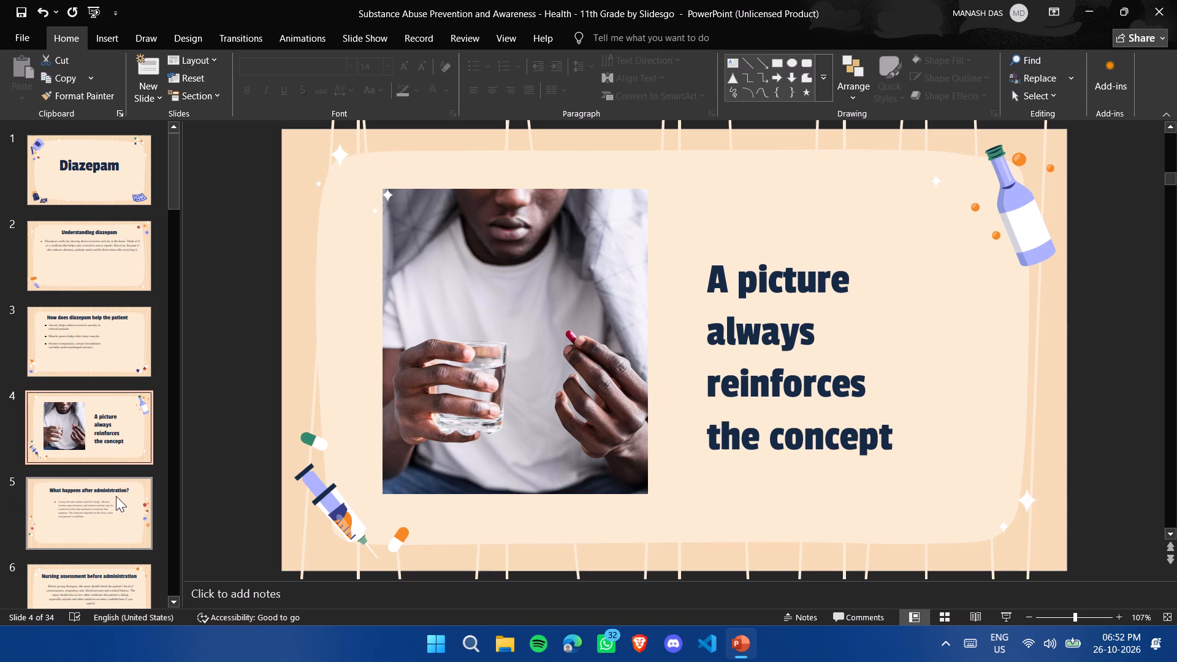
{"action": "left_click", "coordinate": [110, 498]}
{"action": "scroll", "coordinate": [137, 498], "scroll_direction": "down", "scroll_amount": 3}
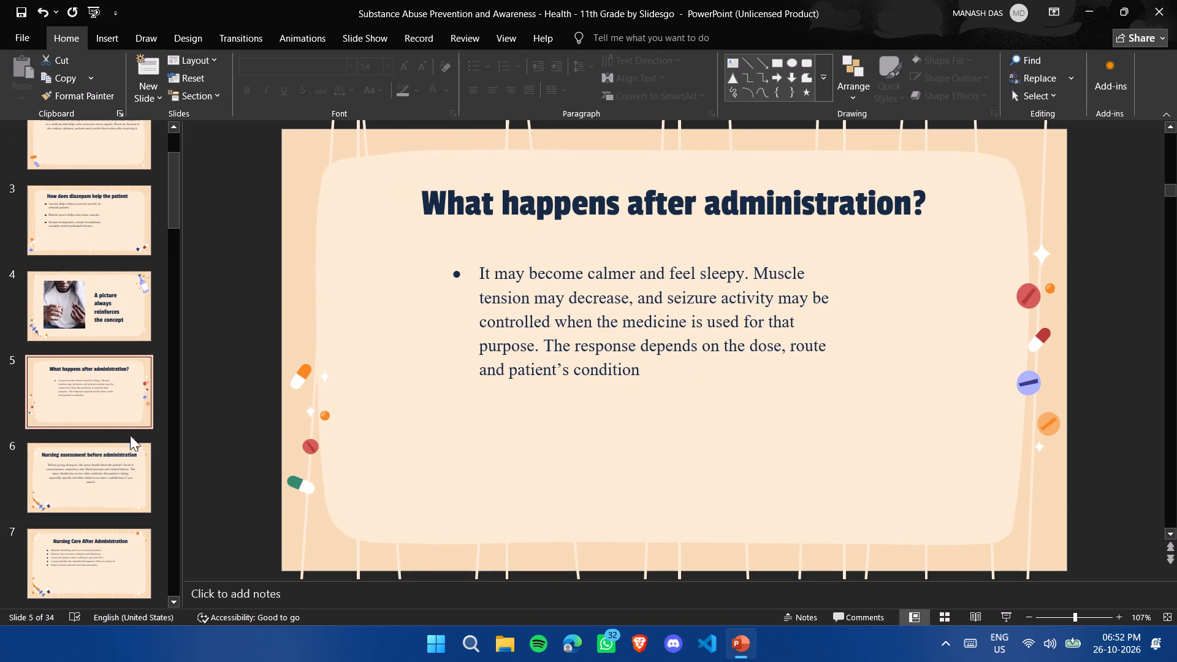
{"action": "left_click", "coordinate": [113, 458]}
{"action": "left_click", "coordinate": [431, 280]}
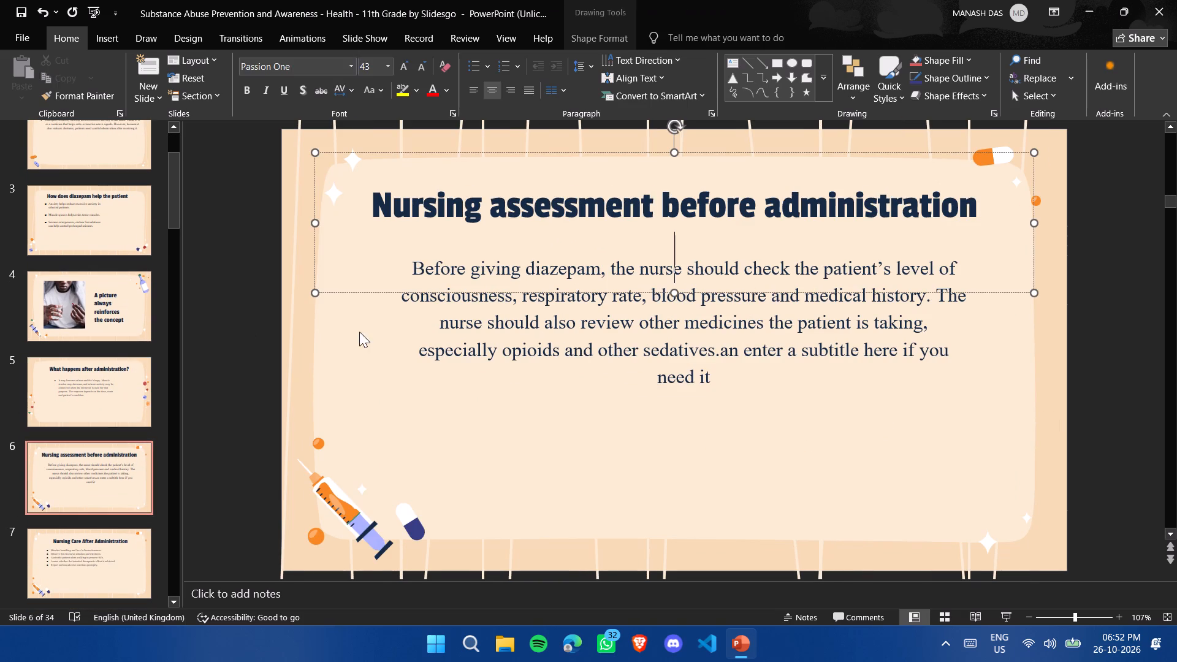
Review the body text of the "Nursing assessment before administration" and "Nursing Care After Administration" slides, and the opening slides' thumbnails.
{"action": "left_click", "coordinate": [519, 347]}
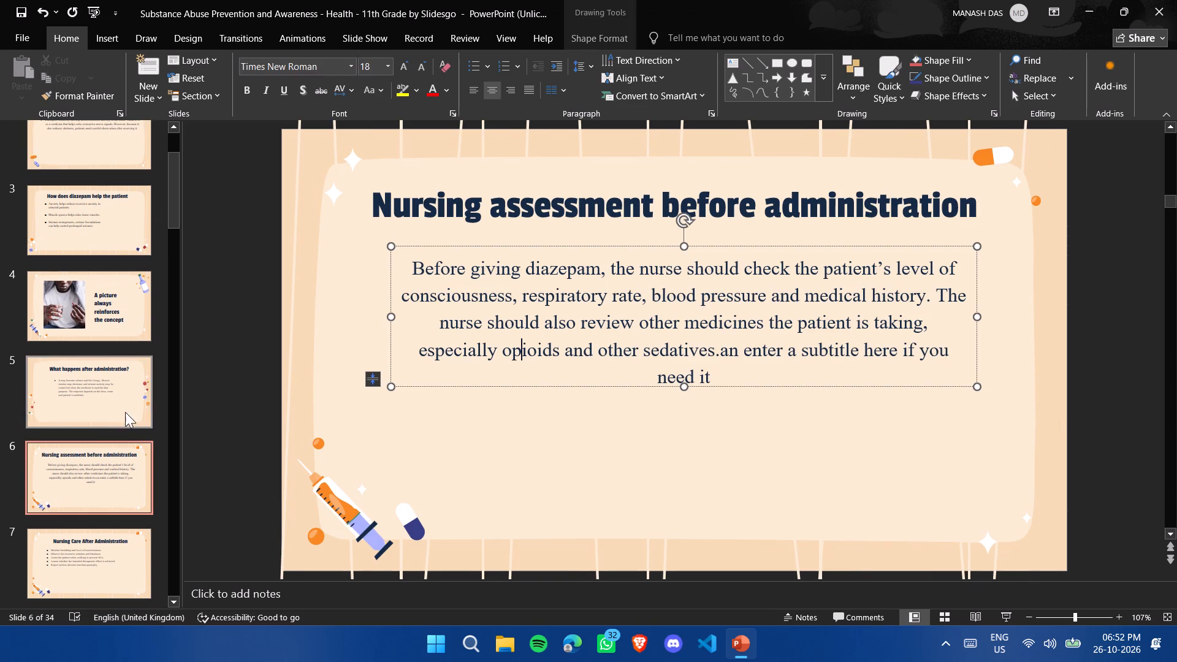
{"action": "left_click", "coordinate": [87, 458]}
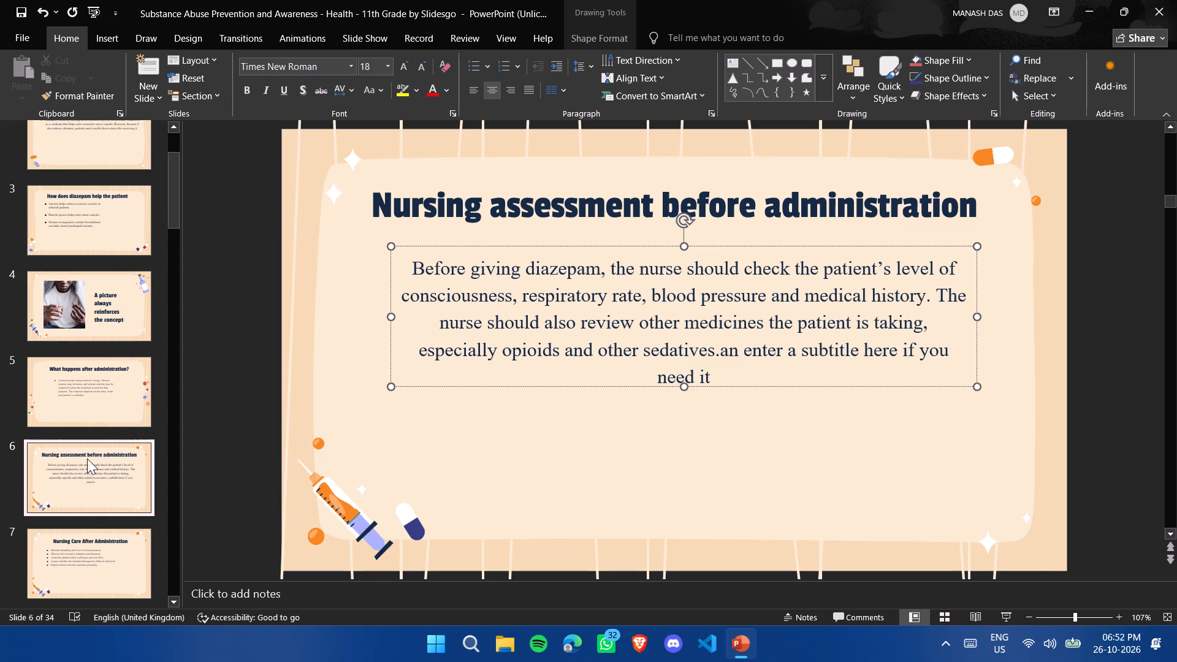
{"action": "left_click", "coordinate": [88, 557]}
{"action": "left_click", "coordinate": [483, 320]}
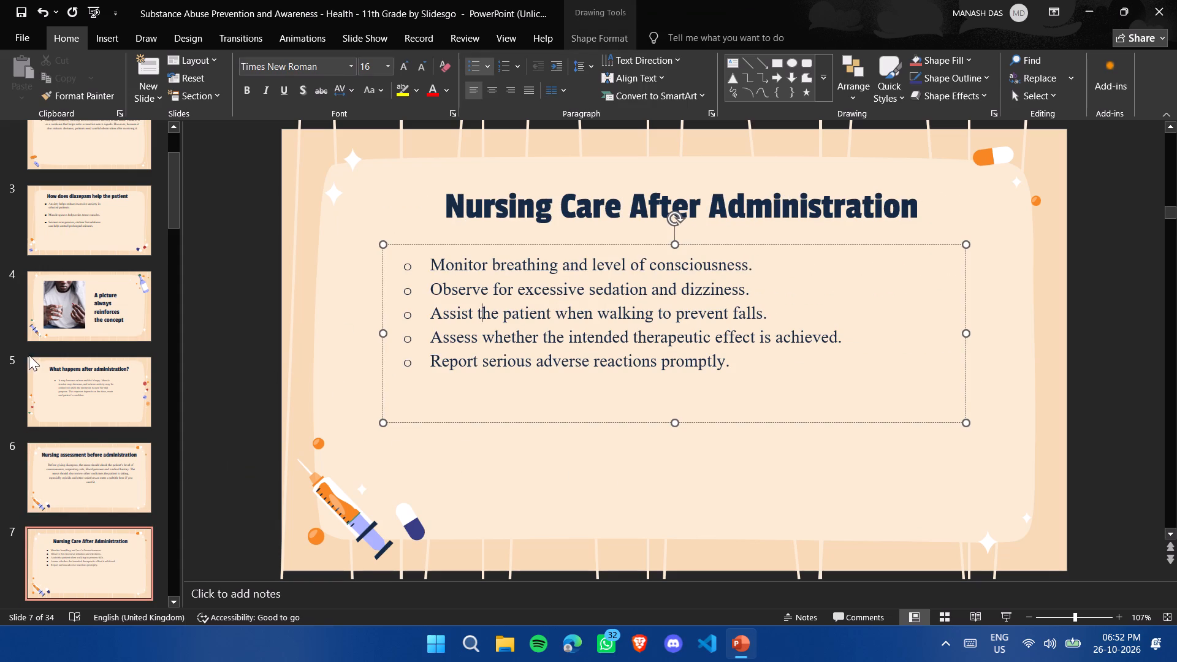
{"action": "scroll", "coordinate": [59, 341], "scroll_direction": "up", "scroll_amount": 7}
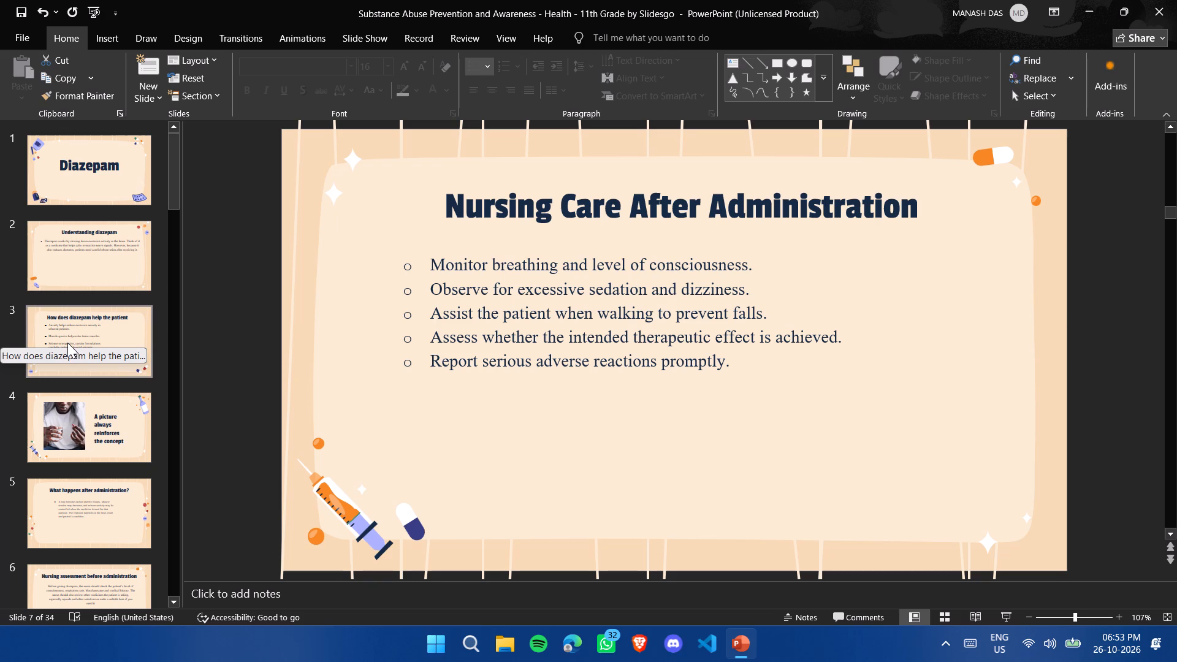
{"action": "scroll", "coordinate": [131, 325], "scroll_direction": "up", "scroll_amount": 8}
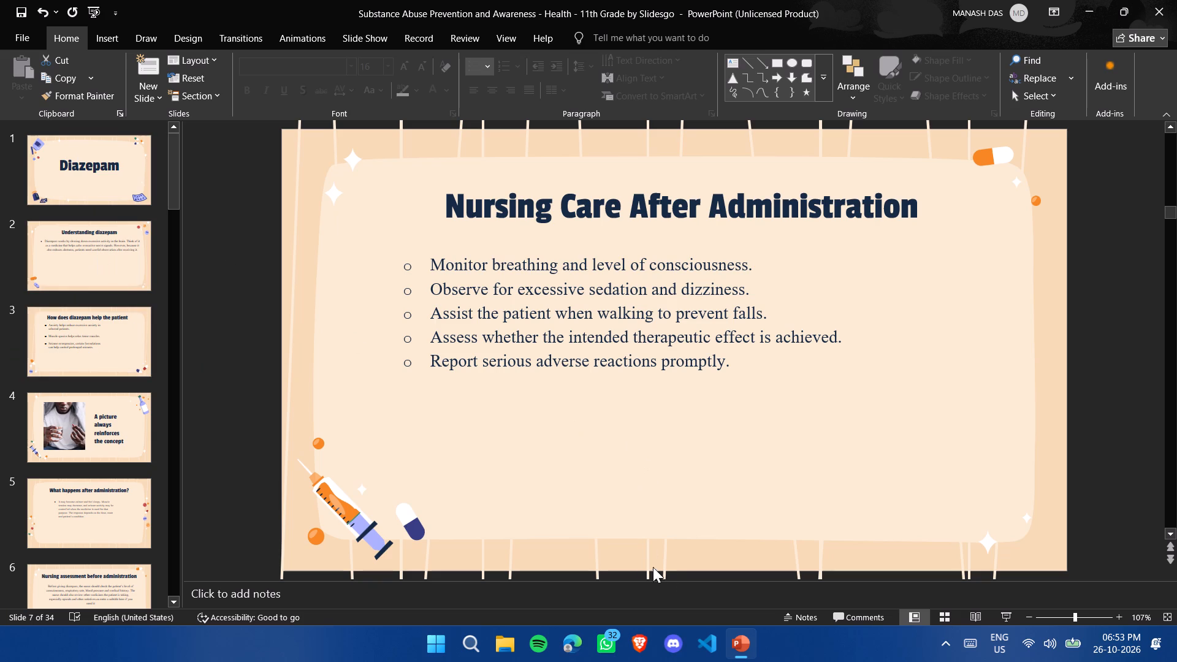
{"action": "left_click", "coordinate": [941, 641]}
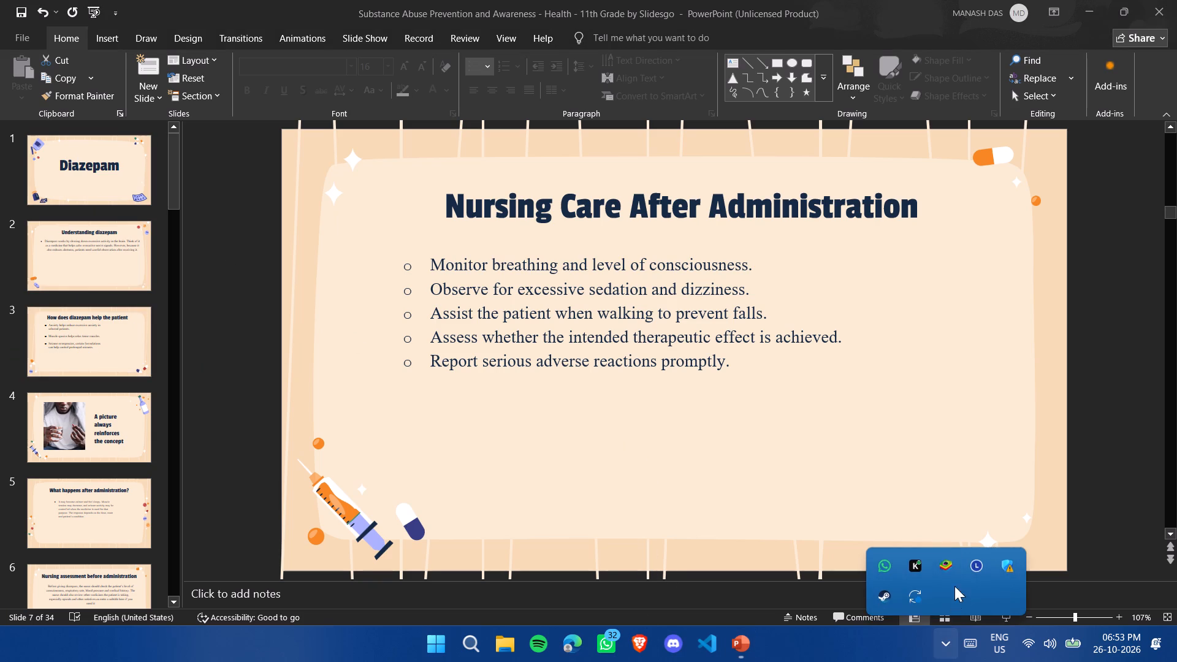
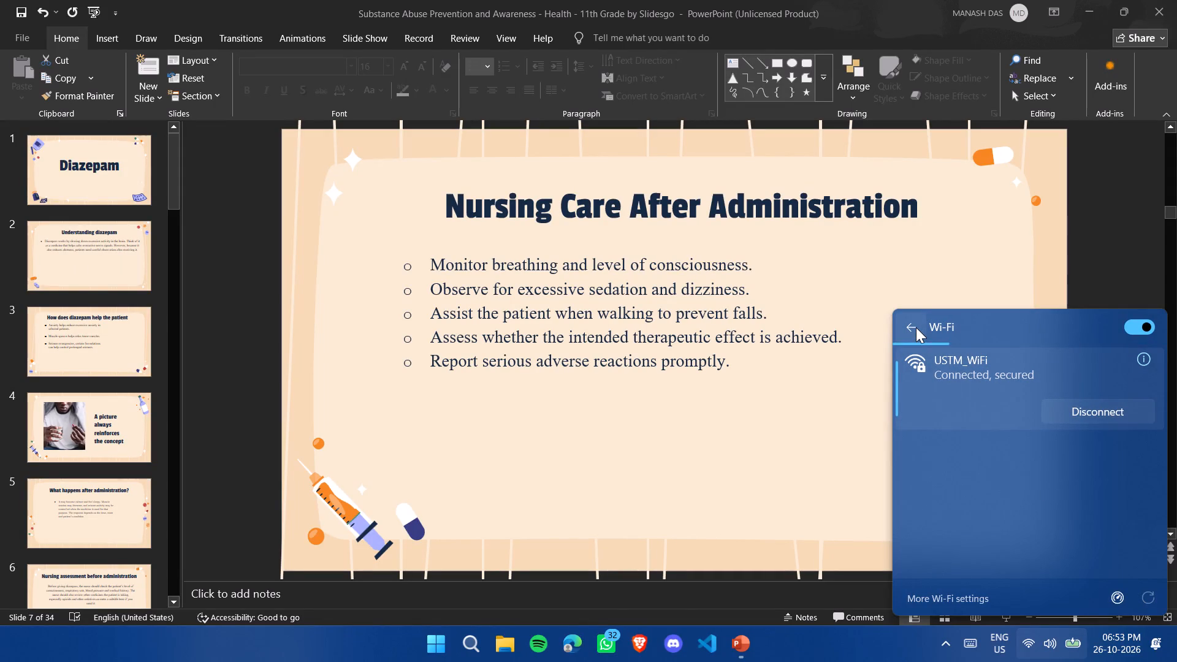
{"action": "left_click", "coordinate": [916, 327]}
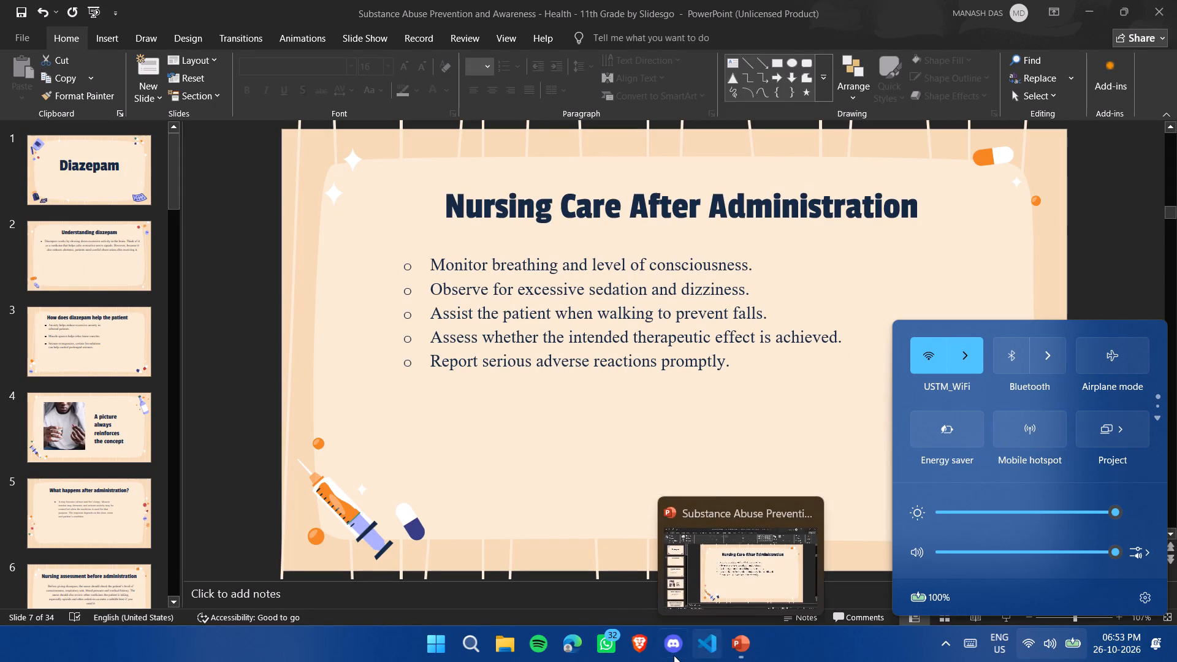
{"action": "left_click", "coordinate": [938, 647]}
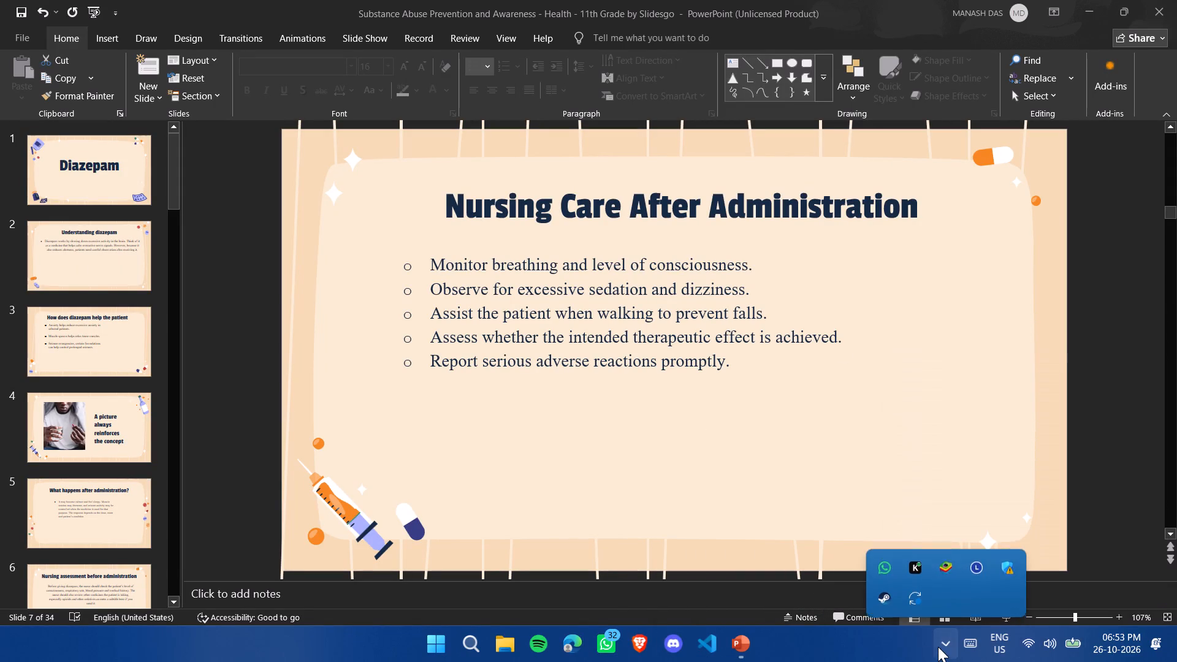
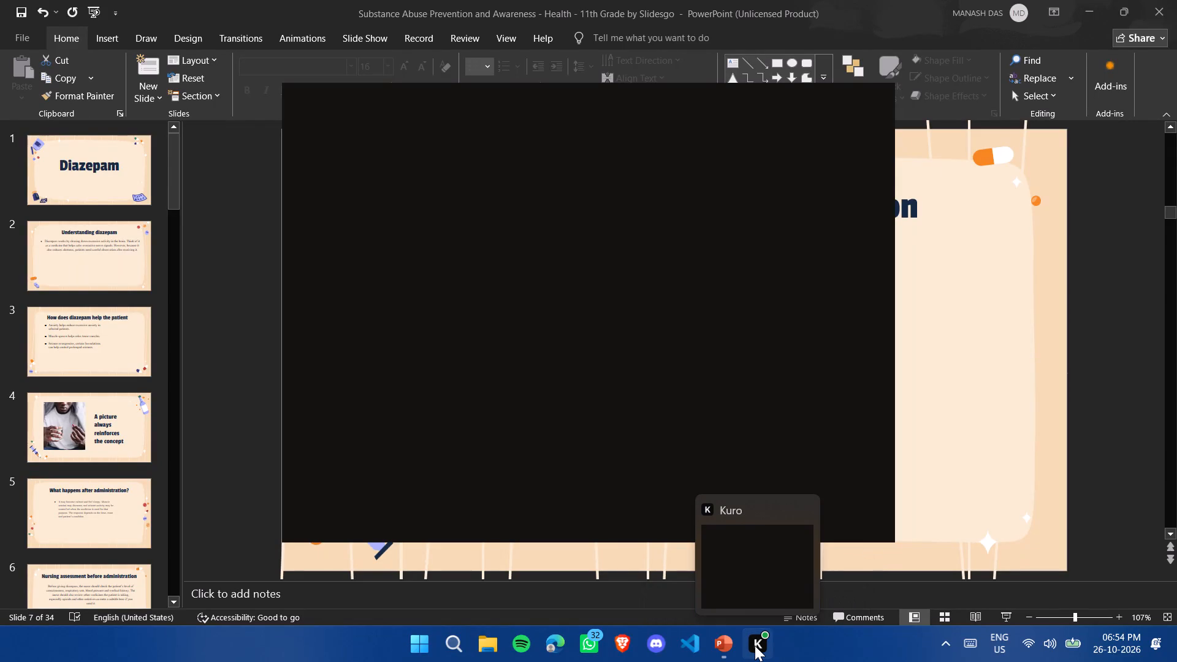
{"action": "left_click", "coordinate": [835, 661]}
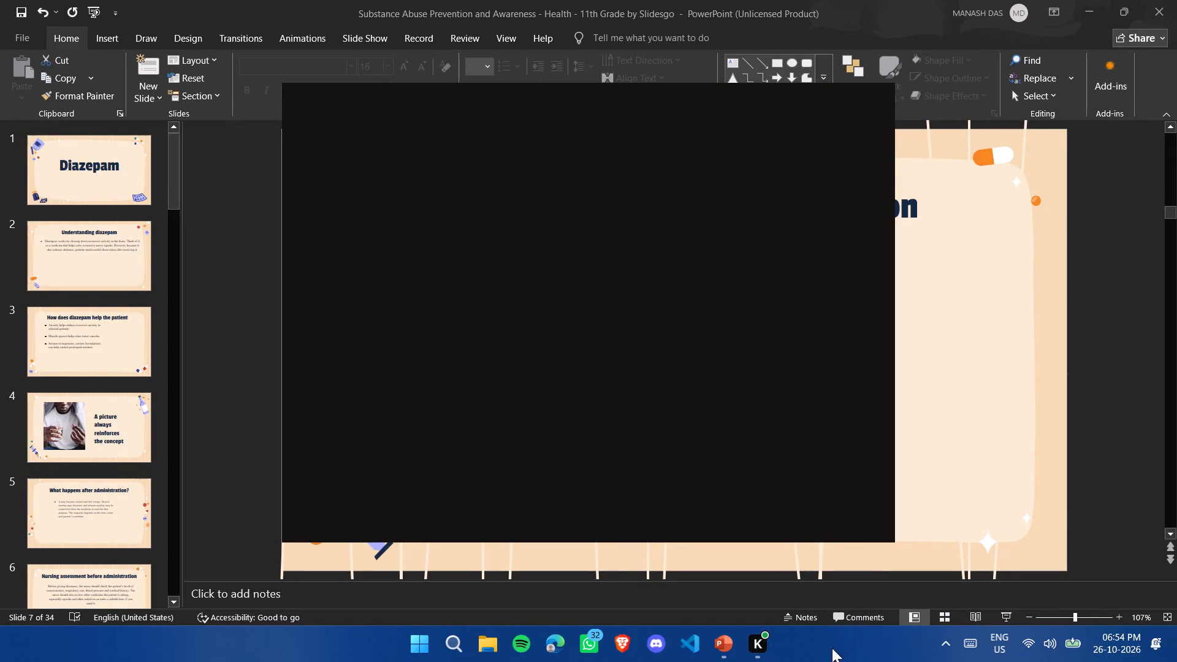
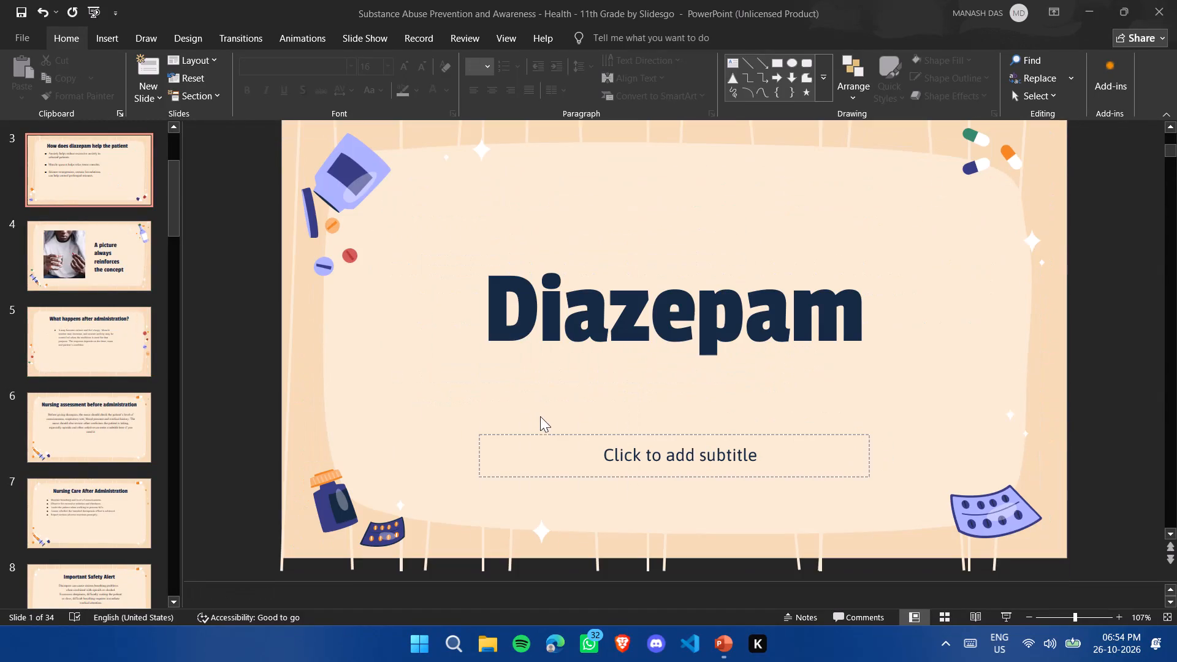
Compare the layouts of slides 1 to 3, from the Diazepam title slide to "How does diazepam help the patient".
{"action": "scroll", "coordinate": [543, 427], "scroll_direction": "up", "scroll_amount": 4}
{"action": "scroll", "coordinate": [545, 426], "scroll_direction": "down", "scroll_amount": 2}
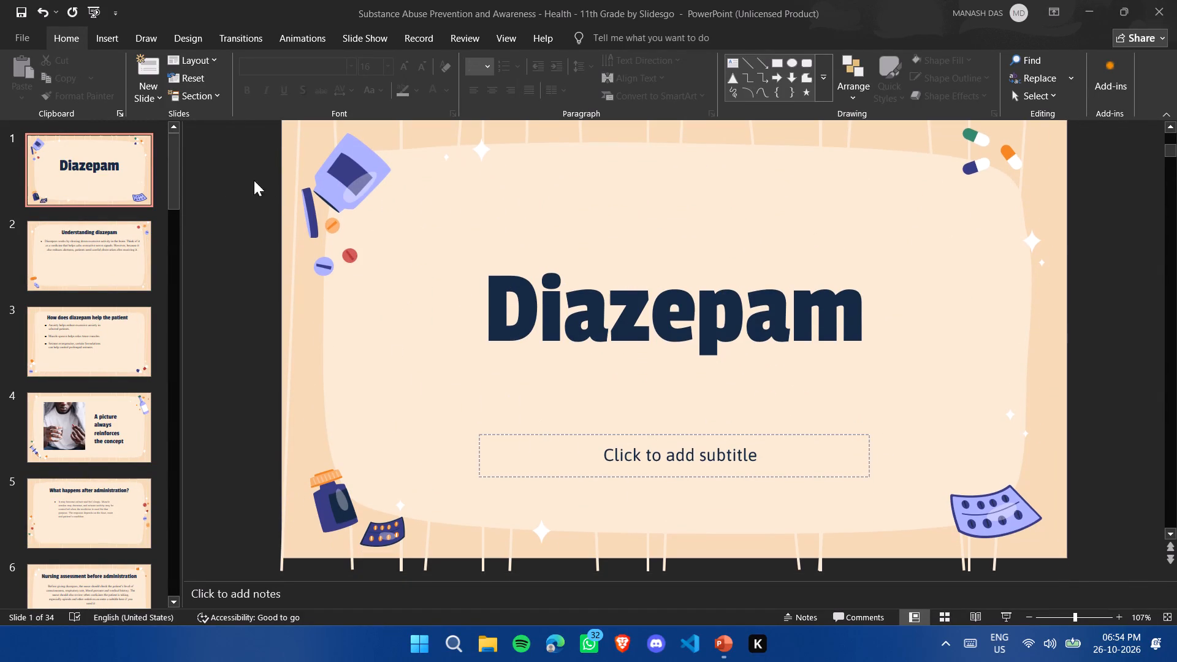
{"action": "left_click", "coordinate": [109, 179]}
{"action": "left_click", "coordinate": [88, 245]}
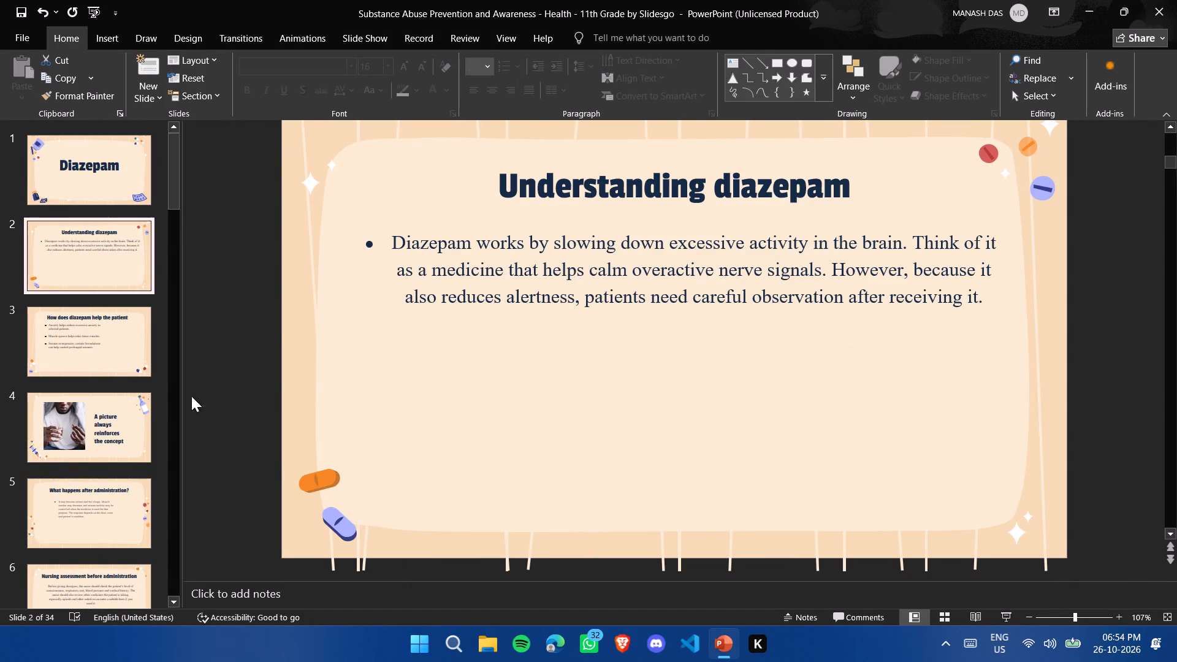
{"action": "scroll", "coordinate": [143, 343], "scroll_direction": "up", "scroll_amount": 1}
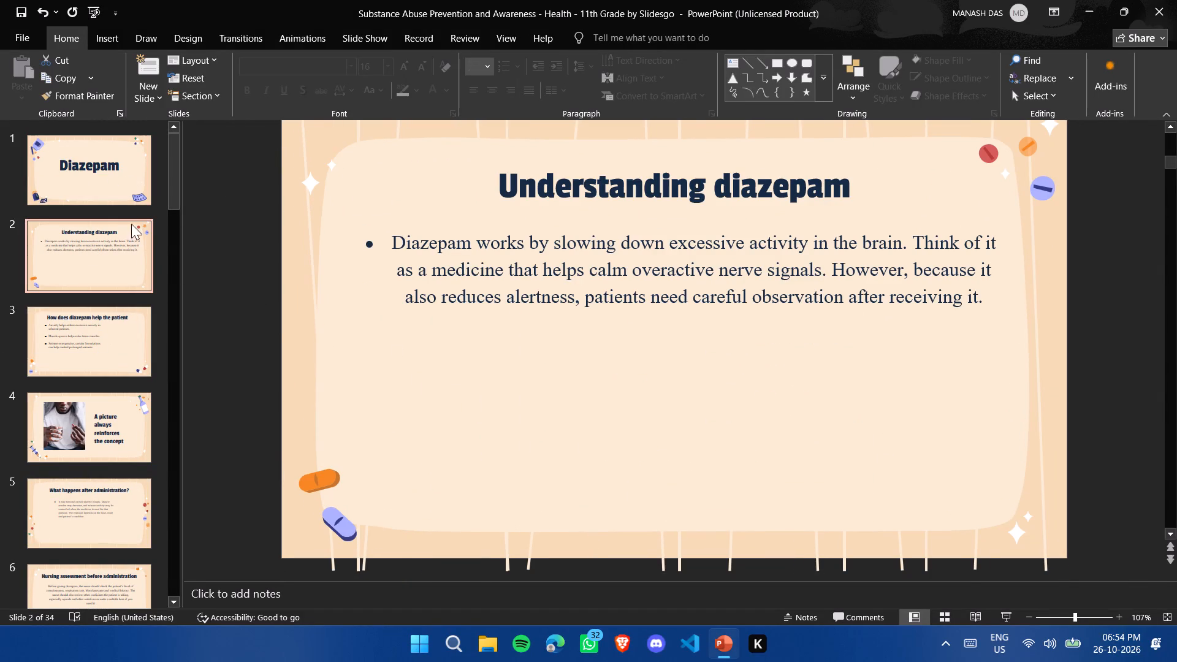
{"action": "left_click", "coordinate": [101, 159]}
{"action": "left_click", "coordinate": [97, 268]}
{"action": "left_click", "coordinate": [97, 358]}
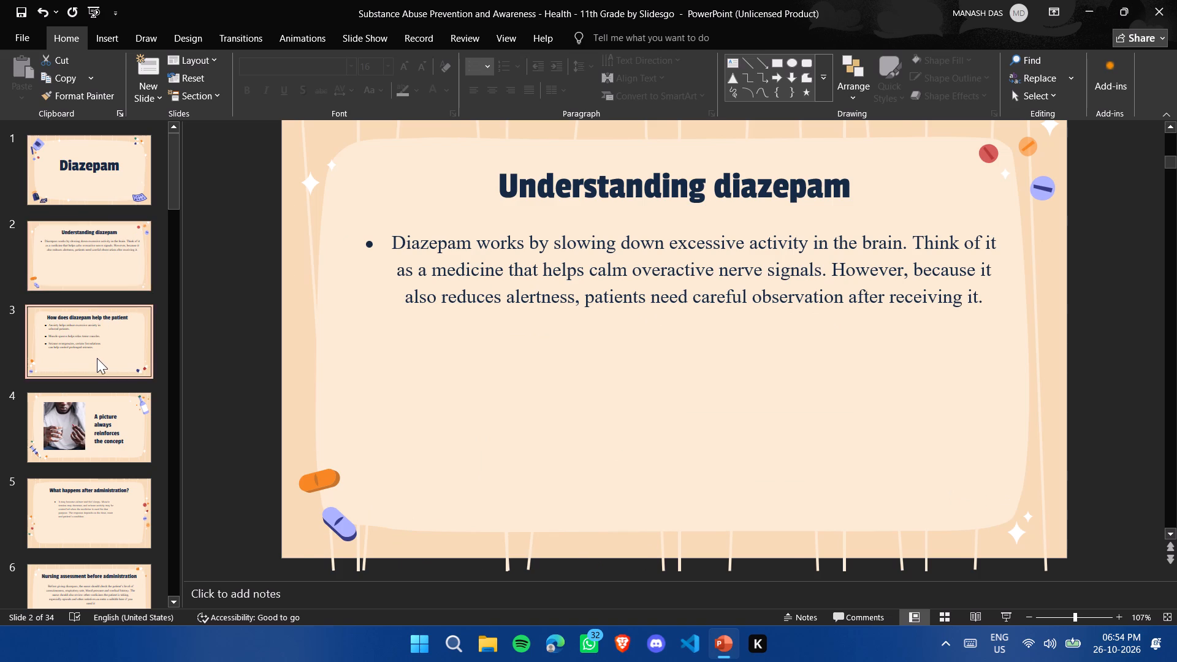
{"action": "left_click", "coordinate": [124, 258]}
{"action": "left_click", "coordinate": [100, 323]}
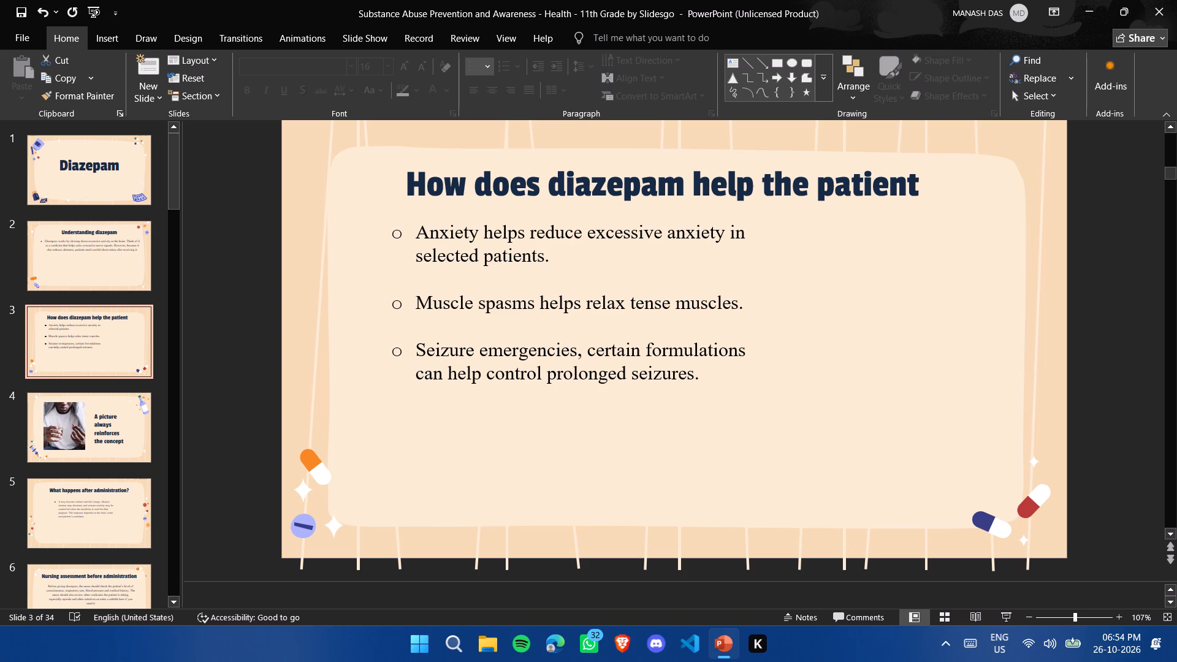
{"action": "left_click", "coordinate": [120, 165]}
{"action": "left_click", "coordinate": [90, 259]}
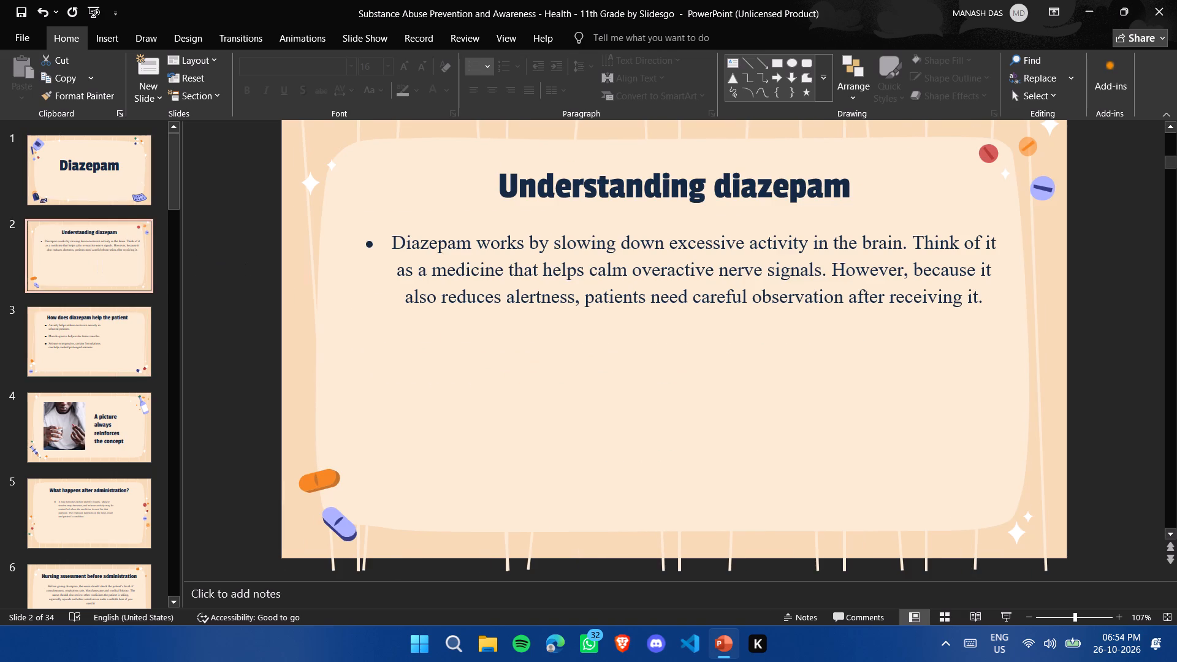
Capture a rectangular screenshot of the "Understanding diazepam" slide, covering the slide area only.
{"action": "key", "text": "Print"}
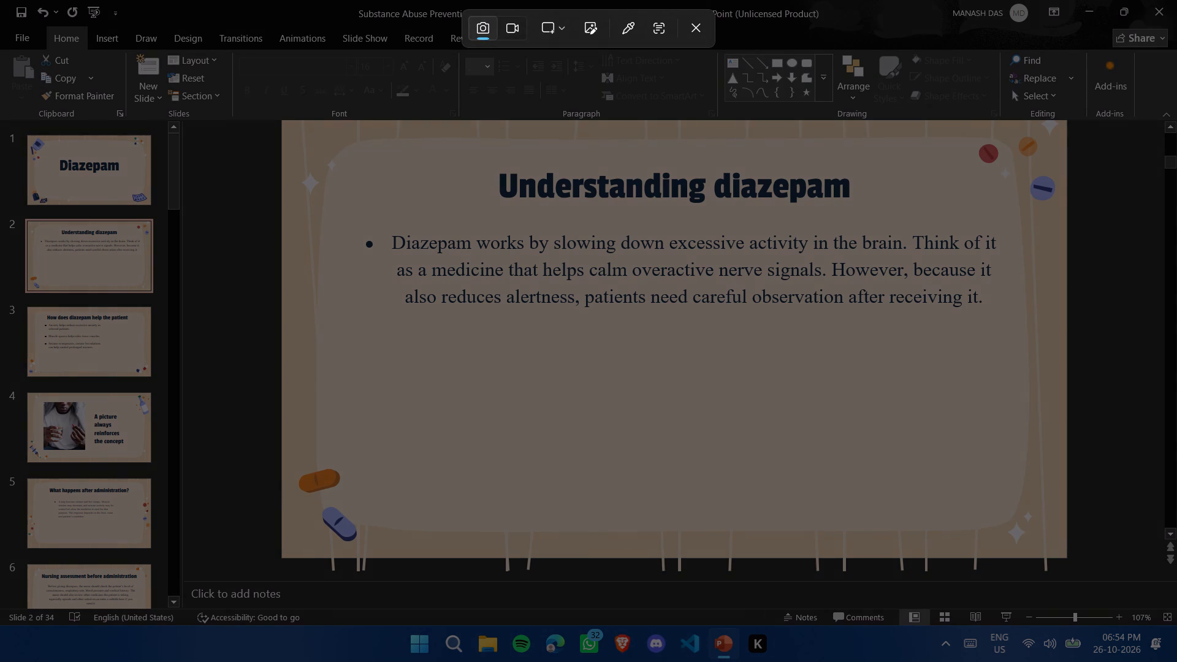
{"action": "left_click_drag", "start_coordinate": [291, 121], "coordinate": [1072, 555]}
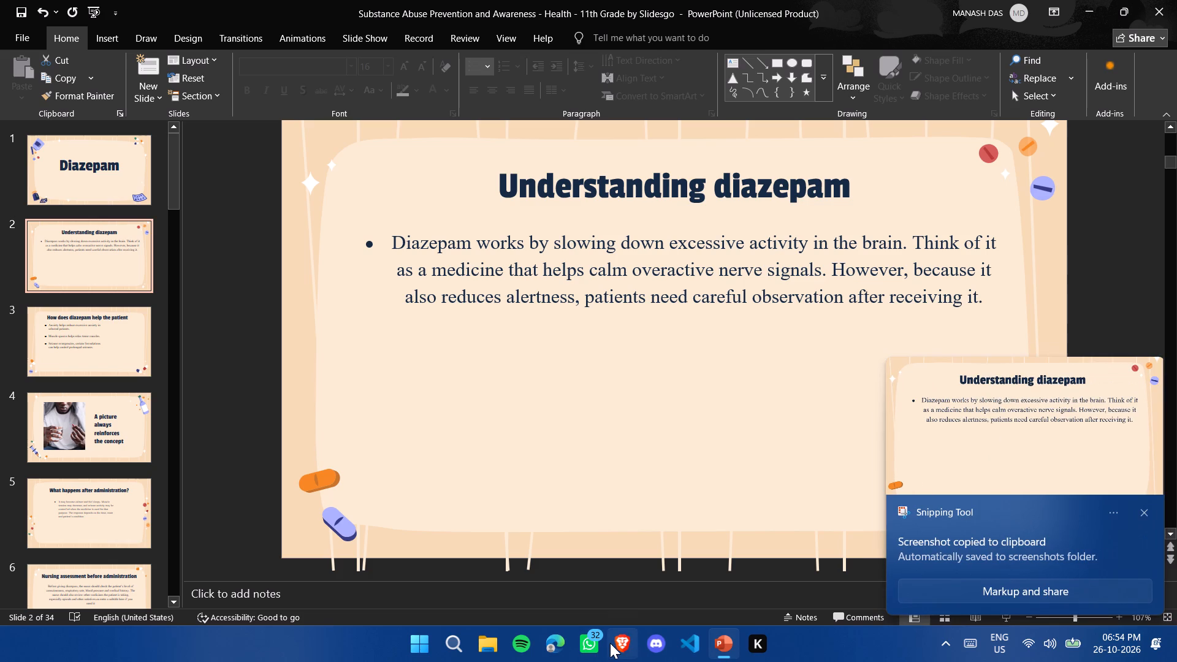
{"action": "left_click", "coordinate": [626, 645]}
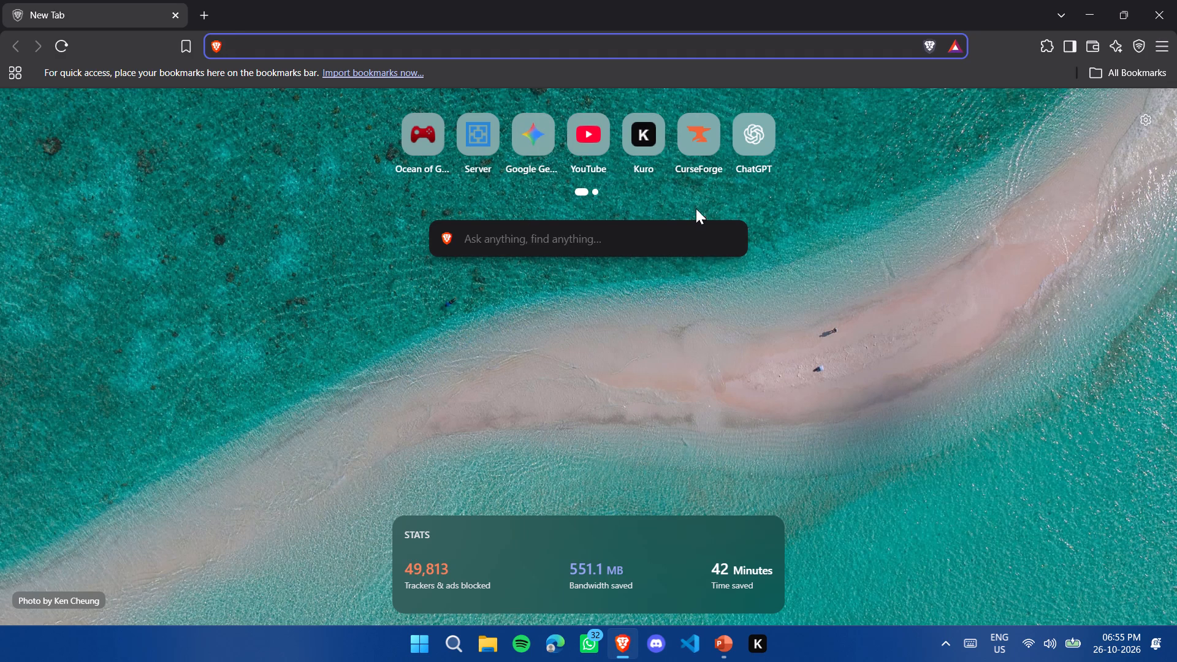